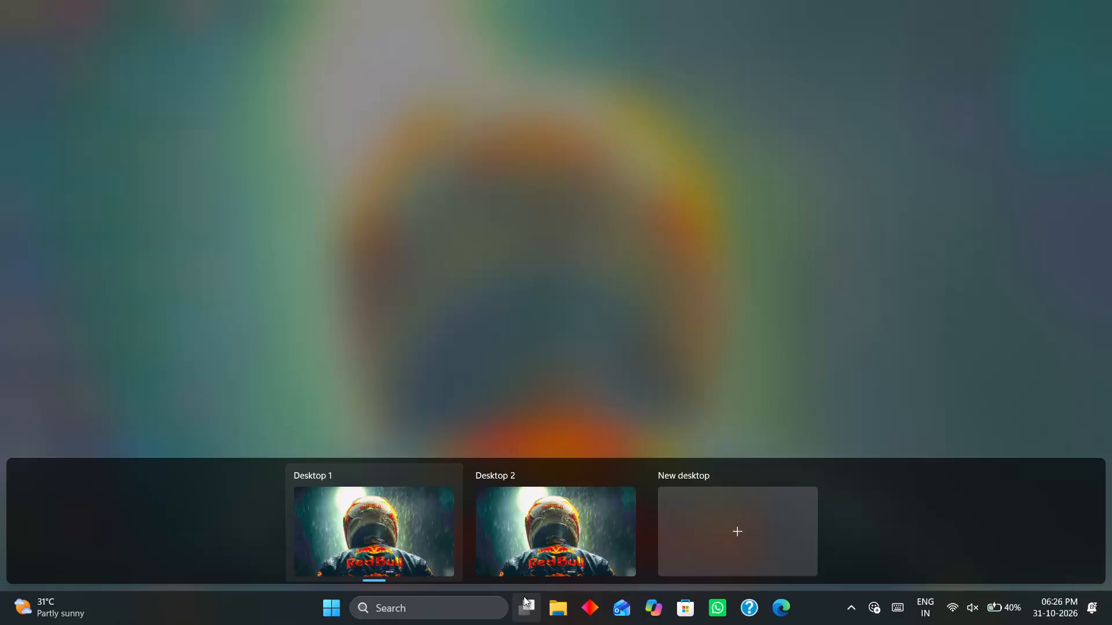
Close the virtual desktop Desktop 2 and return to Desktop 1.
click(630, 473)
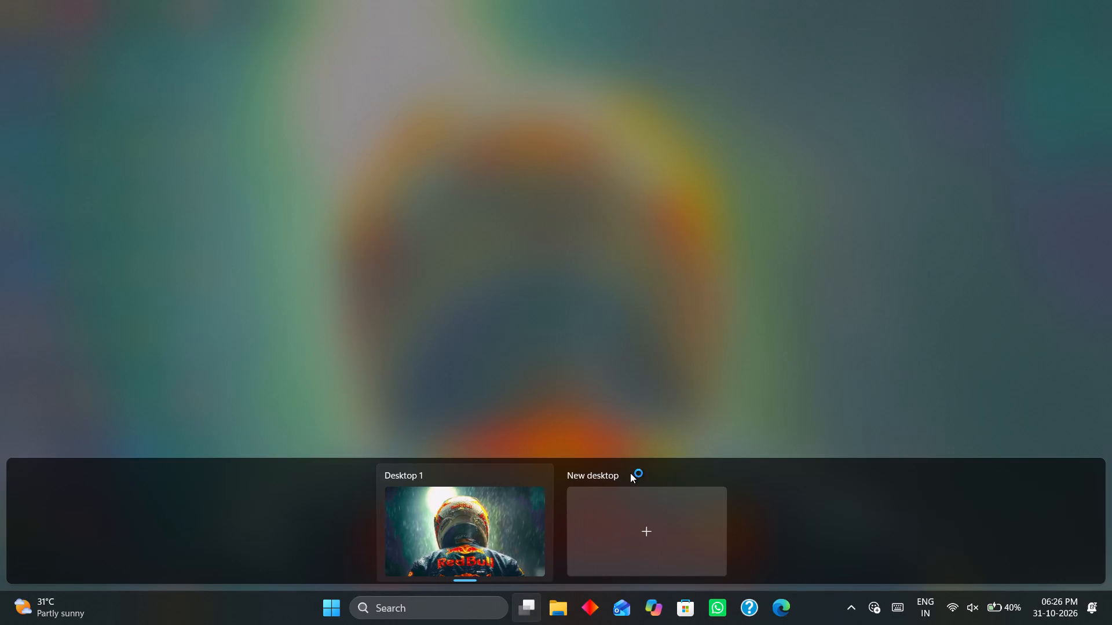
click(504, 513)
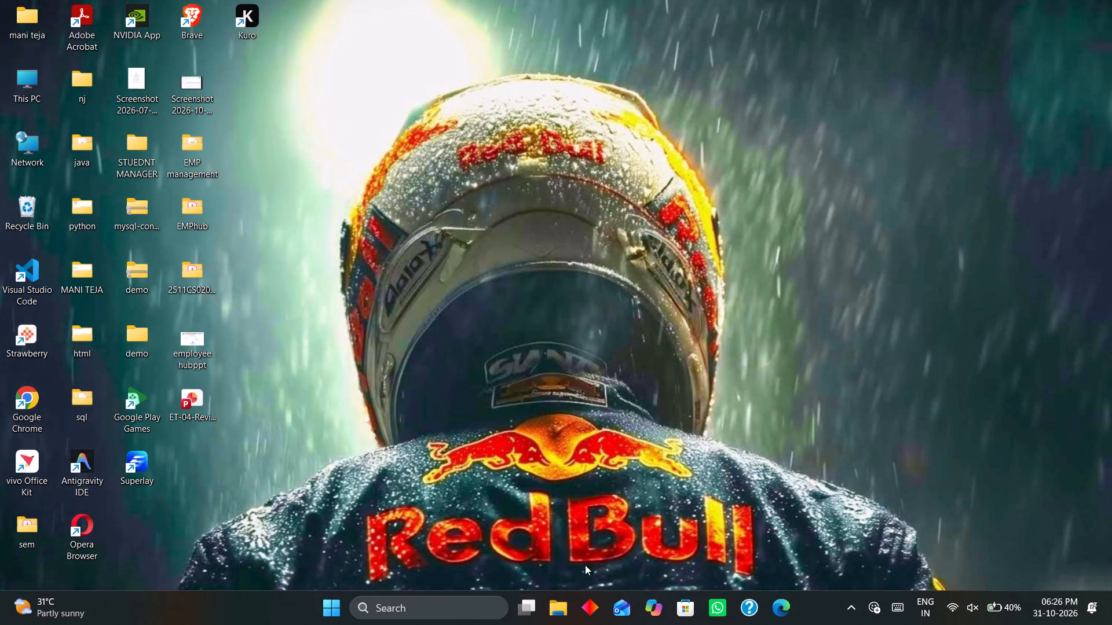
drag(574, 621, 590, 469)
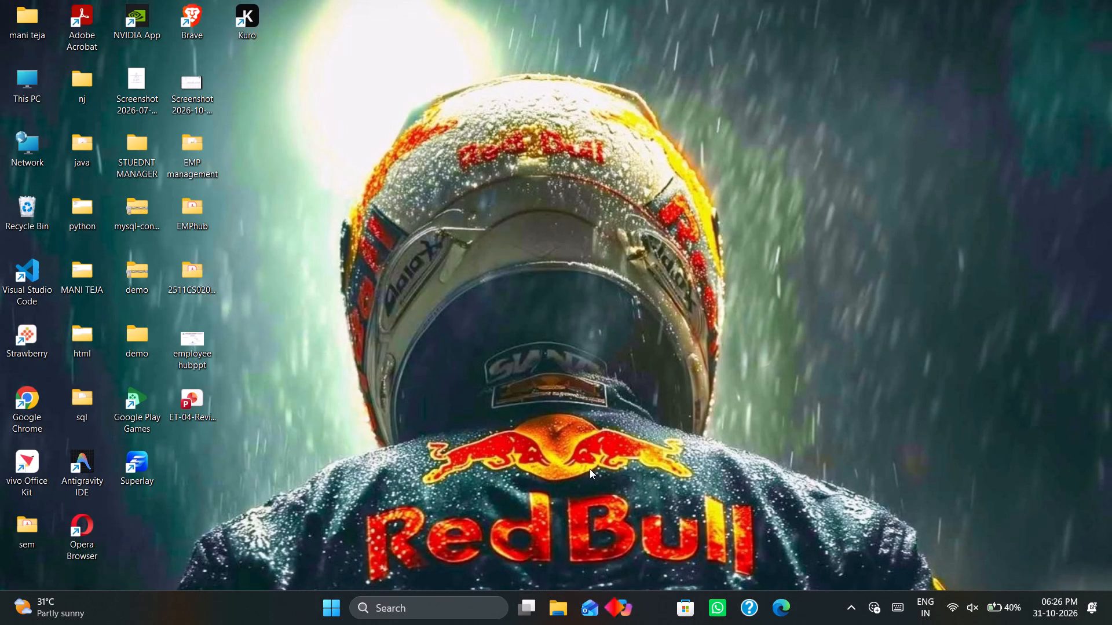
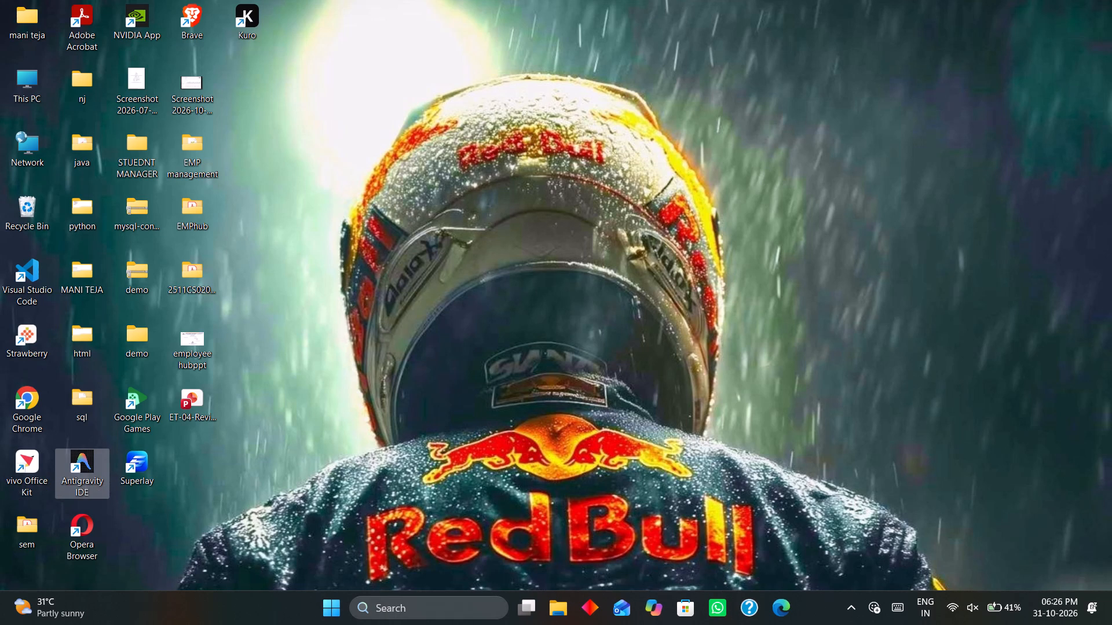
click(562, 624)
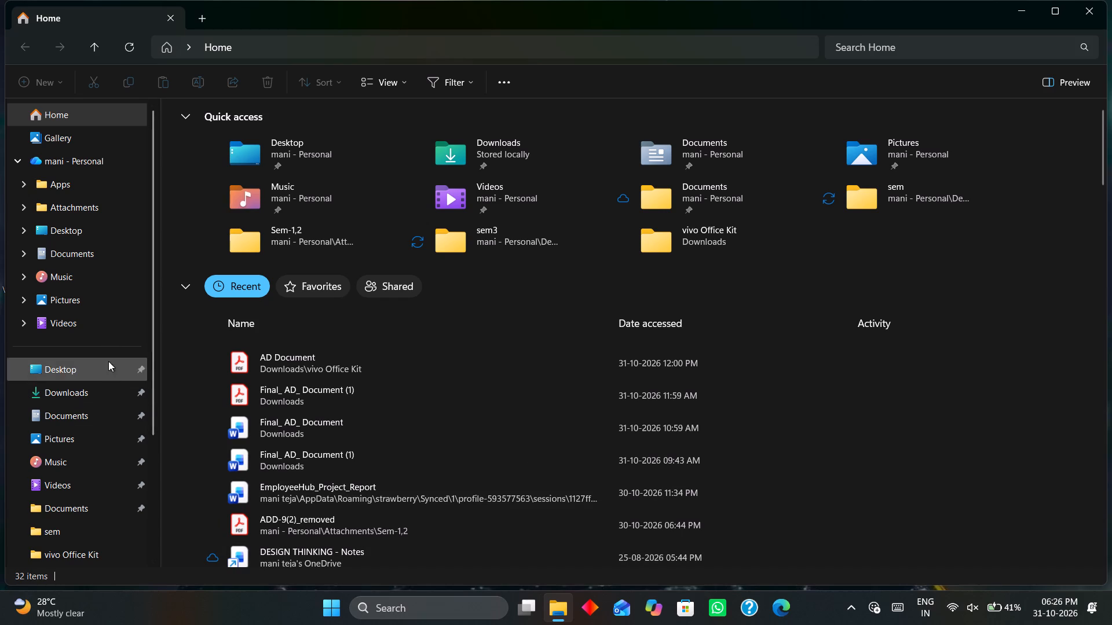
click(111, 399)
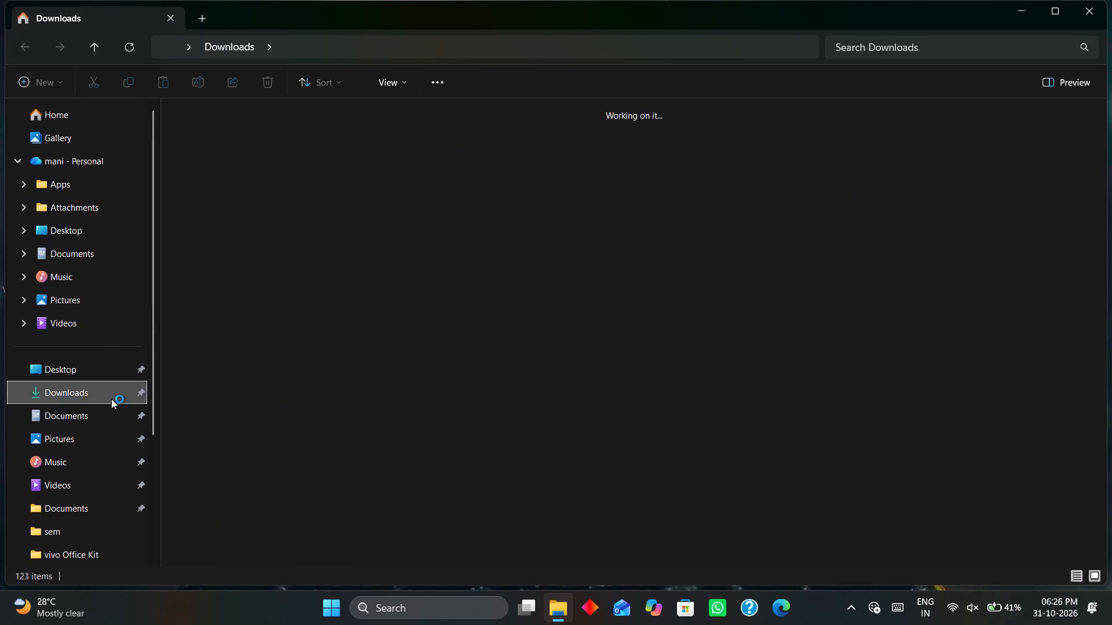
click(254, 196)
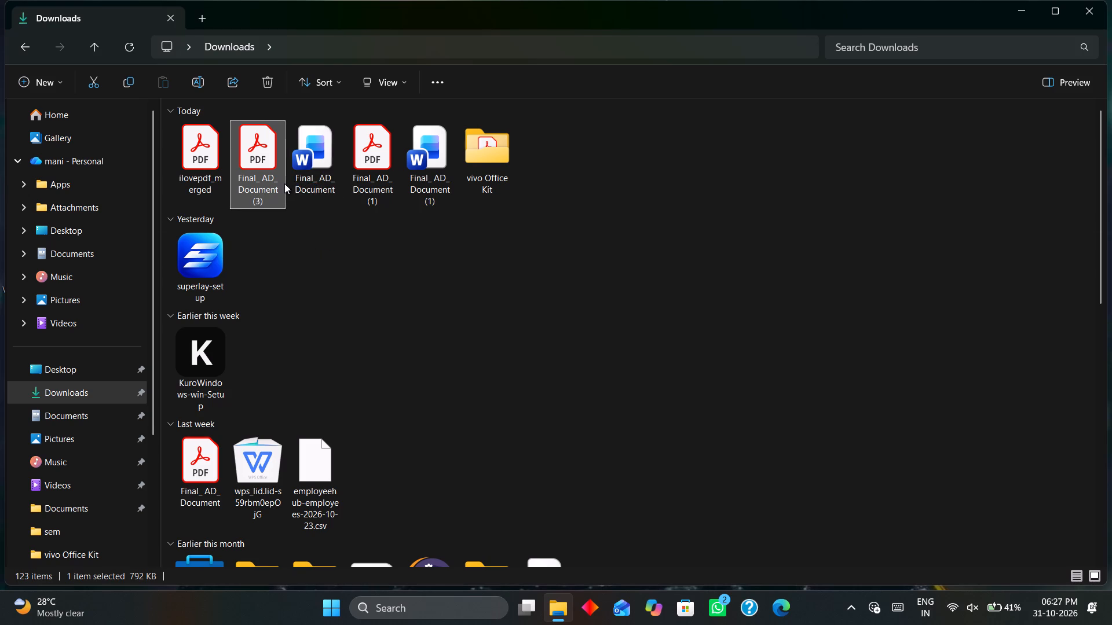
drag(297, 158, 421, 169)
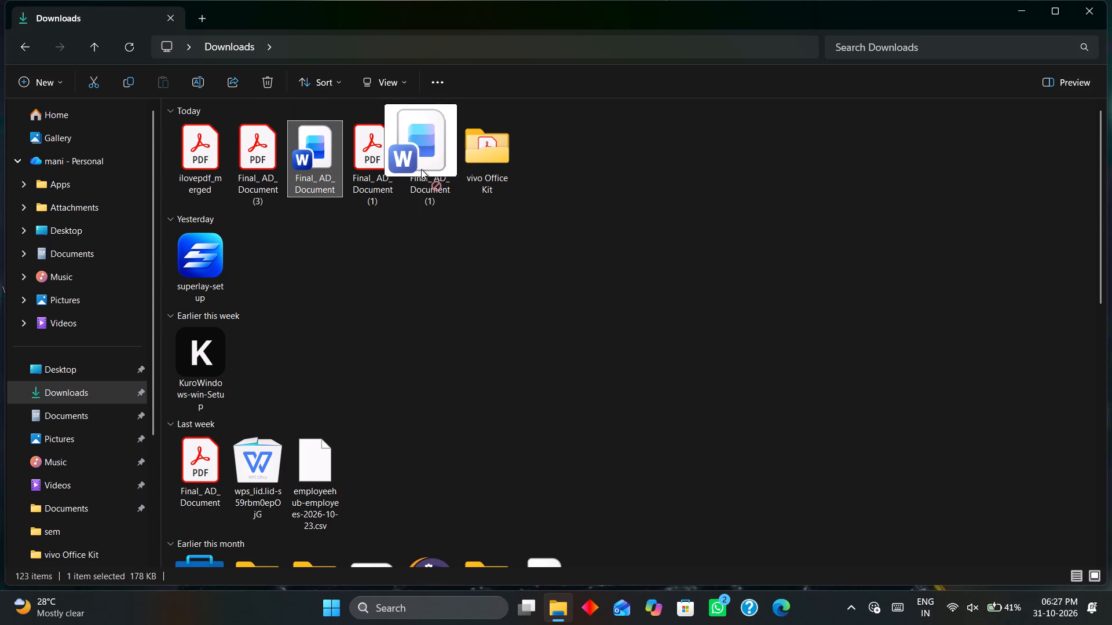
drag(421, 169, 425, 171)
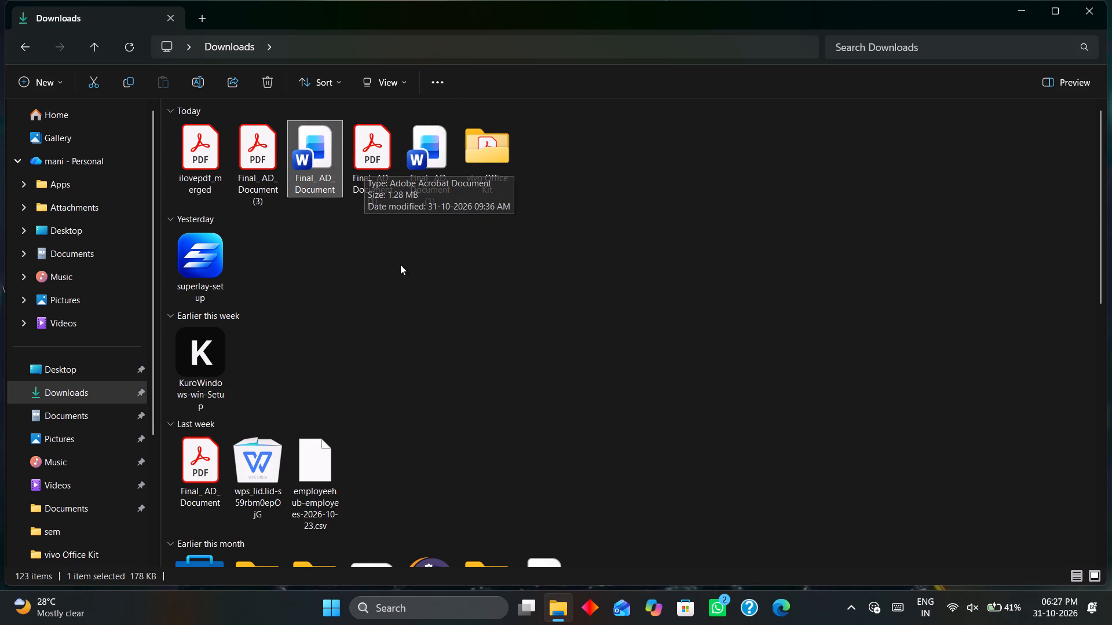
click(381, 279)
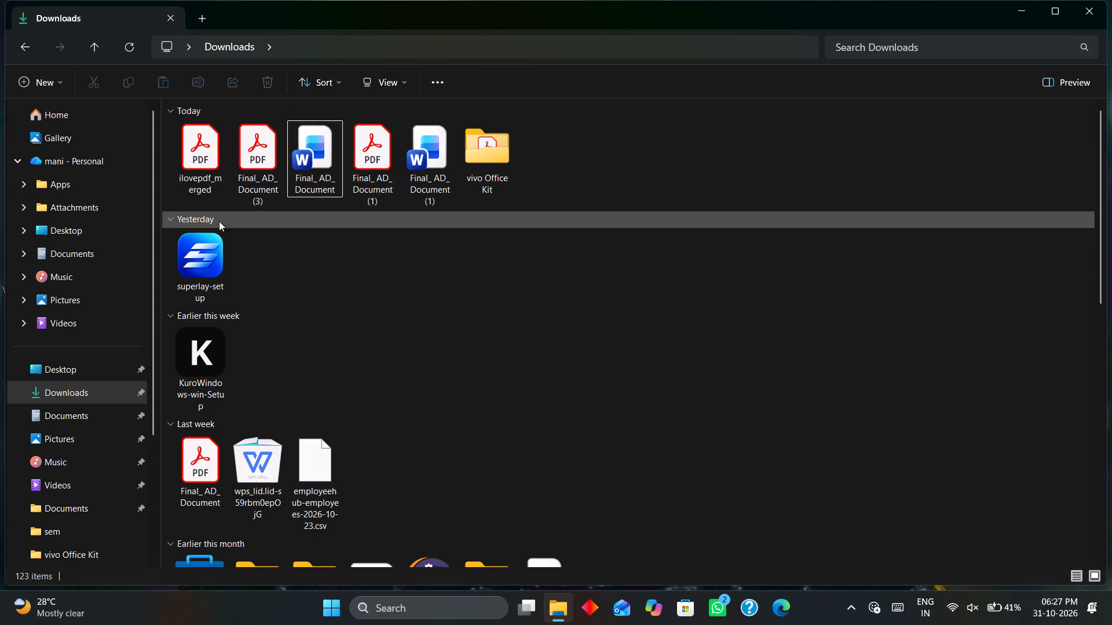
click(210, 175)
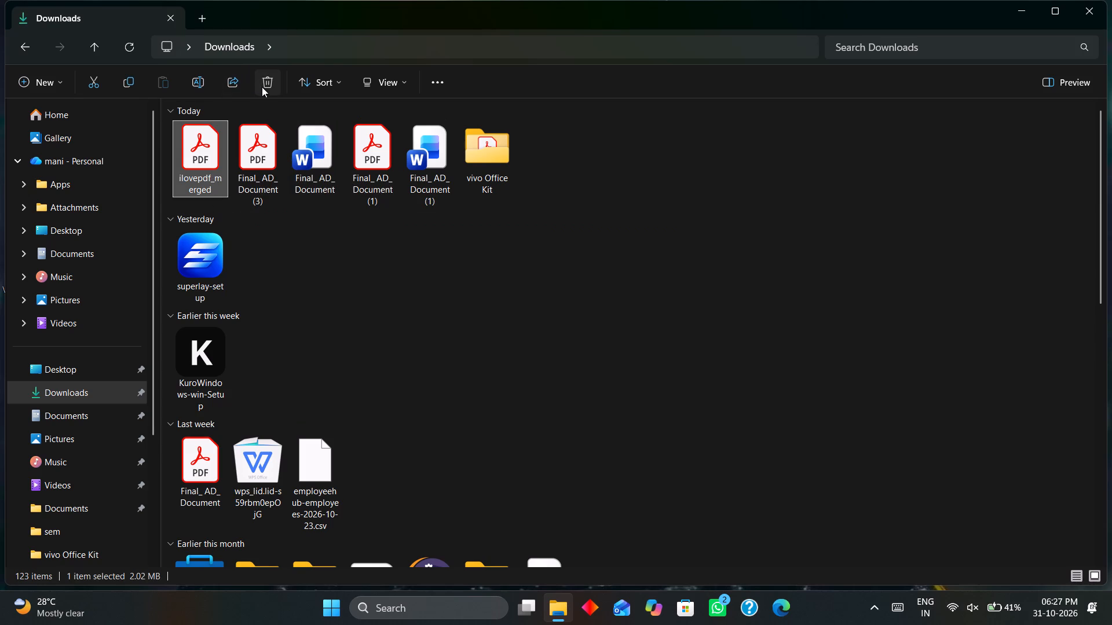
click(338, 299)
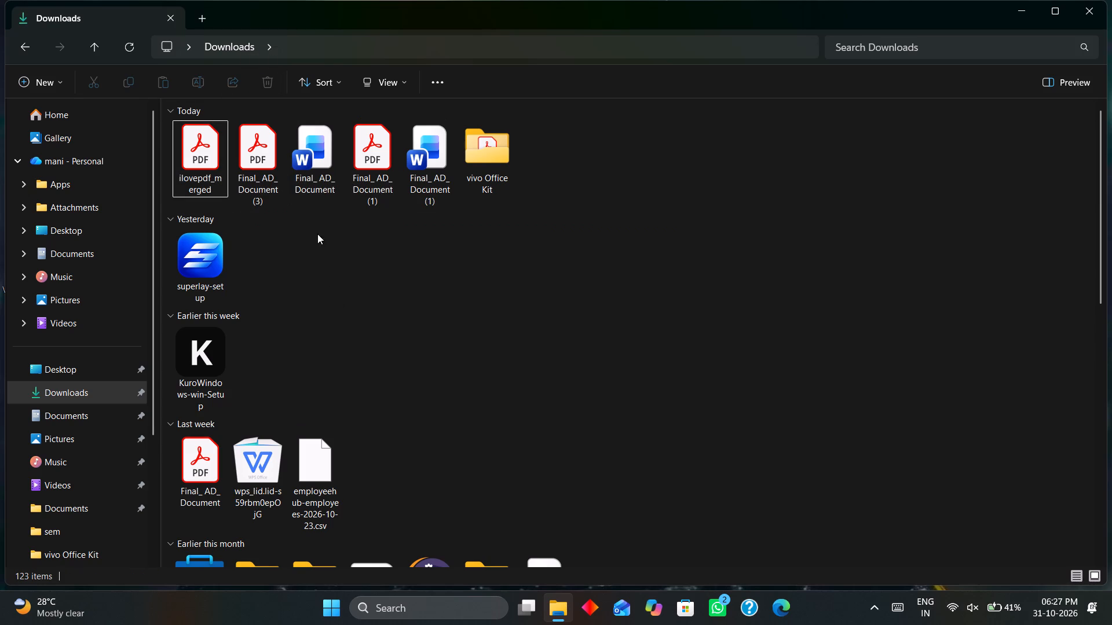
Open the Word document Final_AD_Document from today's downloads.
triple_click(319, 160)
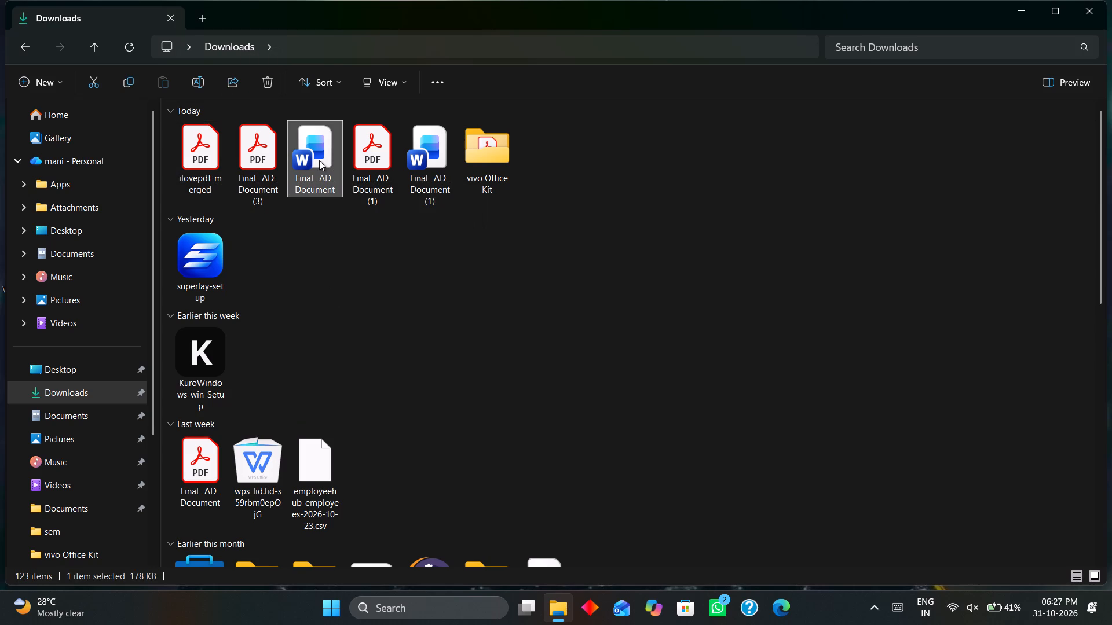
click(319, 160)
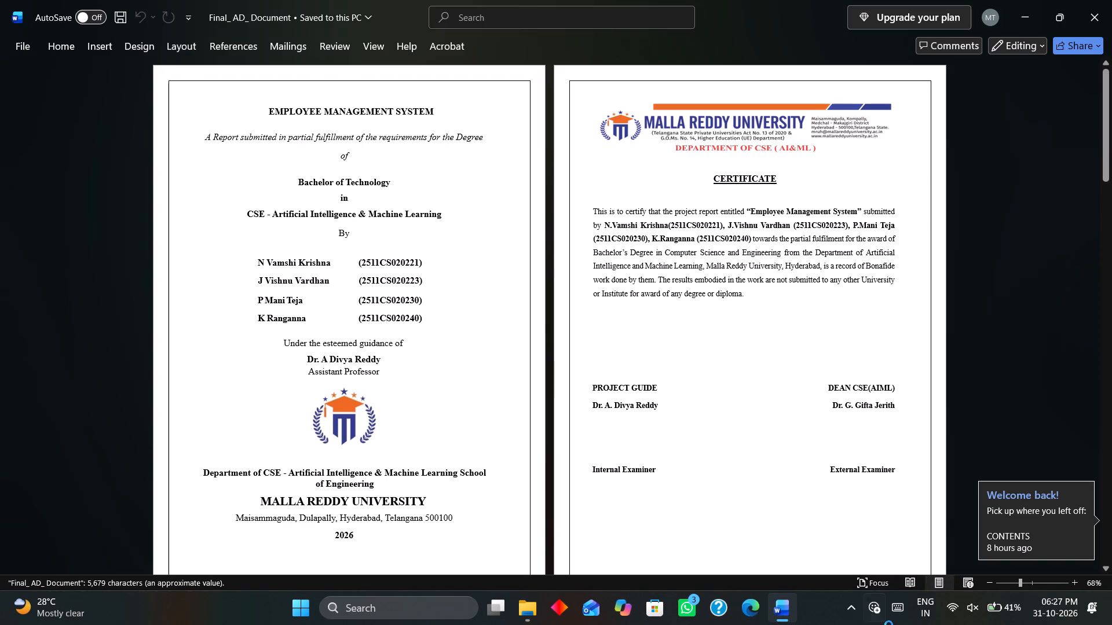
Lower the screen brightness to its minimum in the Windows quick settings.
click(1022, 624)
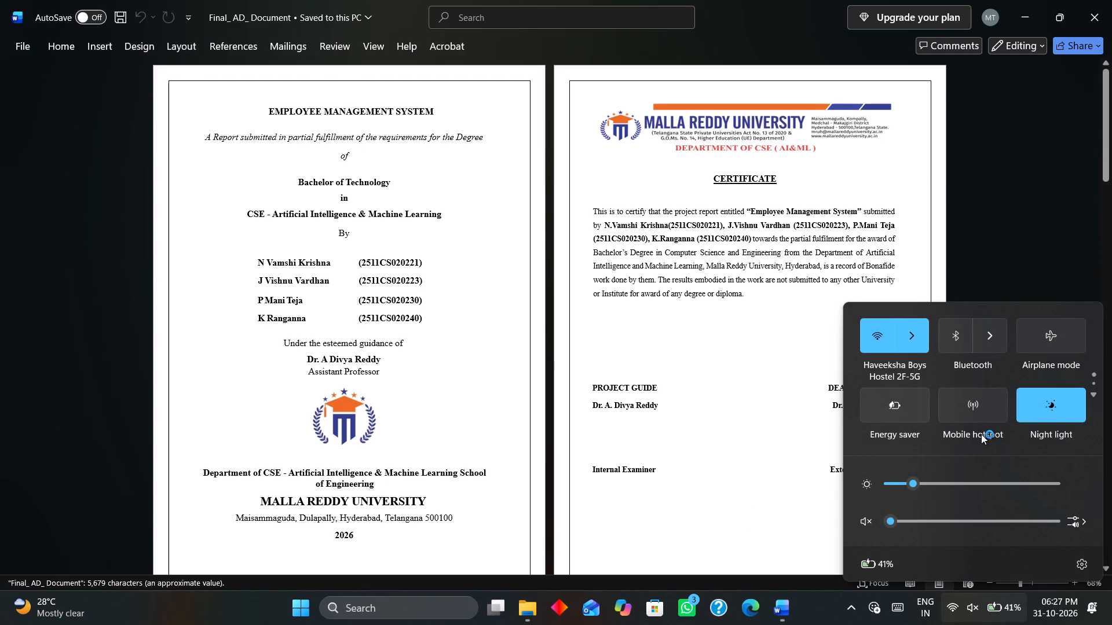
drag(913, 479, 866, 492)
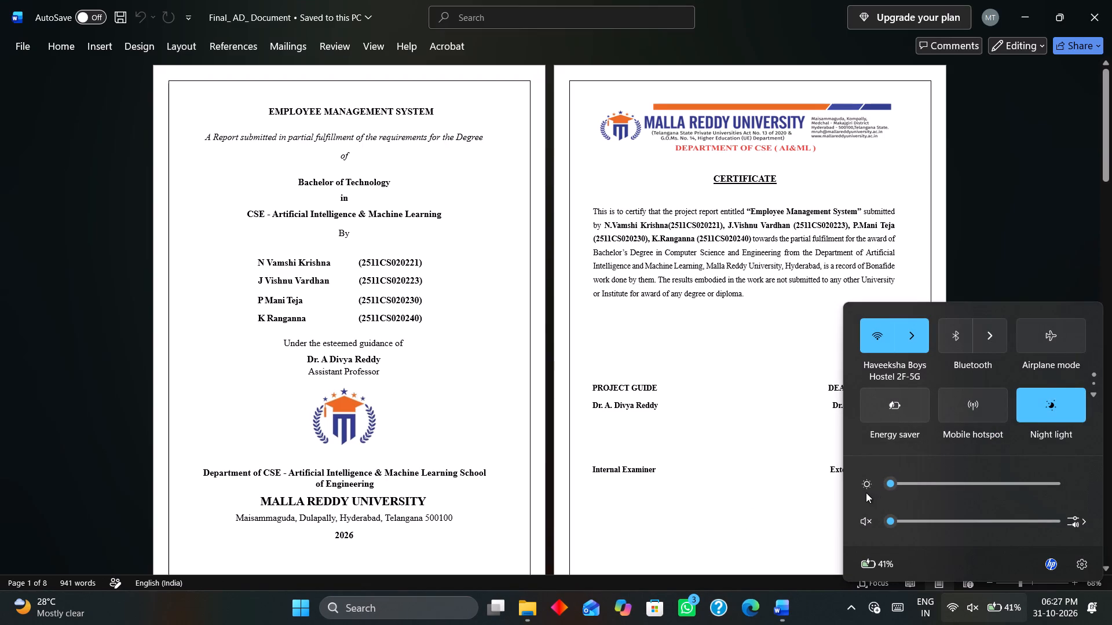
drag(888, 518, 883, 530)
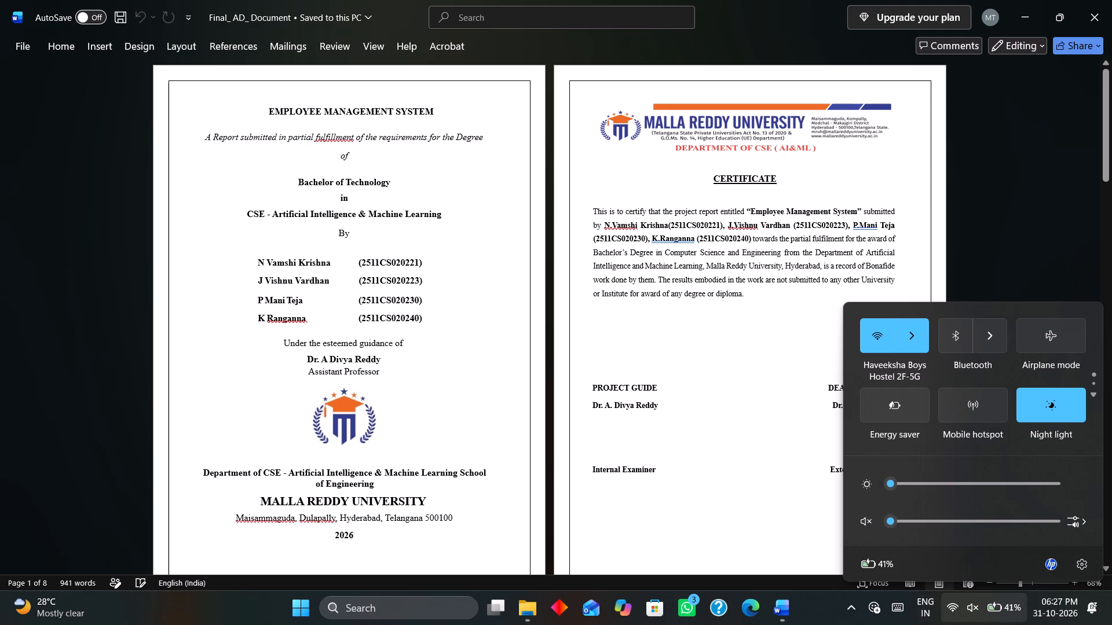
click(957, 624)
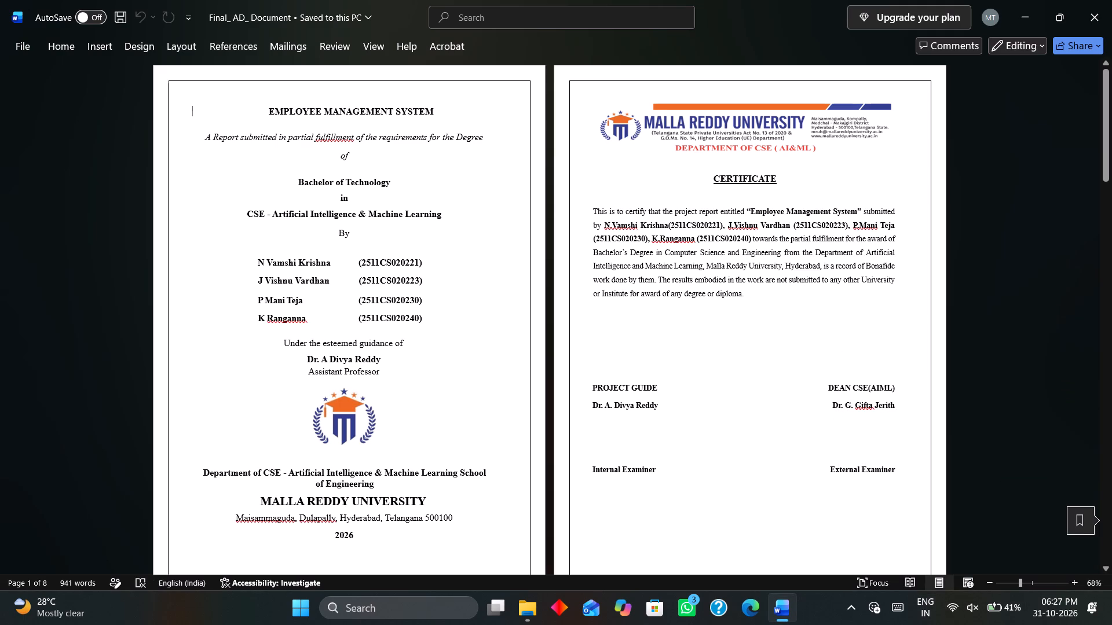
Skim the front pages of Final_AD_Document and minimize it to return to the Downloads folder.
scroll(842, 416, down, 6)
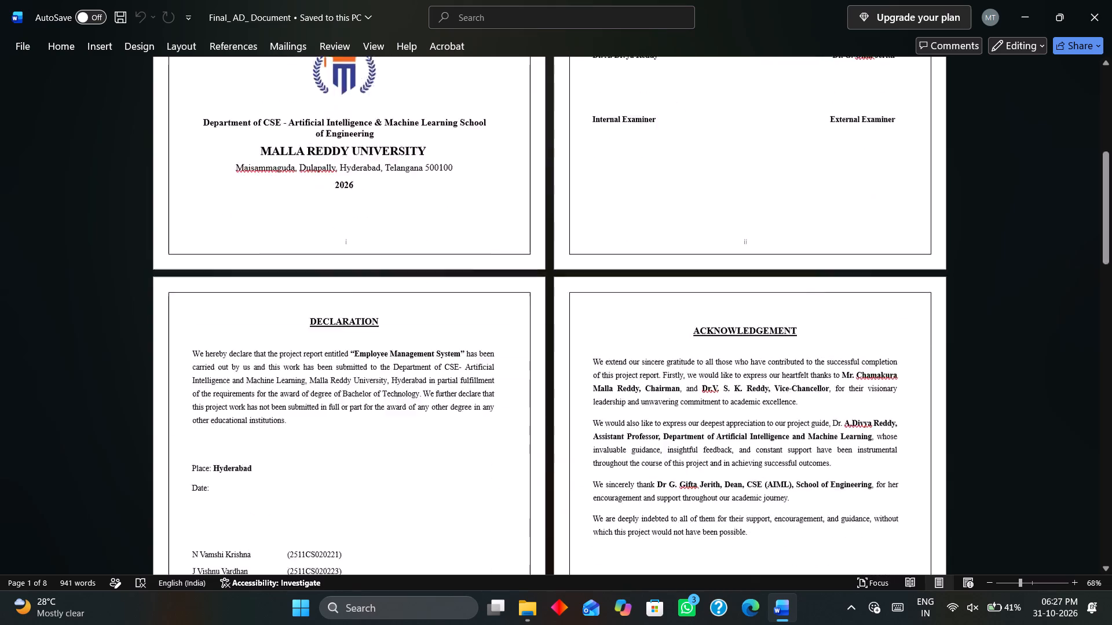
click(1011, 0)
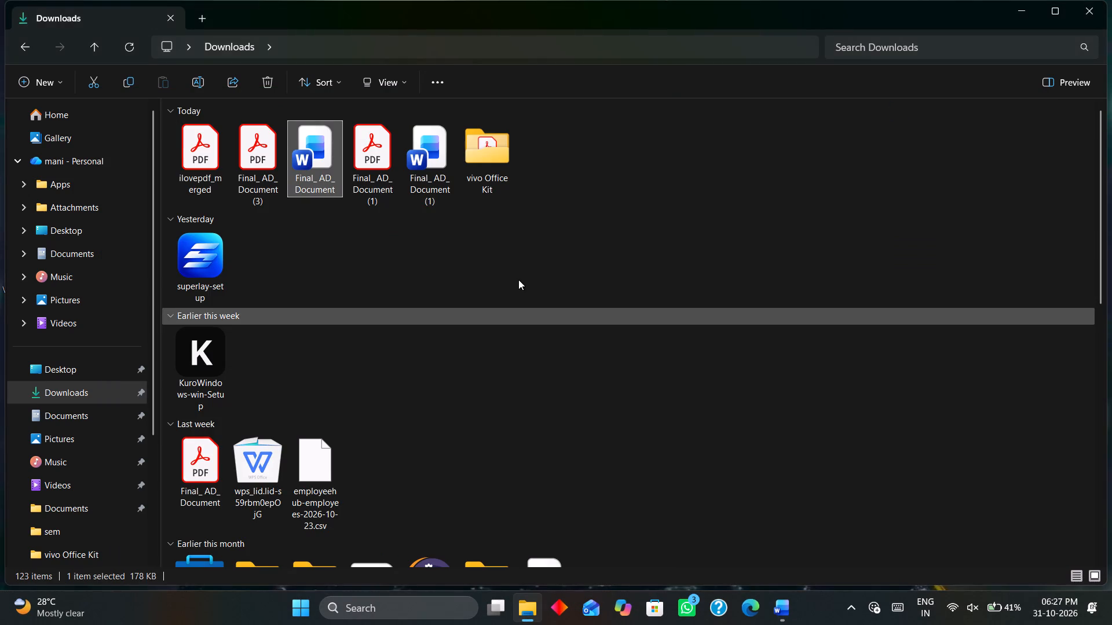
Open the Word document Final_AD_Document (1) from today's downloads.
triple_click(445, 164)
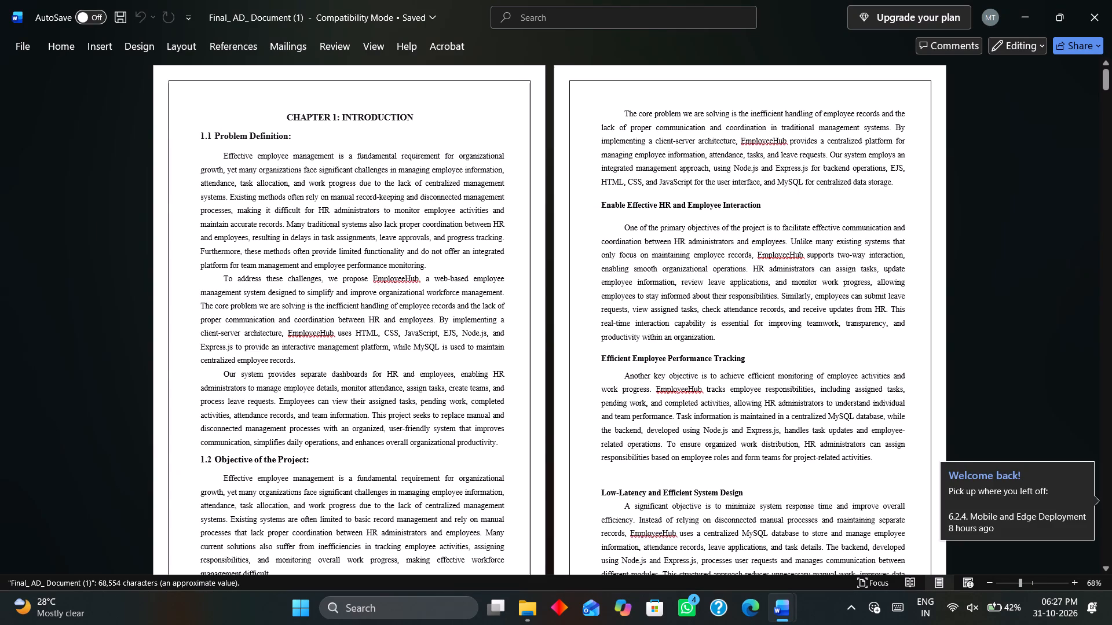
Skim the report from Chapter 1 through the design chapter to the results and system integration sections of Chapter 5.
scroll(493, 286, down, 16)
scroll(493, 286, down, 8)
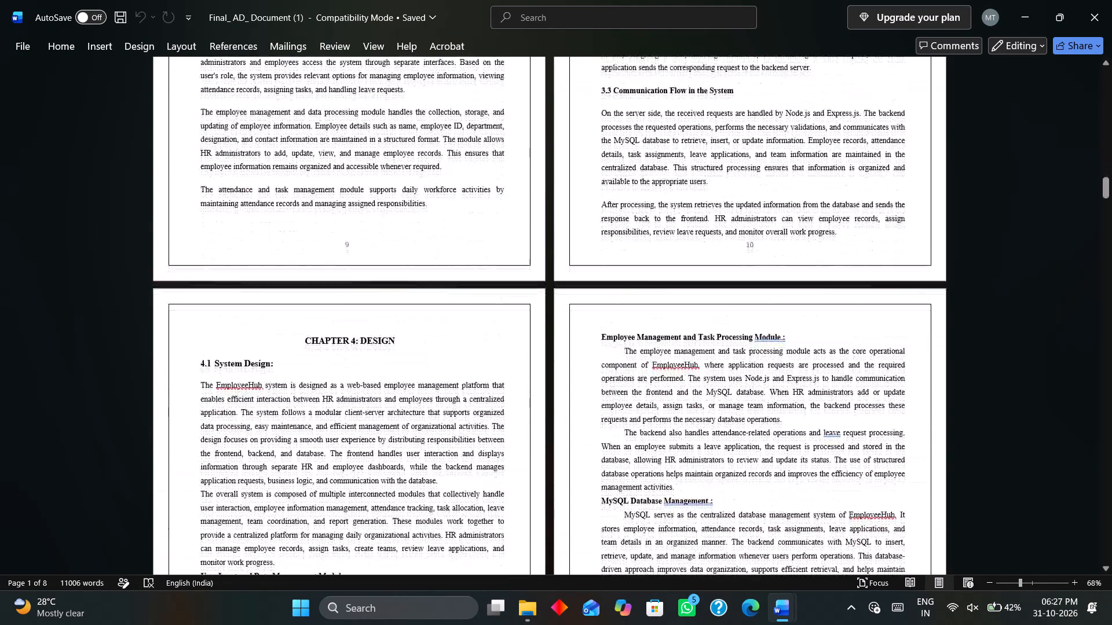
scroll(493, 286, down, 20)
scroll(493, 286, down, 20)
scroll(493, 286, down, 20)
scroll(493, 286, down, 9)
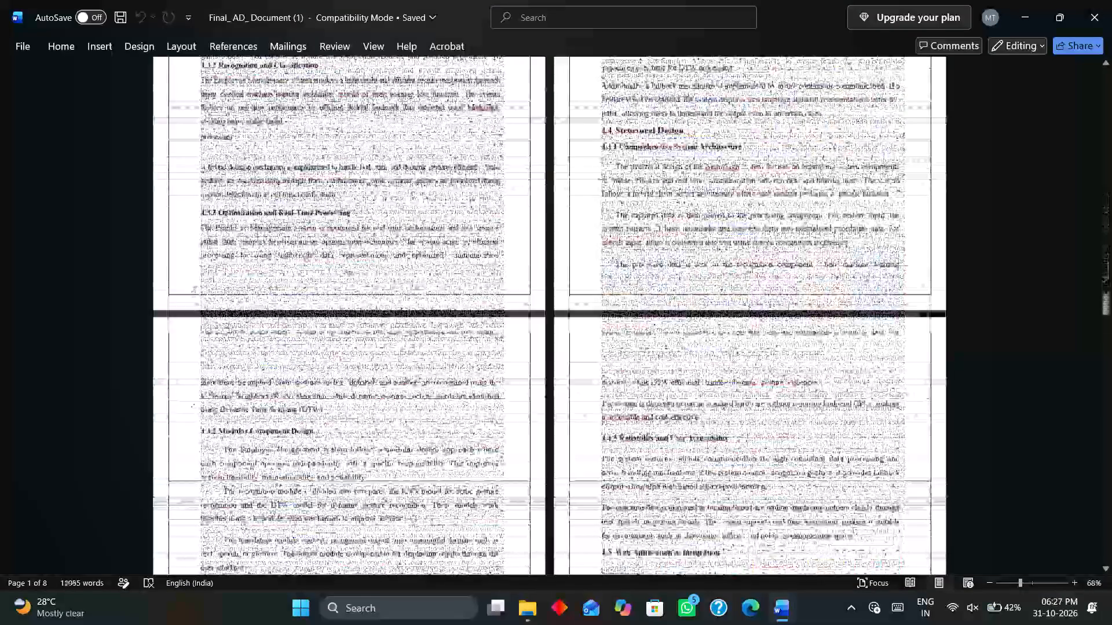
click(493, 286)
click(426, 389)
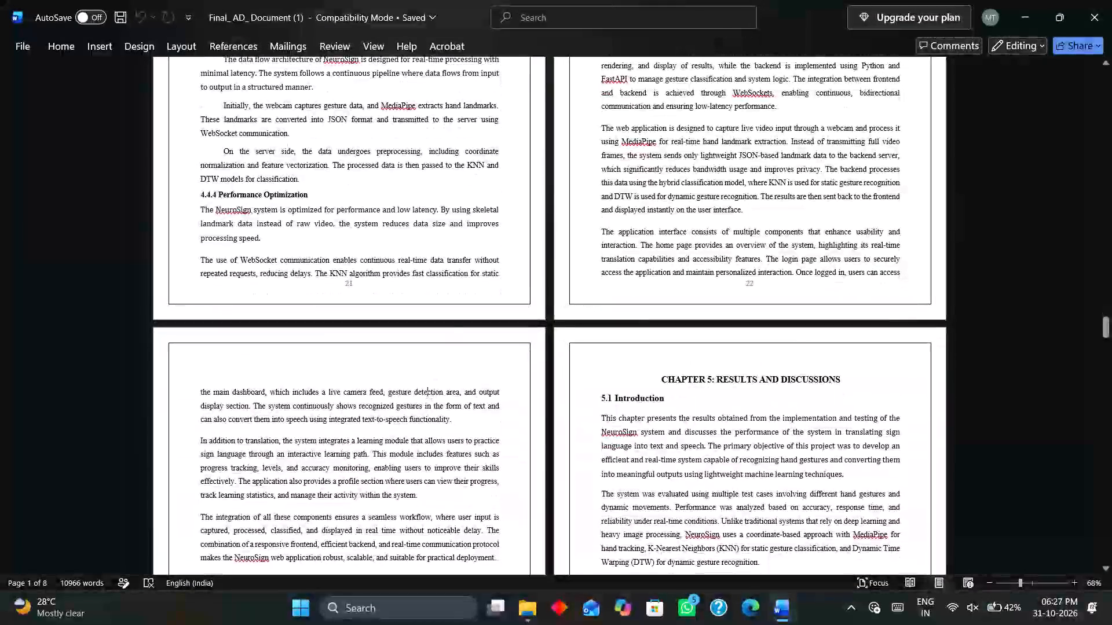
scroll(520, 436, down, 9)
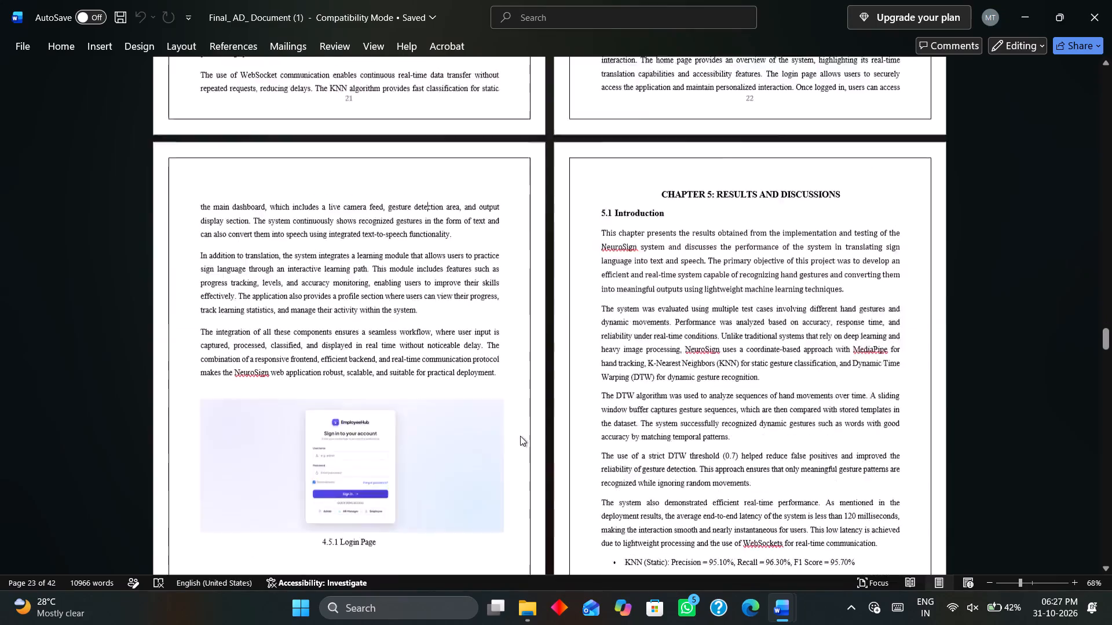
scroll(520, 436, down, 20)
scroll(520, 436, down, 3)
click(520, 436)
scroll(520, 436, down, 6)
scroll(520, 436, down, 20)
scroll(520, 436, down, 11)
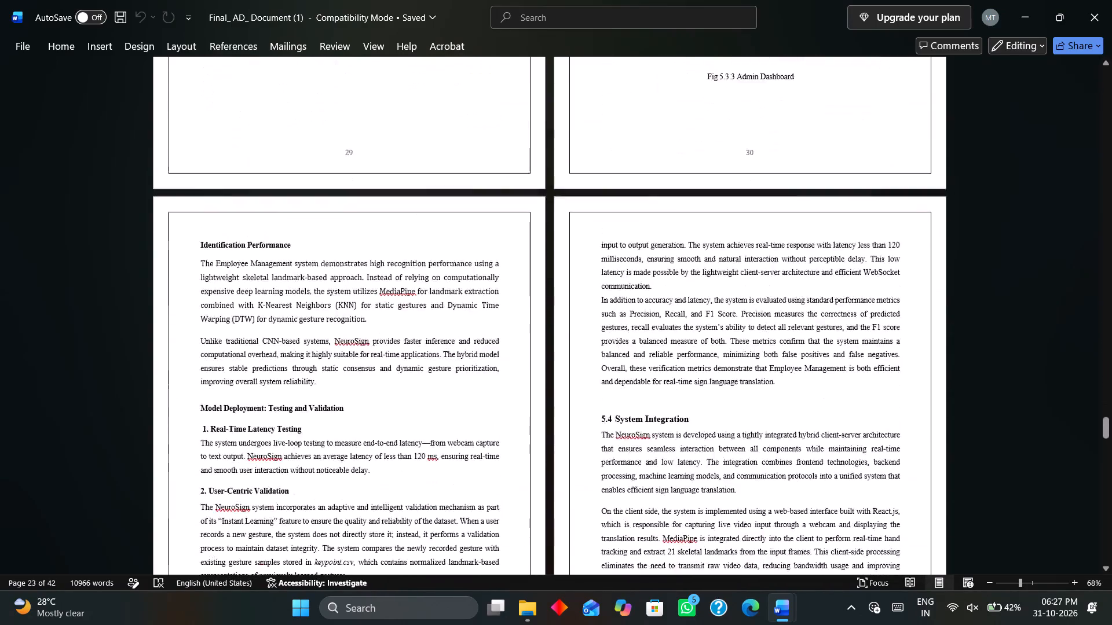
Go back through Chapter 5 and examine the pseudocode and components sections on pages 25 to 28.
scroll(520, 436, up, 10)
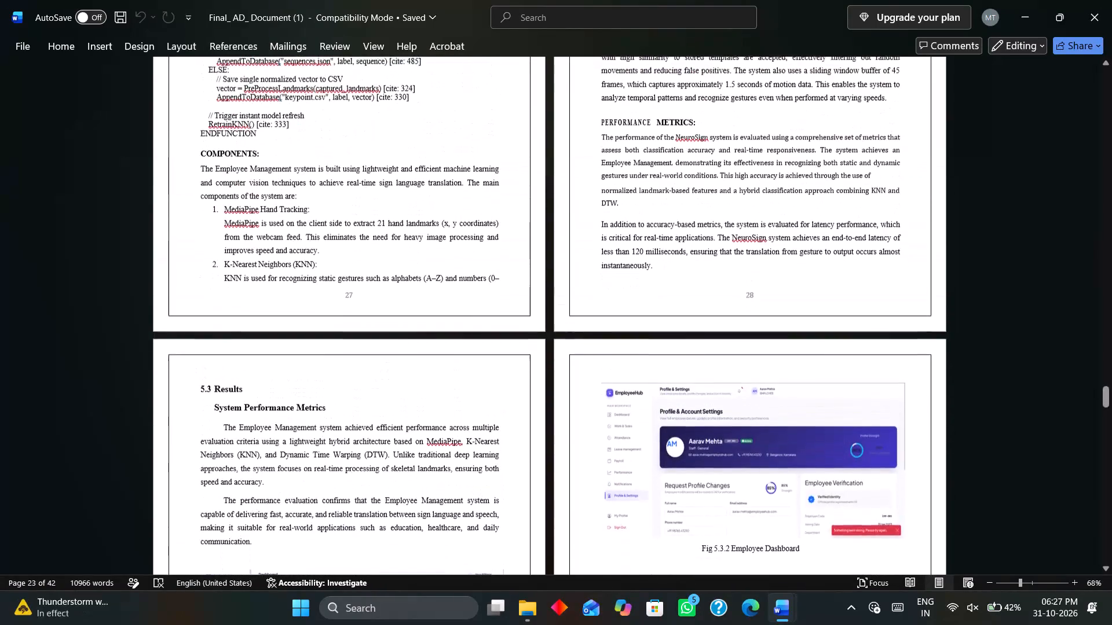
scroll(520, 436, up, 3)
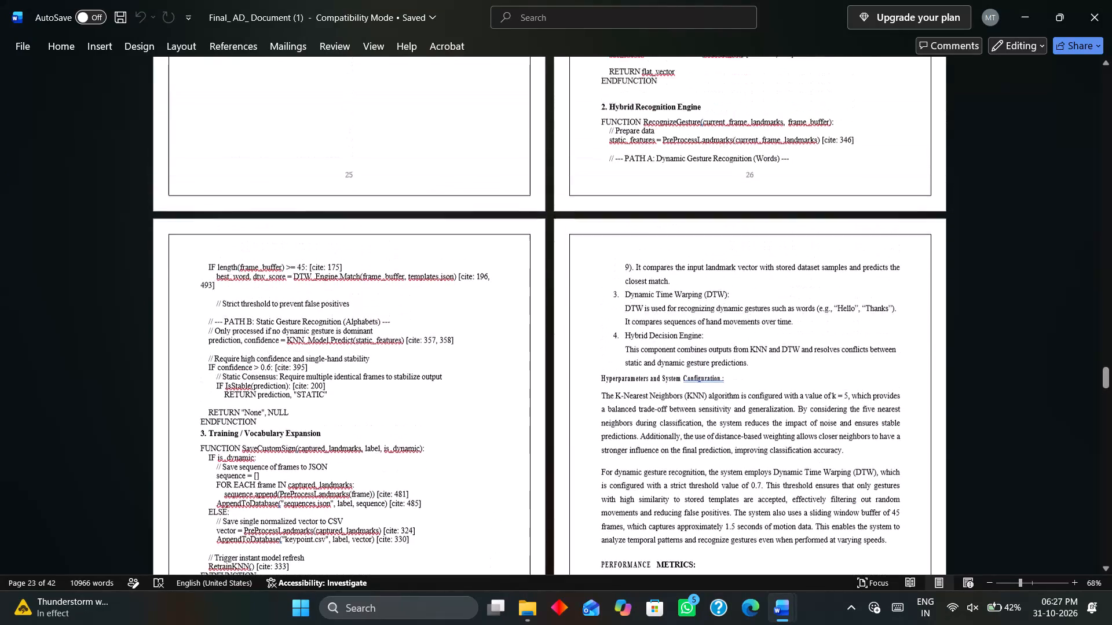
scroll(520, 436, up, 4)
scroll(520, 436, down, 3)
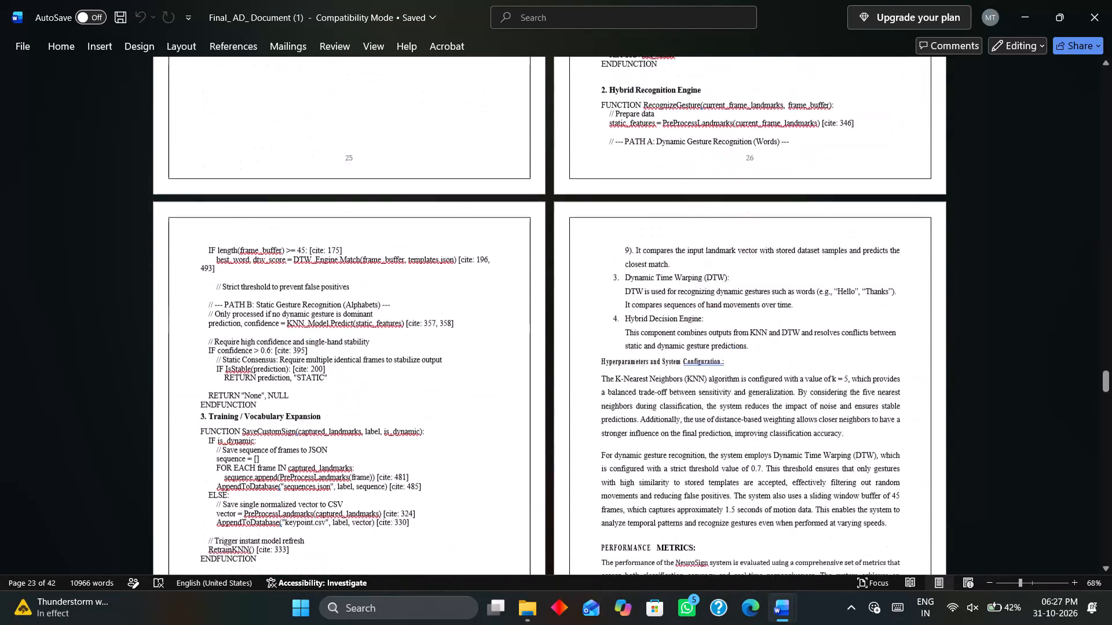
scroll(520, 436, up, 3)
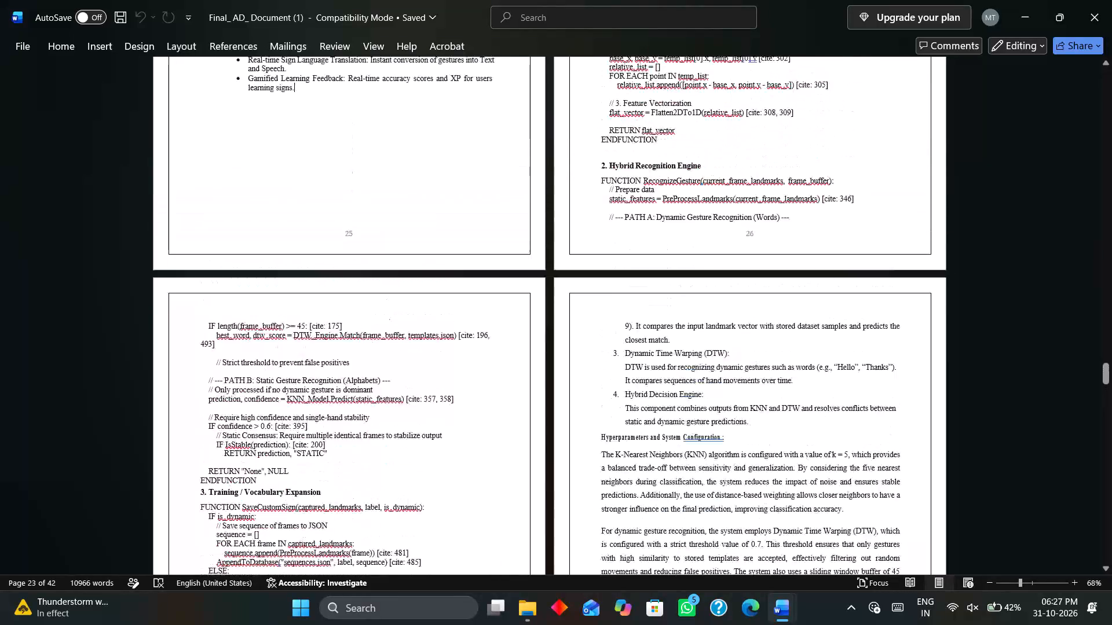
scroll(520, 436, up, 1)
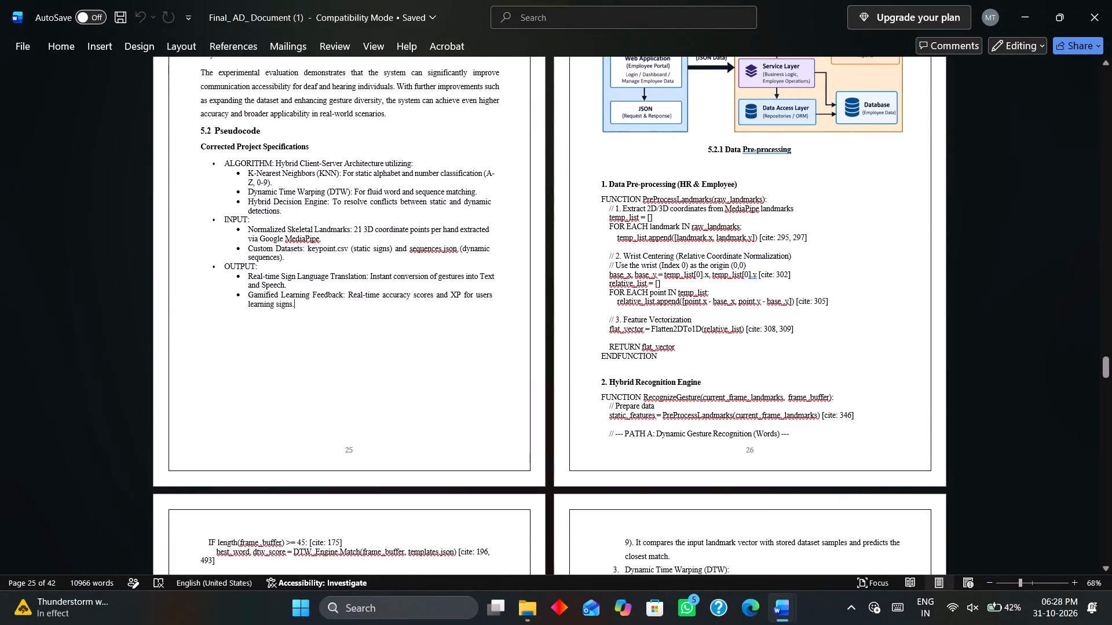
scroll(533, 376, down, 5)
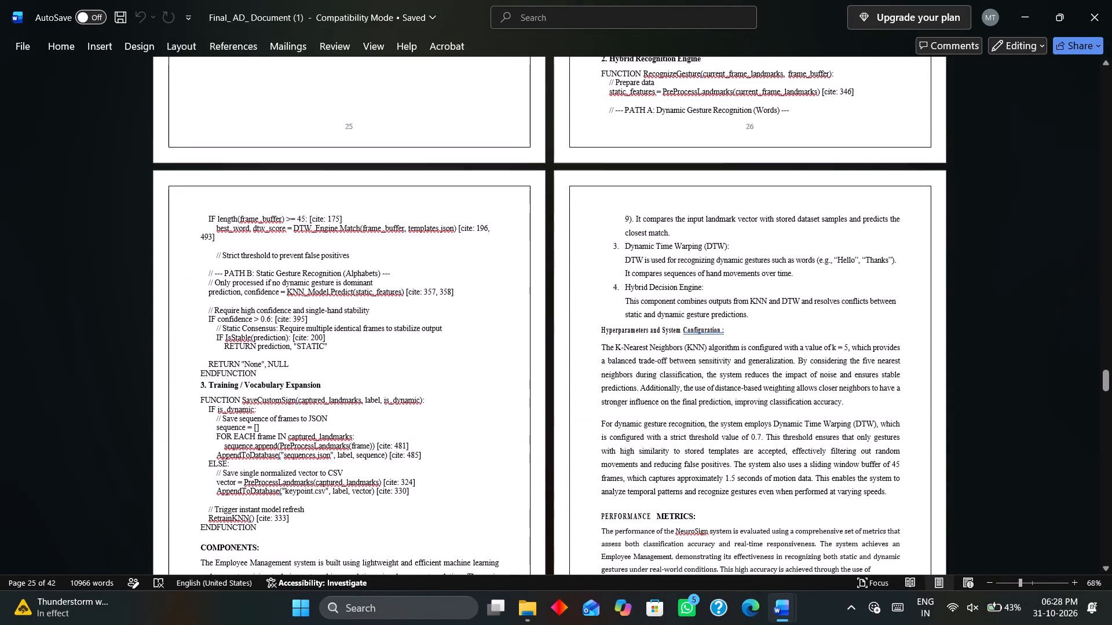
scroll(363, 446, down, 2)
Delete the page 27 pseudocode above COMPONENTS, from "IF length(frame_buffer) >= 45" through the ENDFUNCTION closing Training / Vocabulary Expansion.
scroll(363, 446, up, 1)
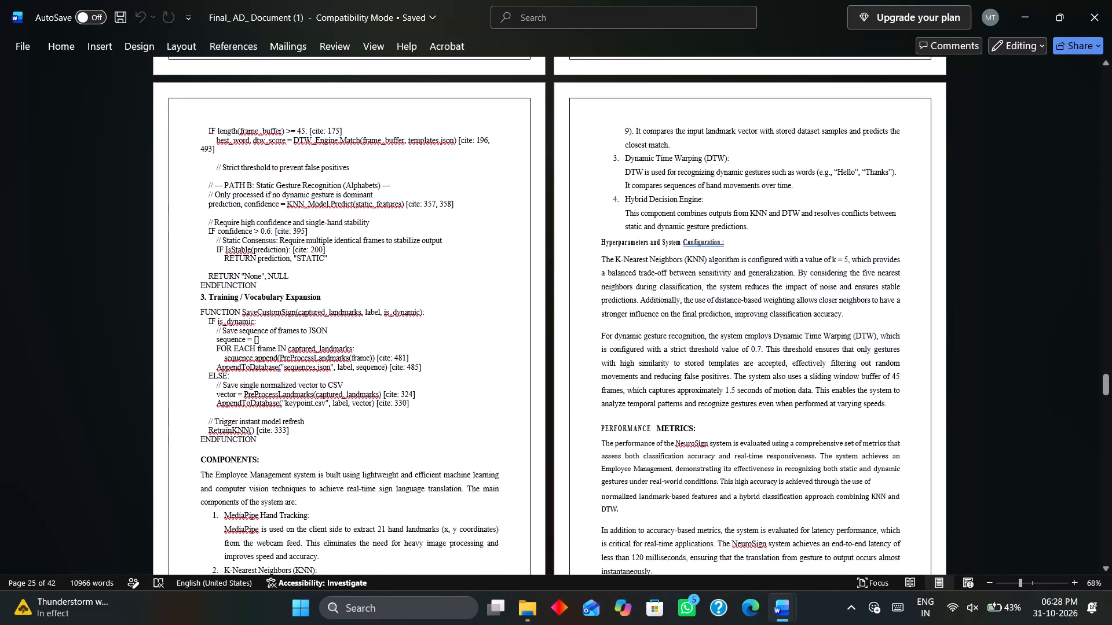
scroll(363, 446, up, 1)
drag(255, 444, 191, 127)
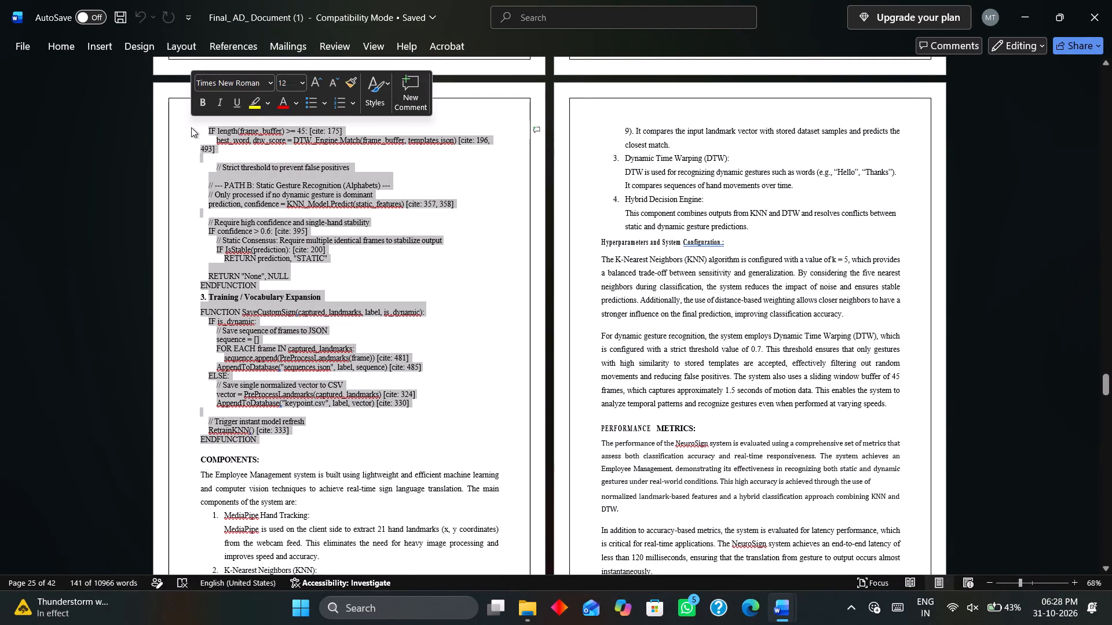
key(BackSpace)
Delete the page 26 pseudocode below the 5.2.1 caption, from "1. Data Pre-processing (HR & Employee)" through the "PATH A: Dynamic Gesture Recognition (Words)" line.
scroll(531, 370, up, 2)
scroll(841, 369, up, 2)
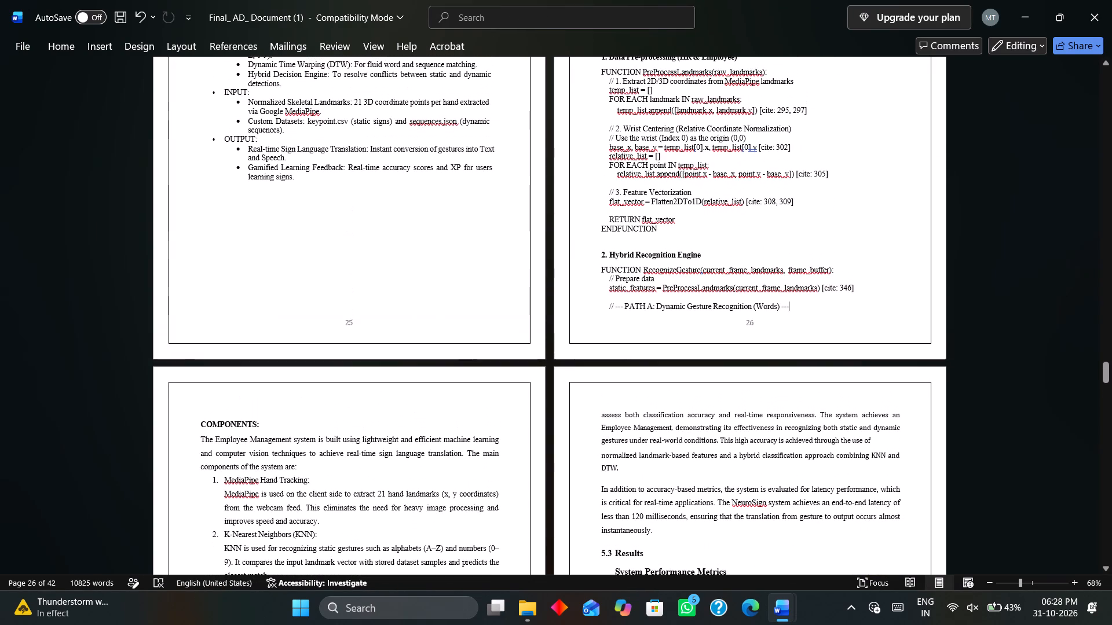
scroll(813, 330, up, 2)
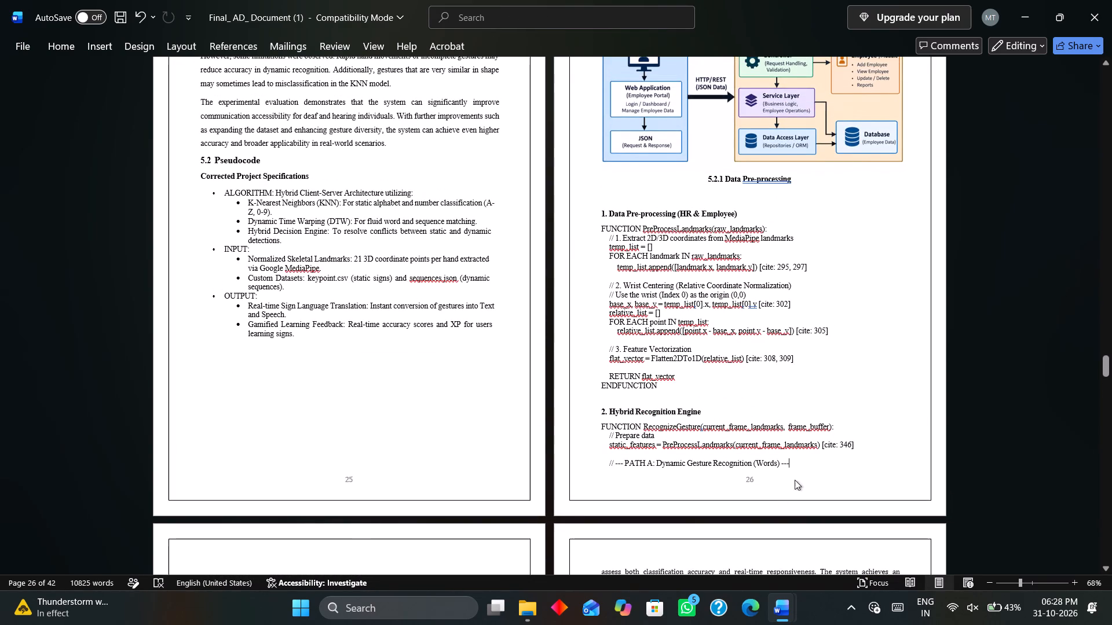
drag(799, 464, 614, 199)
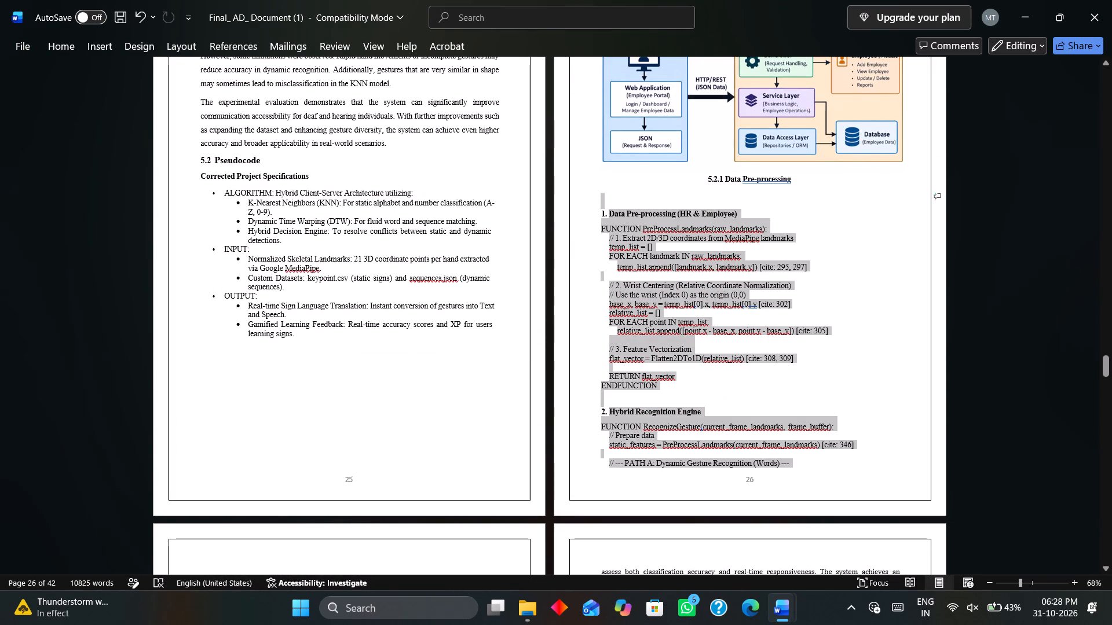
drag(614, 199, 591, 212)
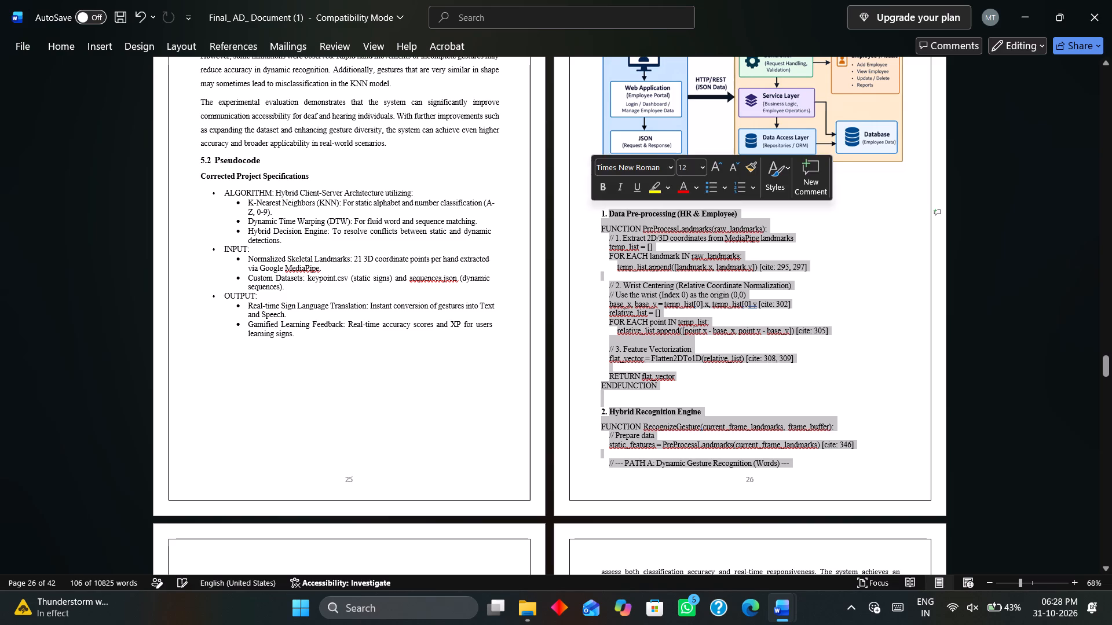
key(BackSpace)
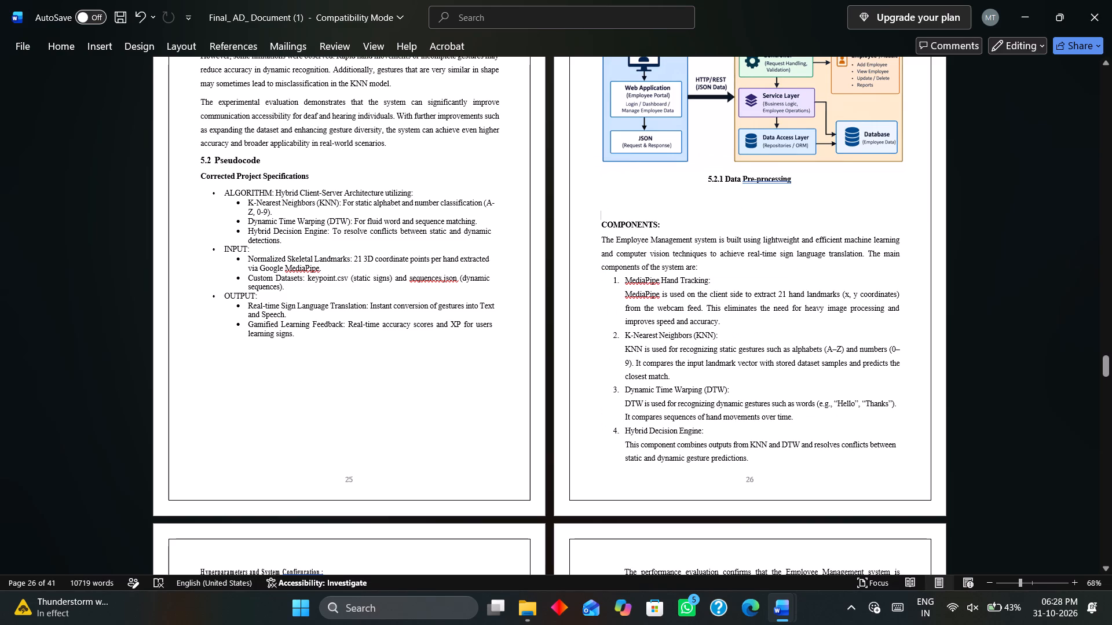
Remove the blank lines between the 5.2.1 Data Pre-processing caption and COMPONENTS, leaving one new line after the caption.
key(BackSpace)
key(BackSpace)
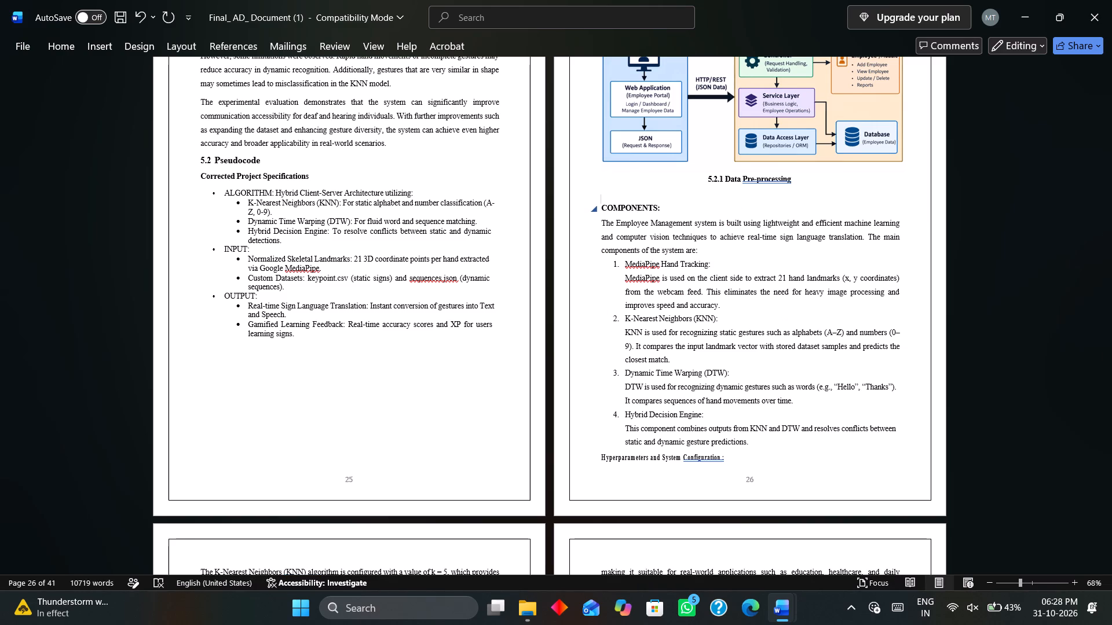
key(BackSpace)
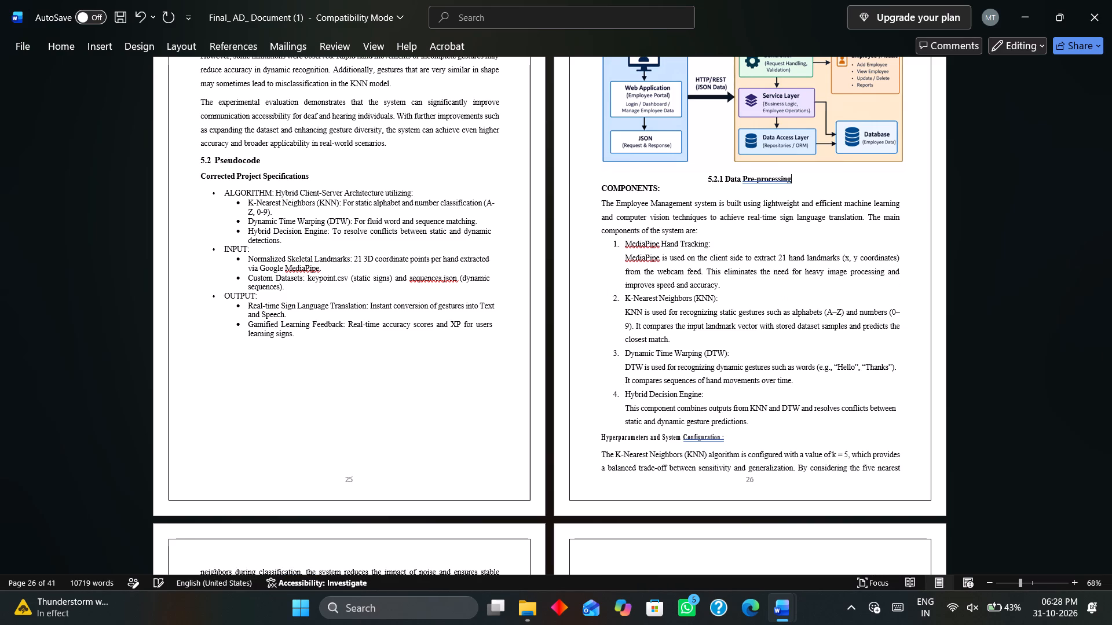
key(Return)
Delete "of 0.7." from the strict threshold value sentence in the Dynamic Time Warping paragraph on page 27.
scroll(467, 288, up, 2)
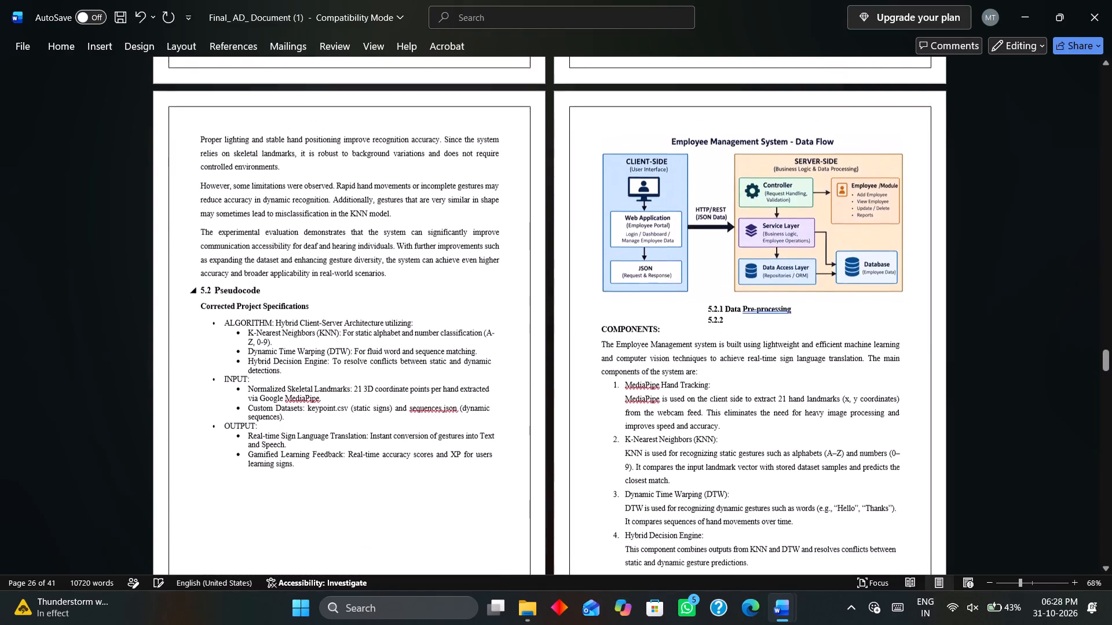
scroll(467, 288, down, 11)
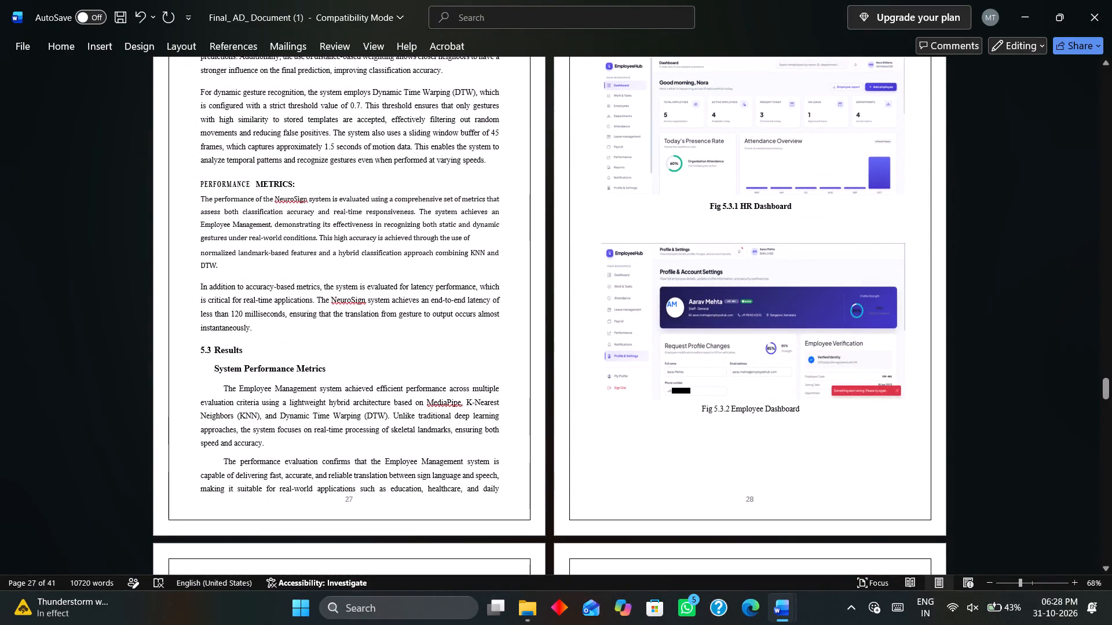
scroll(370, 414, down, 1)
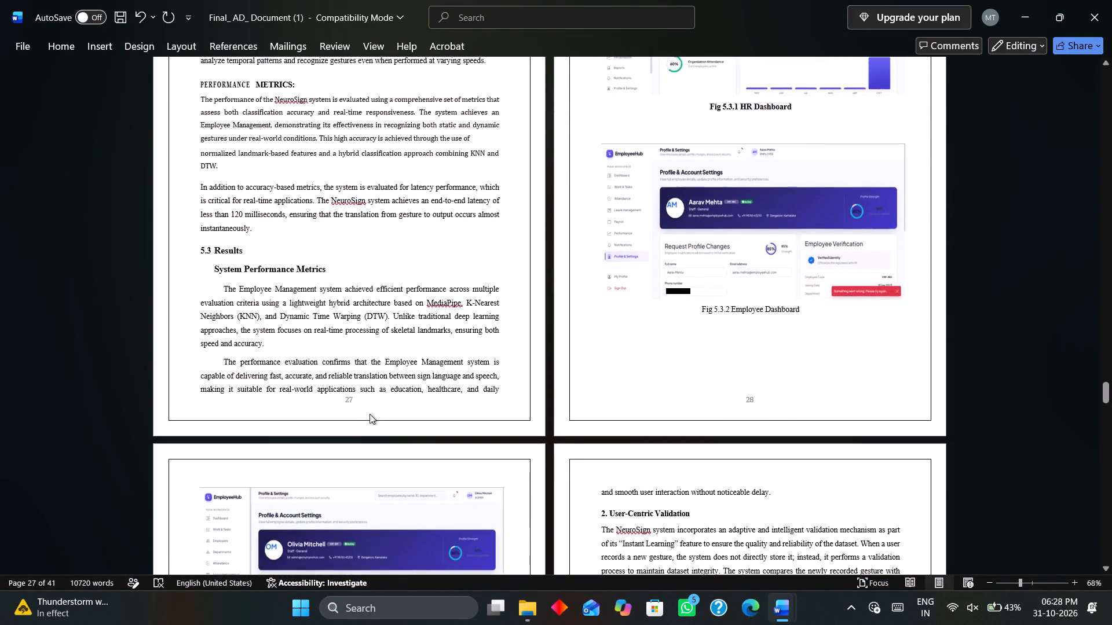
scroll(370, 414, down, 2)
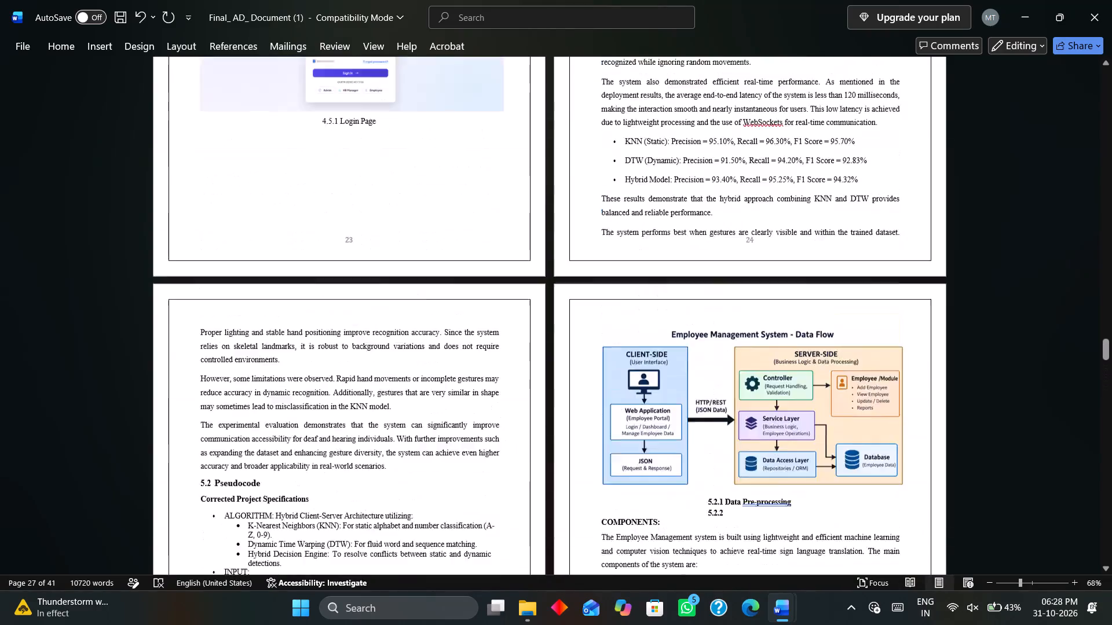
scroll(370, 414, down, 4)
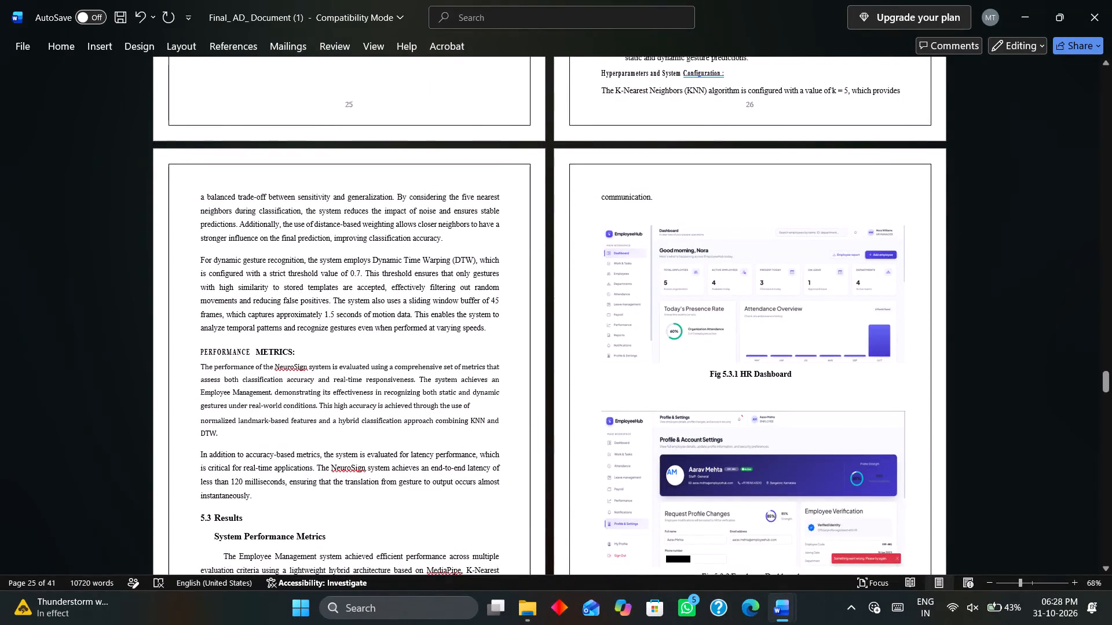
drag(363, 271, 348, 273)
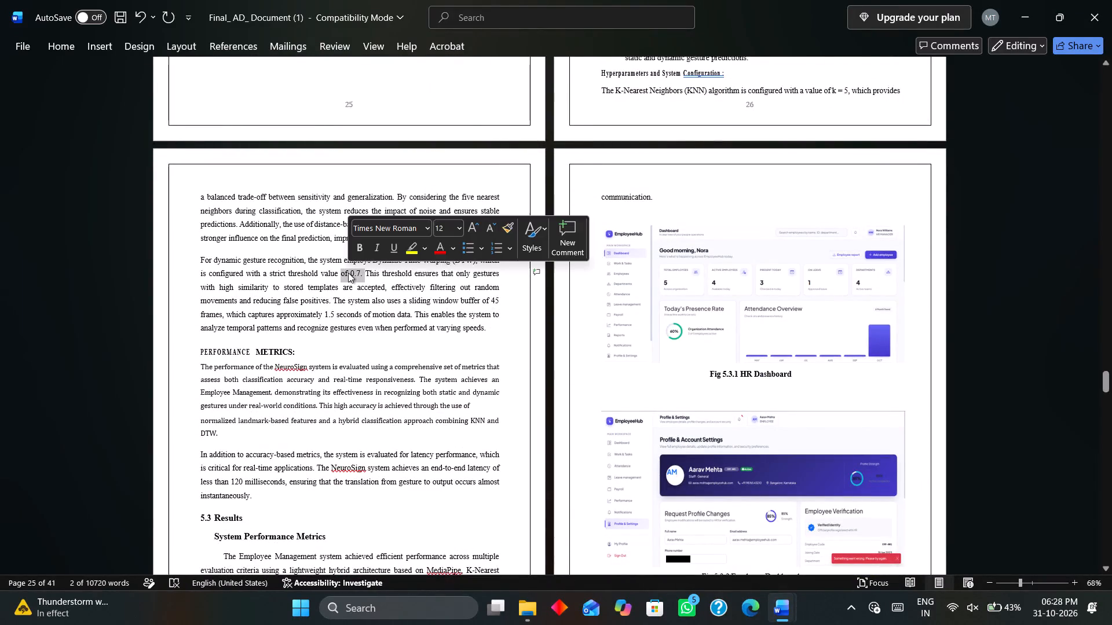
key(BackSpace)
Delete the word "Management" from the sentence starting "The performance evaluation confirms" under System Performance Metrics in section 5.3.
scroll(343, 332, down, 2)
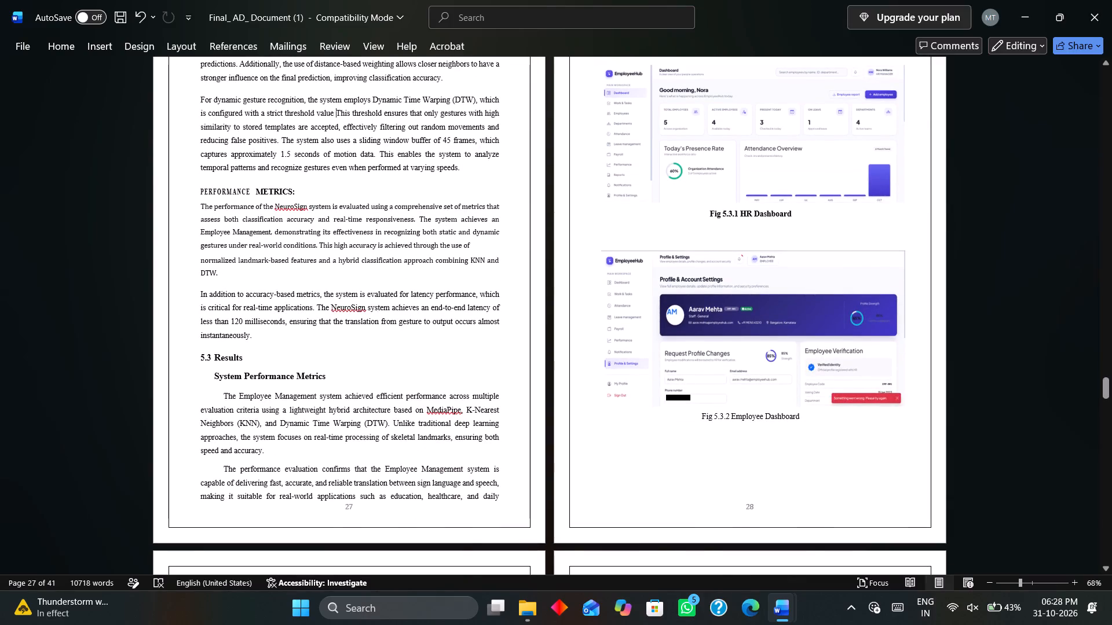
click(464, 469)
drag(420, 467, 462, 475)
key(BackSpace)
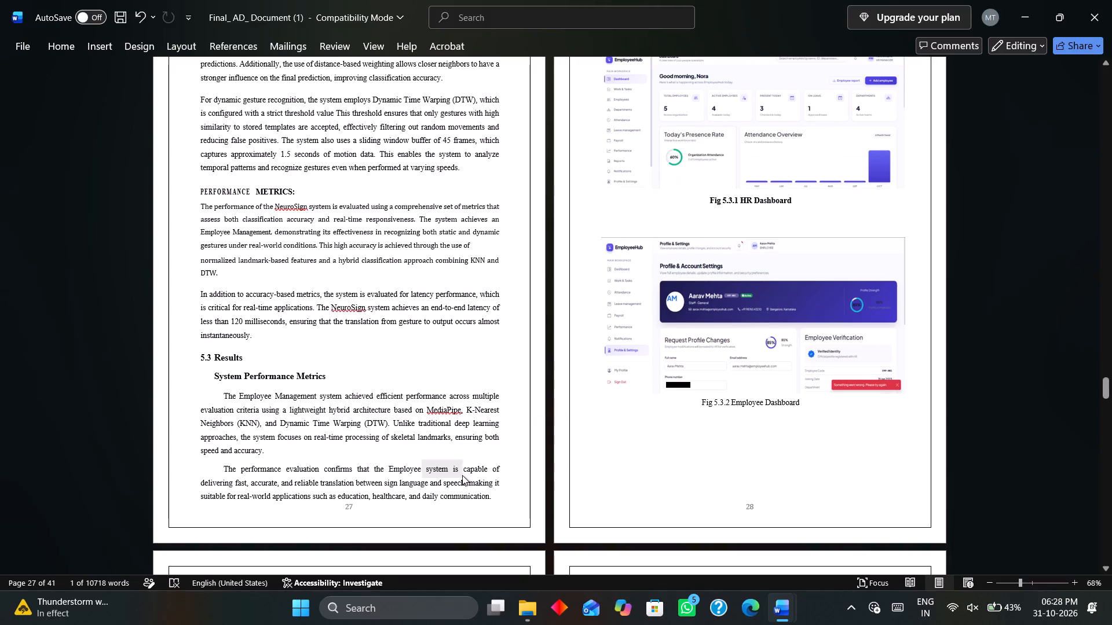
Examine the rest of Chapter 5 from the dashboard figures up to the Chapter 6 conclusion, and go back to System Integration.
scroll(462, 475, down, 3)
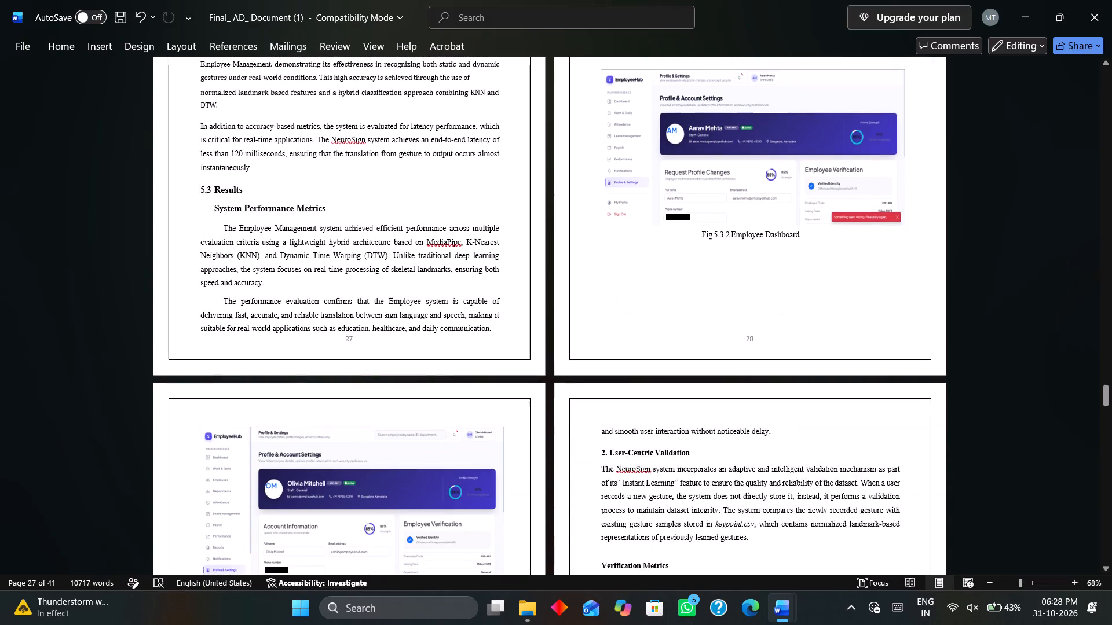
scroll(462, 475, down, 2)
scroll(462, 475, up, 3)
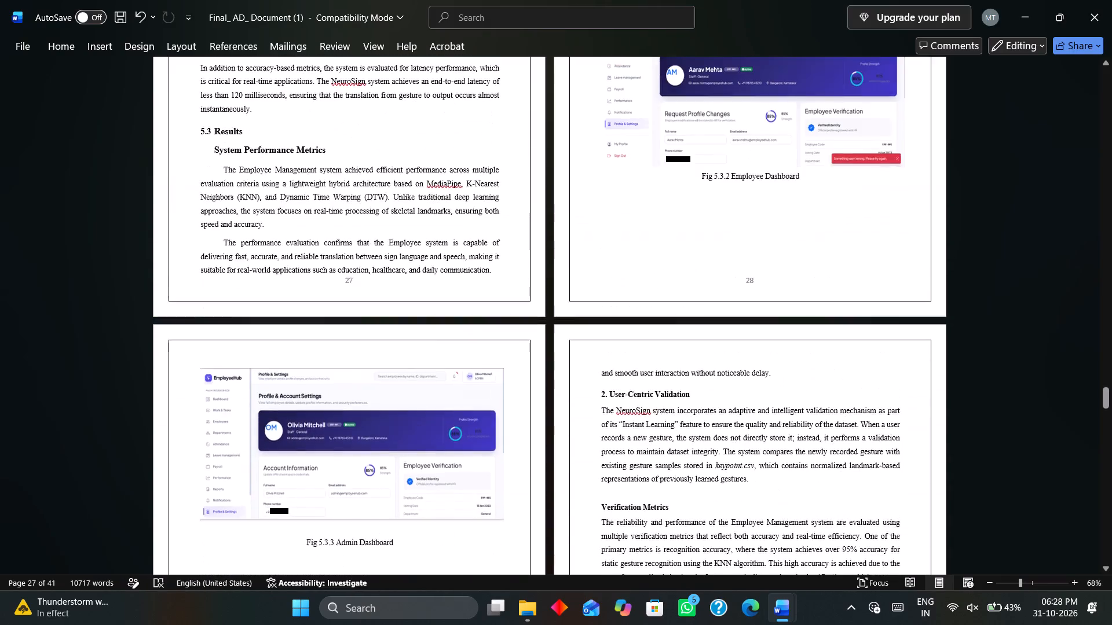
scroll(462, 475, down, 3)
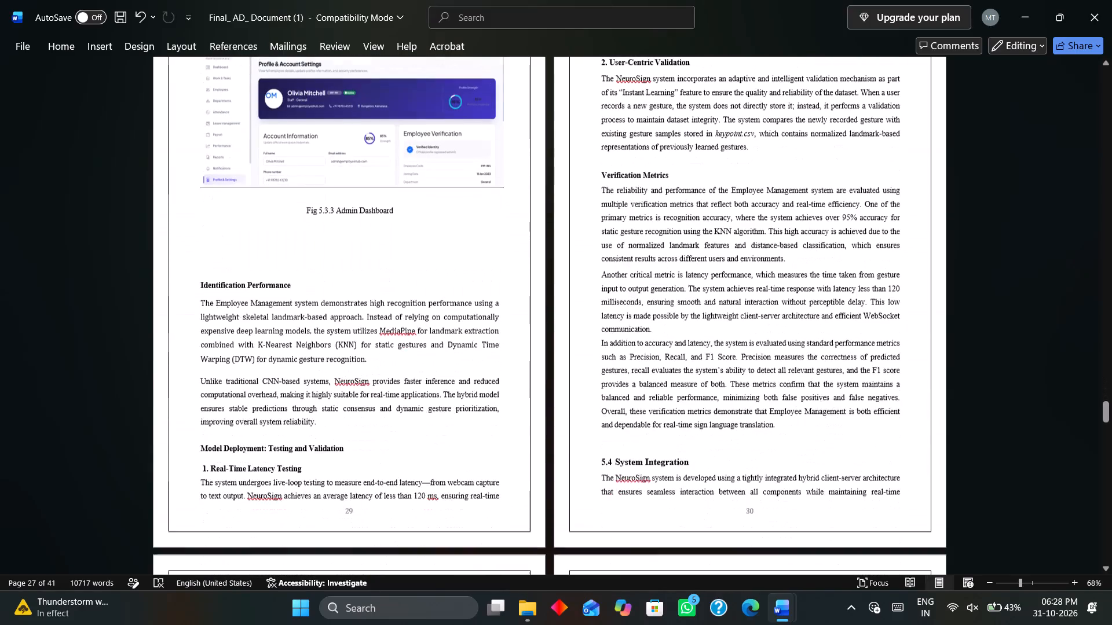
scroll(462, 475, down, 5)
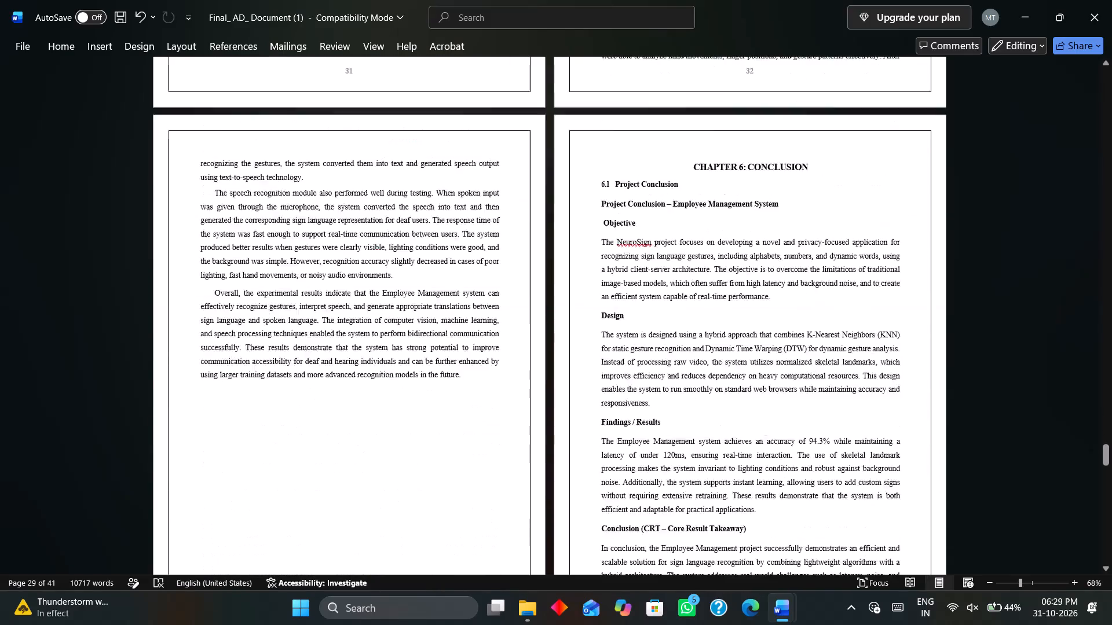
scroll(462, 475, down, 4)
scroll(462, 475, up, 6)
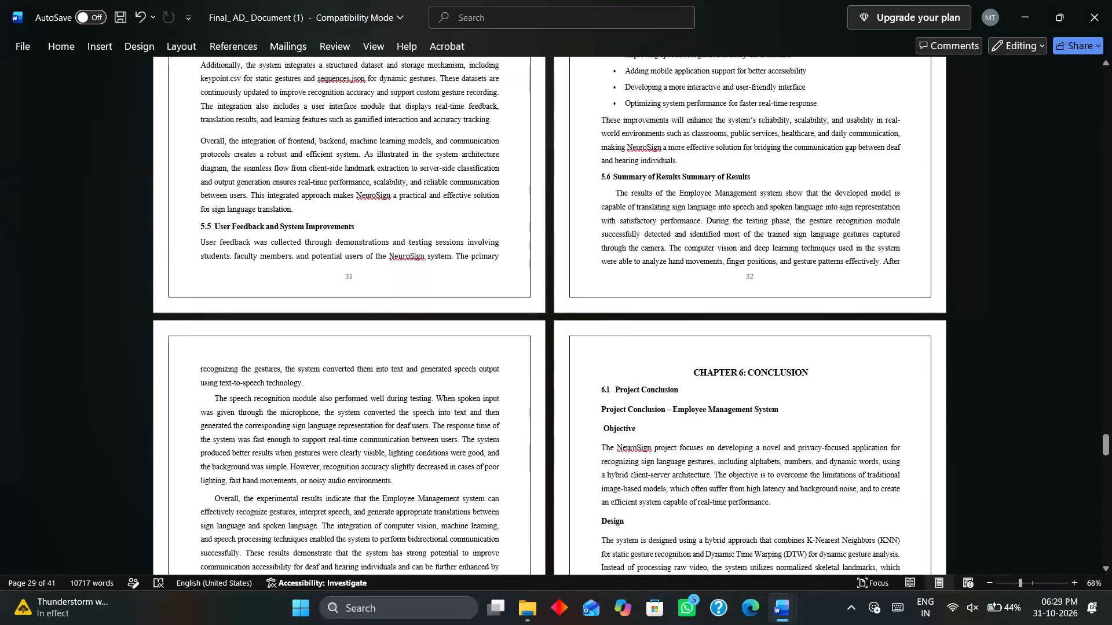
scroll(462, 475, up, 1)
scroll(462, 475, down, 2)
scroll(462, 475, up, 6)
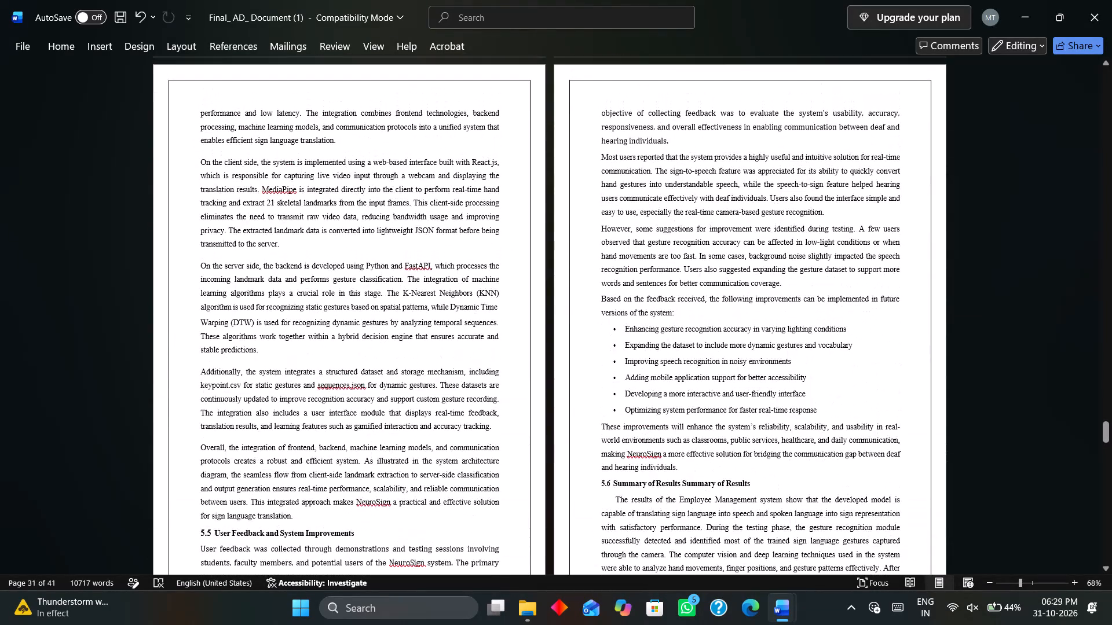
scroll(456, 390, up, 2)
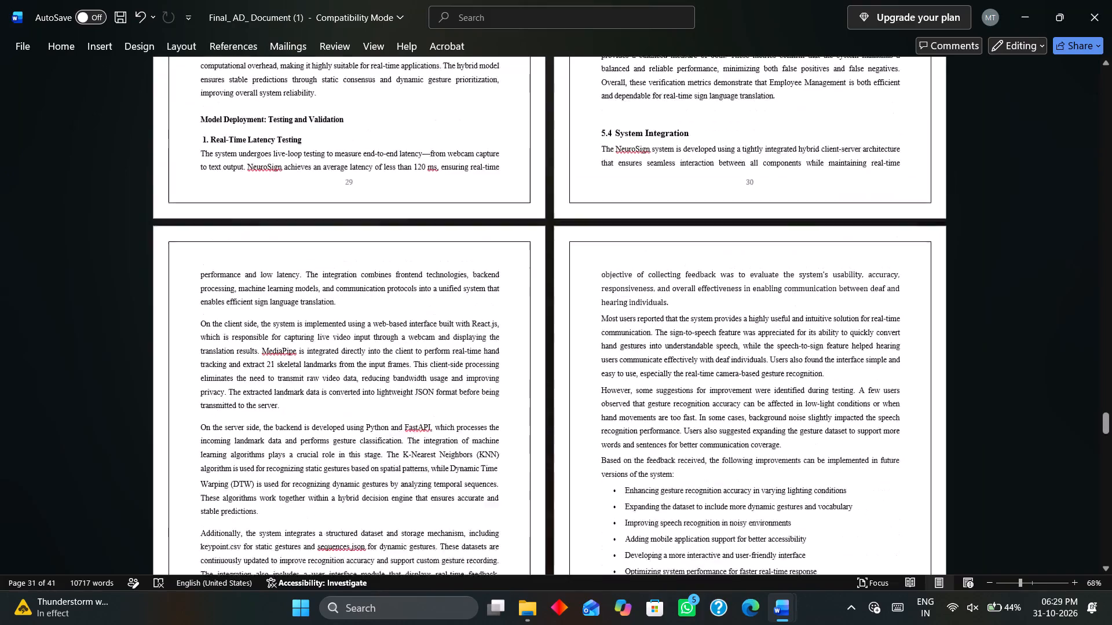
scroll(456, 390, up, 4)
Delete the "On the client side, the system is implemented using a web-based interface" paragraph from section 5.4 on page 31.
scroll(456, 390, down, 3)
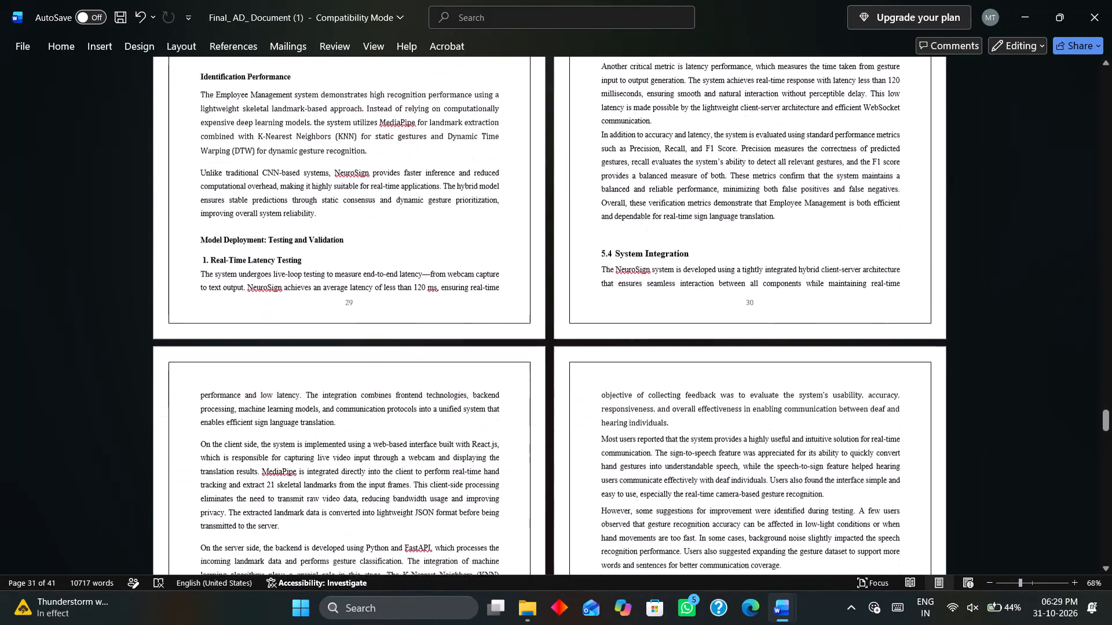
scroll(350, 464, down, 1)
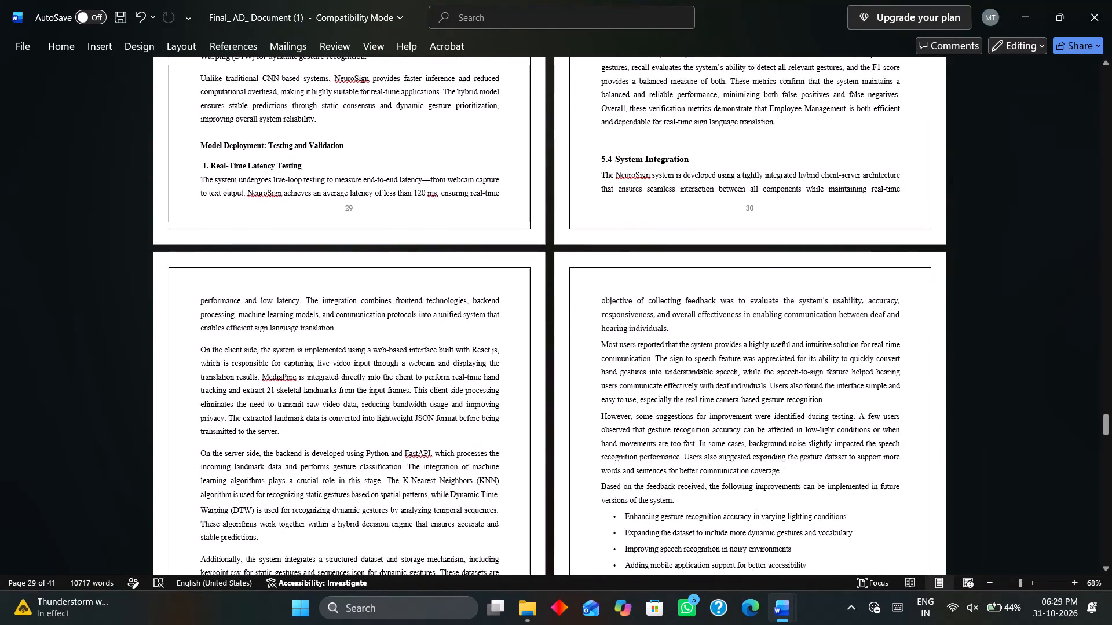
drag(280, 432, 202, 354)
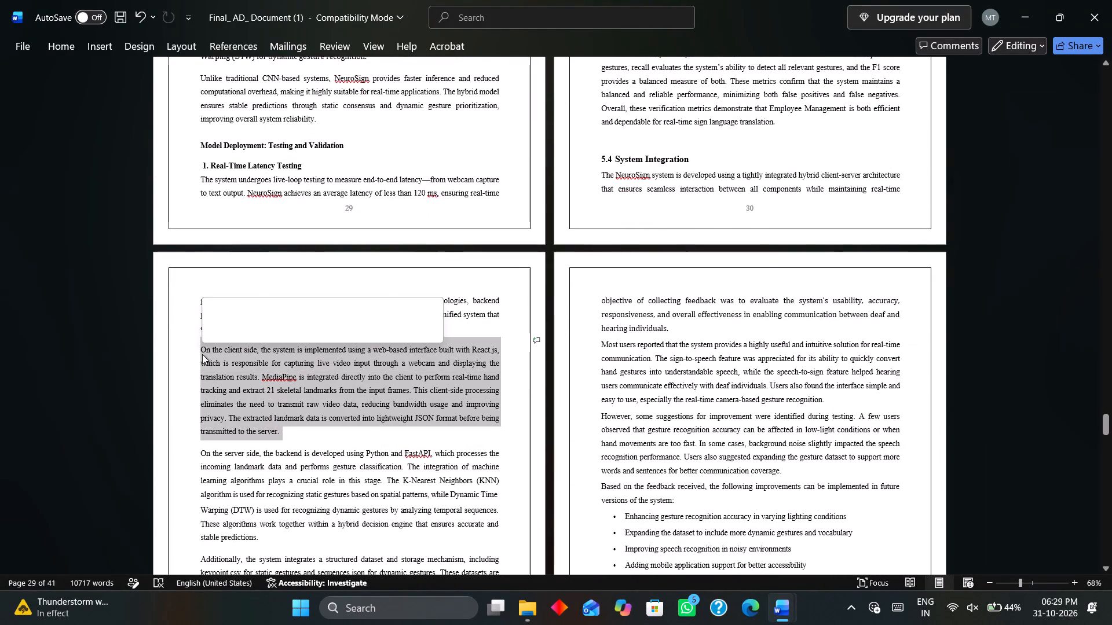
key(BackSpace)
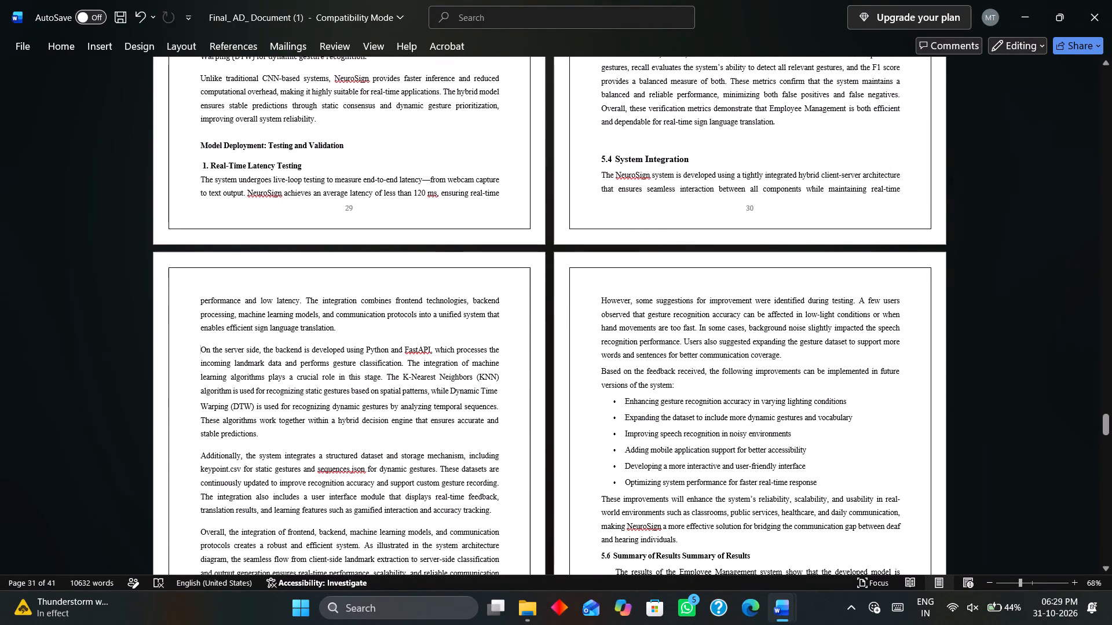
Delete the "Overall, the integration of frontend, backend, machine learning models" paragraph that closes section 5.4.
scroll(324, 472, down, 1)
drag(297, 462, 200, 401)
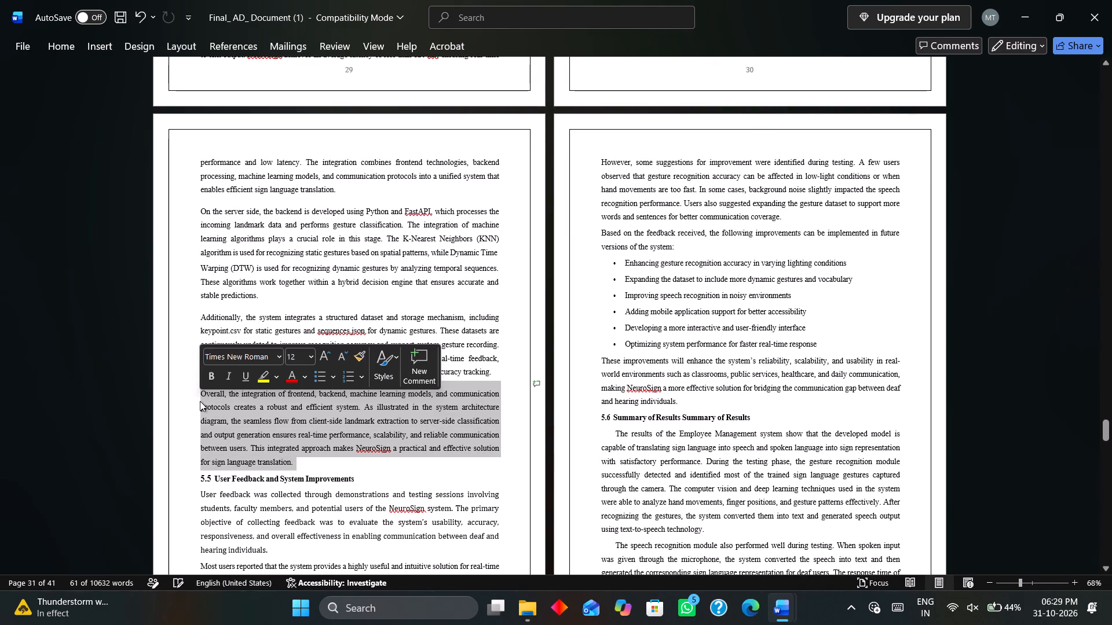
key(BackSpace)
Increase the font size of the 5.5 heading "User Feedback and System Improvements" by one increment.
scroll(305, 449, down, 1)
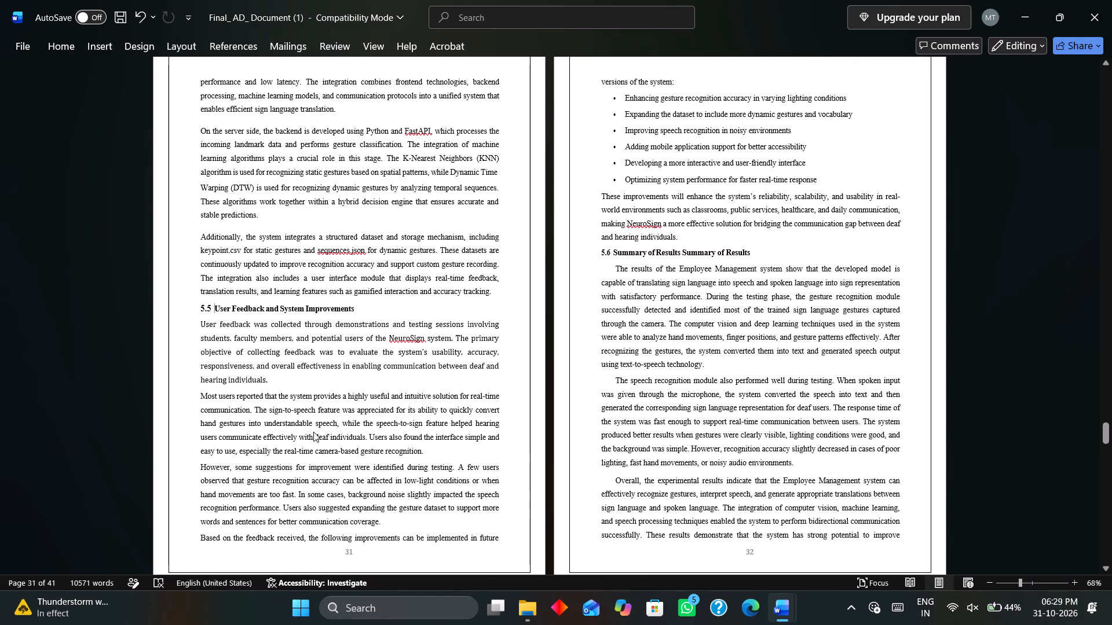
click(307, 311)
click(72, 47)
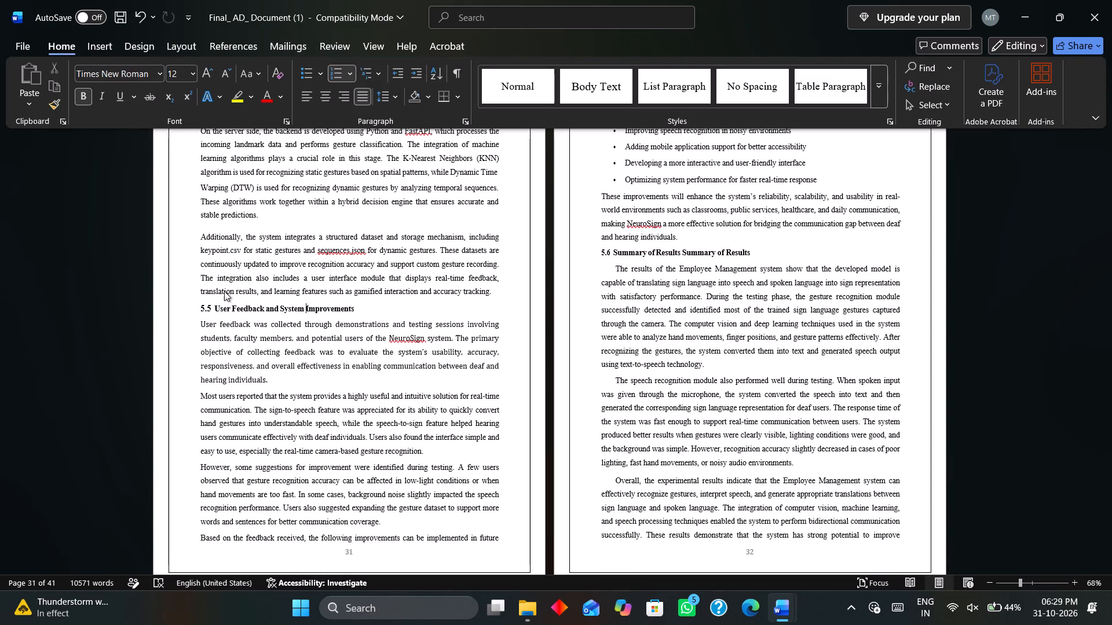
double_click(363, 306)
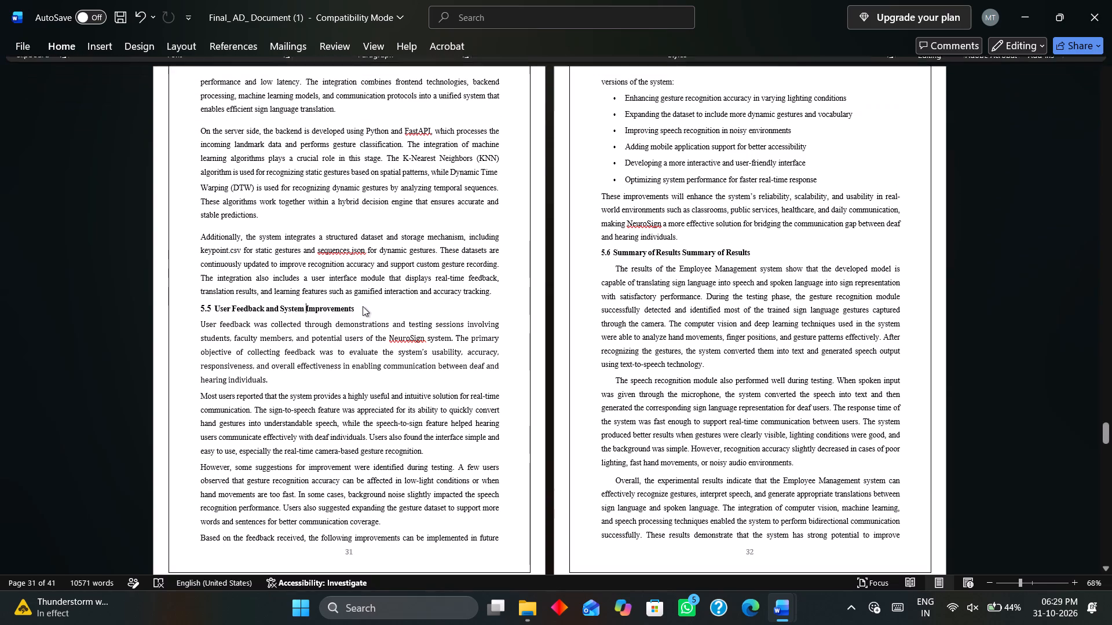
drag(363, 306, 184, 307)
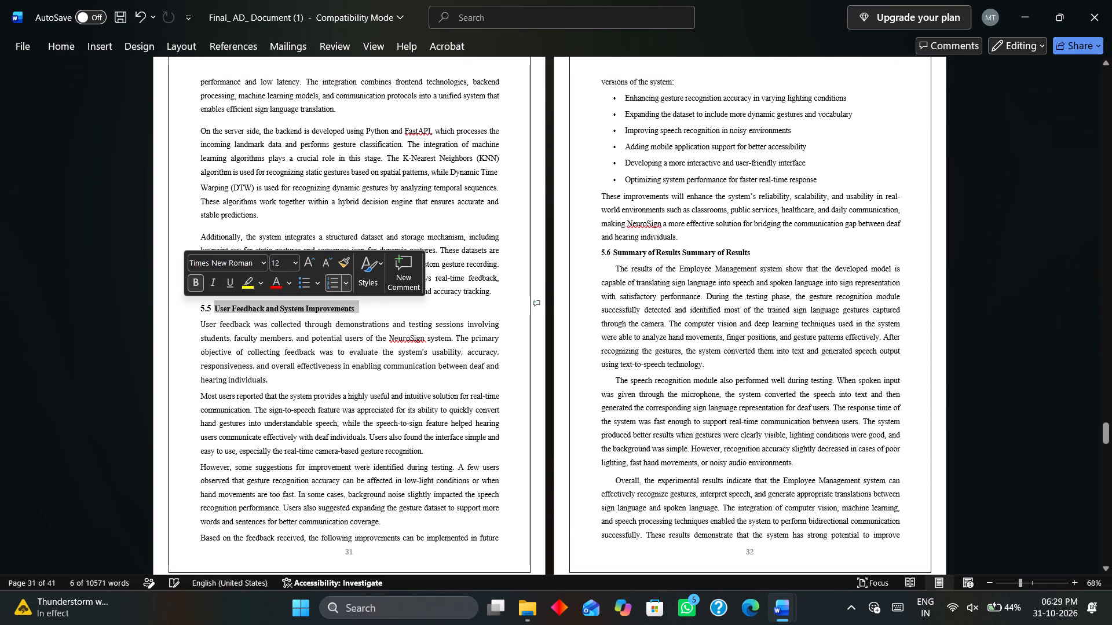
click(312, 266)
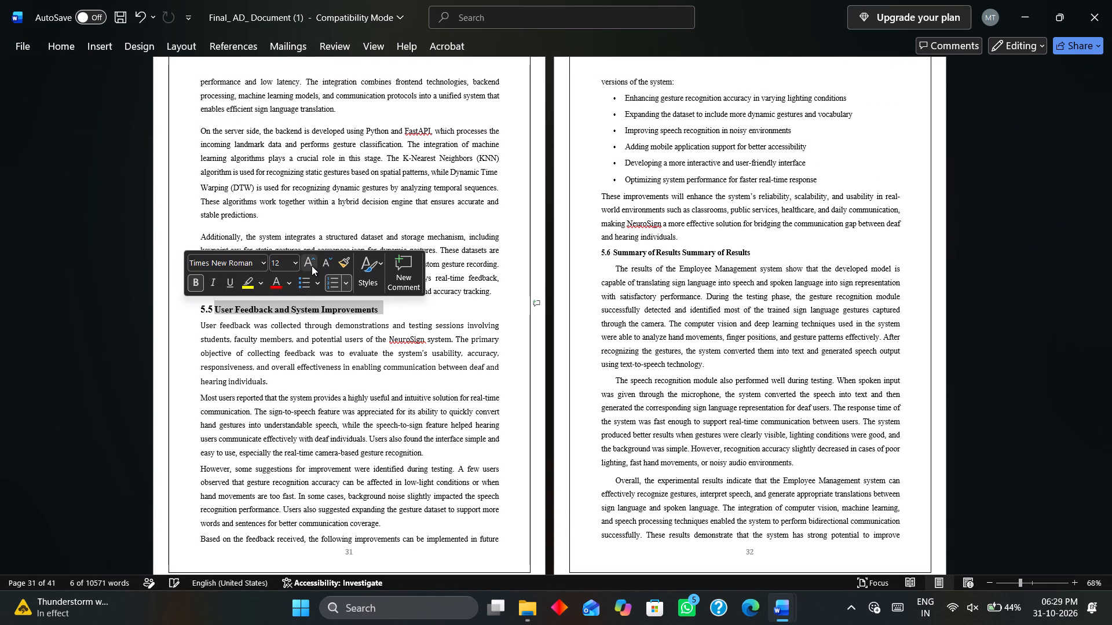
click(303, 400)
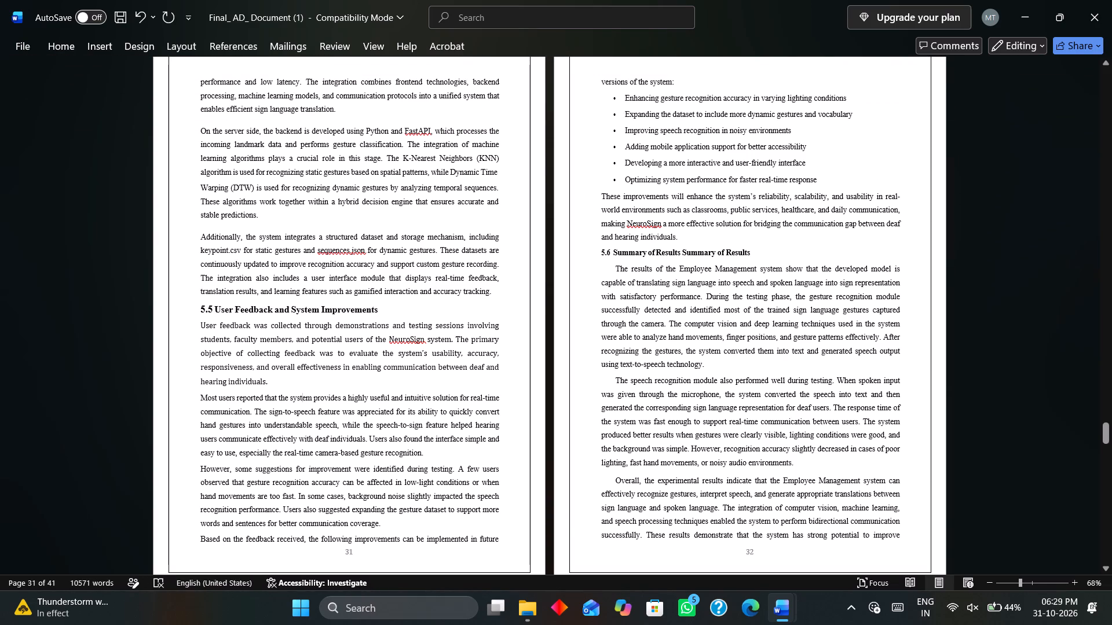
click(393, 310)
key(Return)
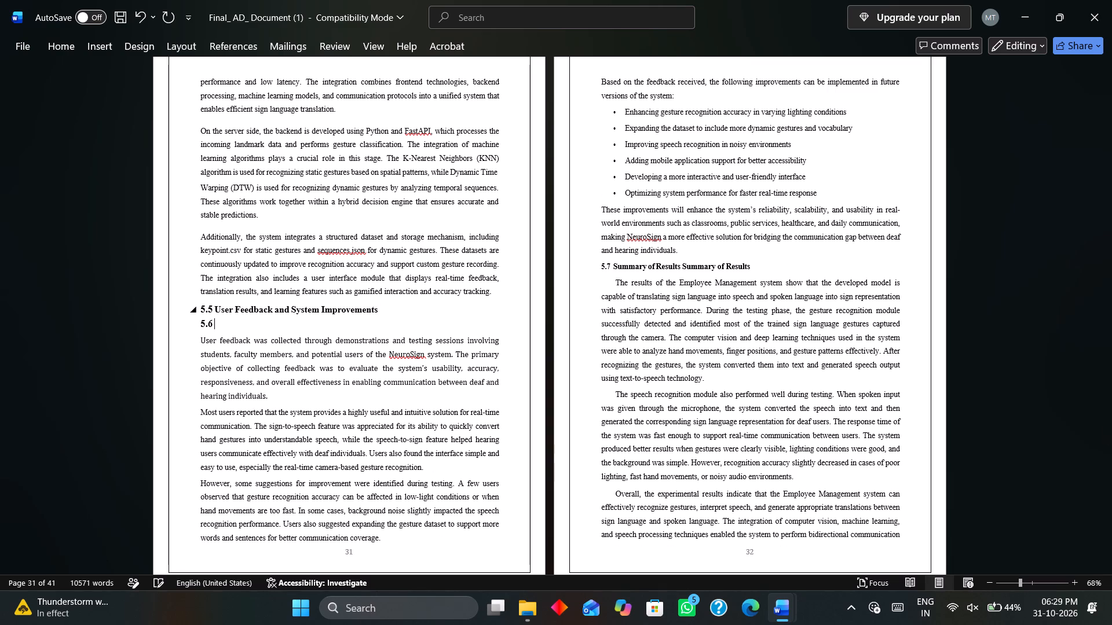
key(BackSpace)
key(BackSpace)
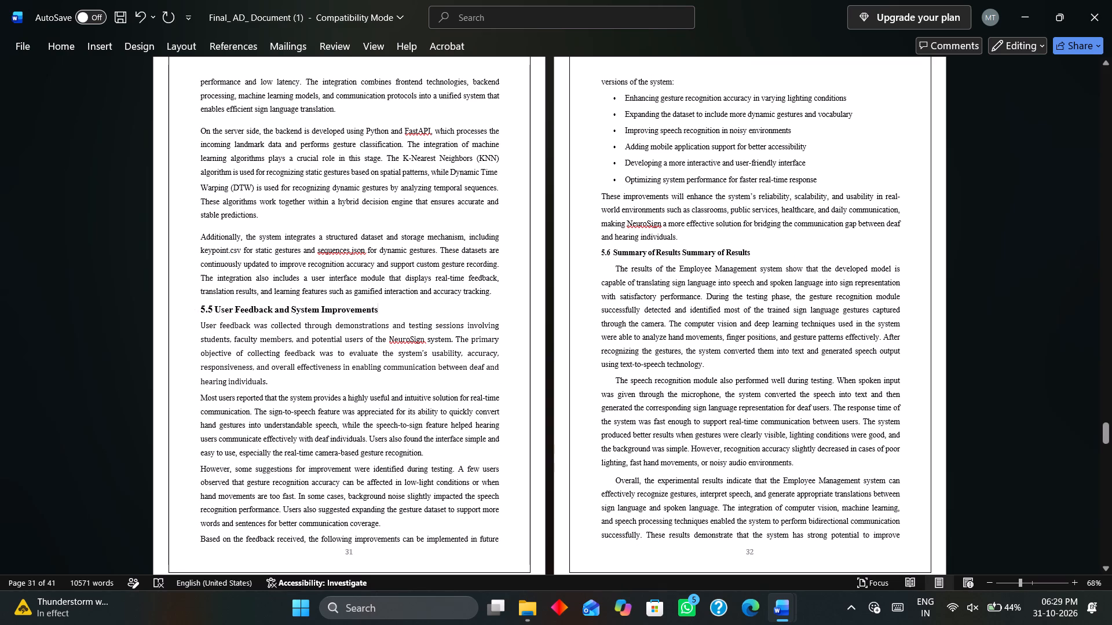
Increase the font size of the 5.6 heading "Summary of Results Summary of Results" to 14.
drag(771, 257, 601, 255)
click(601, 255)
drag(757, 251, 613, 249)
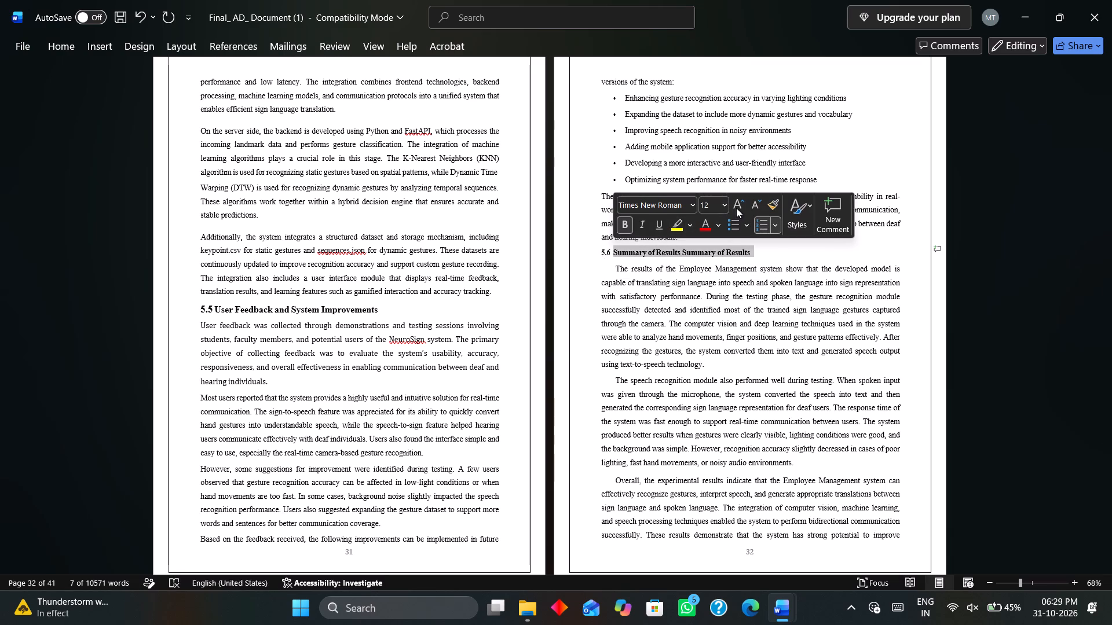
click(736, 208)
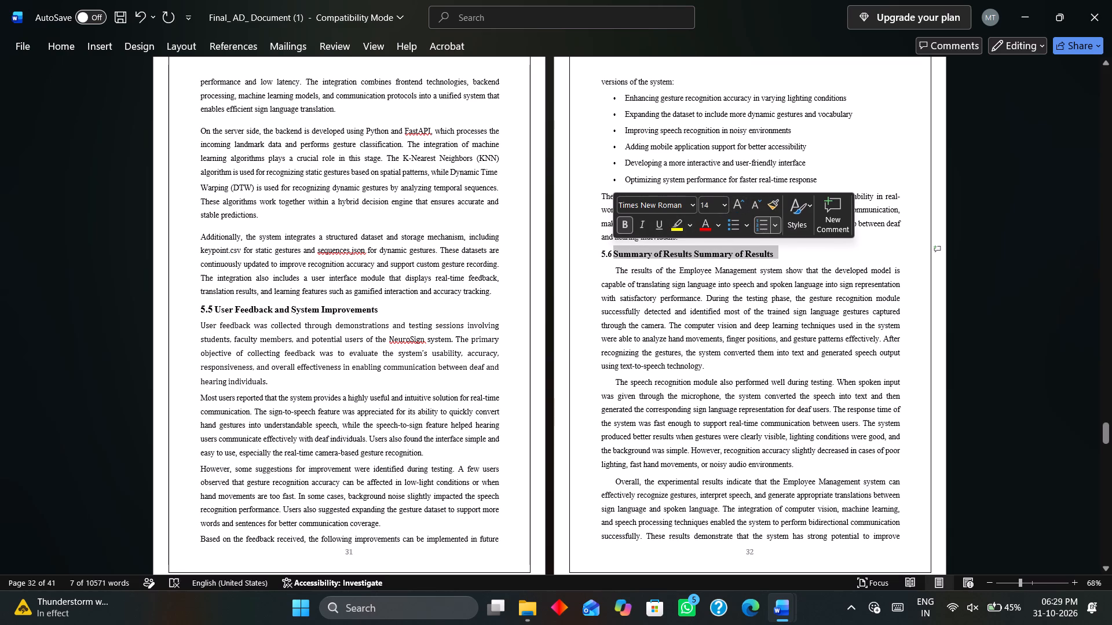
click(401, 420)
Delete the "However, some suggestions for improvement were identified during testing" paragraph from section 5.5 on page 31.
scroll(401, 420, down, 1)
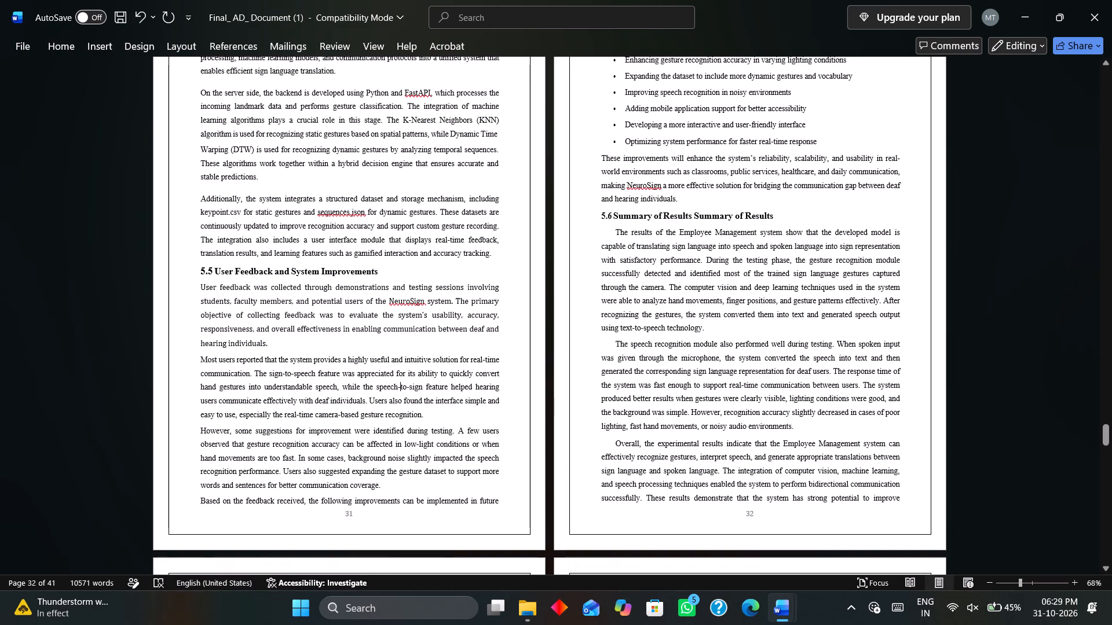
drag(386, 486, 162, 425)
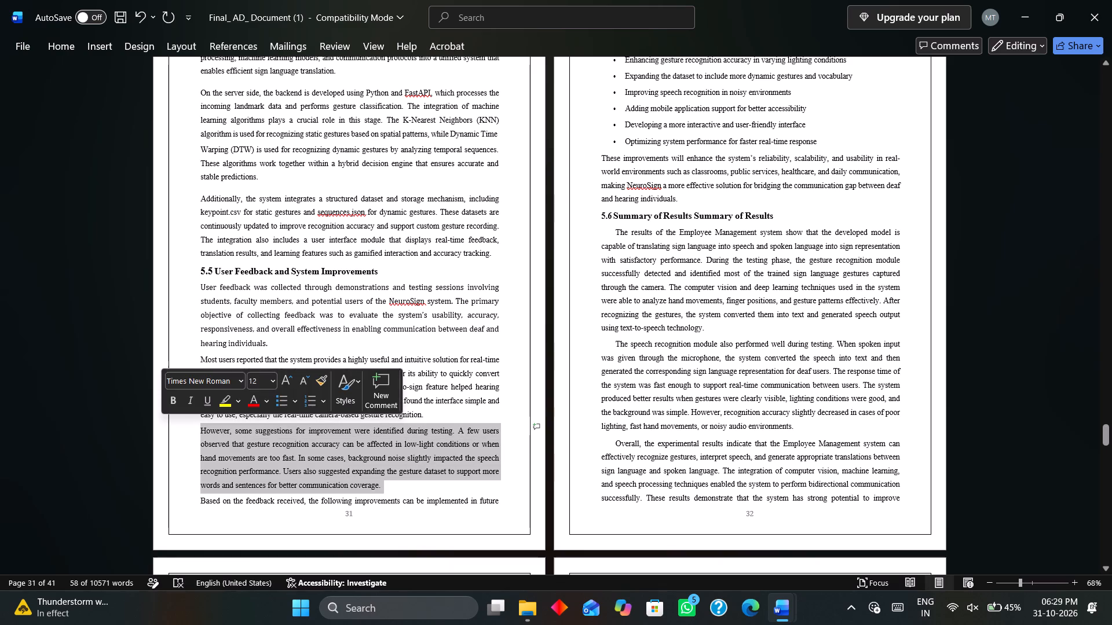
key(BackSpace)
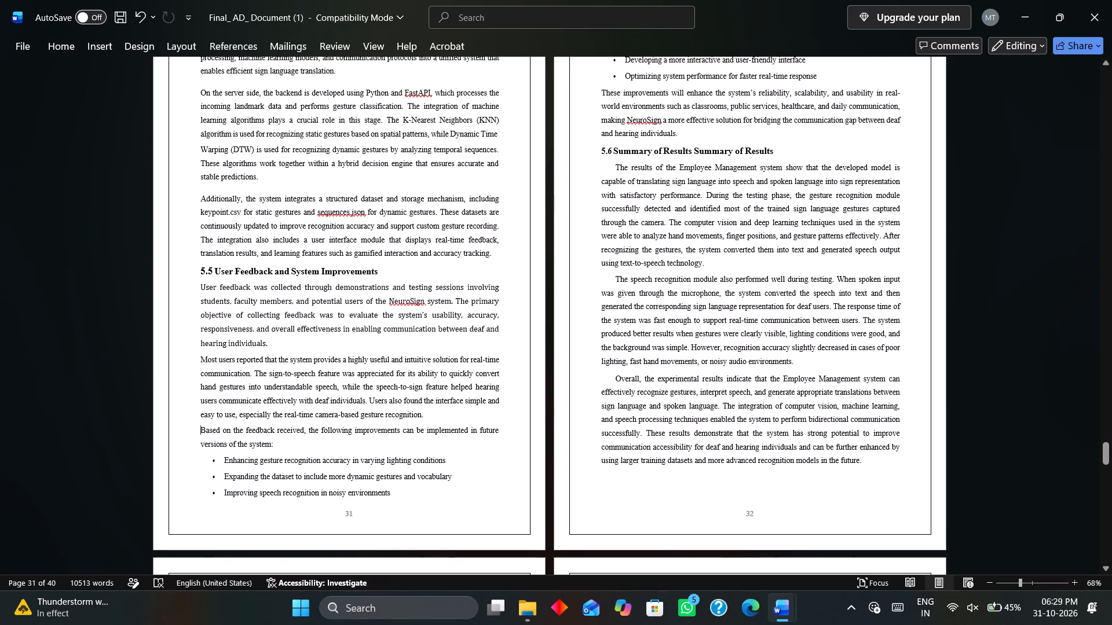
Examine the document from Chapter 6 through the References, and go back over Chapter 5 to the 5.3 Results section on page 27.
scroll(600, 387, down, 4)
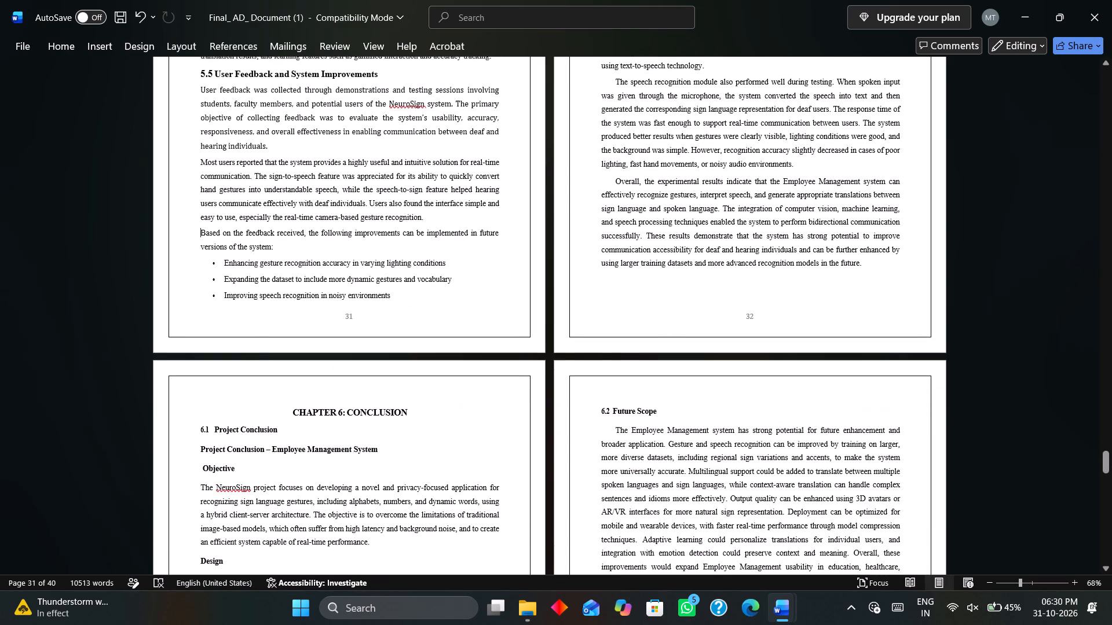
scroll(707, 303, up, 2)
scroll(712, 298, down, 4)
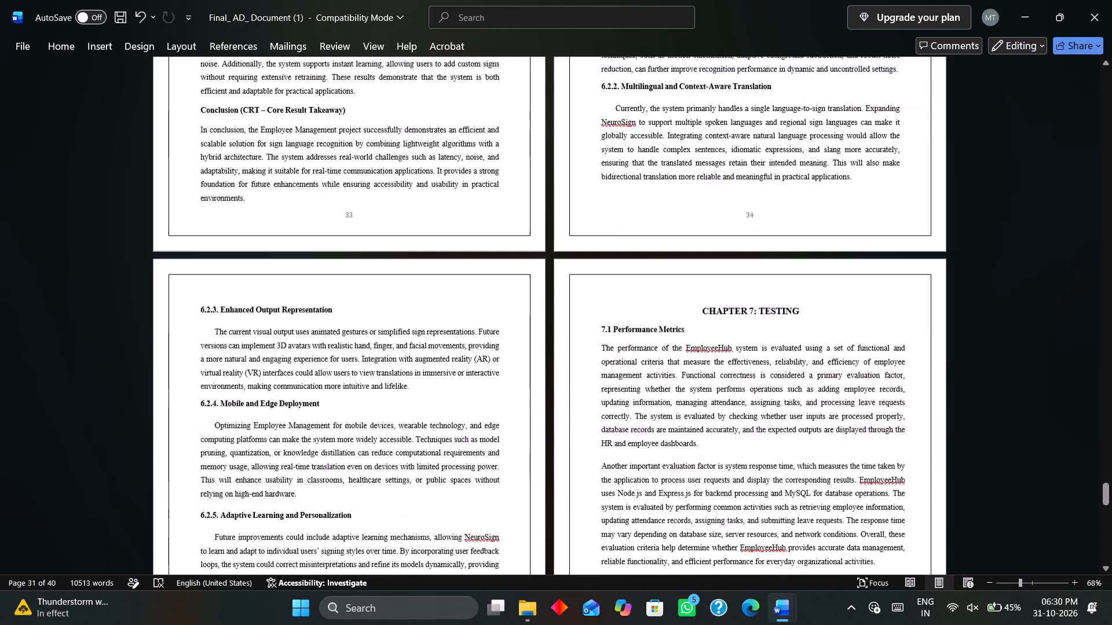
scroll(712, 298, down, 7)
scroll(712, 298, up, 2)
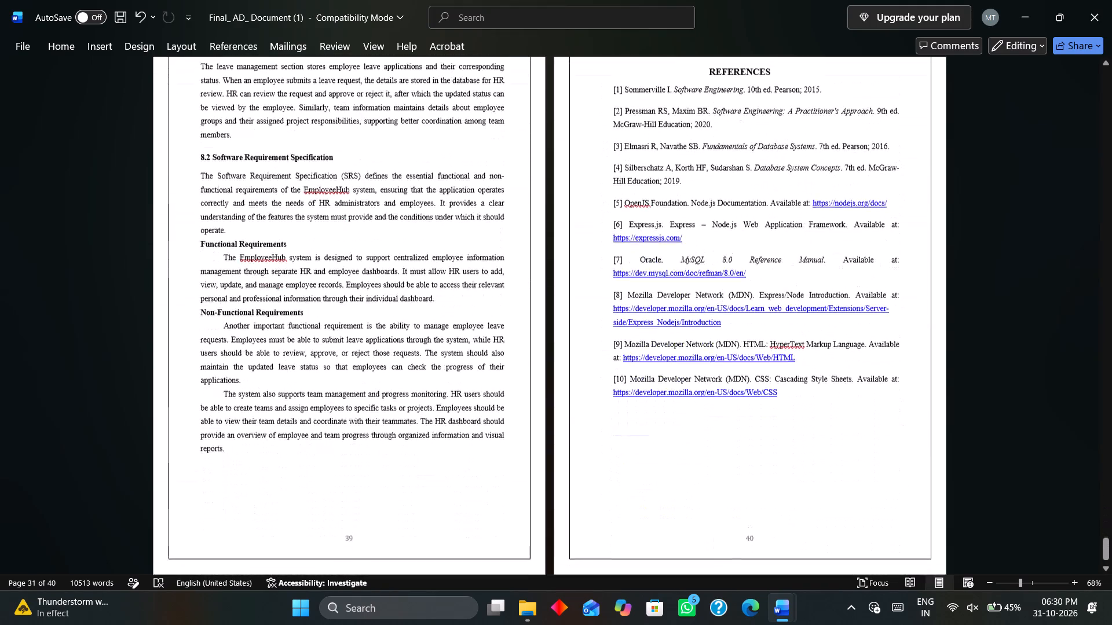
scroll(712, 298, up, 17)
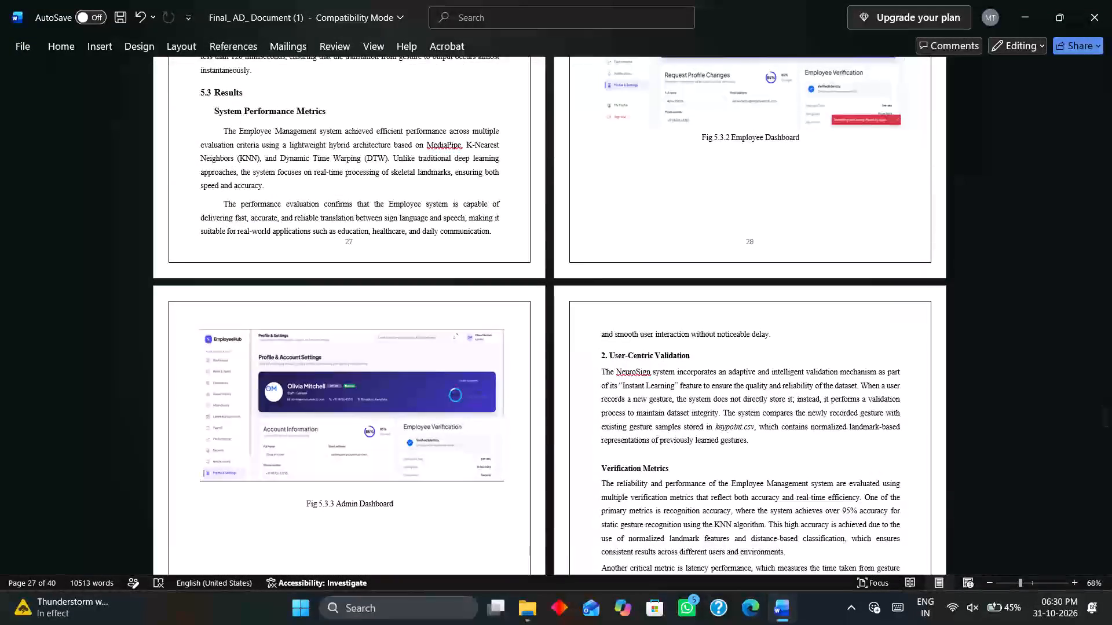
scroll(712, 298, down, 1)
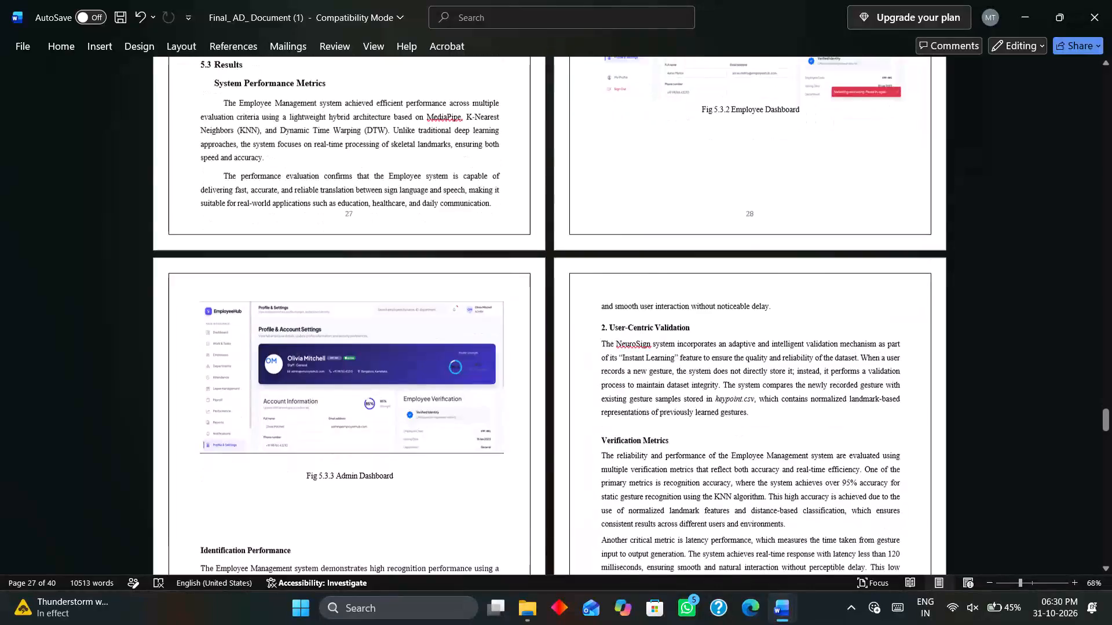
scroll(712, 298, down, 5)
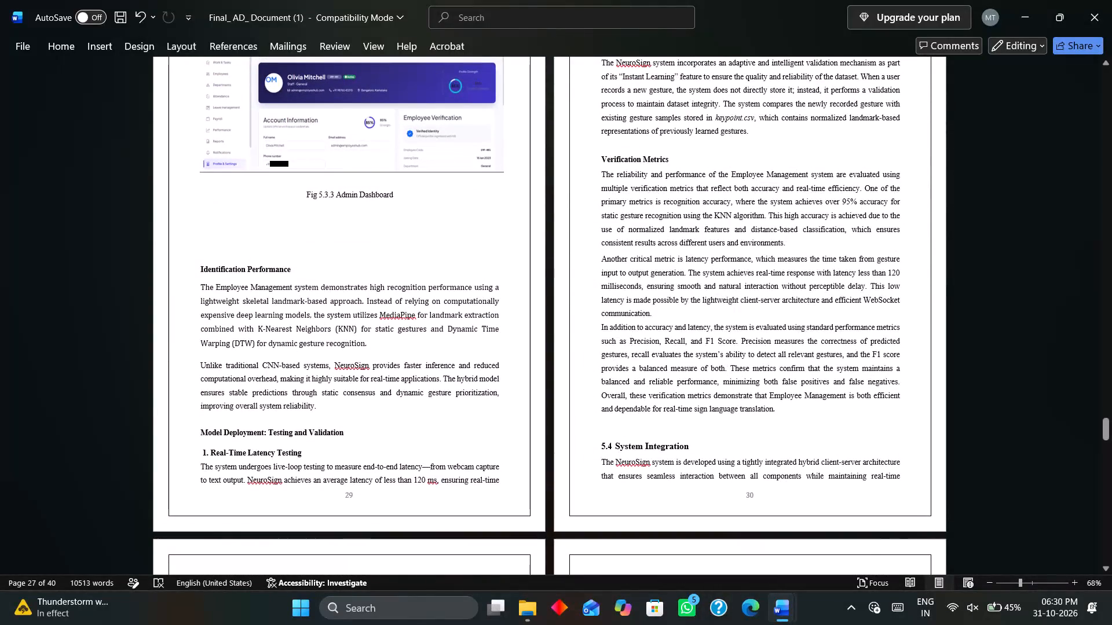
scroll(584, 341, up, 9)
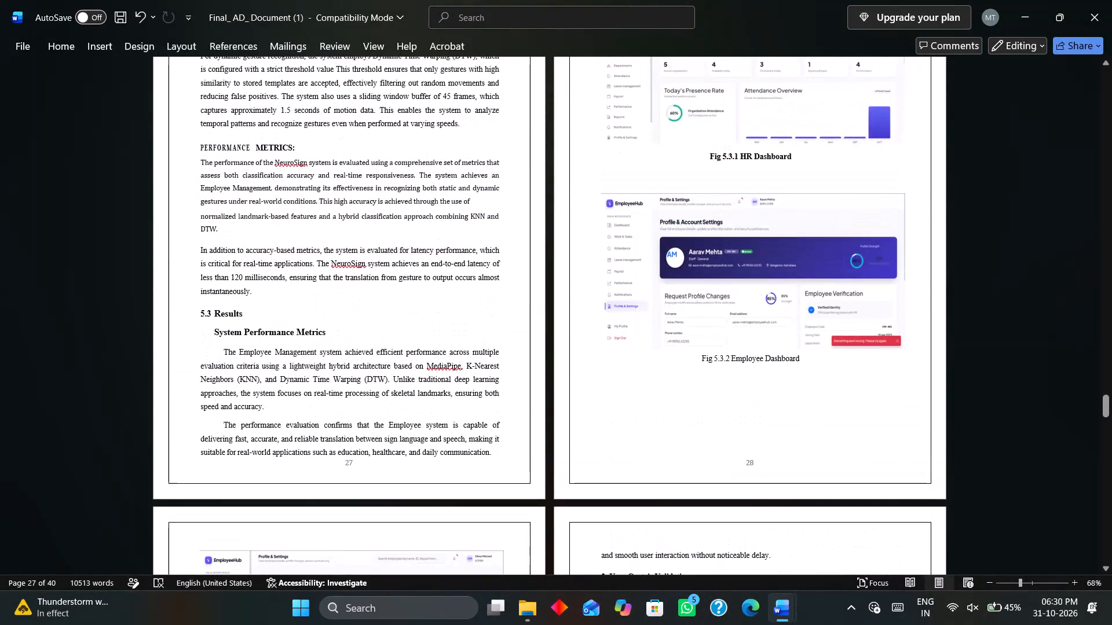
scroll(584, 341, up, 1)
Set the ribbon to always show while working at the 5.3 Results heading.
click(239, 384)
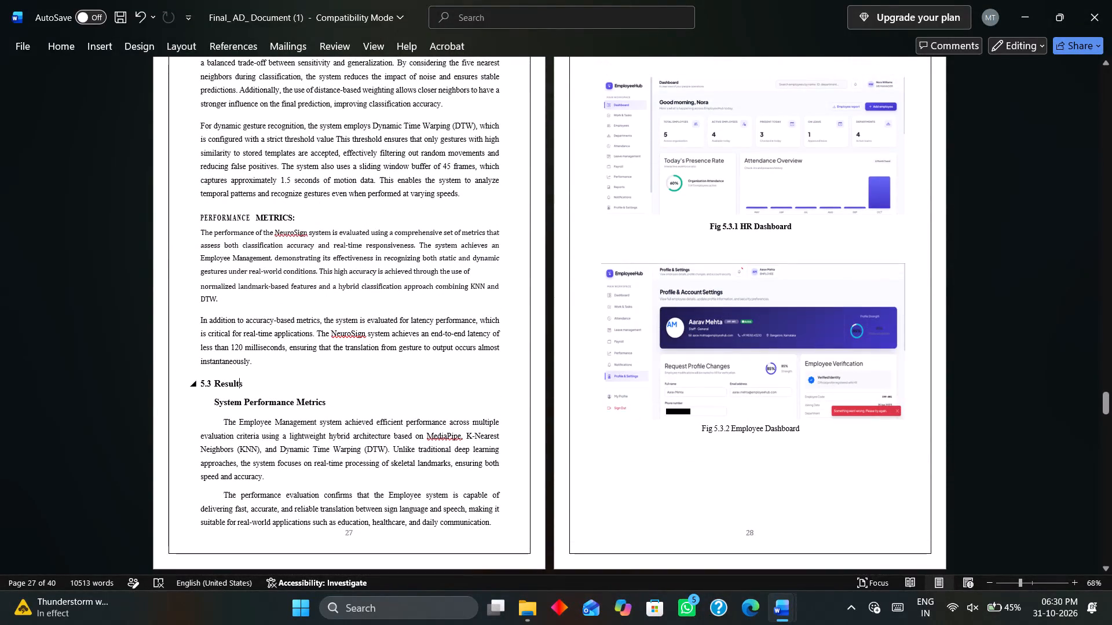
click(54, 39)
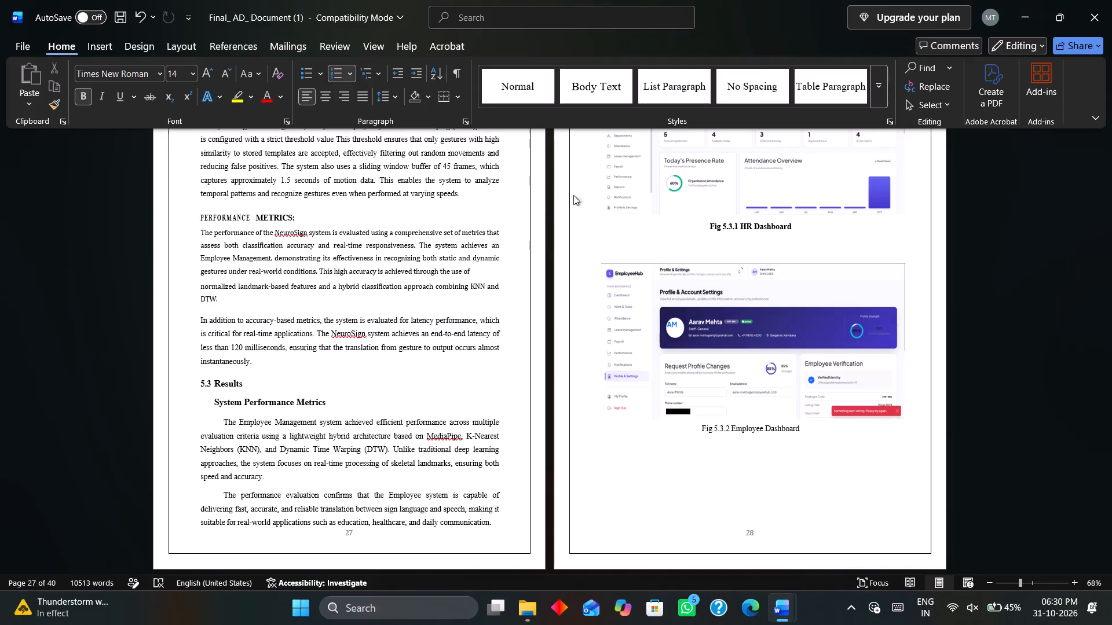
click(1102, 115)
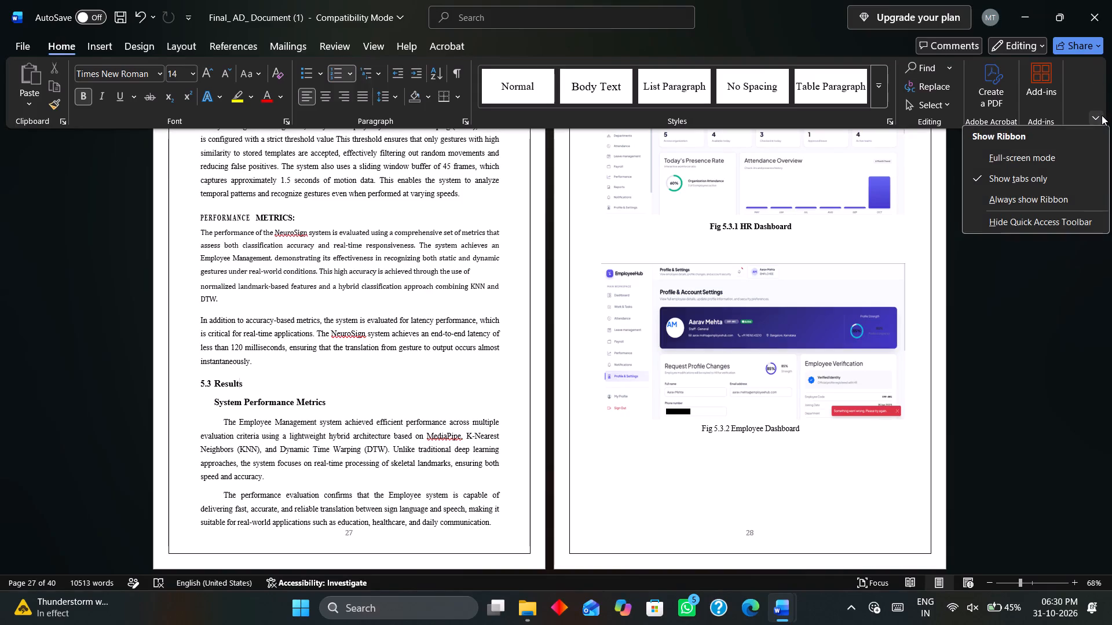
click(1027, 194)
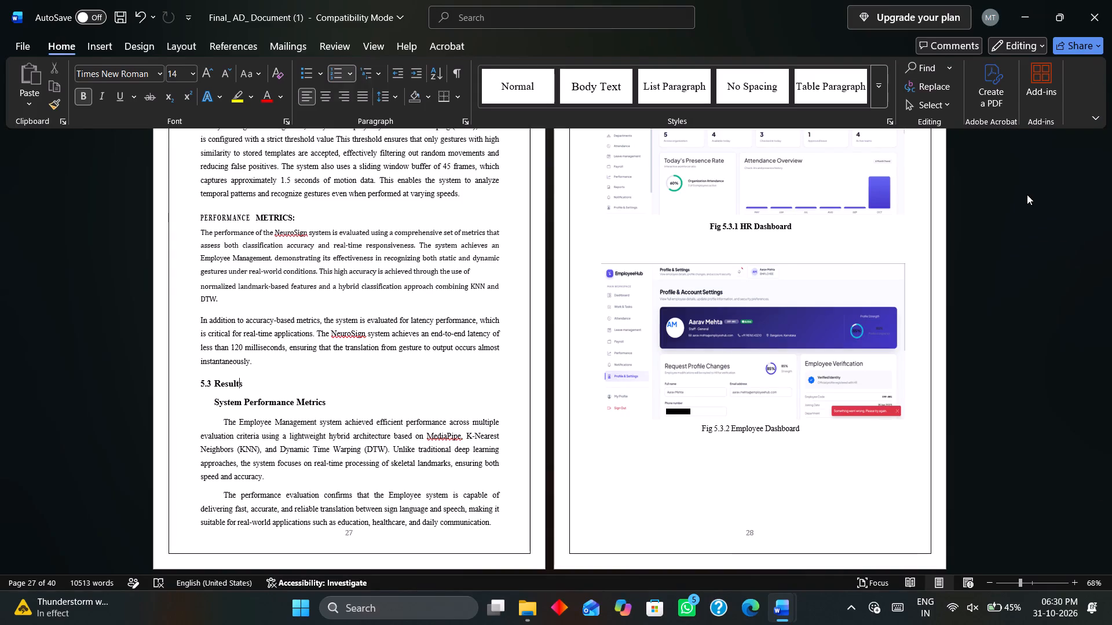
Delete the "PERFORMANCE METRICS:" heading above section 5.3 on page 27, along with the blank line it leaves.
scroll(493, 416, down, 1)
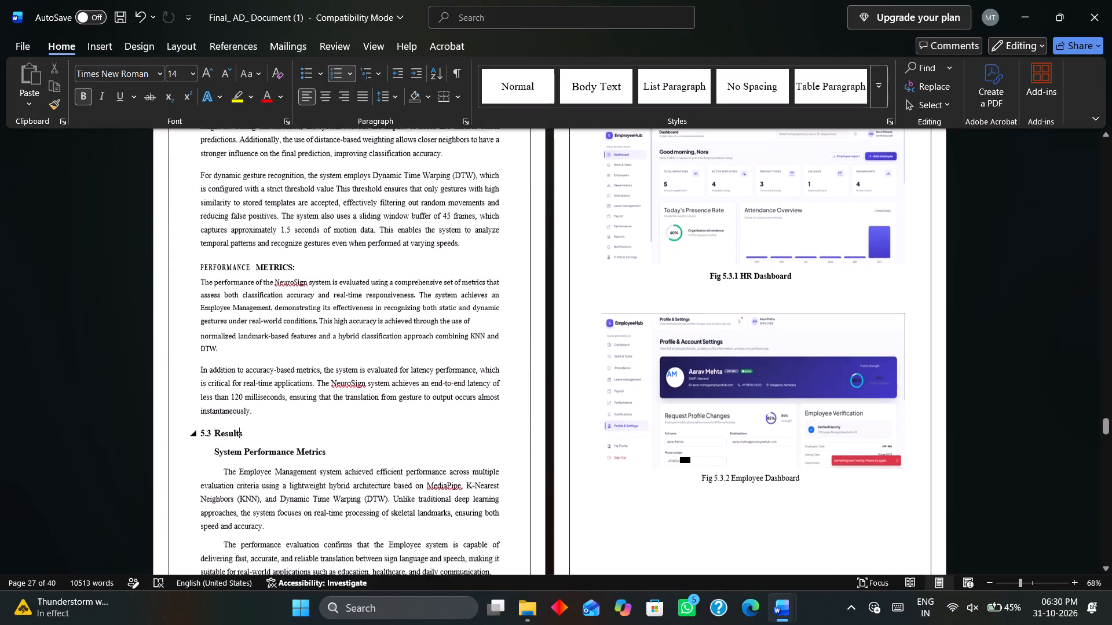
scroll(493, 416, down, 1)
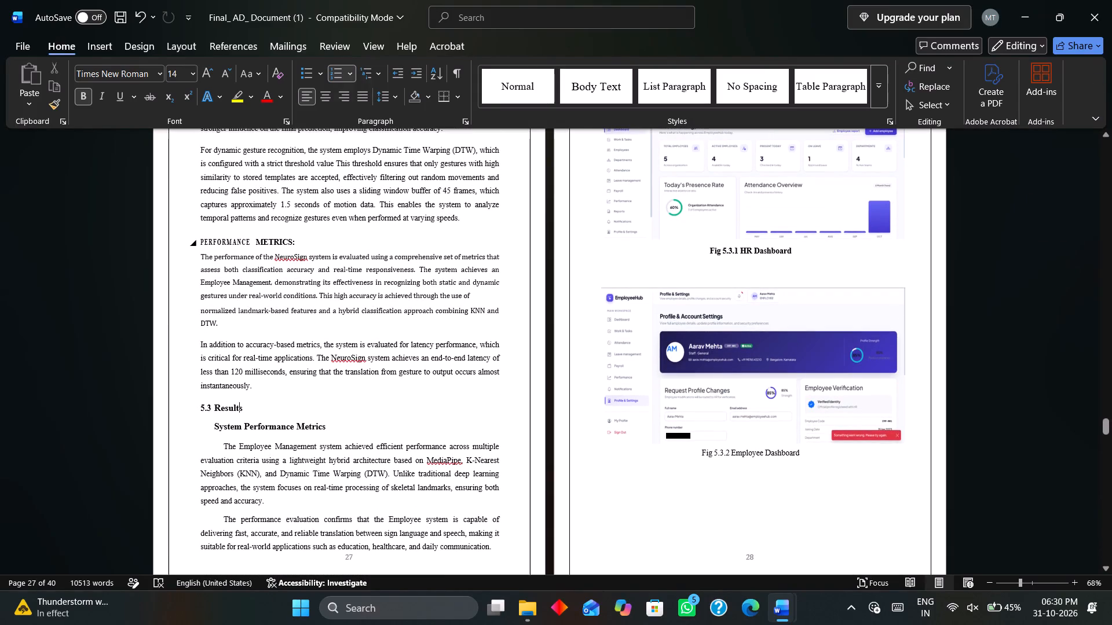
drag(298, 242, 203, 240)
key(BackSpace)
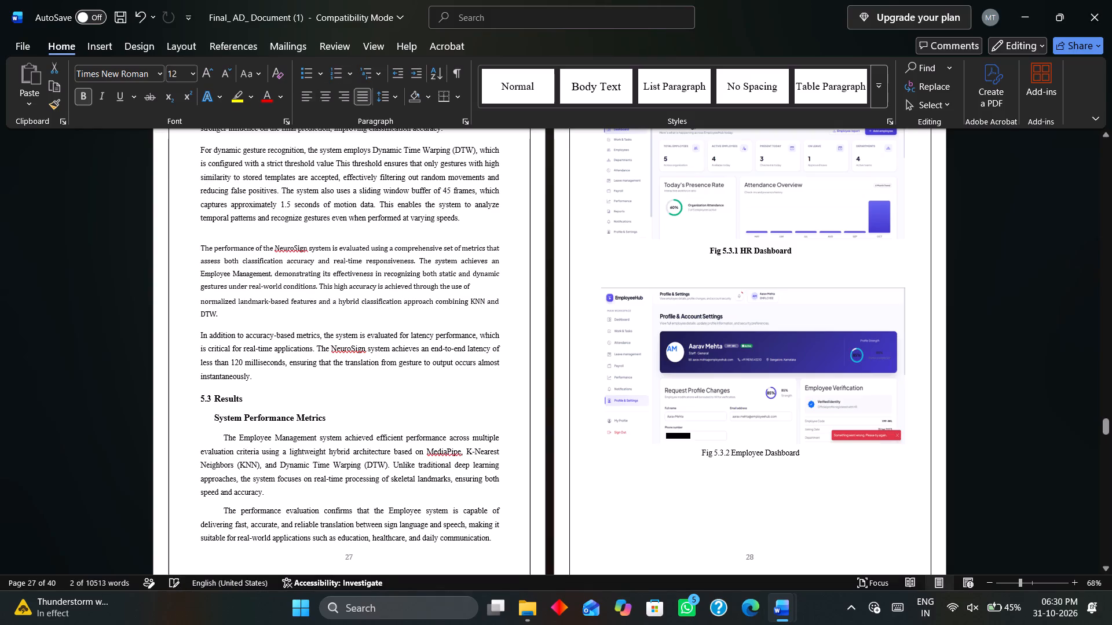
key(BackSpace)
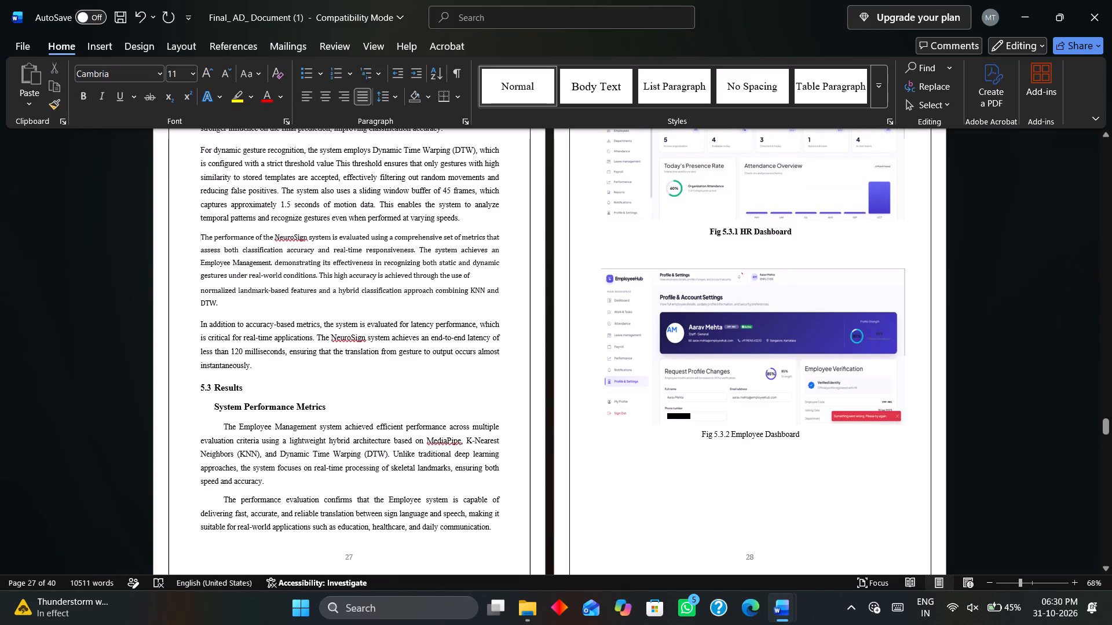
Increase the font size of the "The performance of the NeuroSign system is evaluated" paragraph on page 27 to 12.
drag(200, 234, 487, 305)
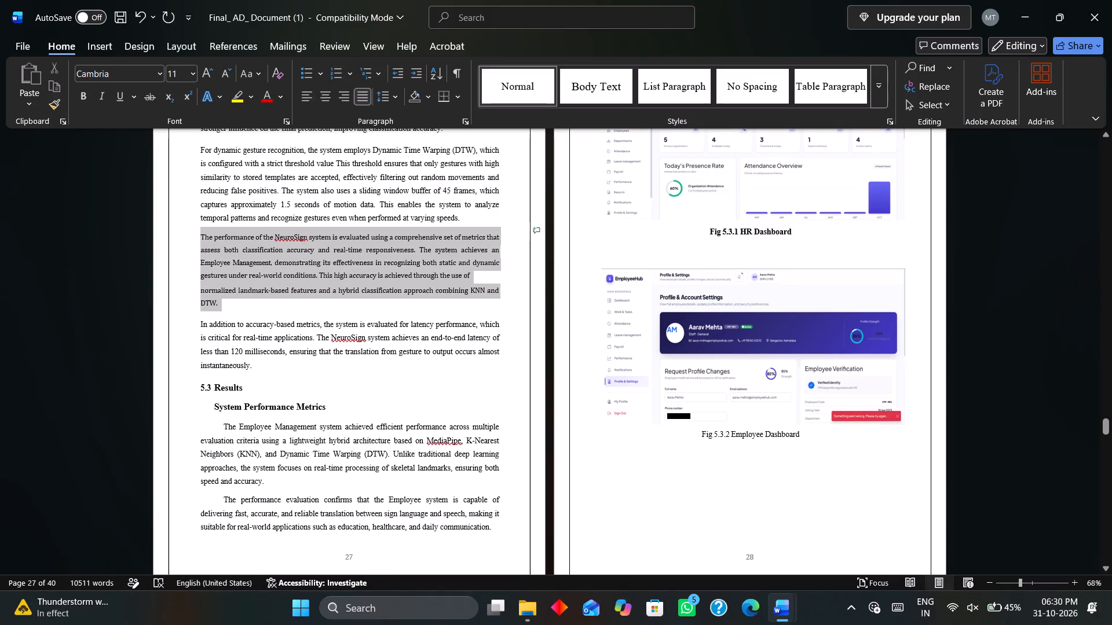
drag(487, 305, 498, 294)
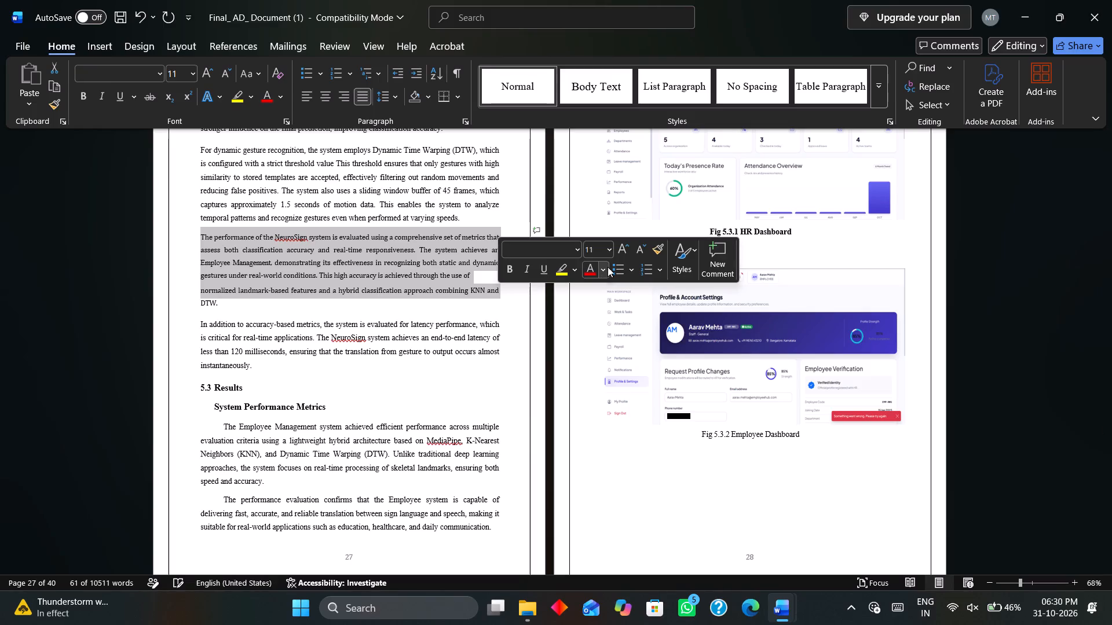
click(618, 249)
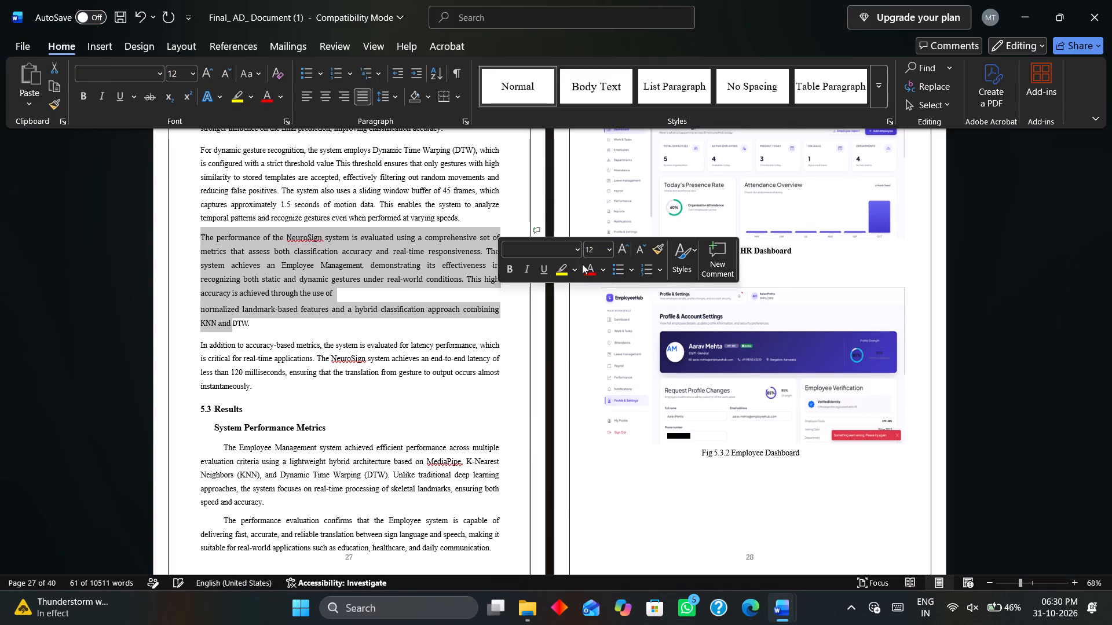
click(425, 337)
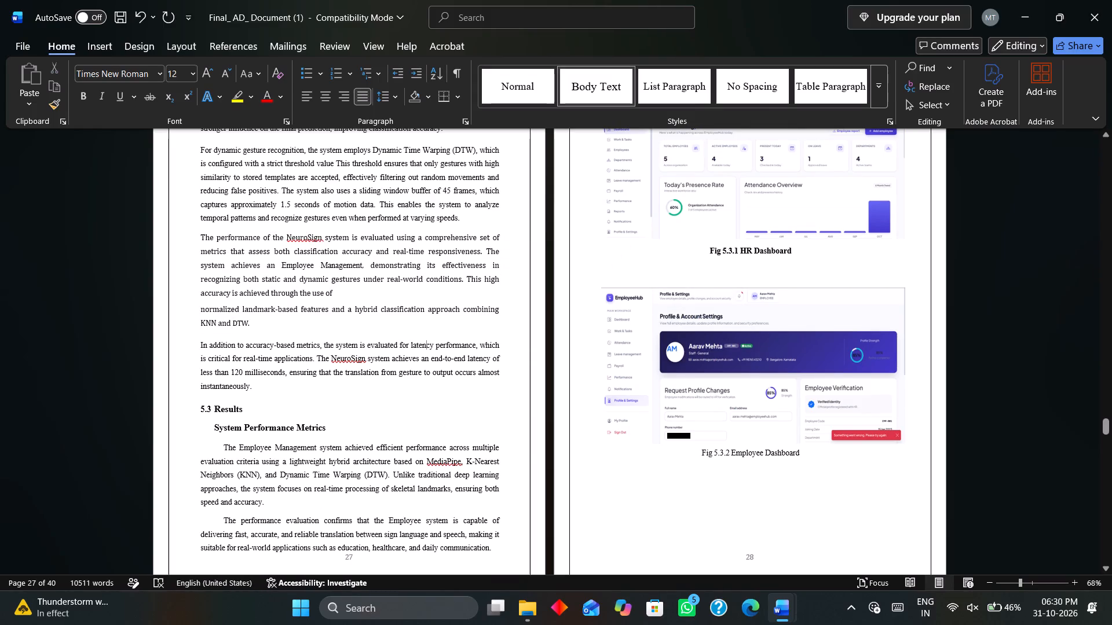
Join the line ending "through the use of" with "normalized landmark-based features" into one paragraph, separated by a space.
click(372, 294)
key(Delete)
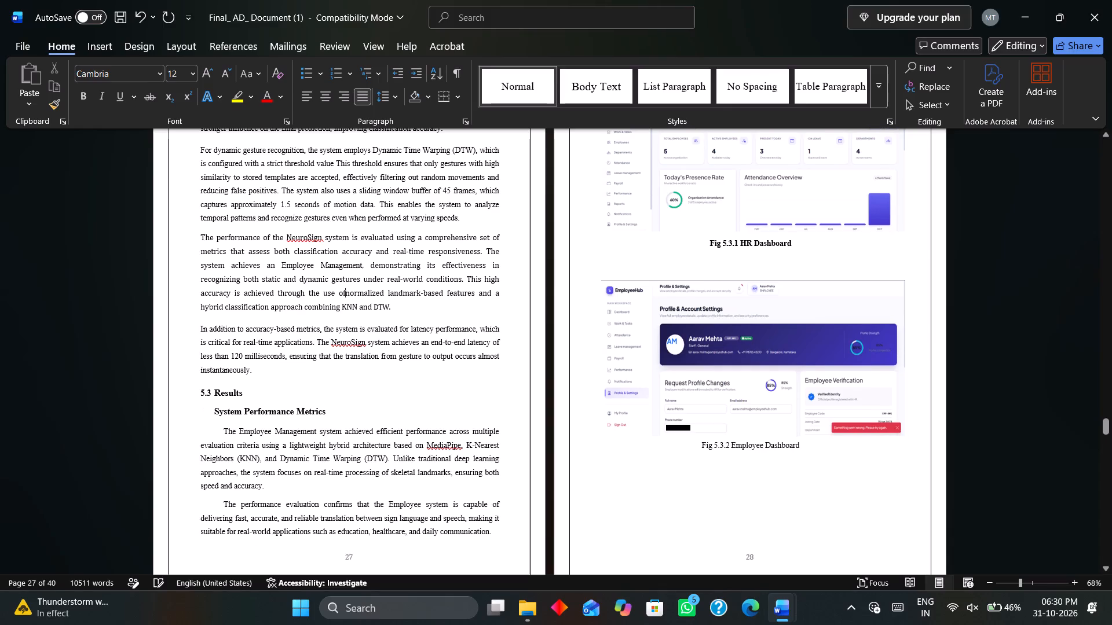
key(space)
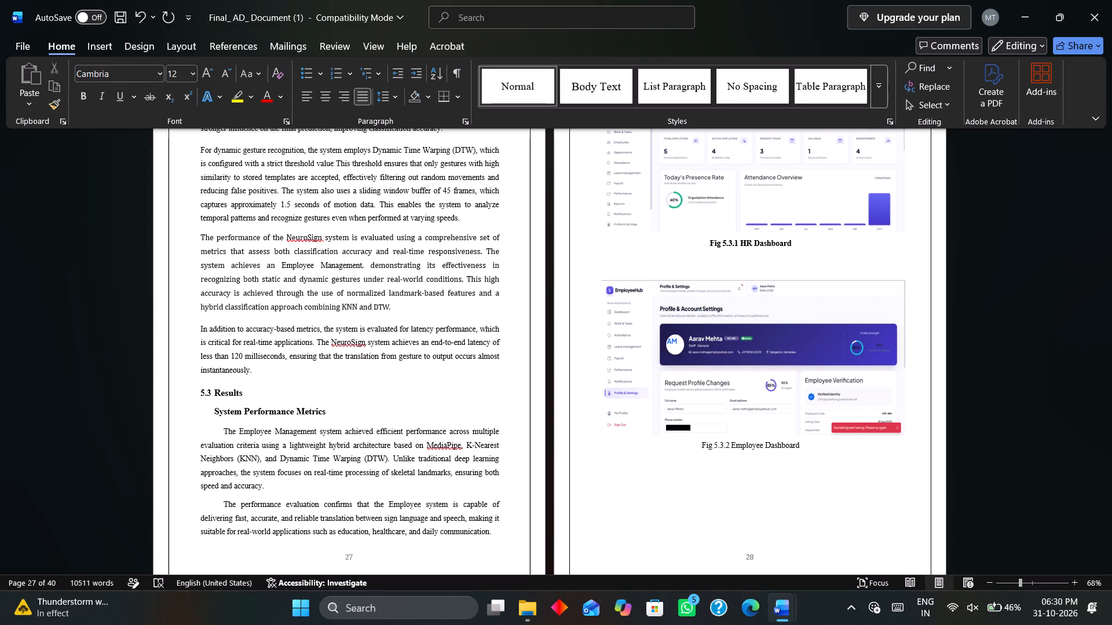
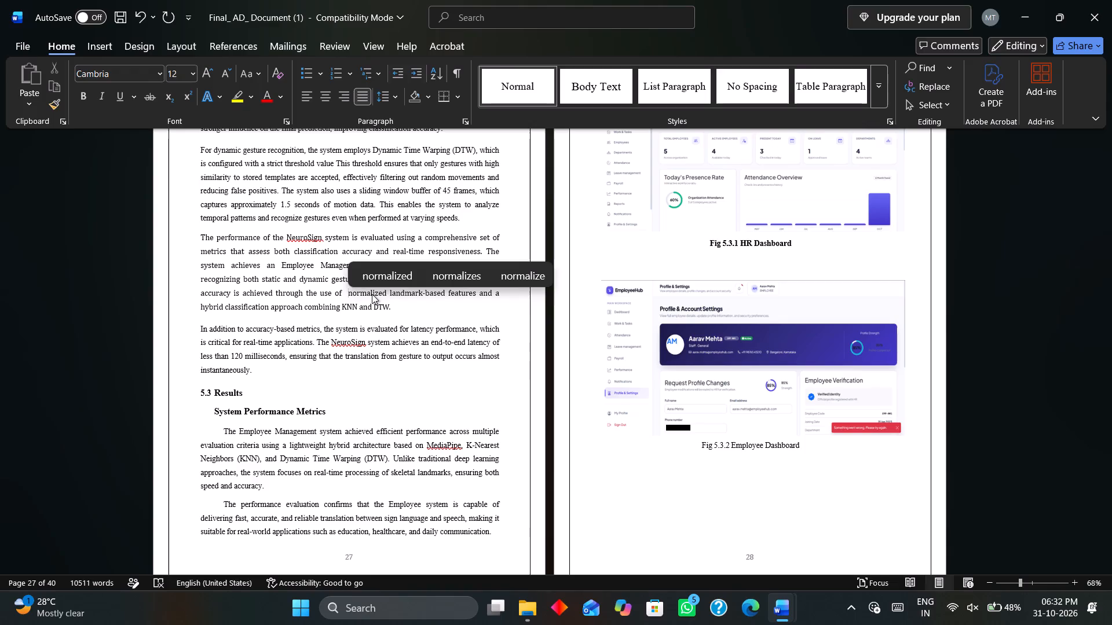
Set the font of the "The performance of the NeuroSign system is evaluated" paragraph on page 27 to Times New Roman.
click(284, 295)
drag(398, 303, 197, 240)
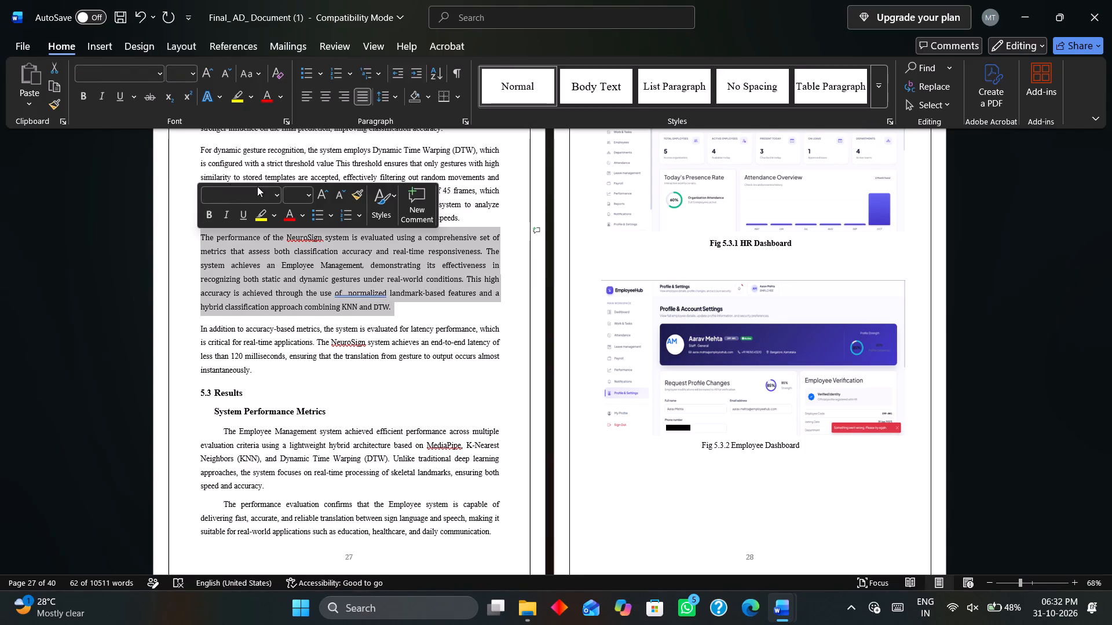
click(277, 193)
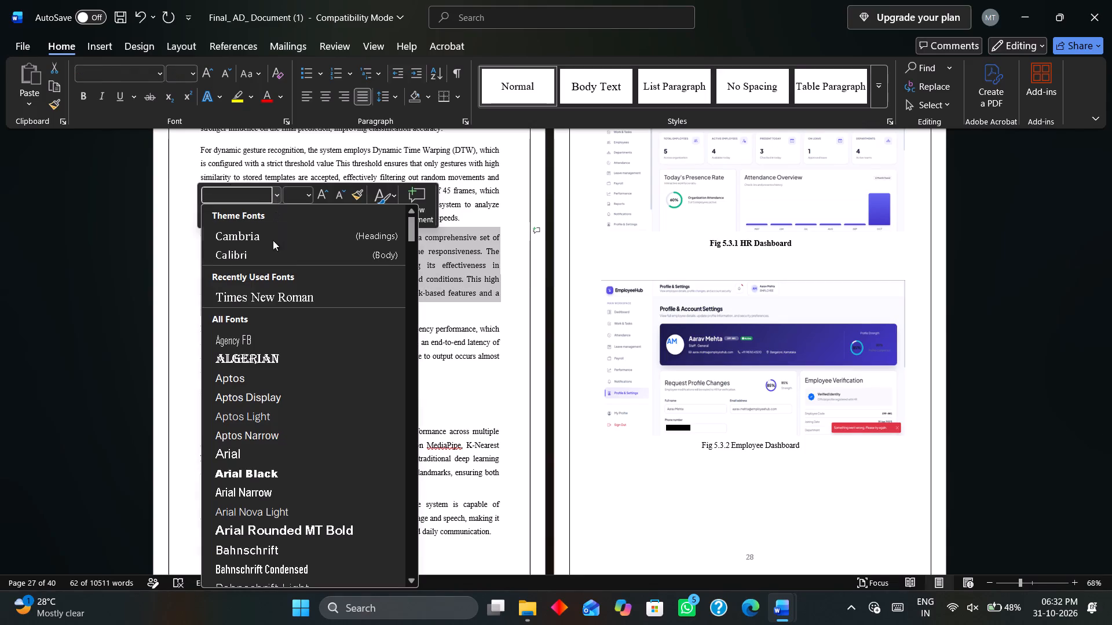
click(274, 296)
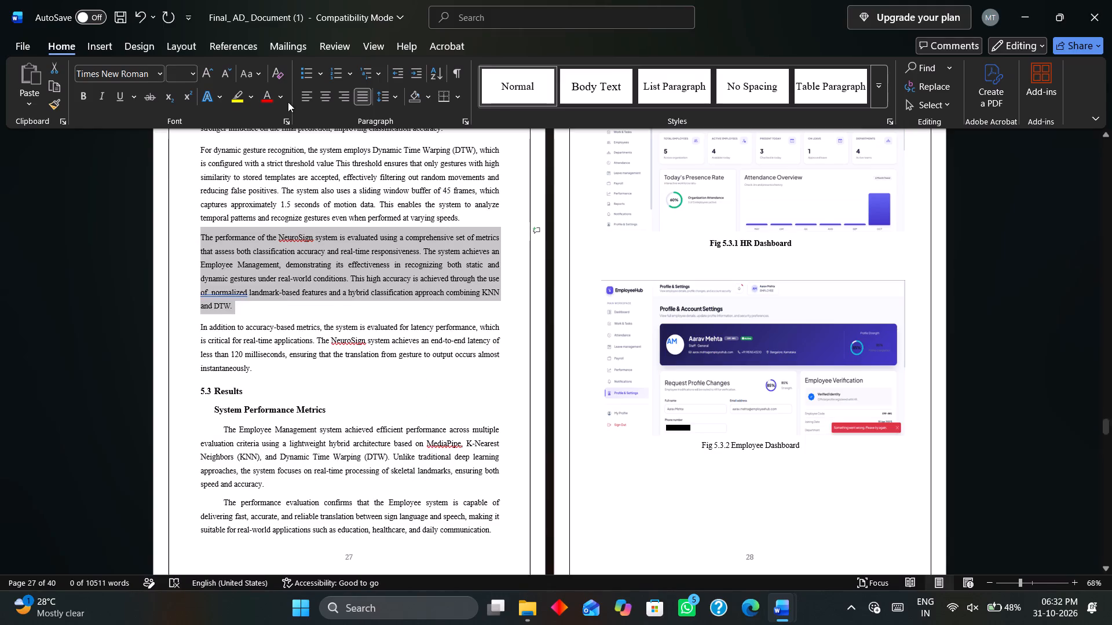
click(394, 100)
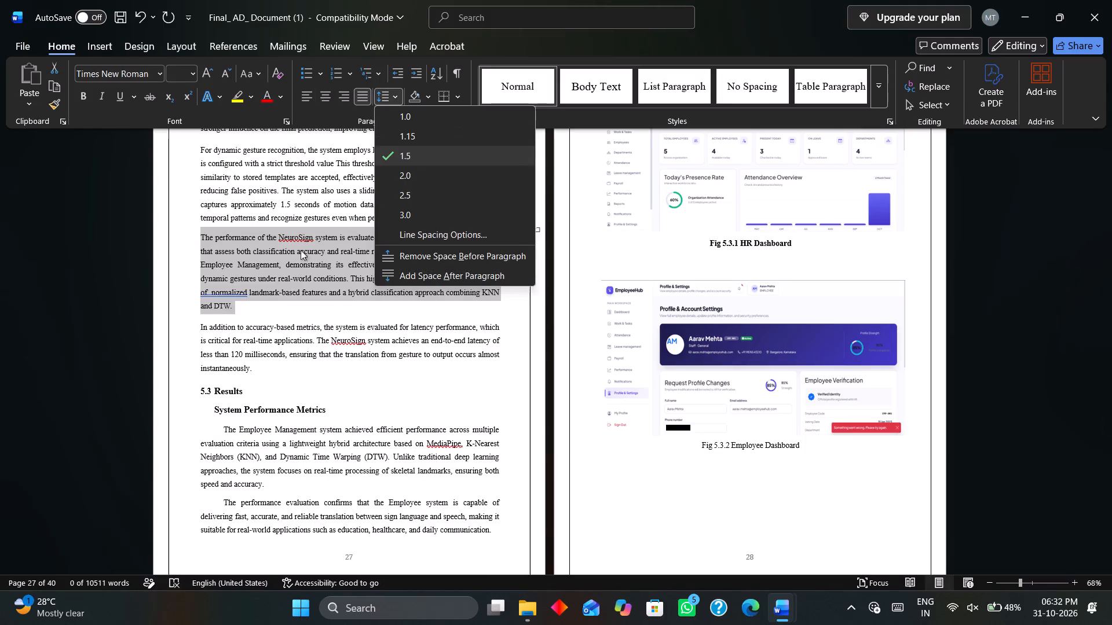
click(272, 292)
click(244, 340)
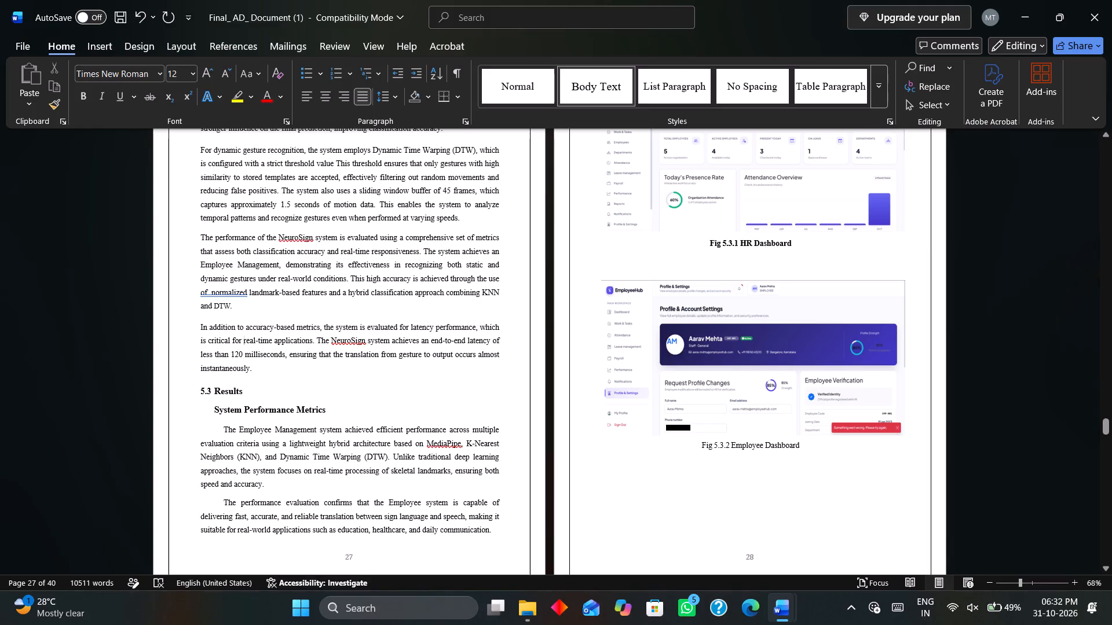
Delete the words "The system achieves an" before "Employee Management" in the NeuroSign performance paragraph on page 27.
drag(425, 253, 393, 262)
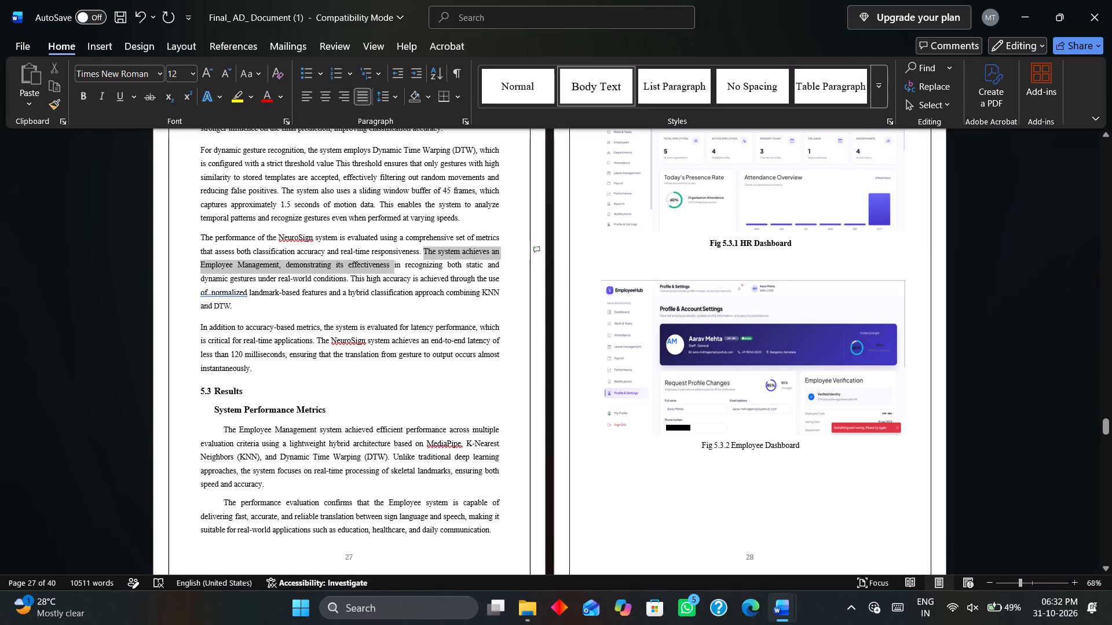
drag(393, 262, 485, 248)
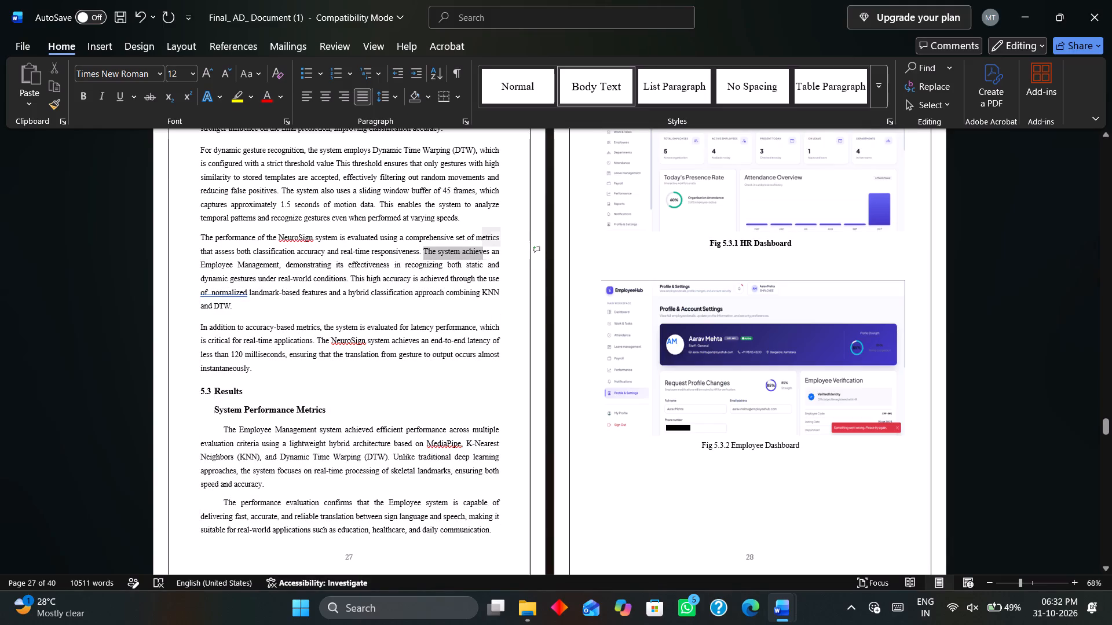
drag(485, 248, 502, 254)
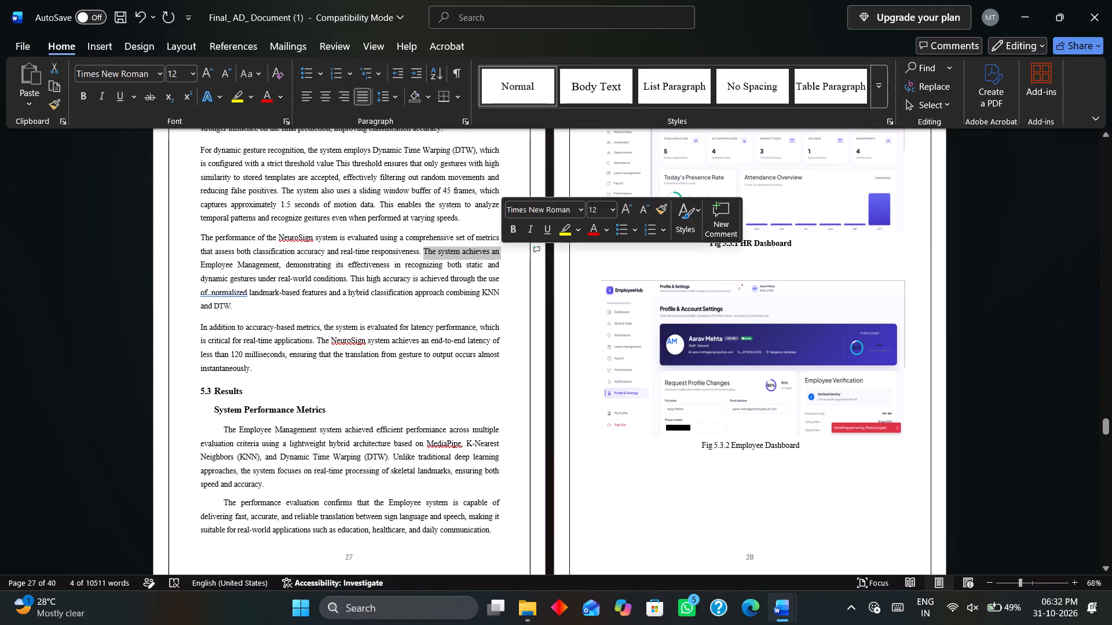
key(BackSpace)
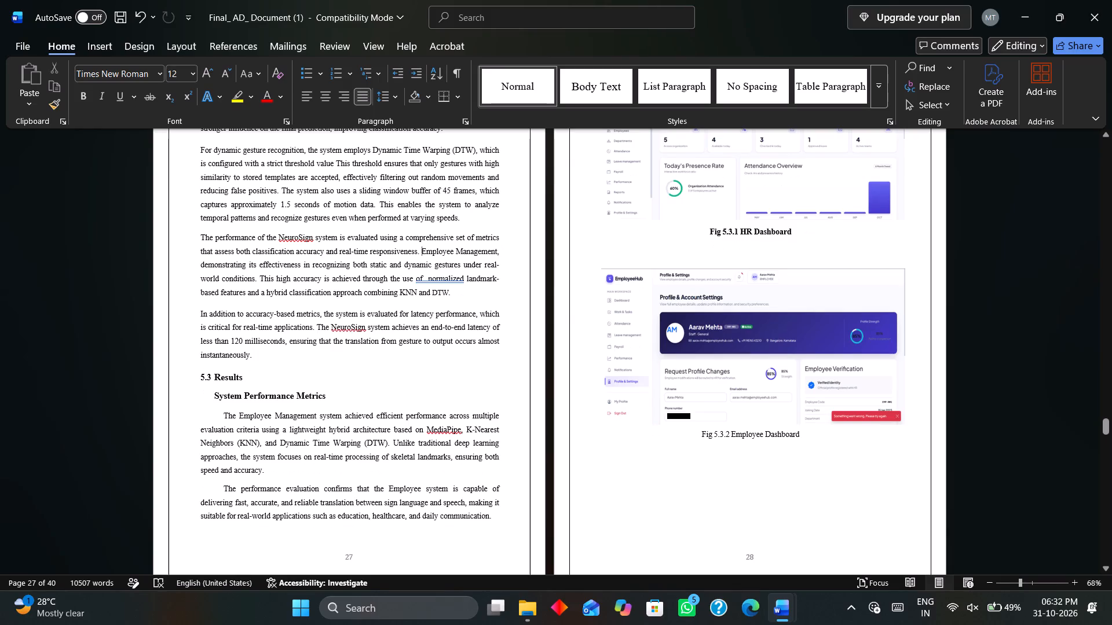
Check the font and size of the "System Performance Metrics" and "5.3 Results" headings on page 27.
scroll(400, 351, down, 2)
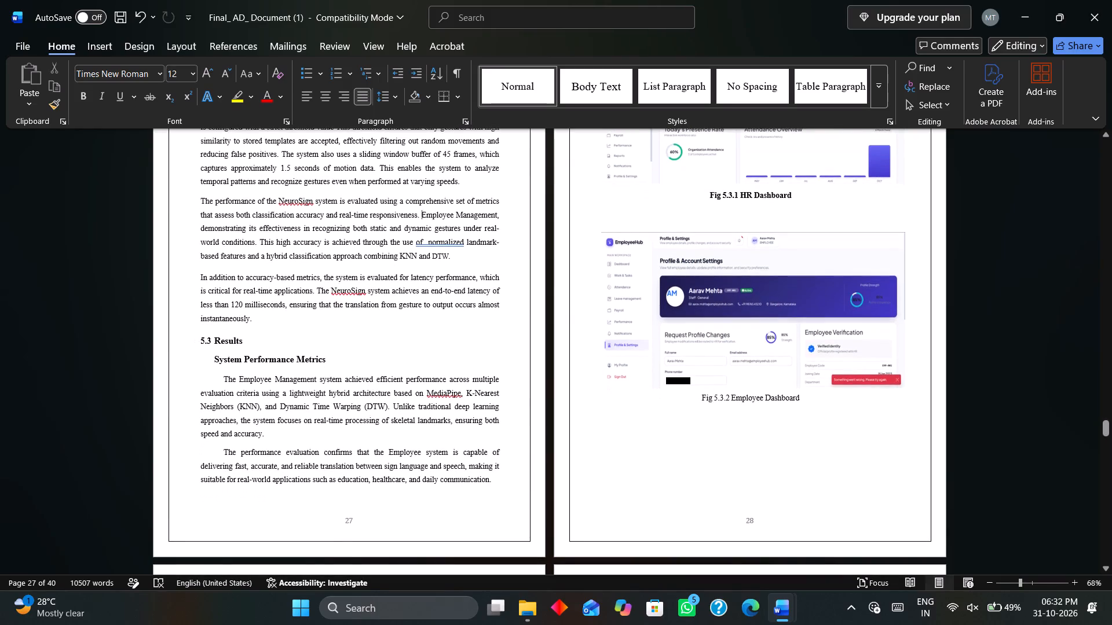
click(409, 293)
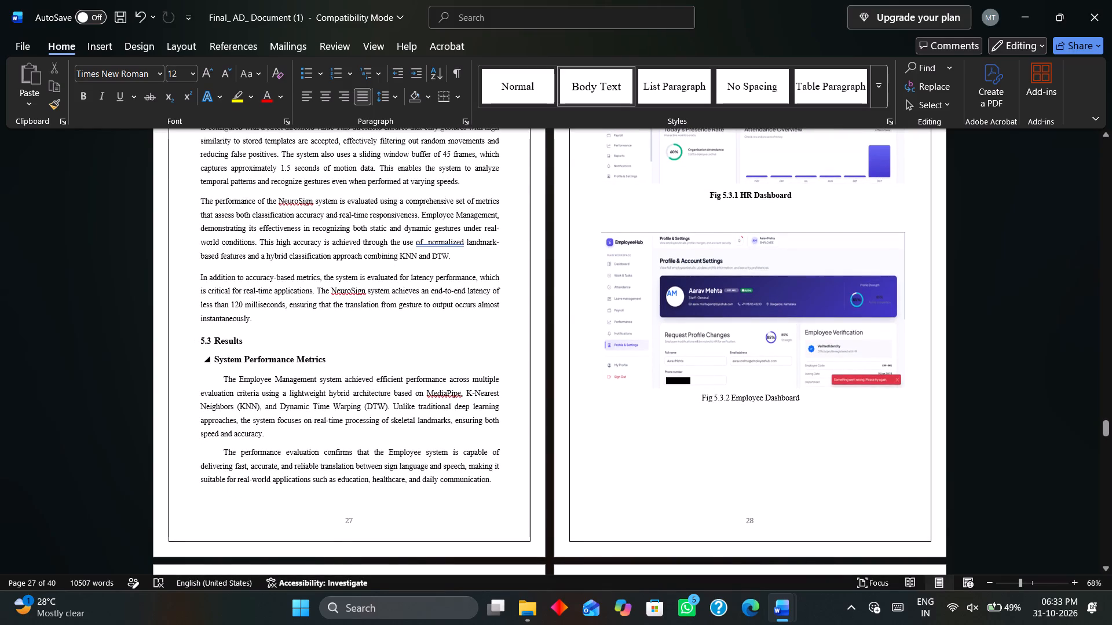
click(305, 360)
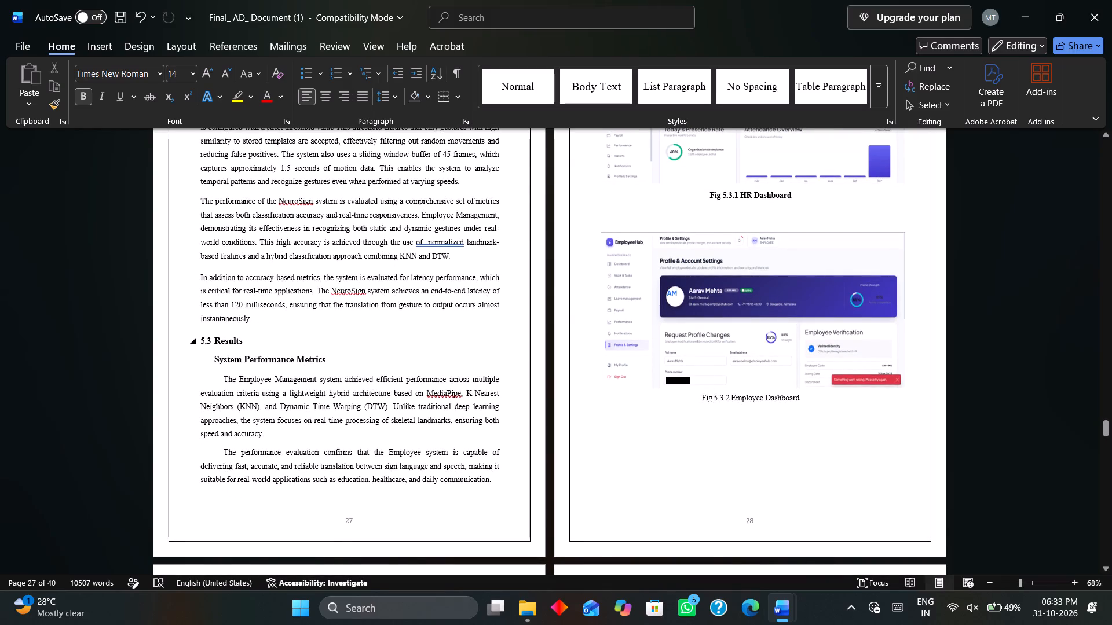
click(226, 339)
scroll(267, 447, down, 4)
scroll(267, 447, up, 8)
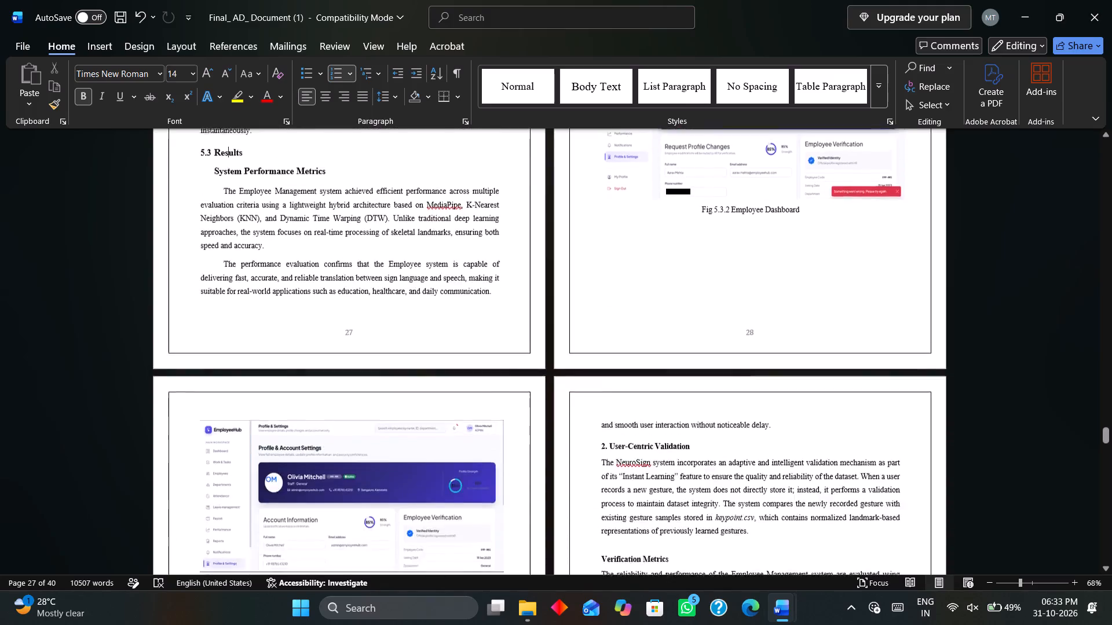
Go back to Chapter 1 and check the font and size of its numbered section headings and unnumbered subheadings.
scroll(267, 447, up, 20)
scroll(267, 447, up, 20)
scroll(267, 447, up, 20)
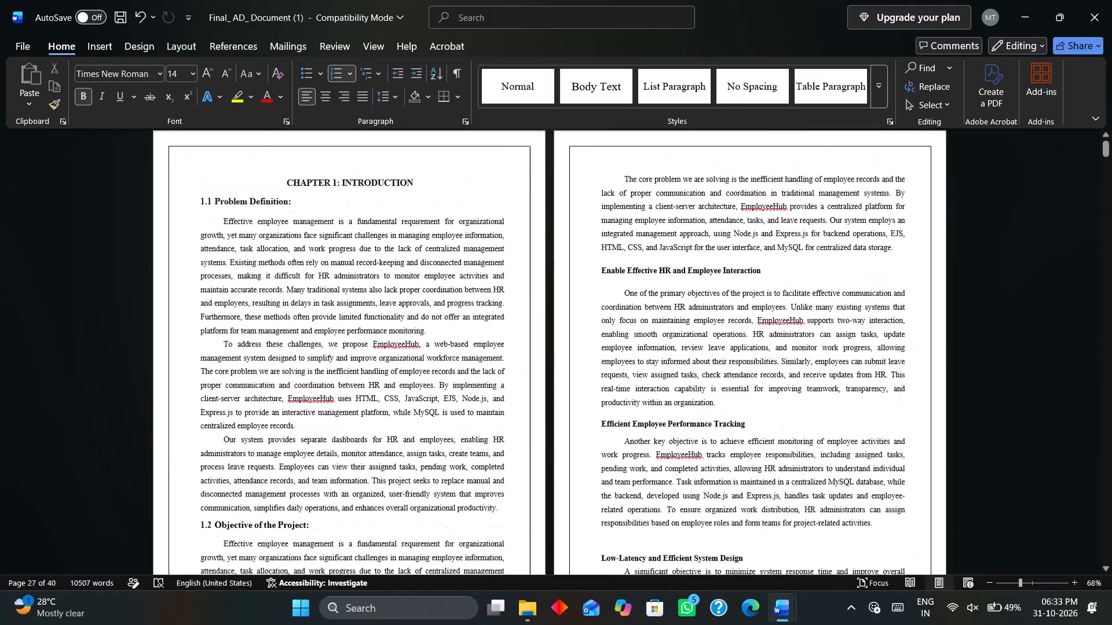
click(247, 210)
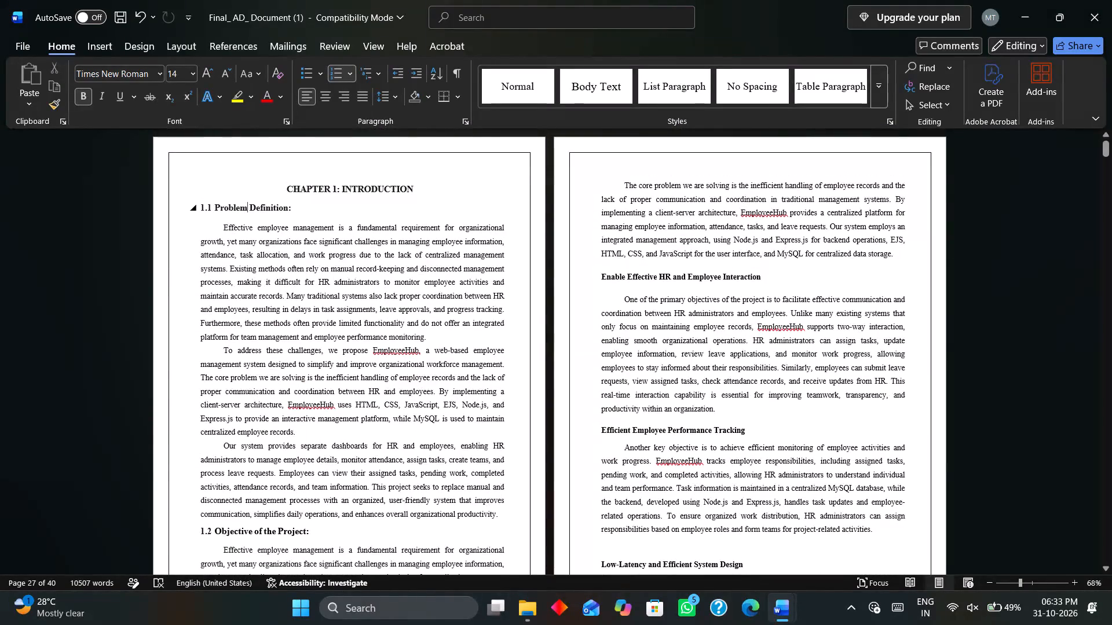
click(696, 280)
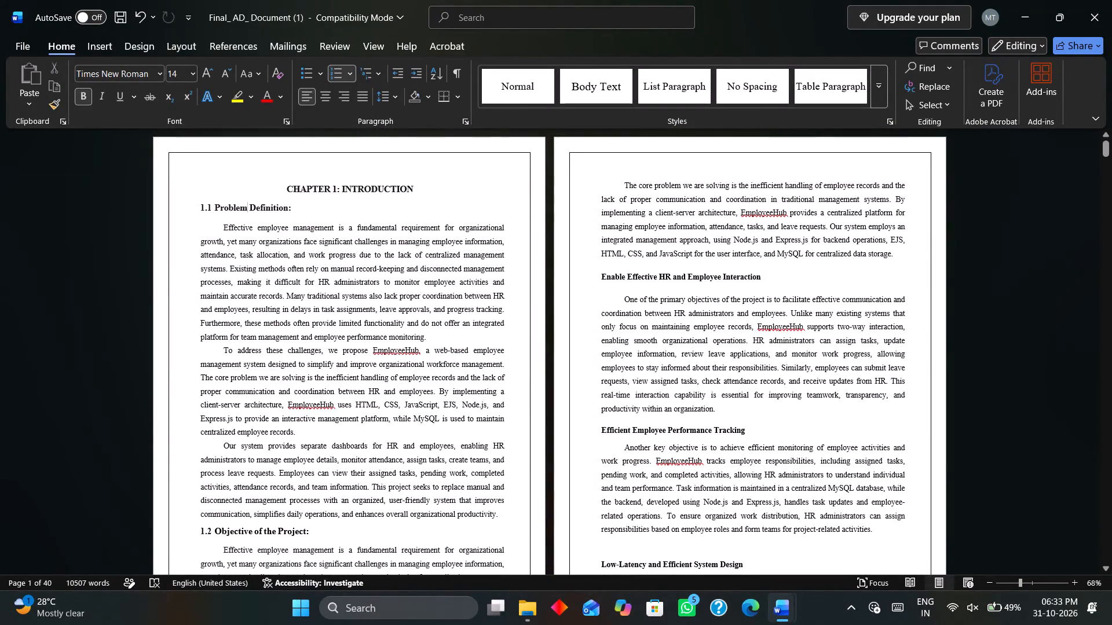
drag(773, 275, 598, 286)
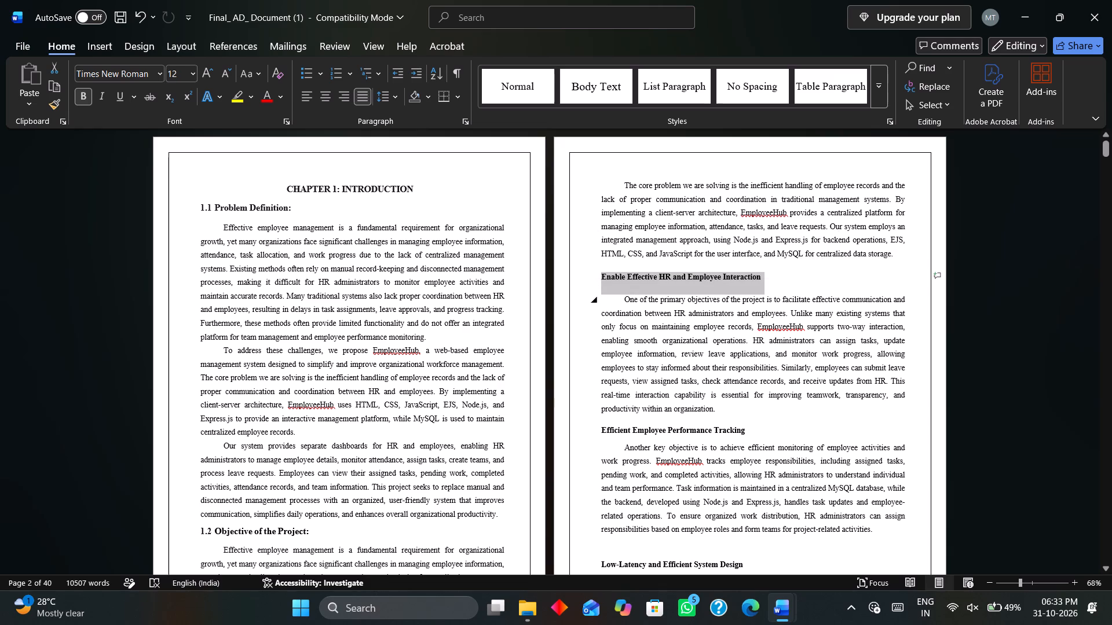
click(638, 434)
scroll(638, 434, down, 1)
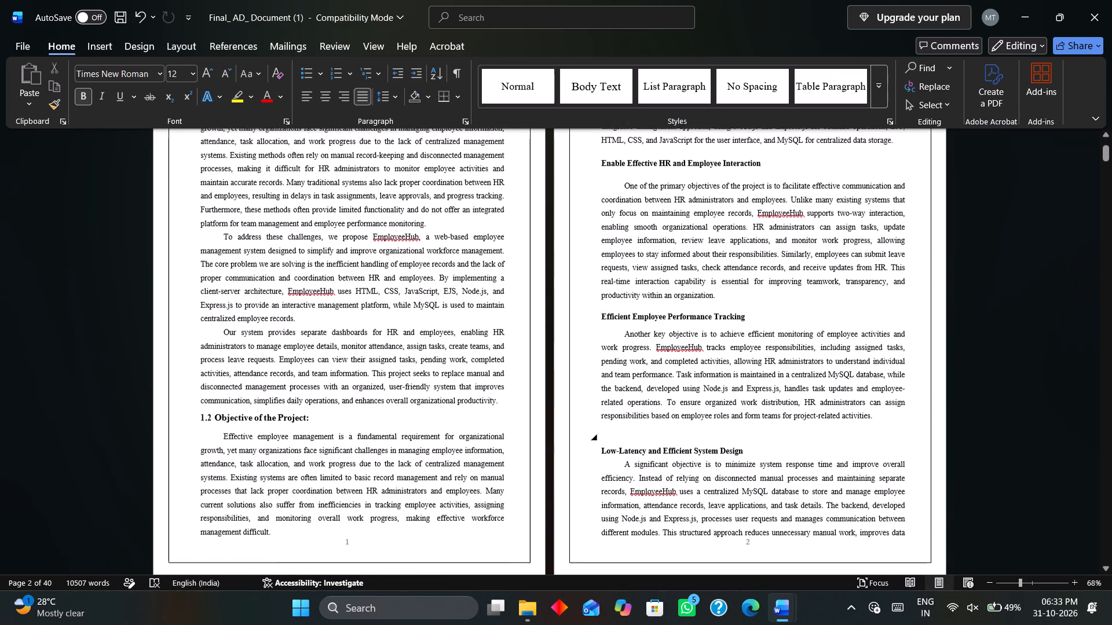
scroll(638, 434, down, 1)
click(641, 445)
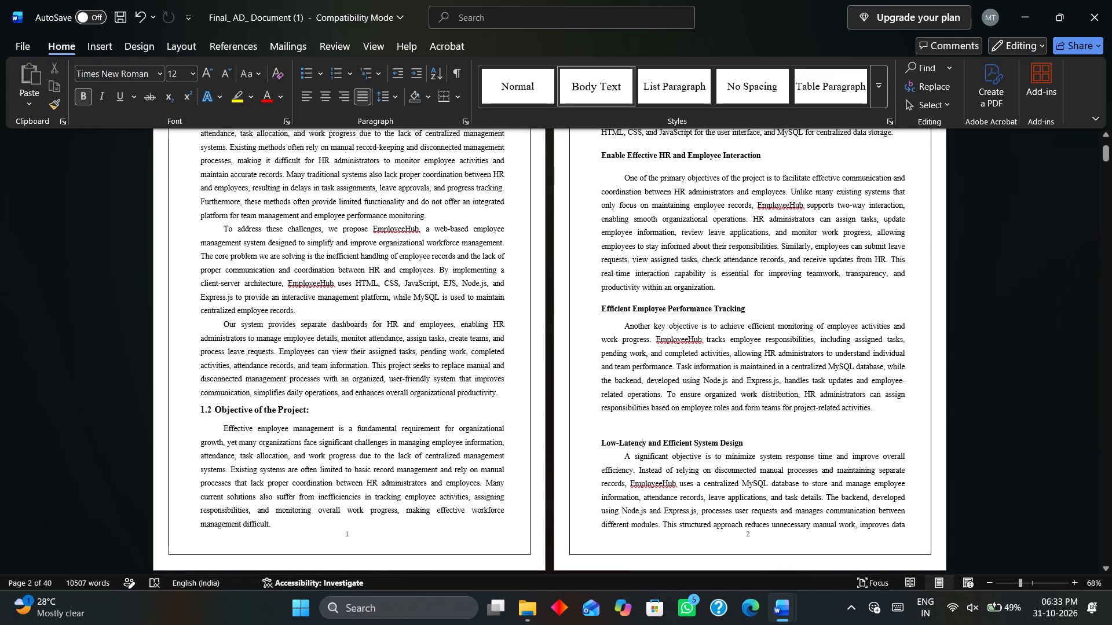
click(305, 411)
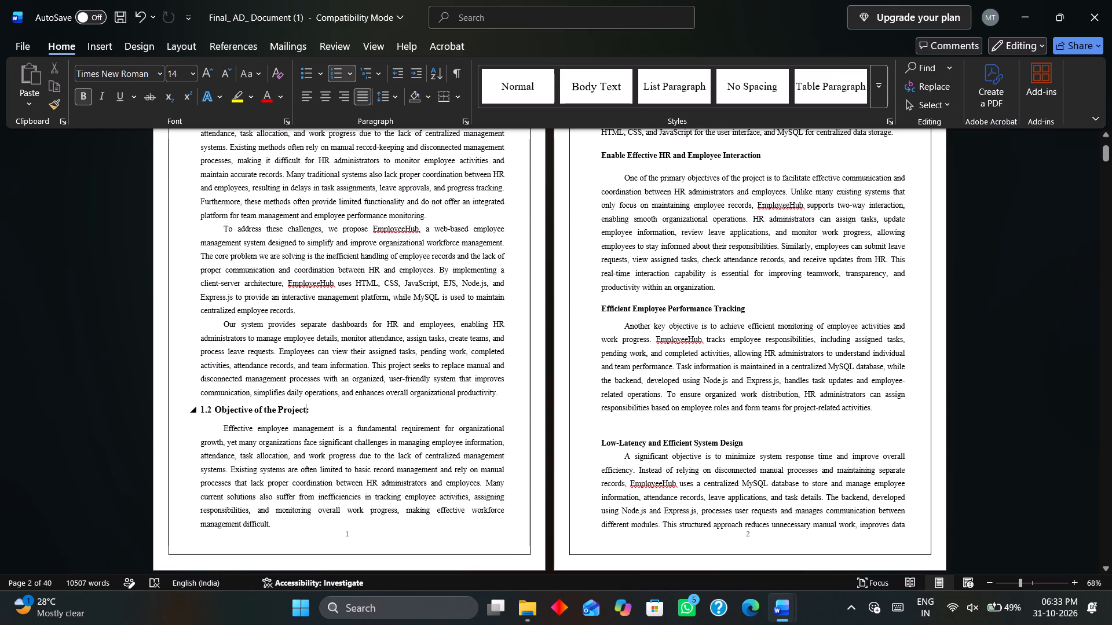
scroll(364, 455, down, 4)
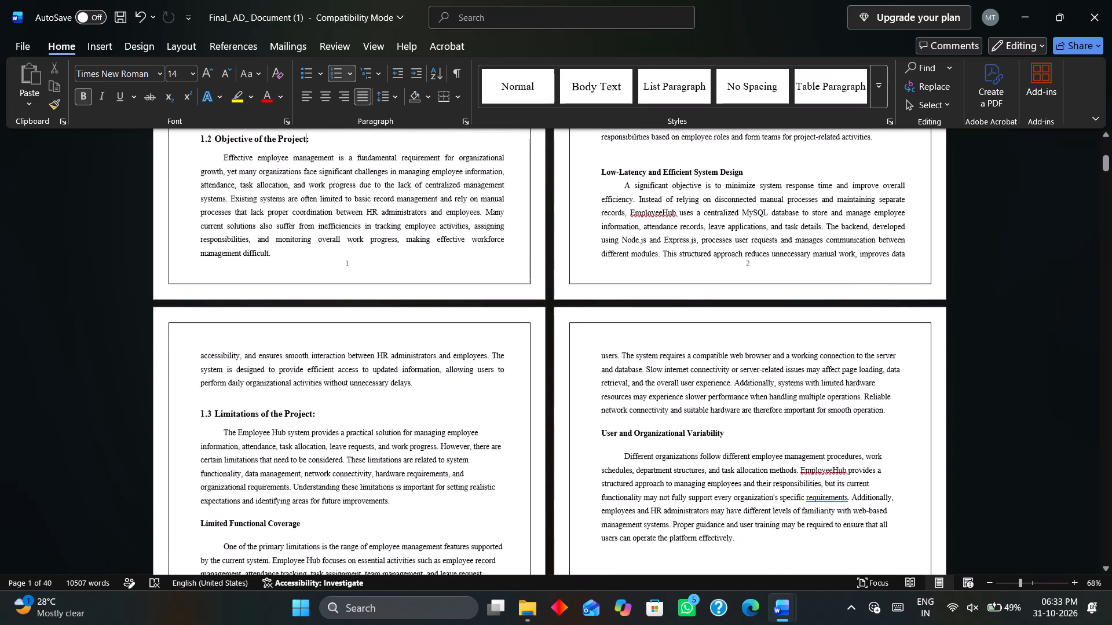
click(291, 410)
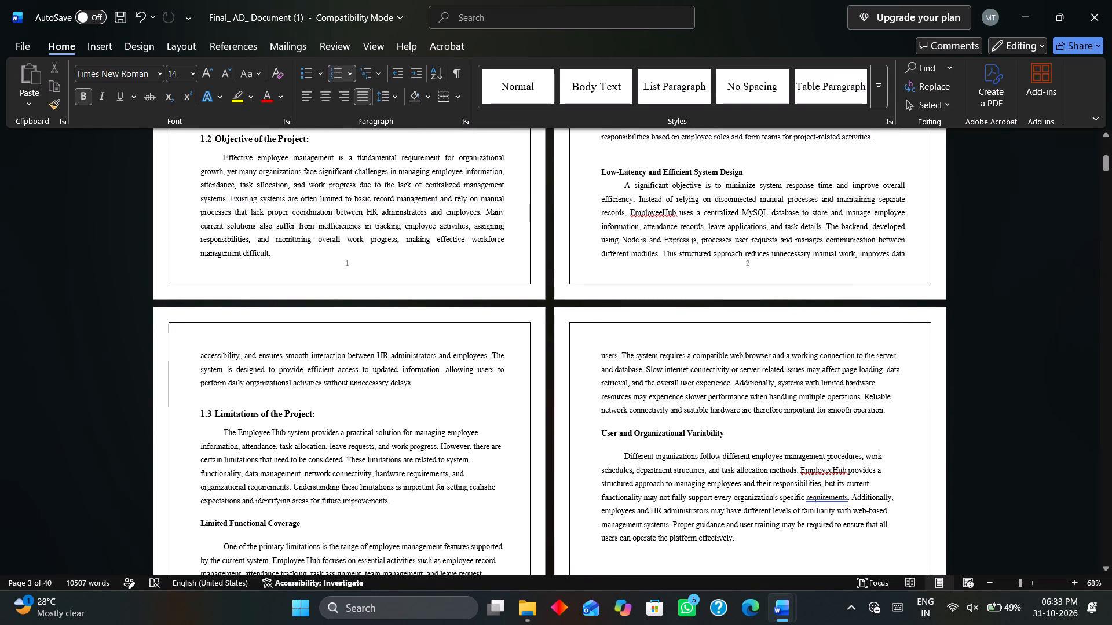
click(286, 519)
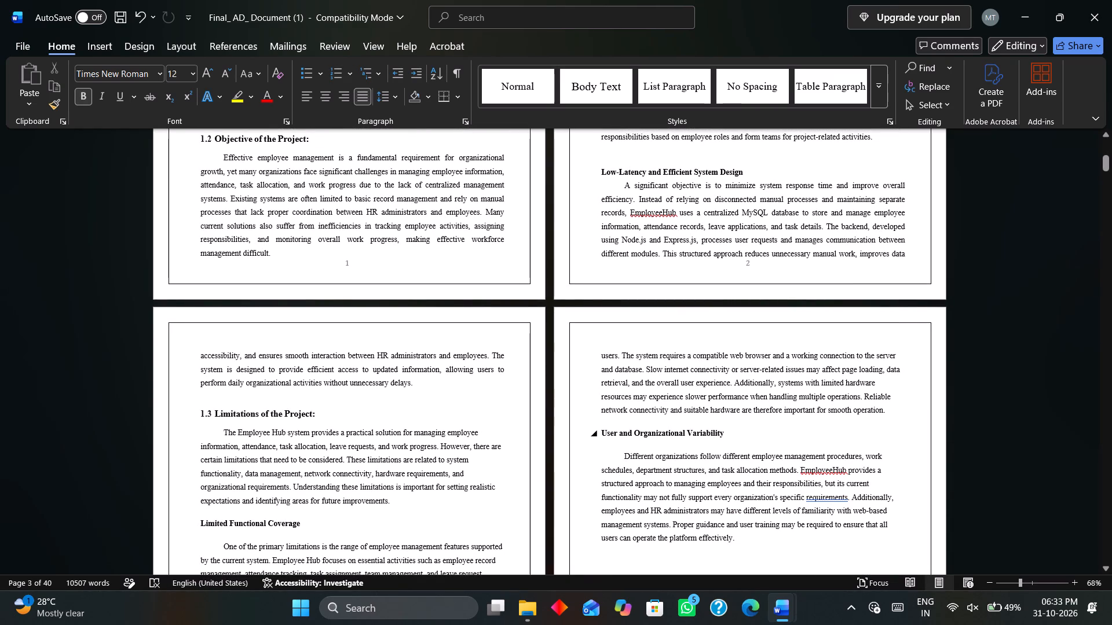
click(650, 431)
scroll(650, 431, down, 3)
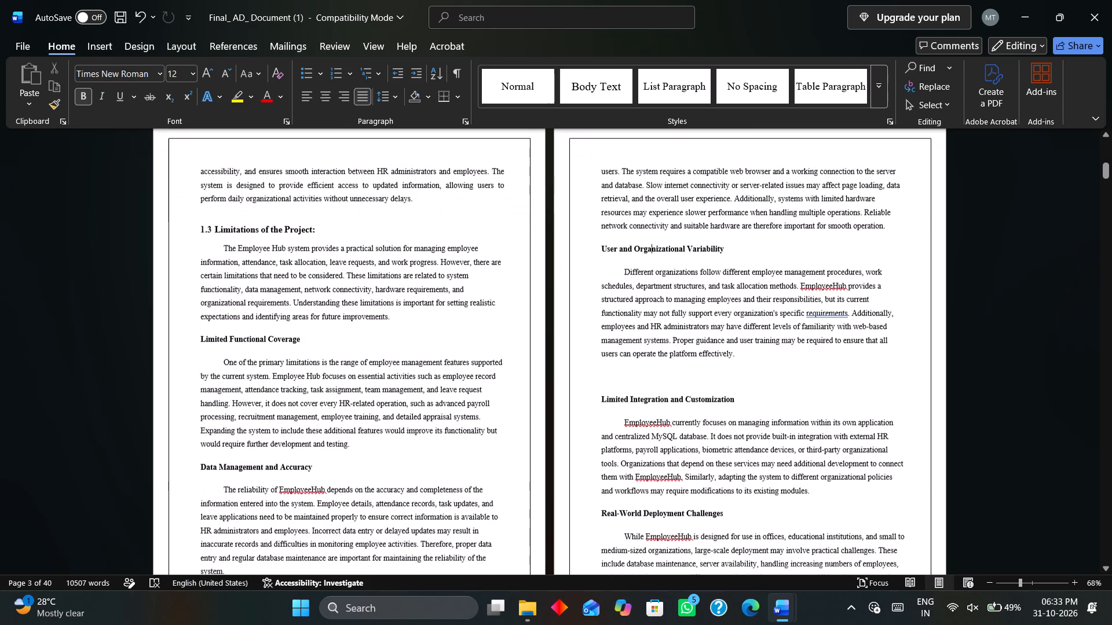
Delete the blank line above the "Limited Integration and Customization" heading on page 4.
scroll(650, 431, down, 2)
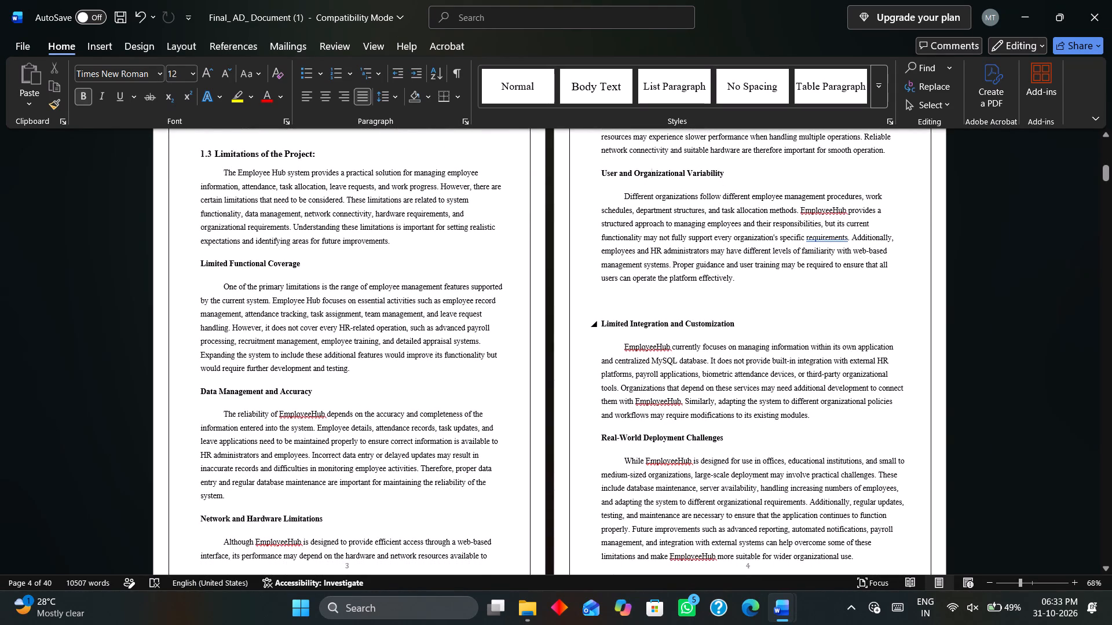
click(667, 326)
click(683, 311)
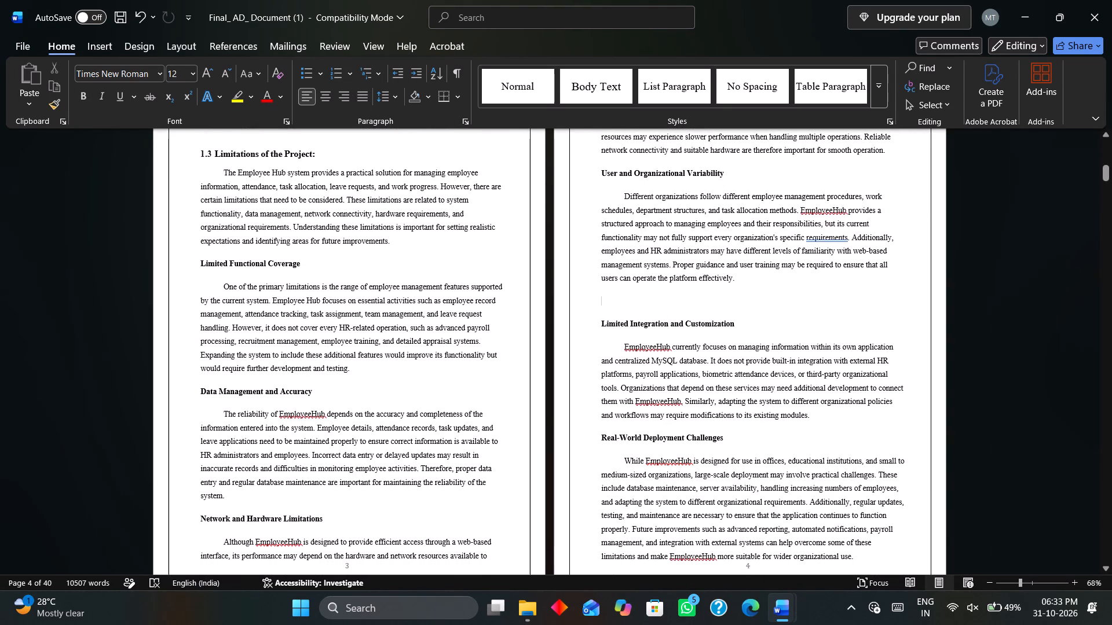
key(BackSpace)
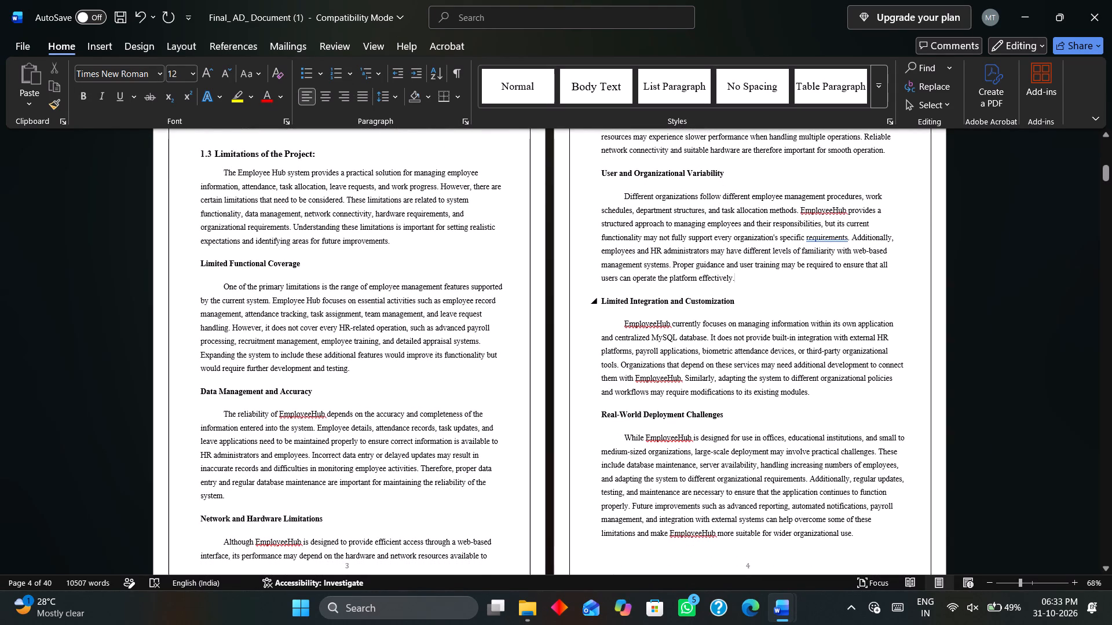
Check the font and size of the unnumbered subheadings in section 1.3 on pages 3 and 4.
click(667, 300)
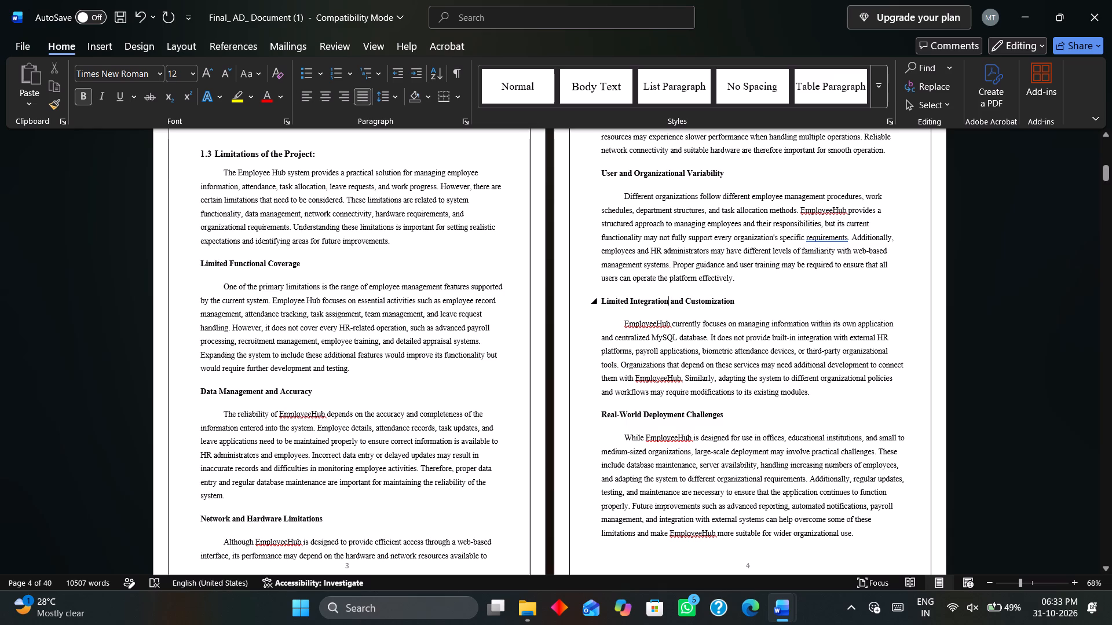
click(657, 417)
click(232, 521)
click(275, 389)
Check the font and size of the "2.1 Introduction" heading, the bold lead-ins and the body text on page 5.
scroll(275, 389, down, 1)
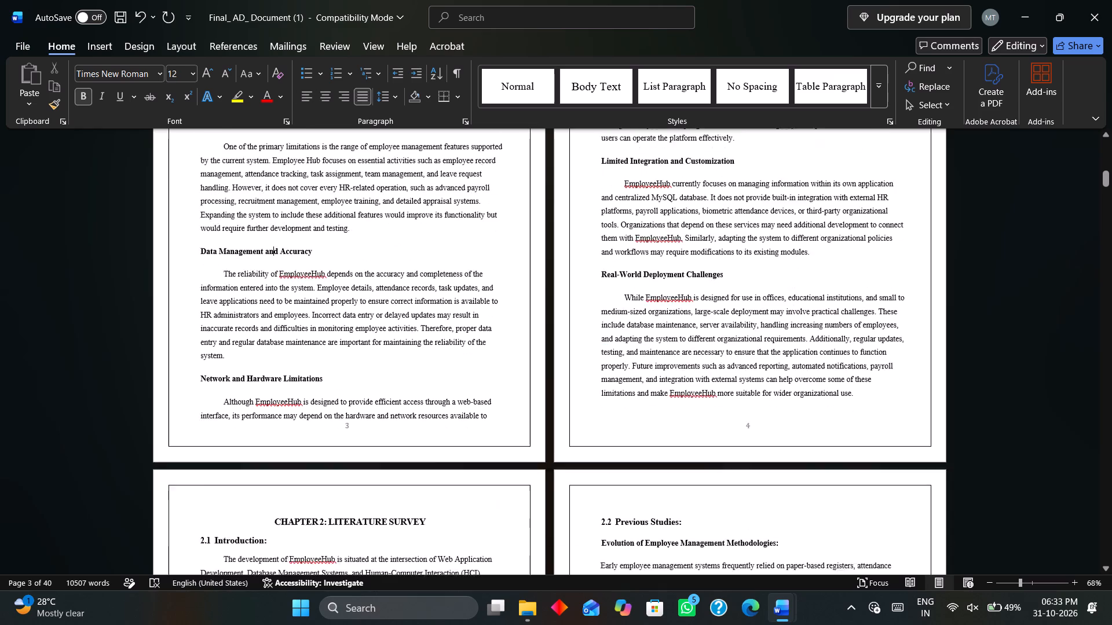
scroll(275, 389, down, 3)
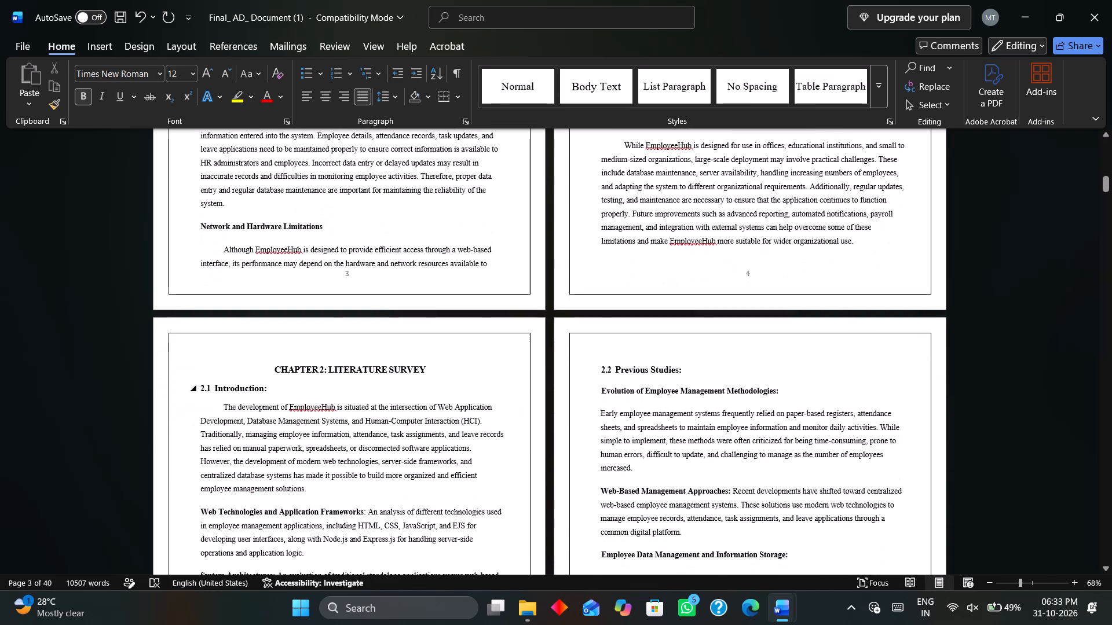
click(248, 387)
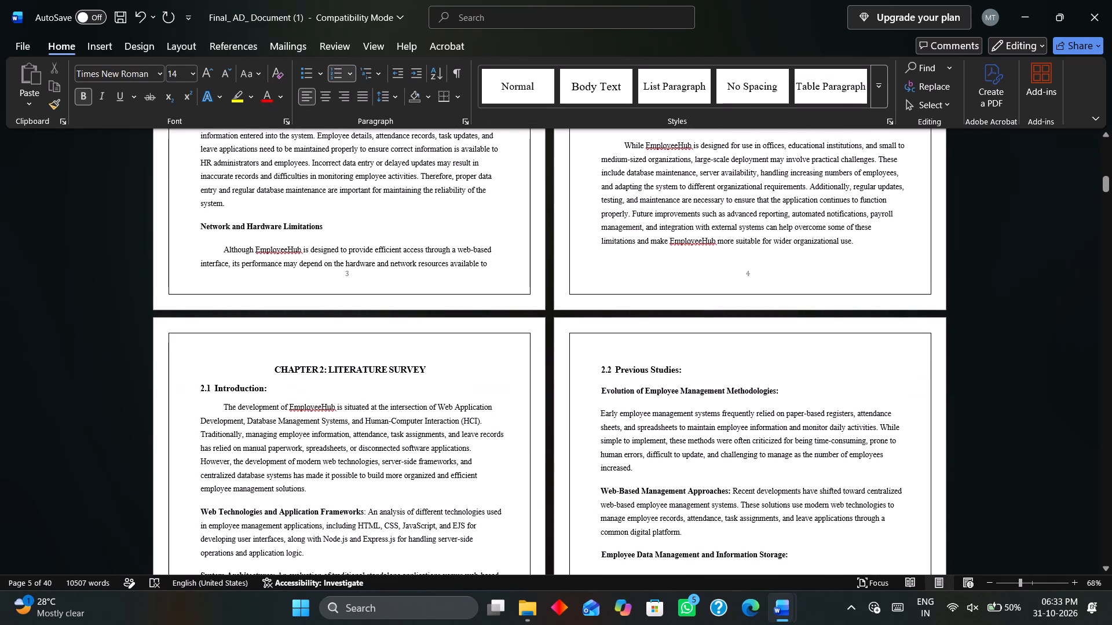
scroll(270, 491, down, 3)
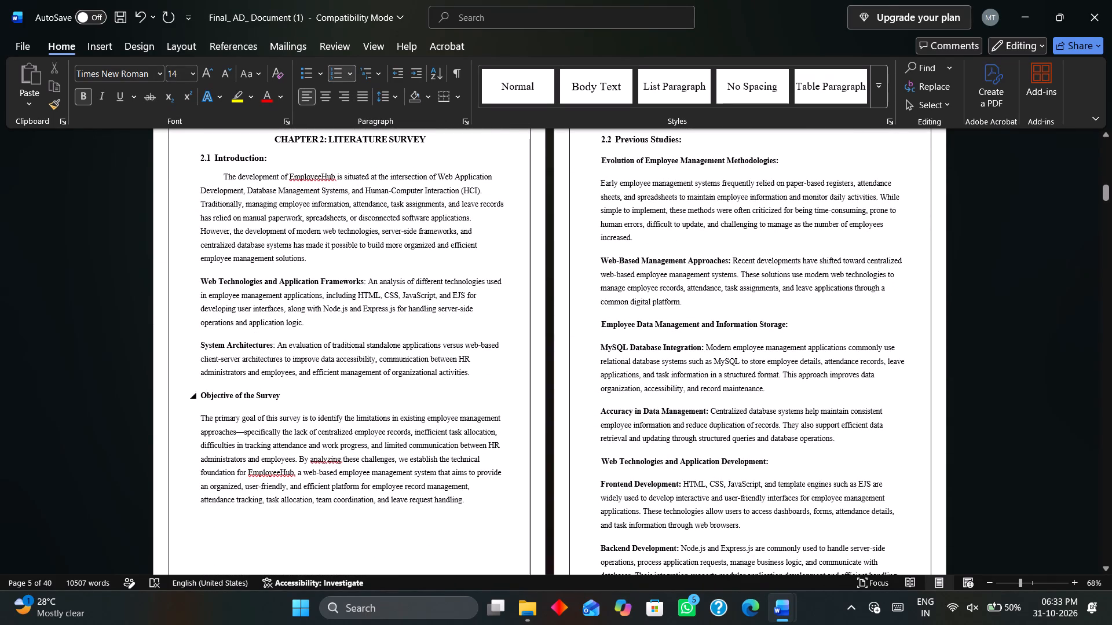
click(338, 279)
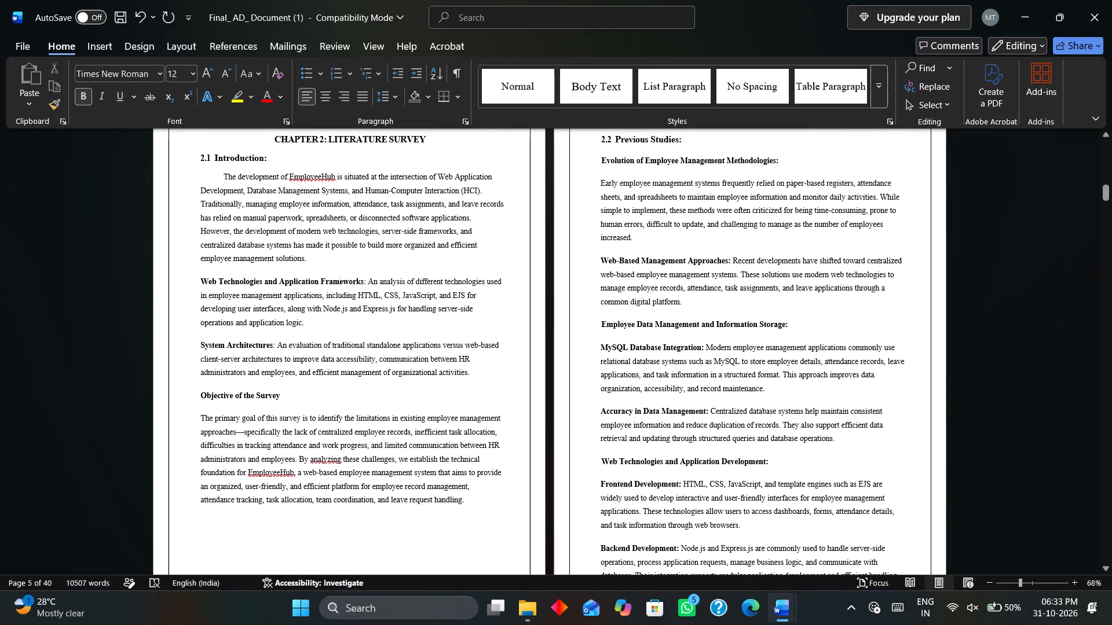
click(288, 340)
click(258, 491)
Check the font and size of the "2.2 Previous Studies" heading and its unnumbered subheadings on pages 6 and 7.
scroll(258, 491, up, 1)
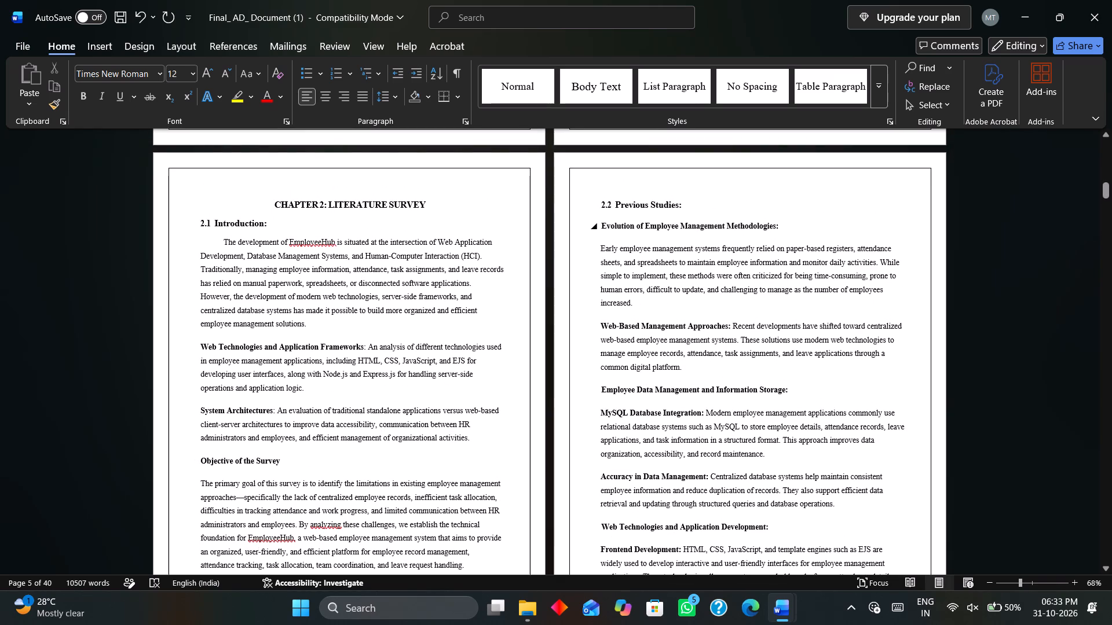
click(657, 207)
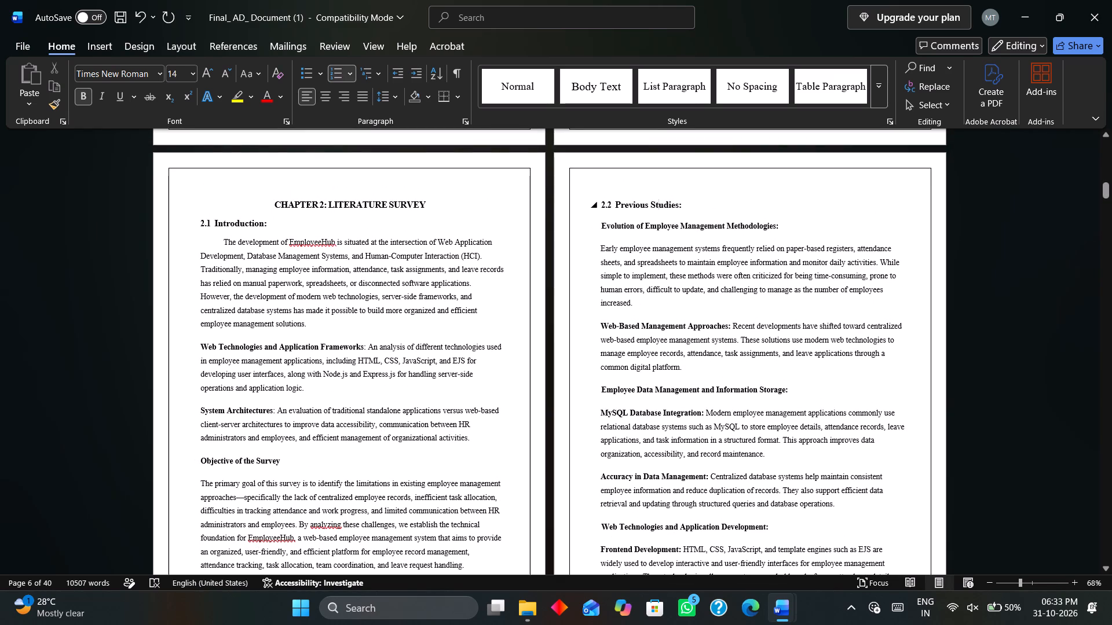
click(679, 229)
click(672, 389)
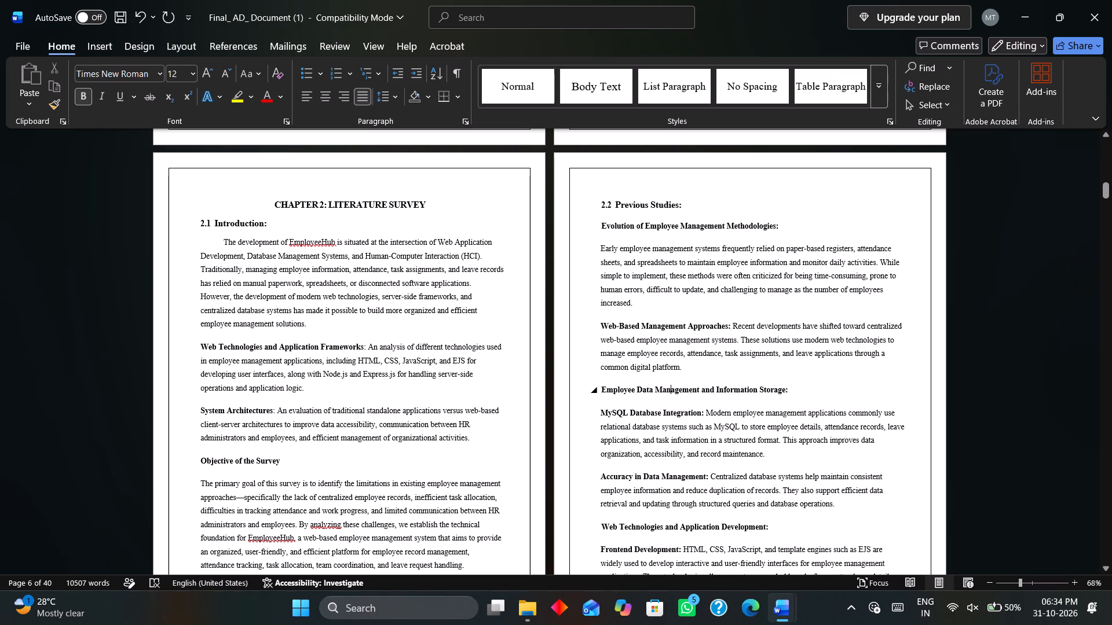
click(672, 389)
scroll(790, 392, down, 1)
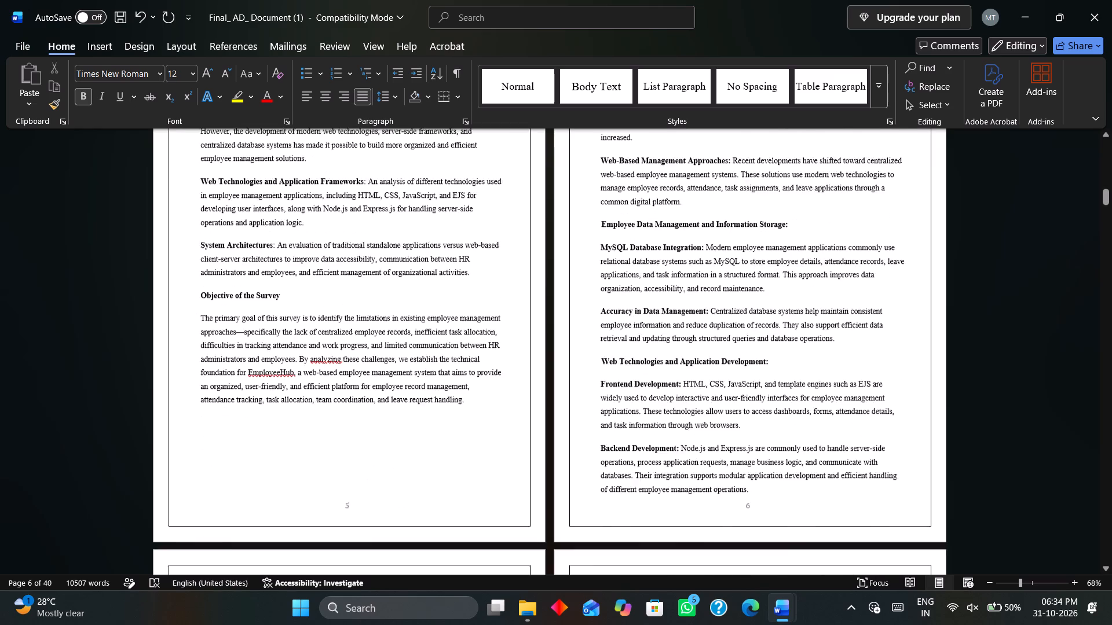
scroll(790, 392, down, 2)
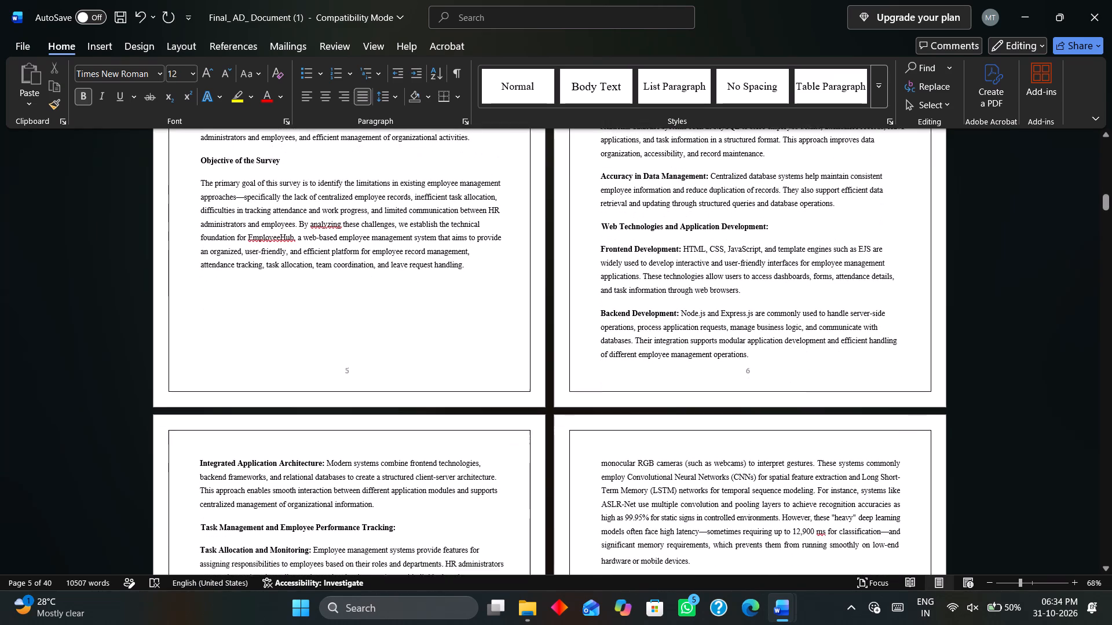
scroll(790, 392, down, 1)
scroll(498, 428, down, 1)
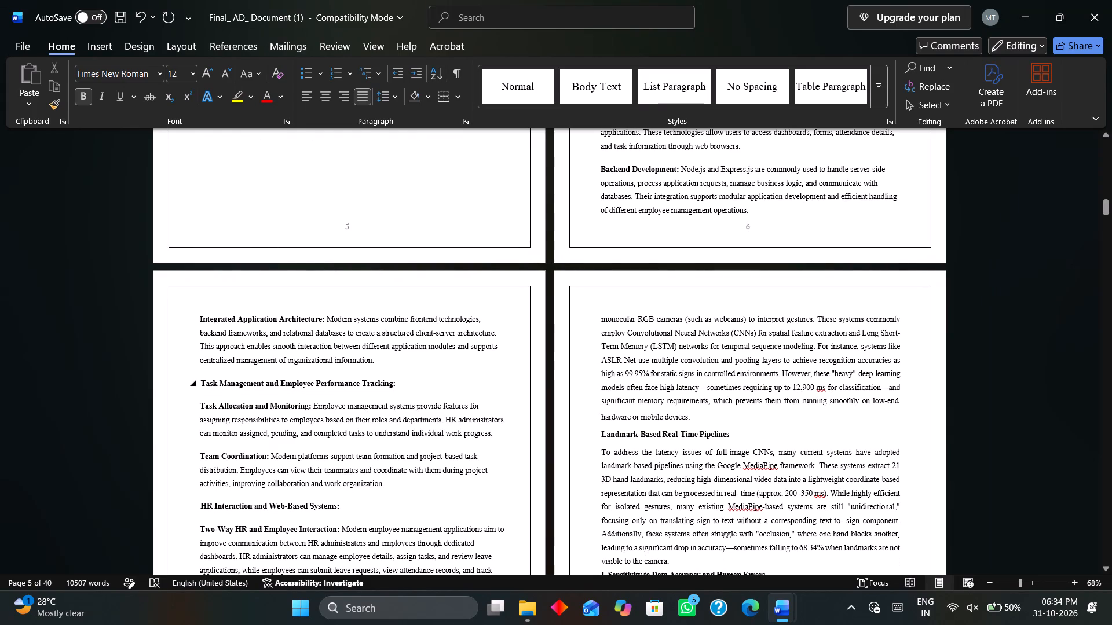
click(369, 382)
scroll(361, 455, down, 1)
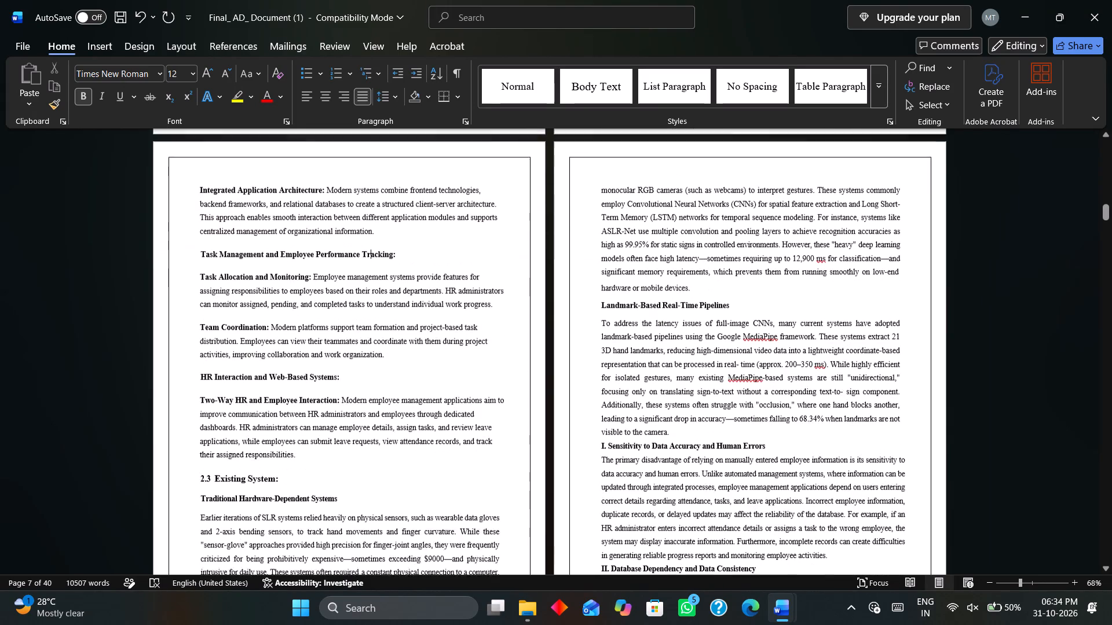
Check the font and size of the "2.3 Existing System" and "3.1 Proposed System" headings.
scroll(361, 455, down, 2)
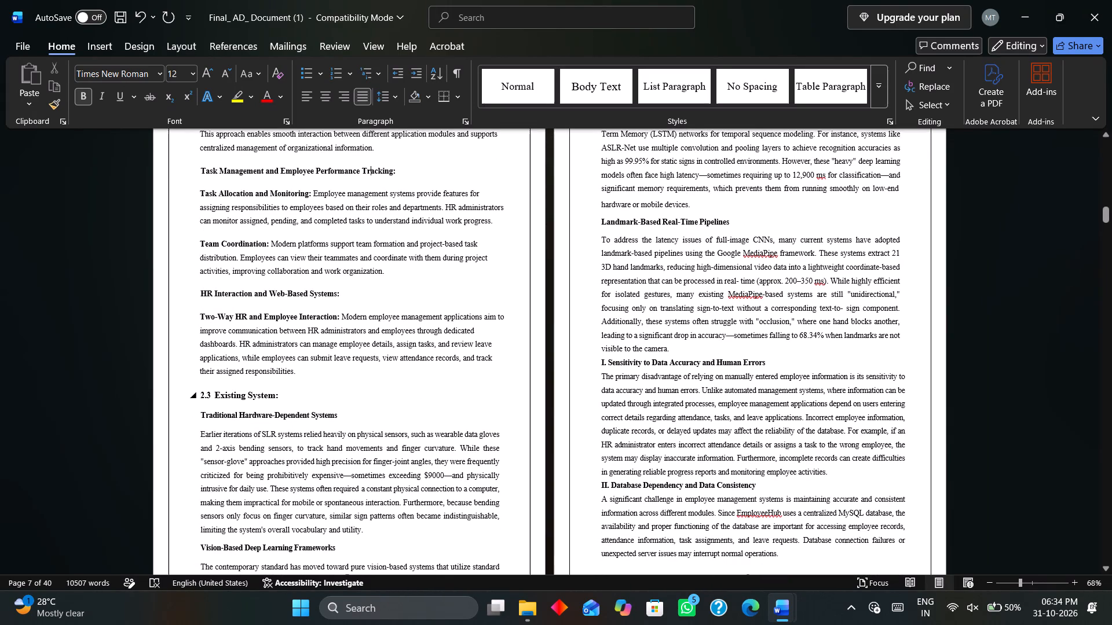
click(269, 391)
scroll(589, 354, down, 1)
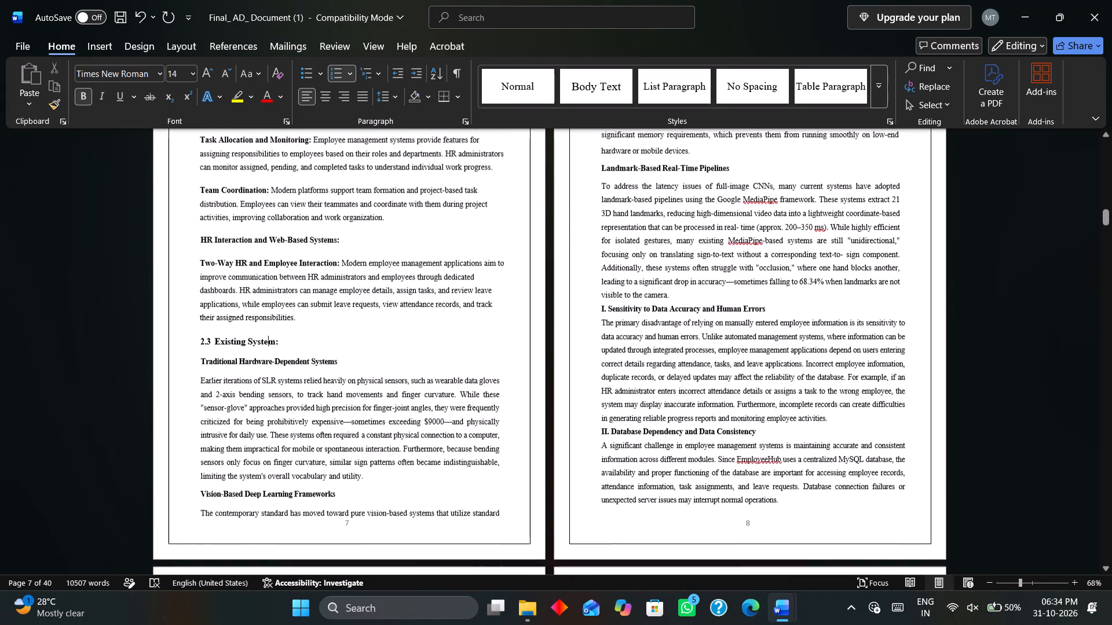
scroll(589, 354, down, 4)
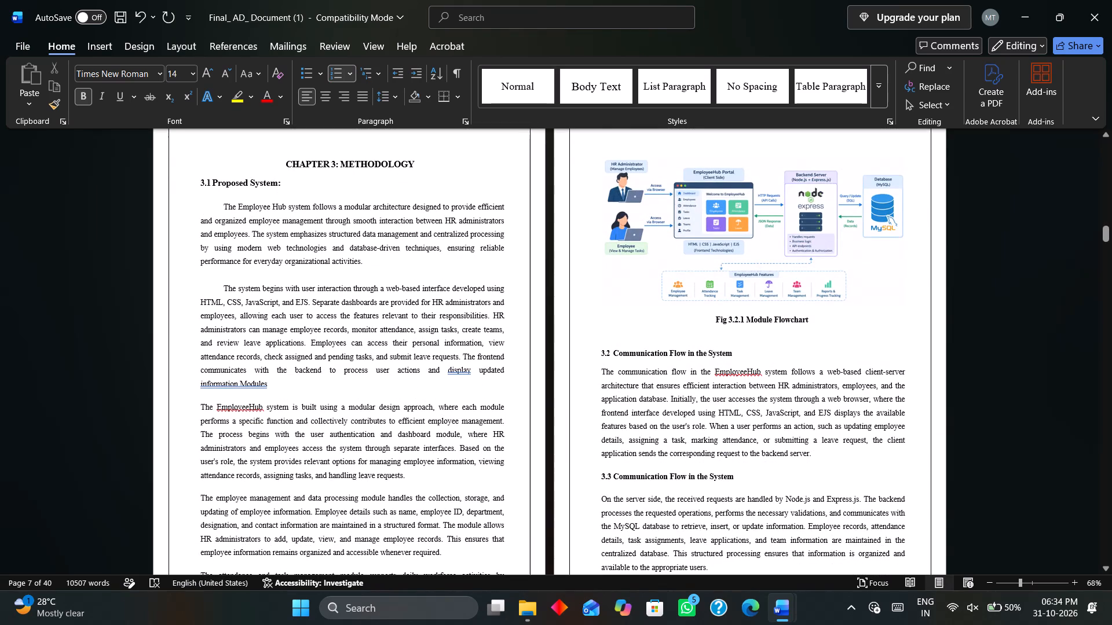
click(267, 180)
Increase the "3.2 Communication Flow in the System" heading text on page 10 to 14 pt.
scroll(264, 391, down, 1)
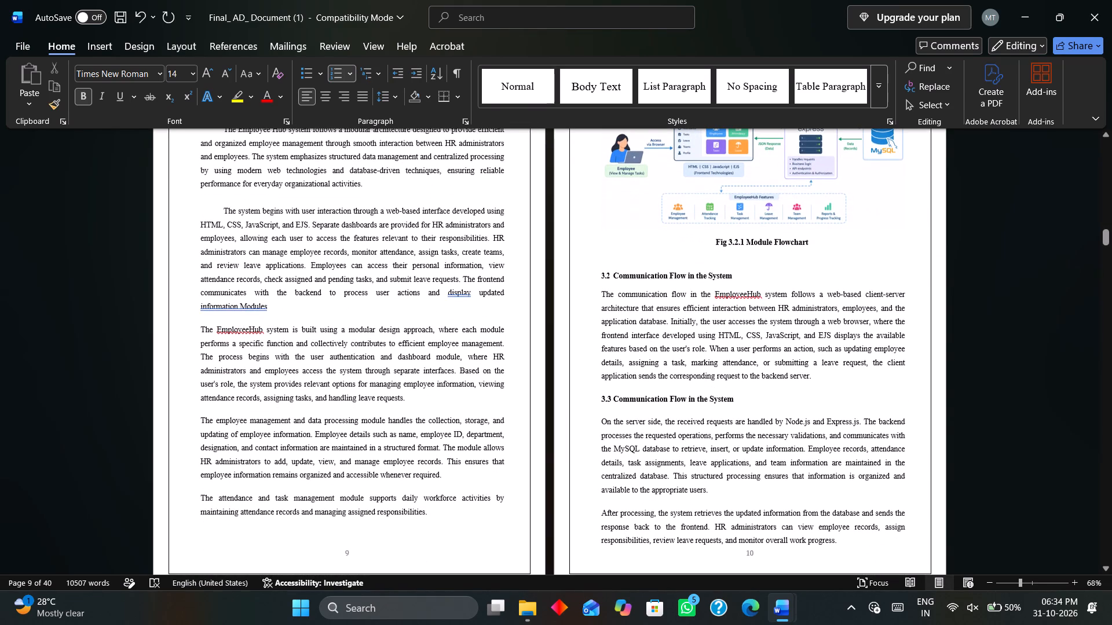
click(726, 278)
drag(741, 275, 726, 275)
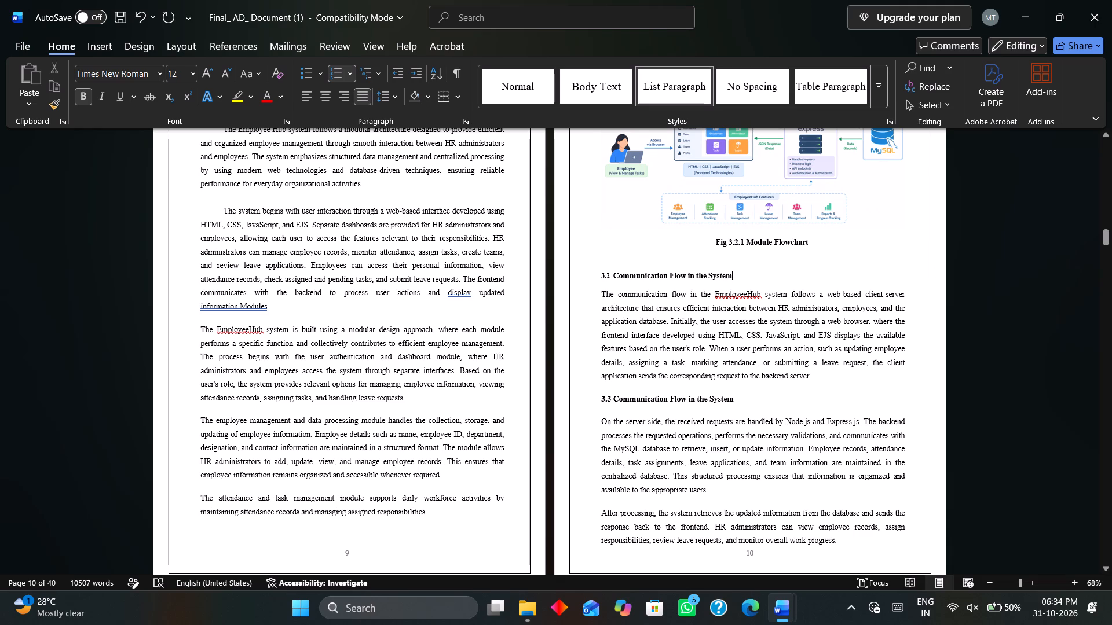
drag(726, 275, 601, 275)
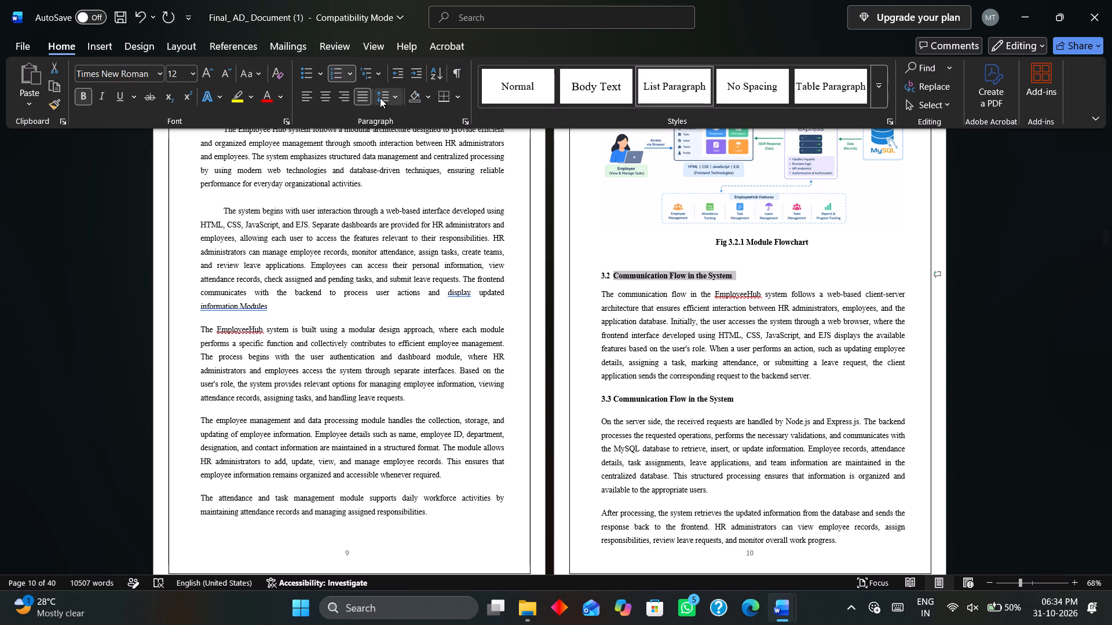
click(209, 67)
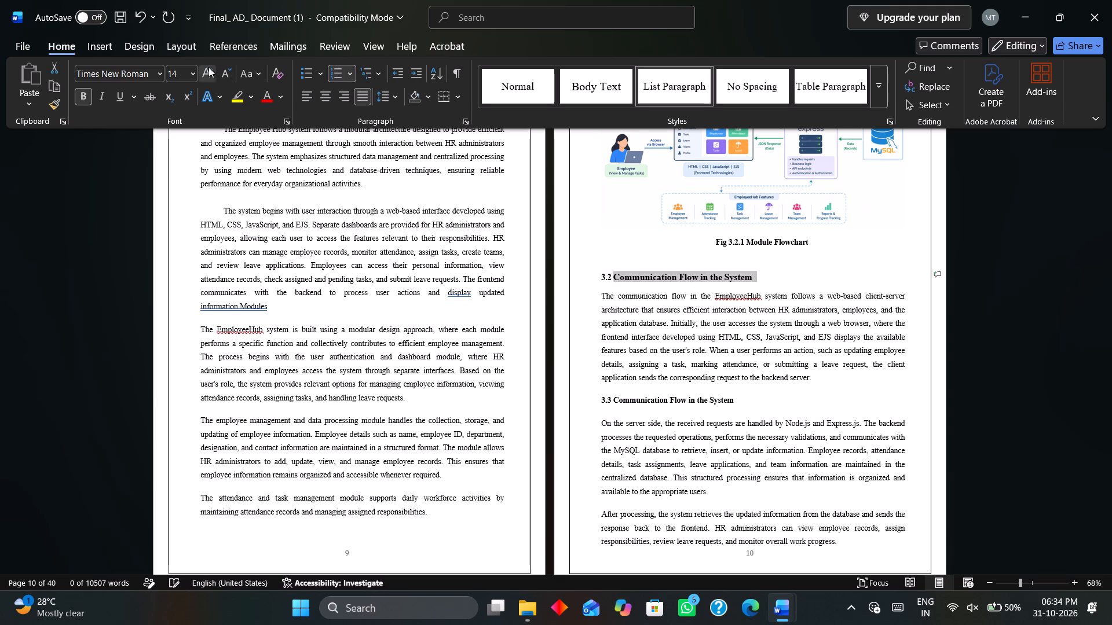
Increase the "3.3 Communication Flow in the System" heading text on page 10 to 14 pt.
drag(734, 401, 622, 394)
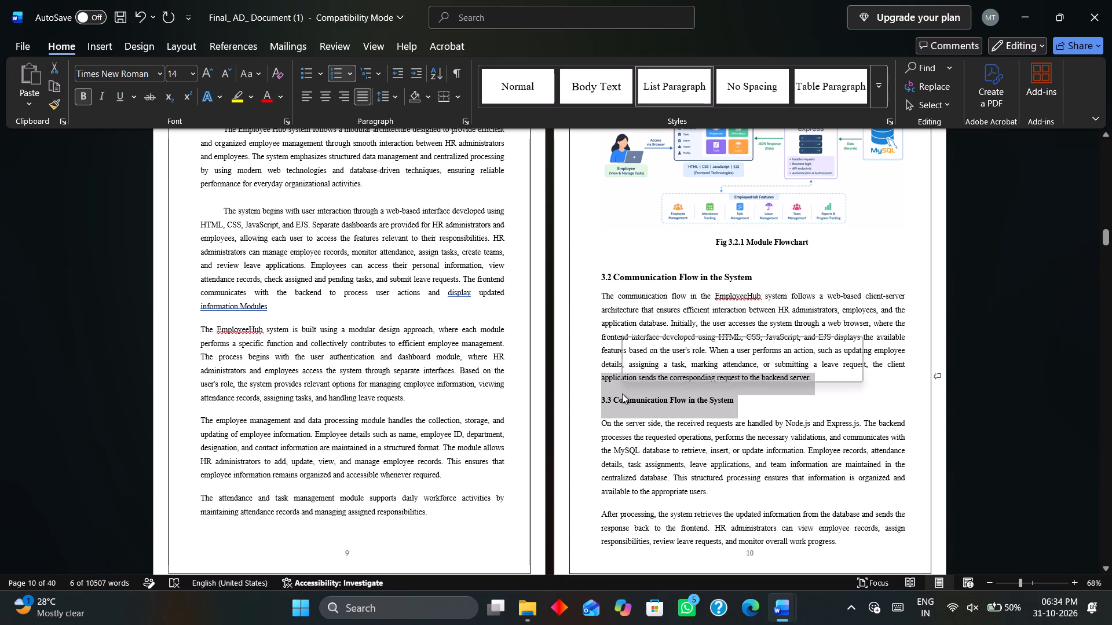
click(737, 404)
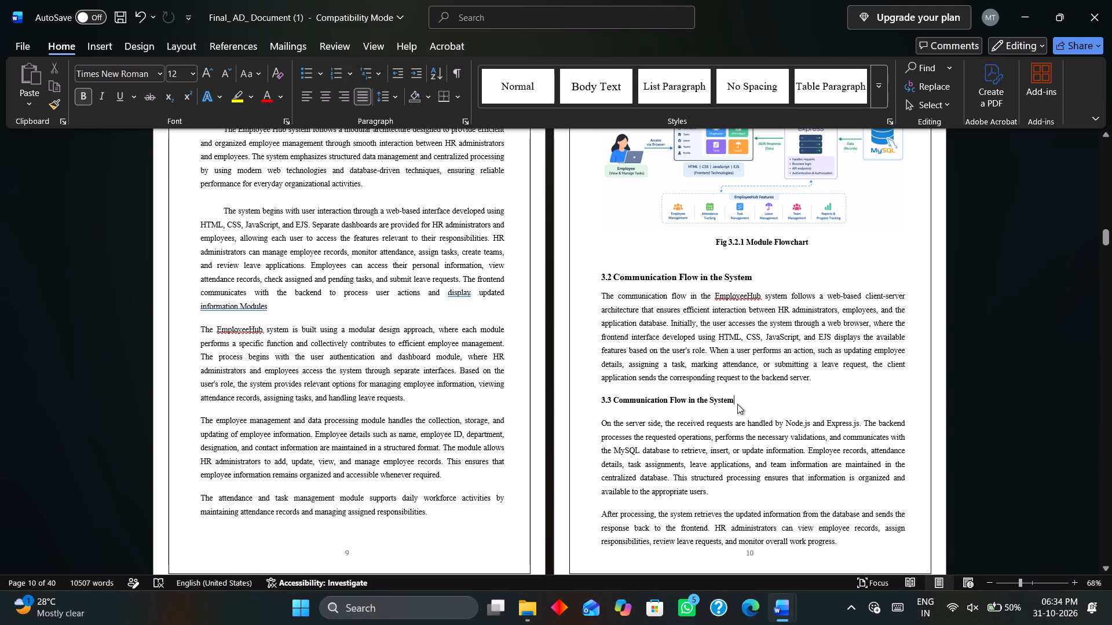
drag(738, 400, 627, 401)
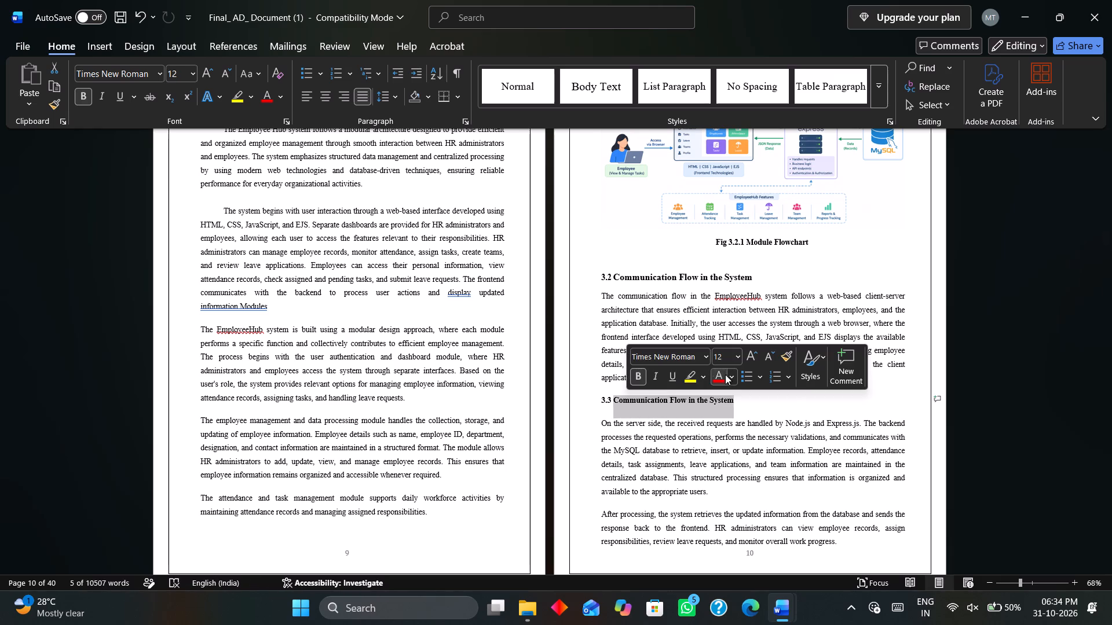
click(753, 357)
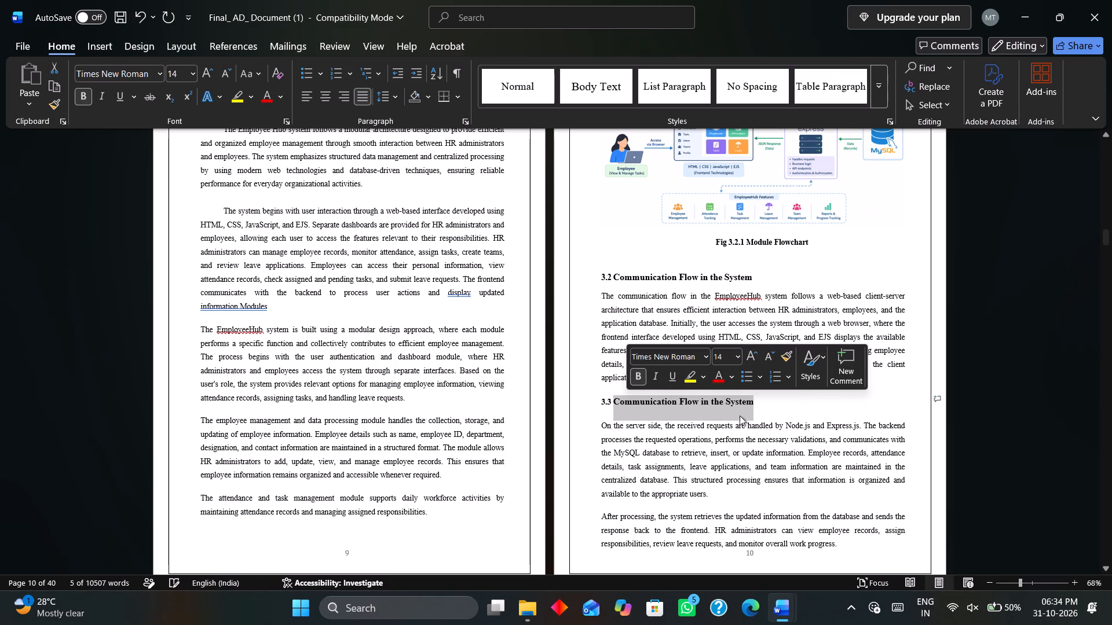
click(731, 453)
Check the font and size of the "4.1 System Design", "User Input and Data Management Module" and "Data Processing Steps" headings in Chapter 4.
scroll(731, 453, down, 5)
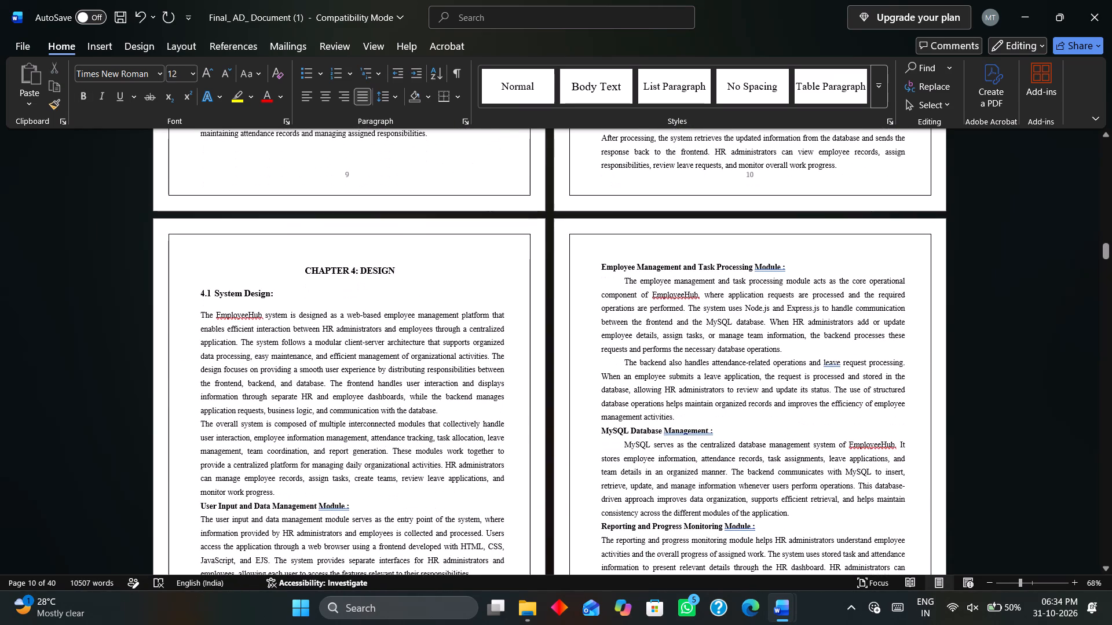
click(256, 292)
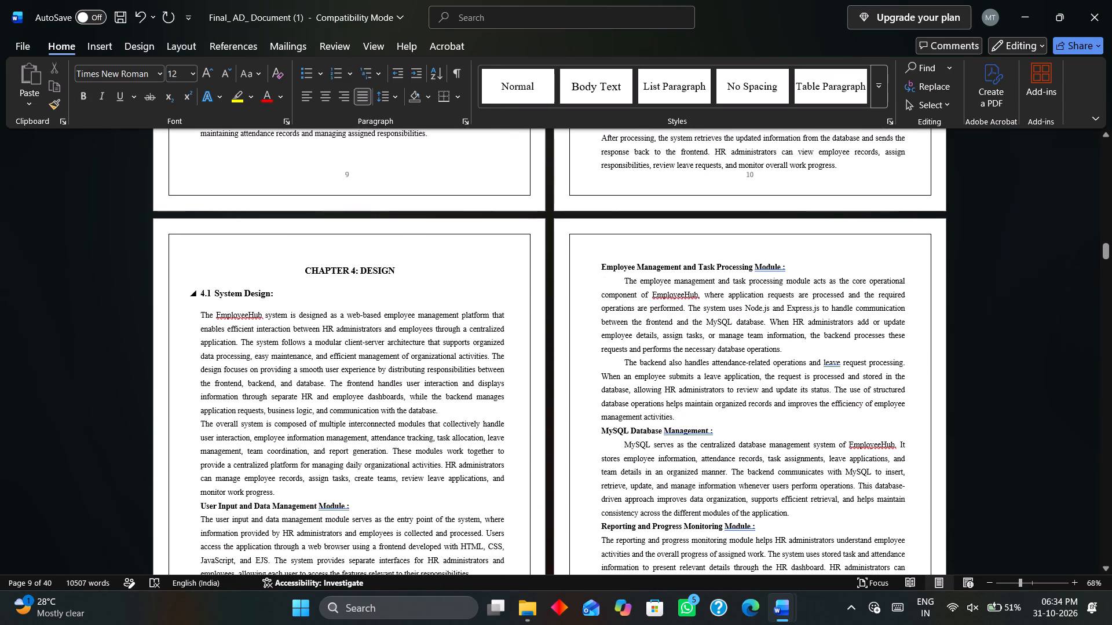
click(237, 503)
scroll(237, 503, down, 3)
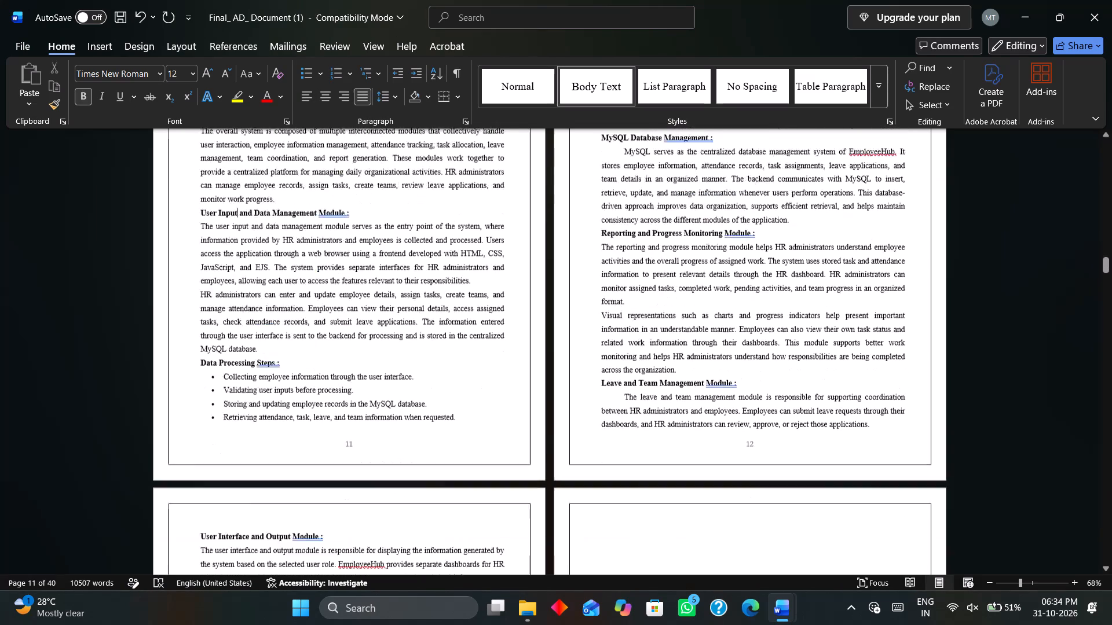
scroll(237, 503, down, 1)
scroll(342, 499, up, 3)
scroll(517, 409, up, 1)
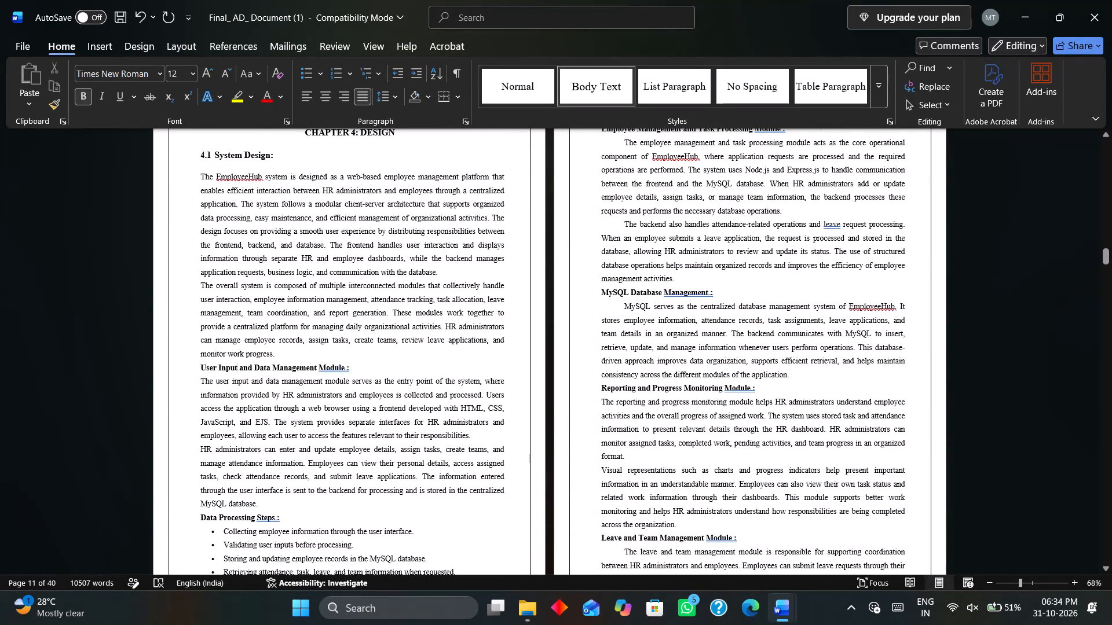
click(229, 523)
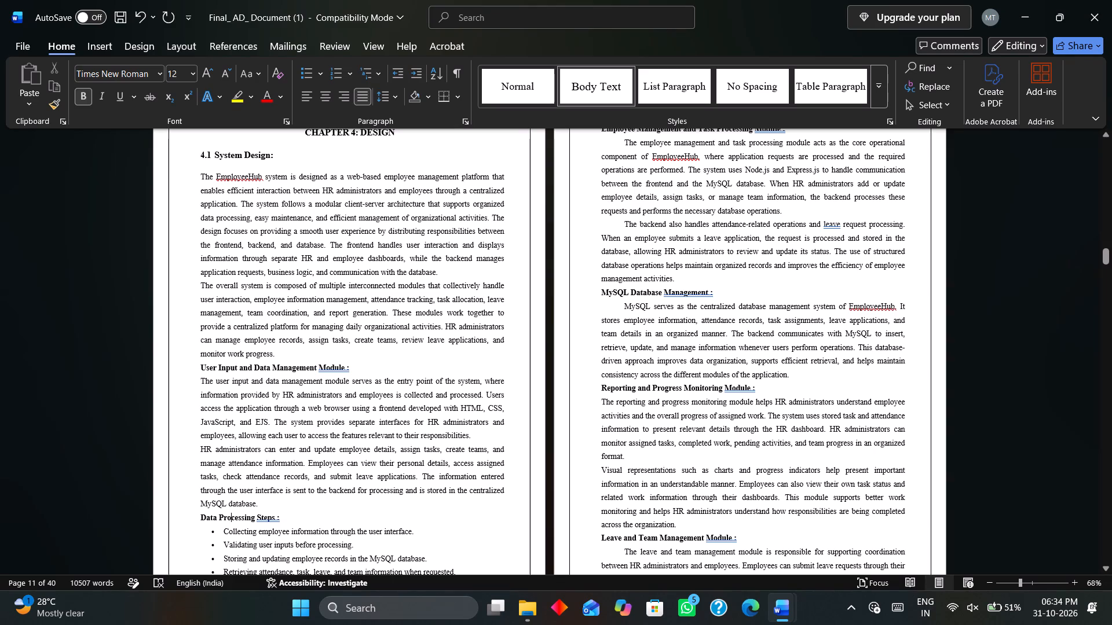
Check the font and size of the "User Interface and Output Module" heading and the "4.2 Architecture" heading above the system architecture diagram.
scroll(397, 480, down, 3)
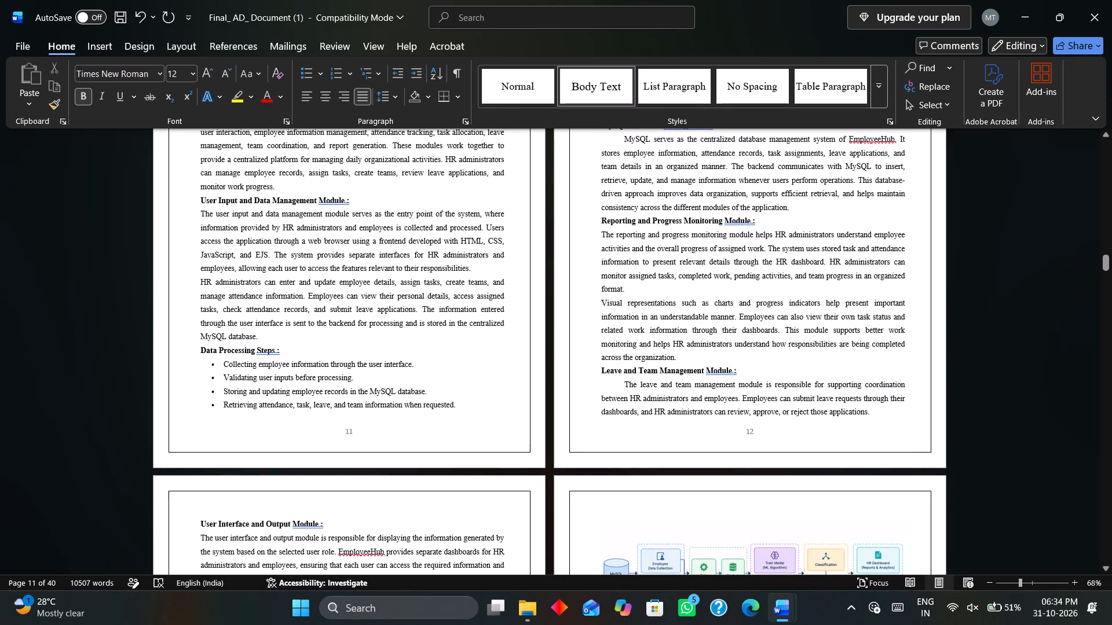
scroll(397, 480, down, 1)
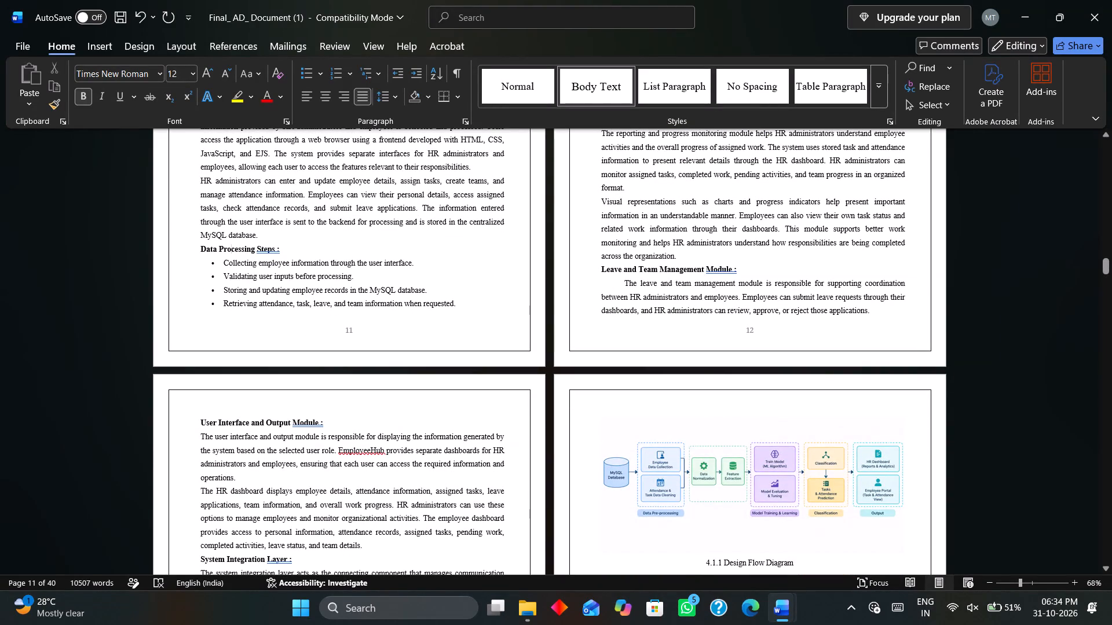
click(292, 425)
scroll(292, 425, down, 3)
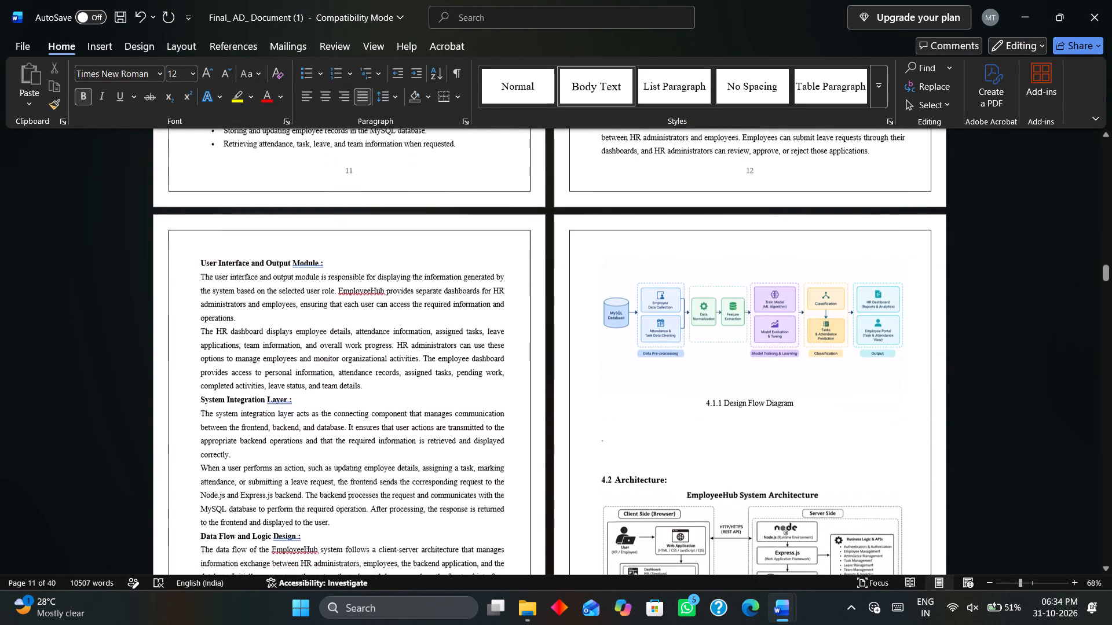
scroll(292, 425, down, 1)
scroll(283, 475, down, 1)
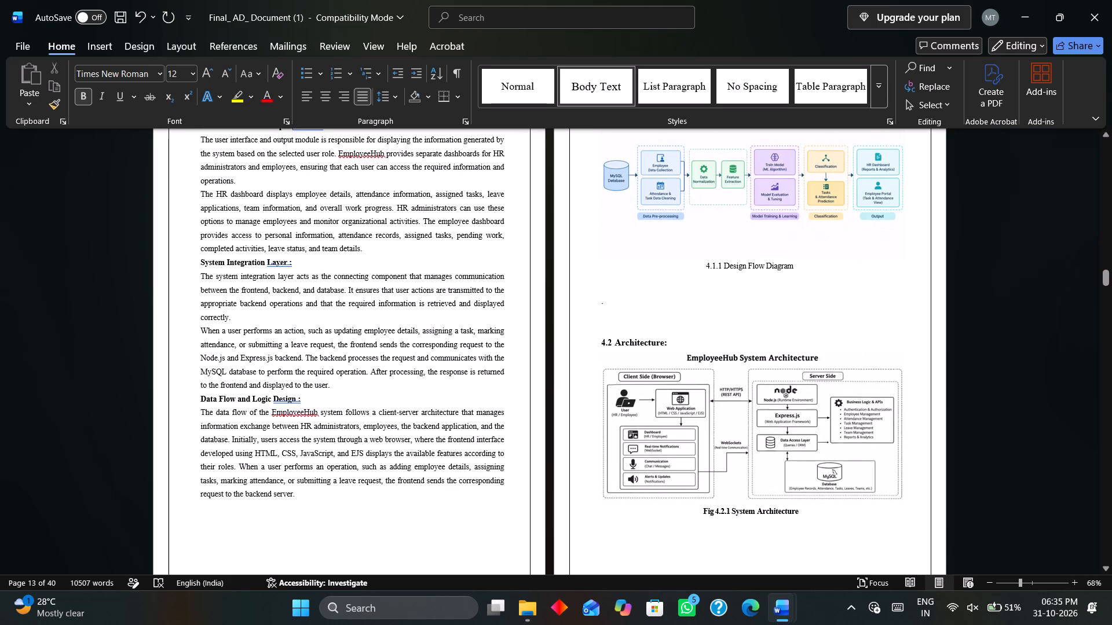
click(654, 345)
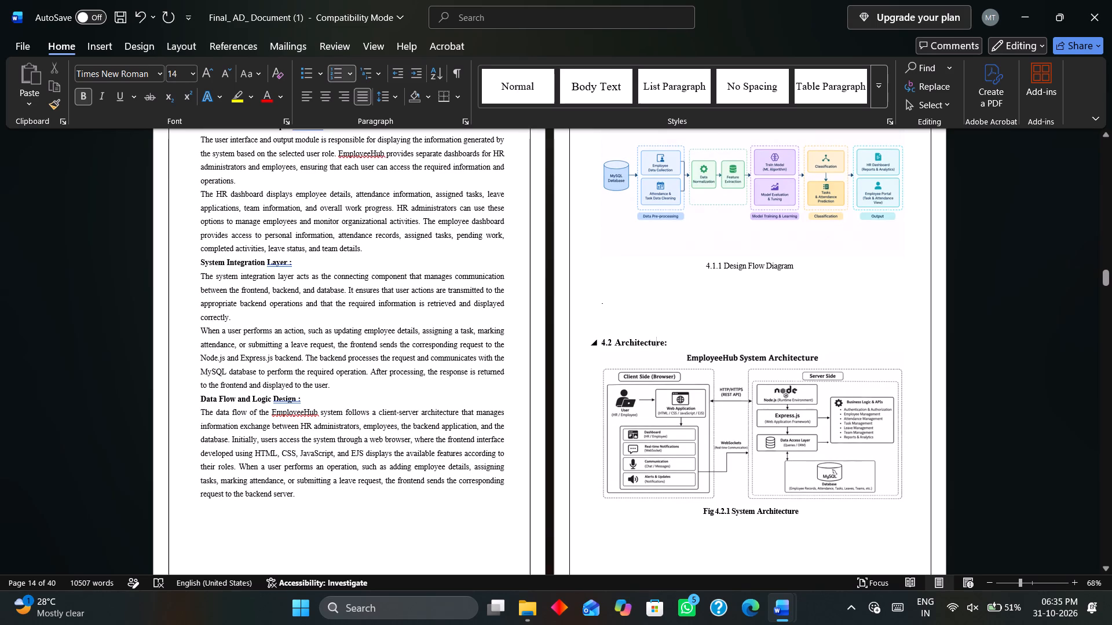
click(753, 361)
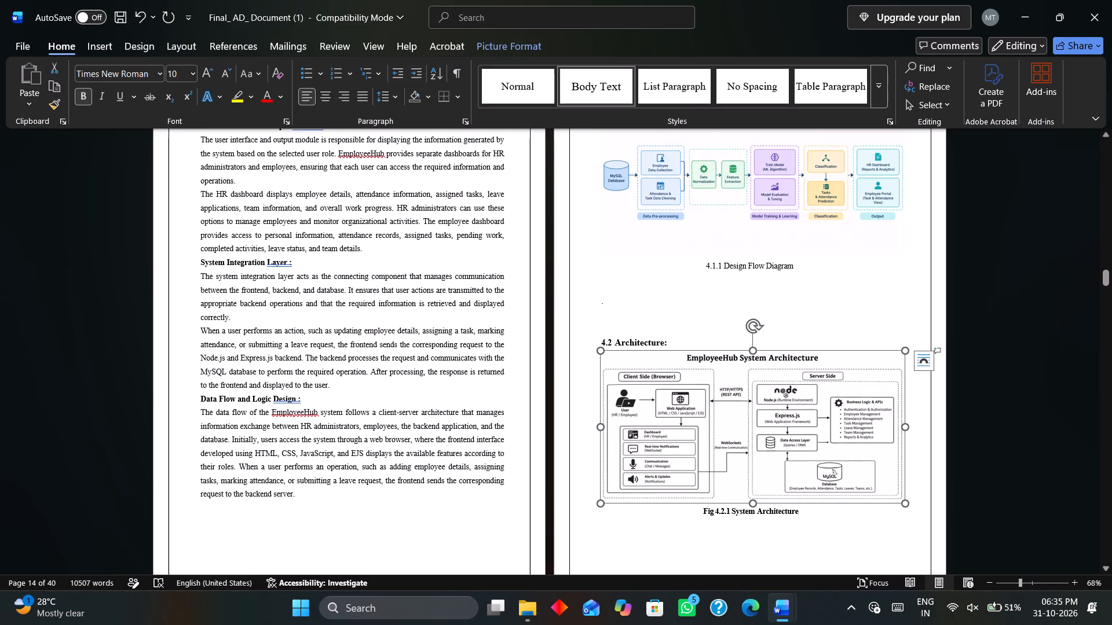
click(668, 321)
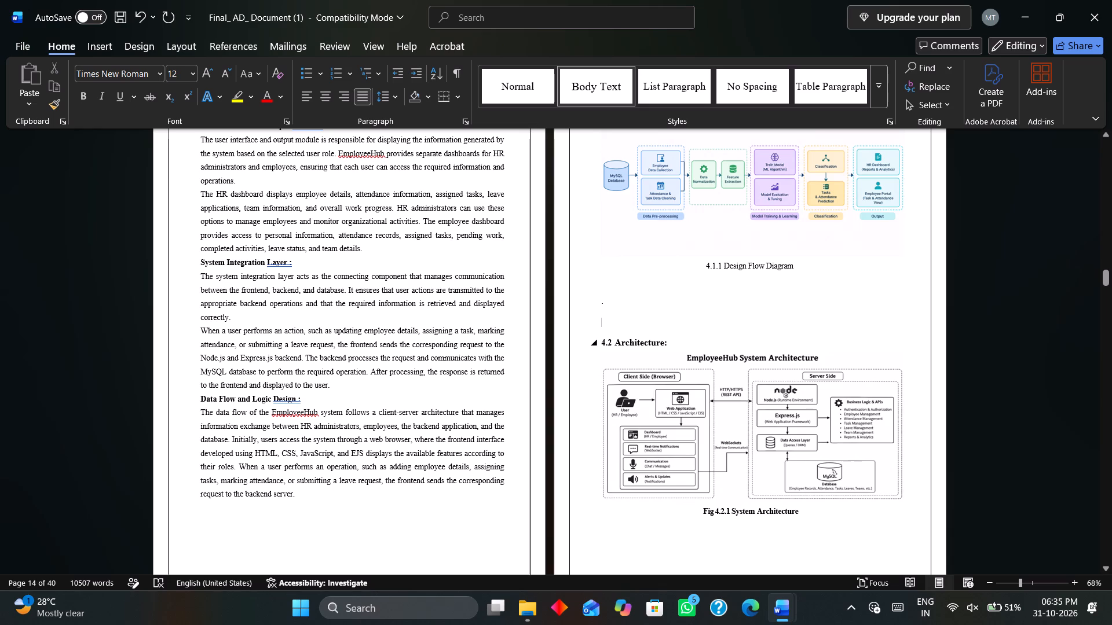
click(671, 343)
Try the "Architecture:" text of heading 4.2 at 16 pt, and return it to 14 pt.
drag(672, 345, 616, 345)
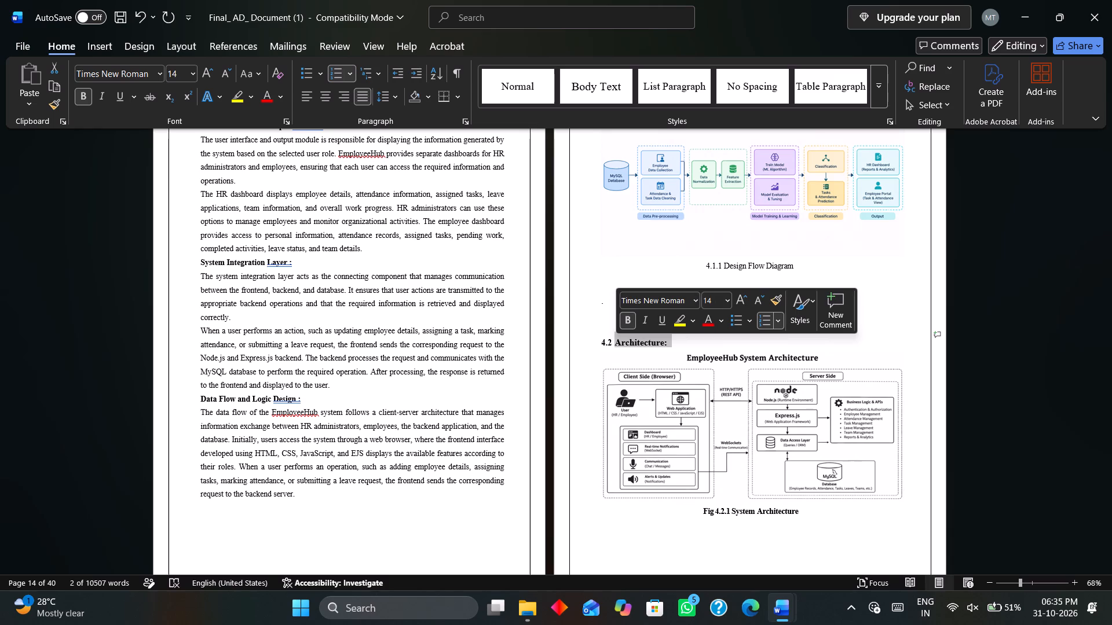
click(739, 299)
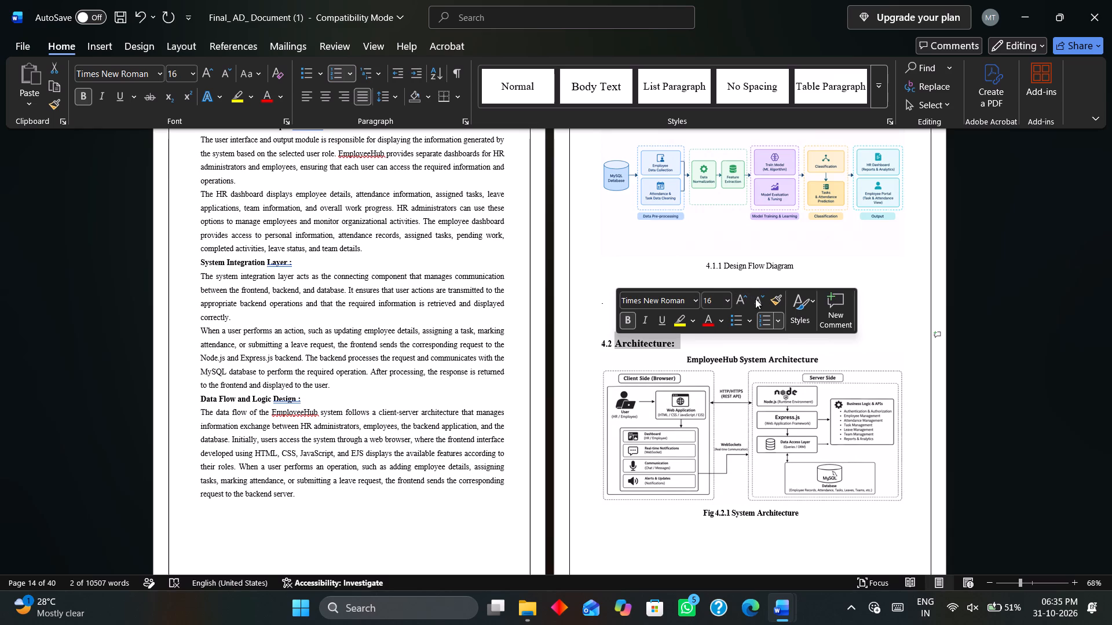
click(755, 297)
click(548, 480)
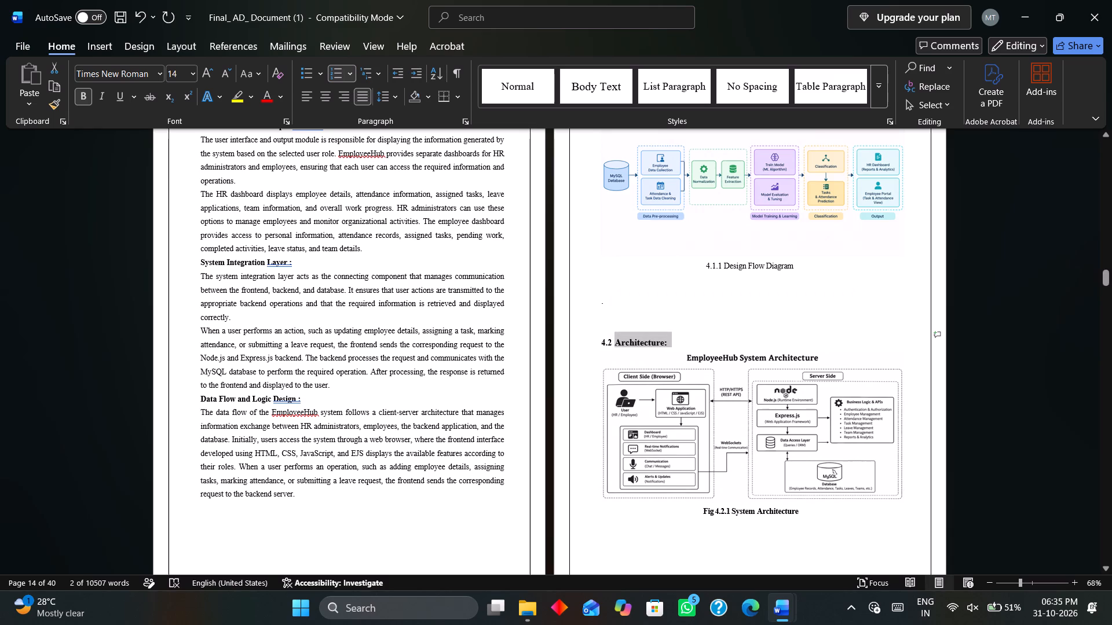
Check the font and size of page 15's body text and the "4.3 Methods and Algorithms" and "Data Processing and Database Management" headings.
scroll(548, 480, down, 6)
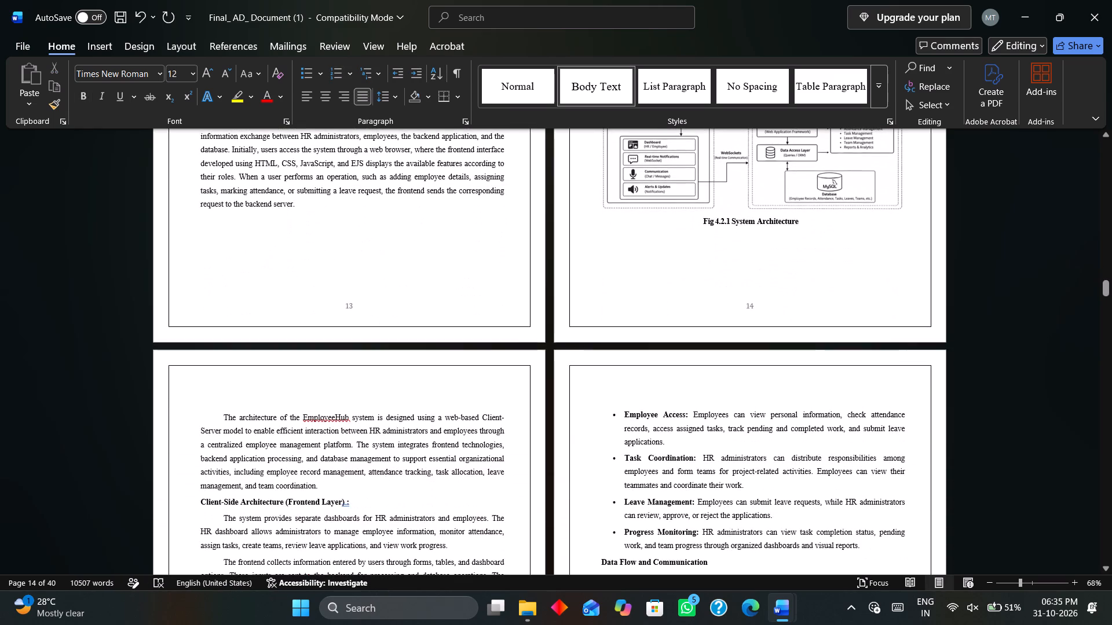
scroll(548, 480, down, 1)
click(372, 333)
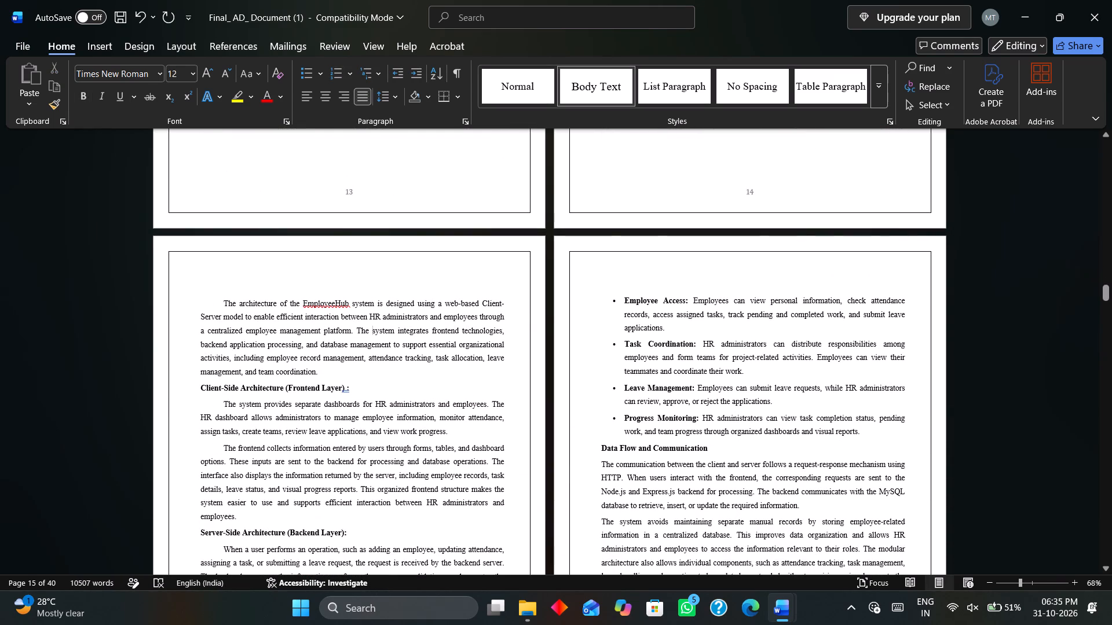
click(364, 458)
scroll(364, 458, down, 1)
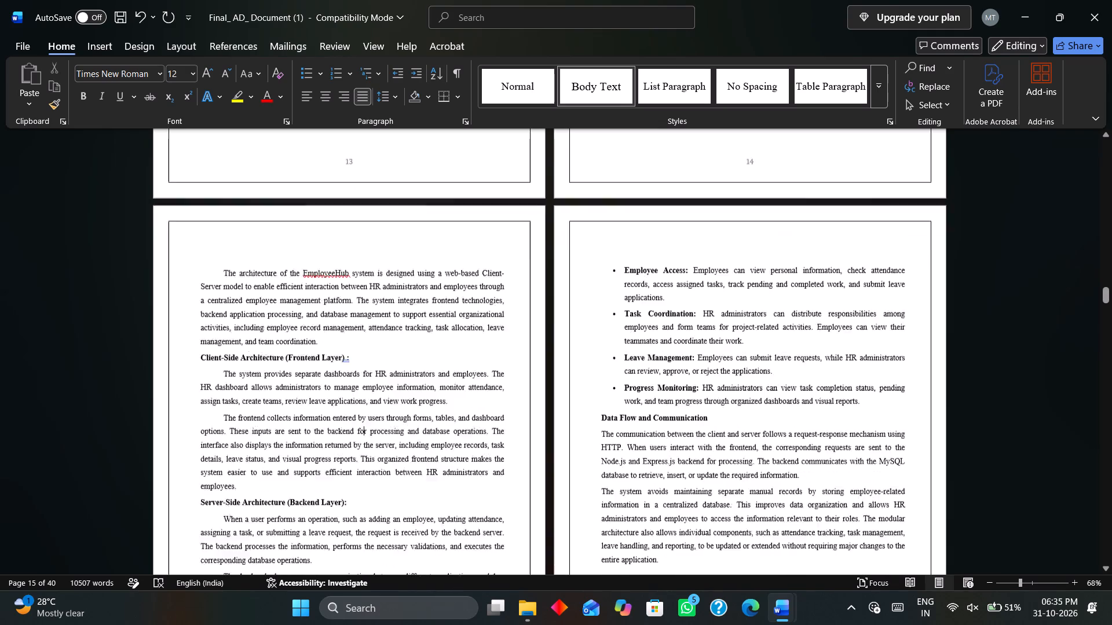
scroll(364, 458, down, 1)
click(364, 458)
scroll(364, 458, down, 2)
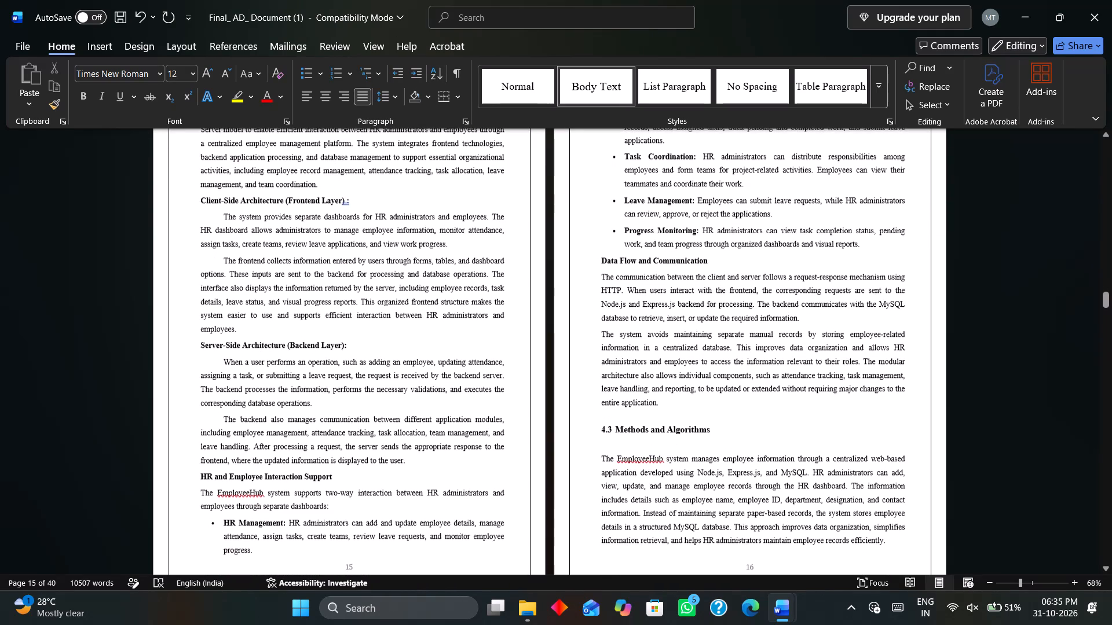
click(252, 491)
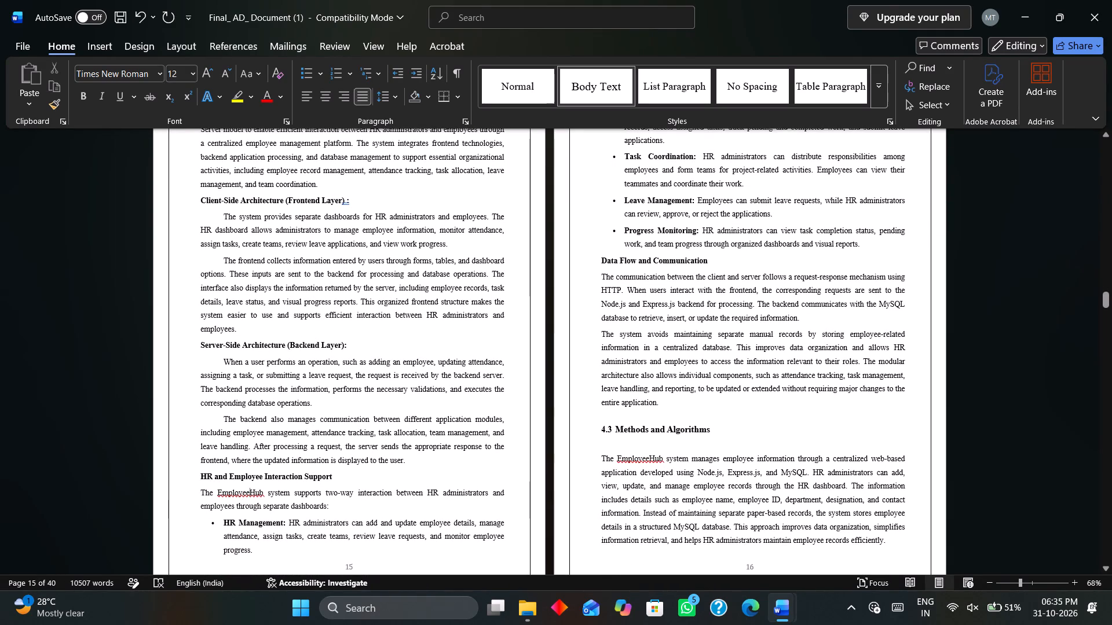
click(692, 430)
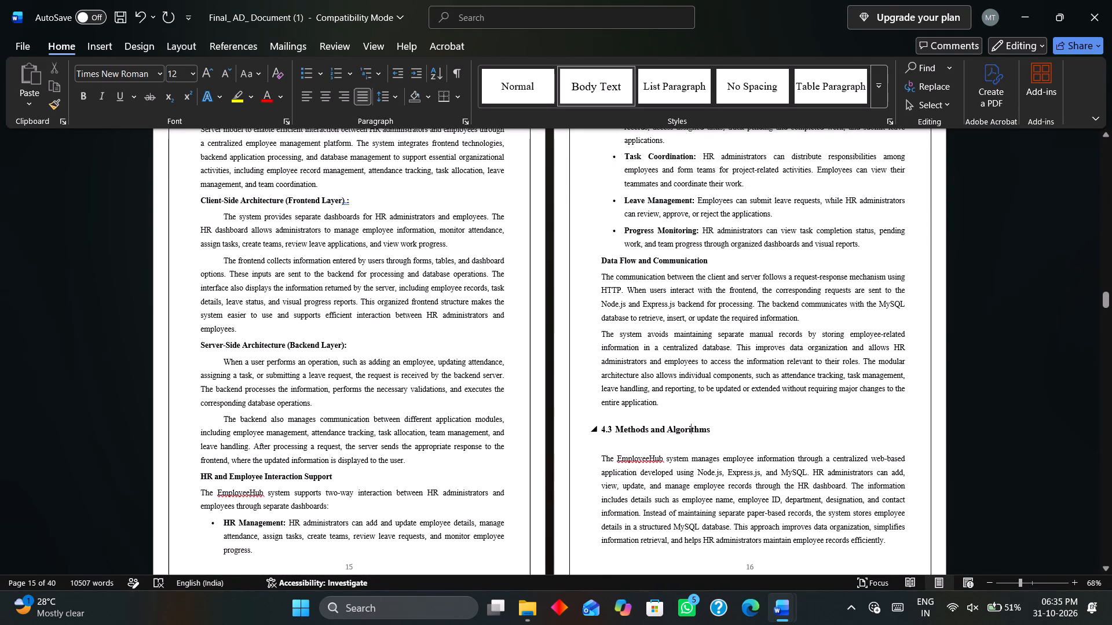
scroll(627, 480, down, 7)
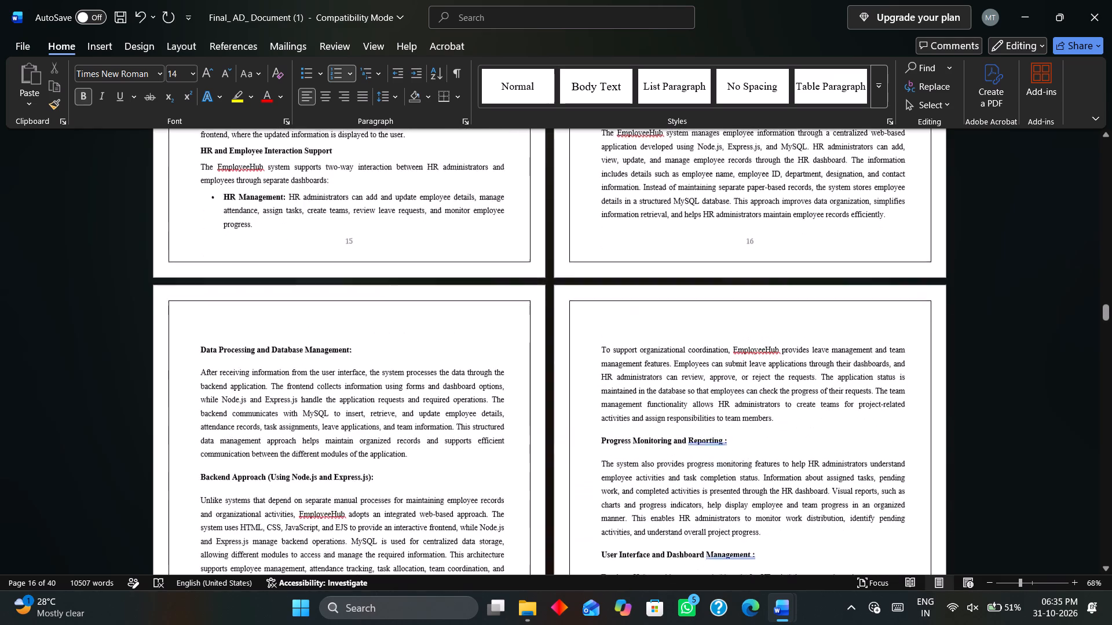
scroll(627, 480, down, 2)
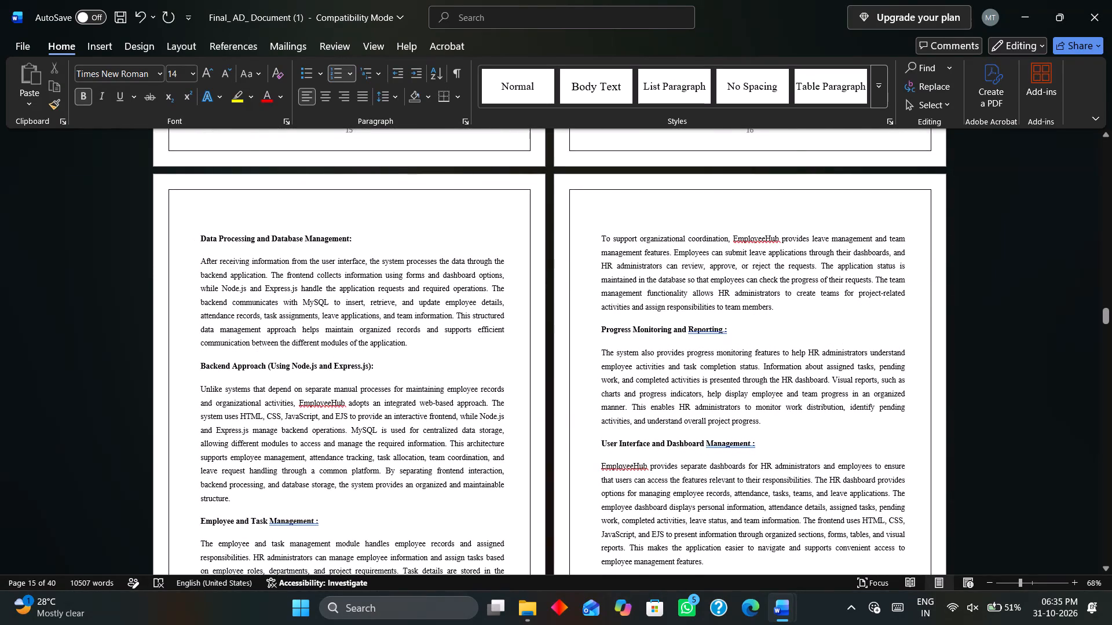
click(334, 231)
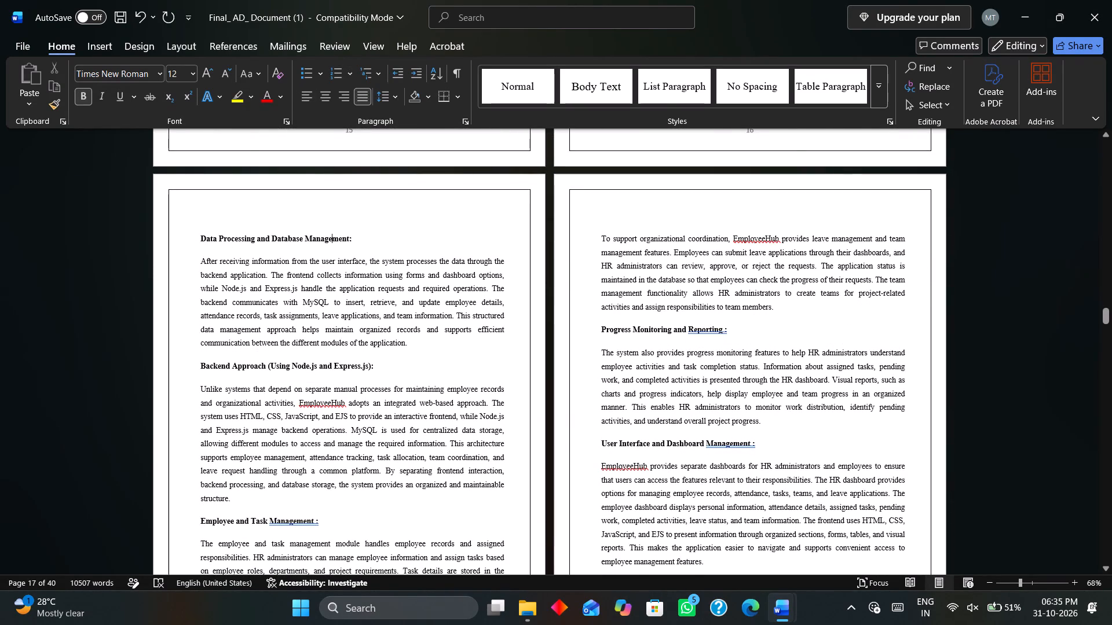
Split "EmployeeHub" into "Employee Hub" in the Backend Approach paragraph on page 17.
click(331, 403)
key(space)
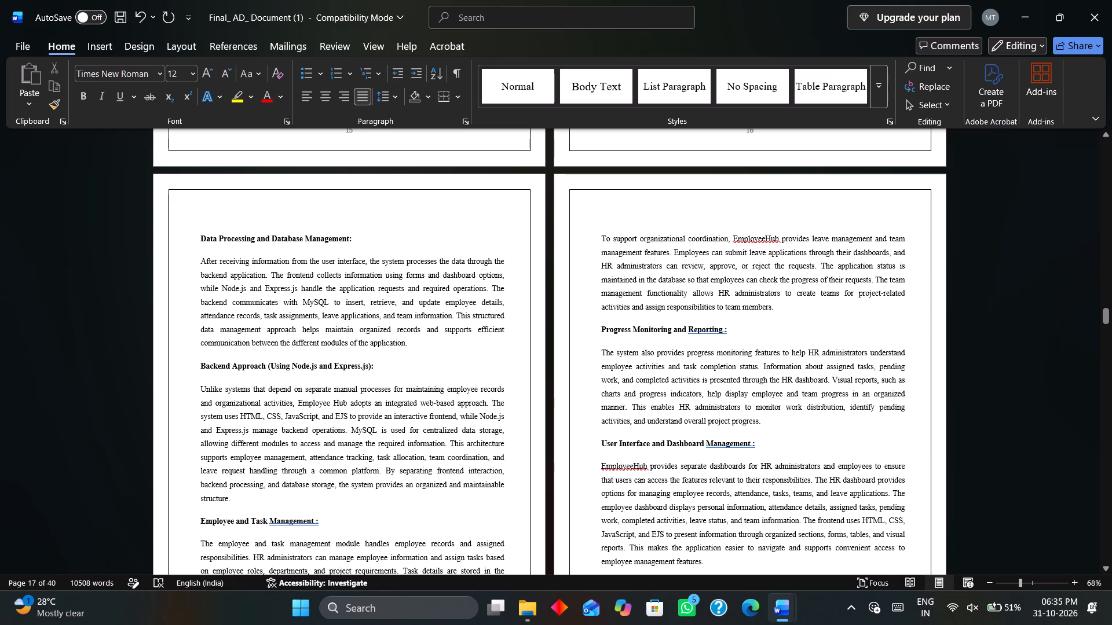
Insert two blank paragraphs after the Employee and Task Management text on page 17 to push "Leave Management and Team Coordination" onto the following page.
scroll(712, 401, down, 1)
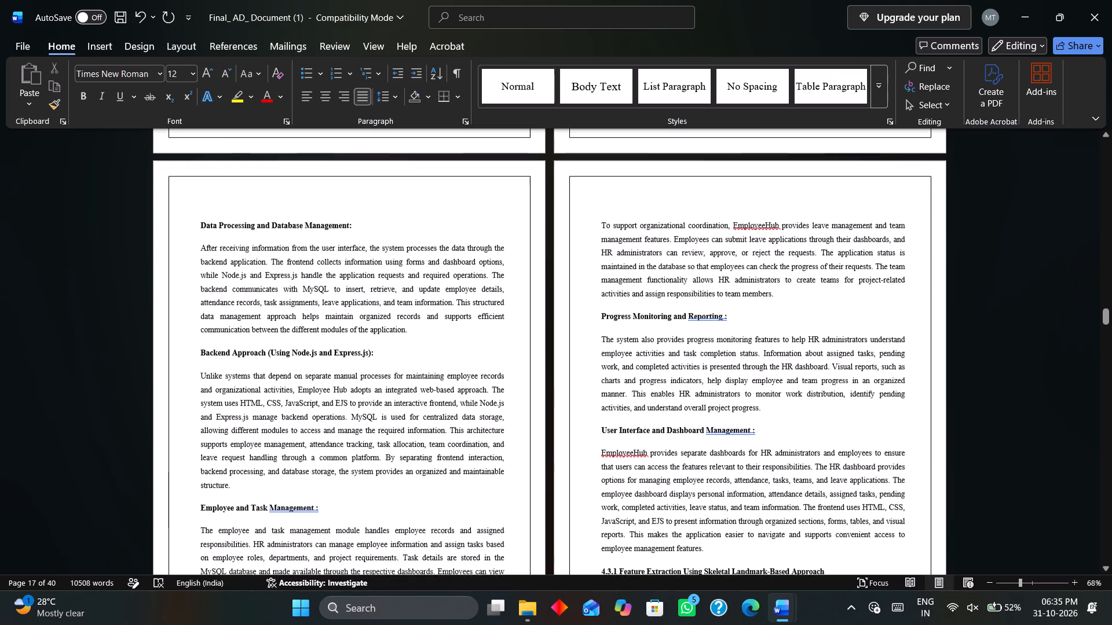
scroll(520, 400, down, 2)
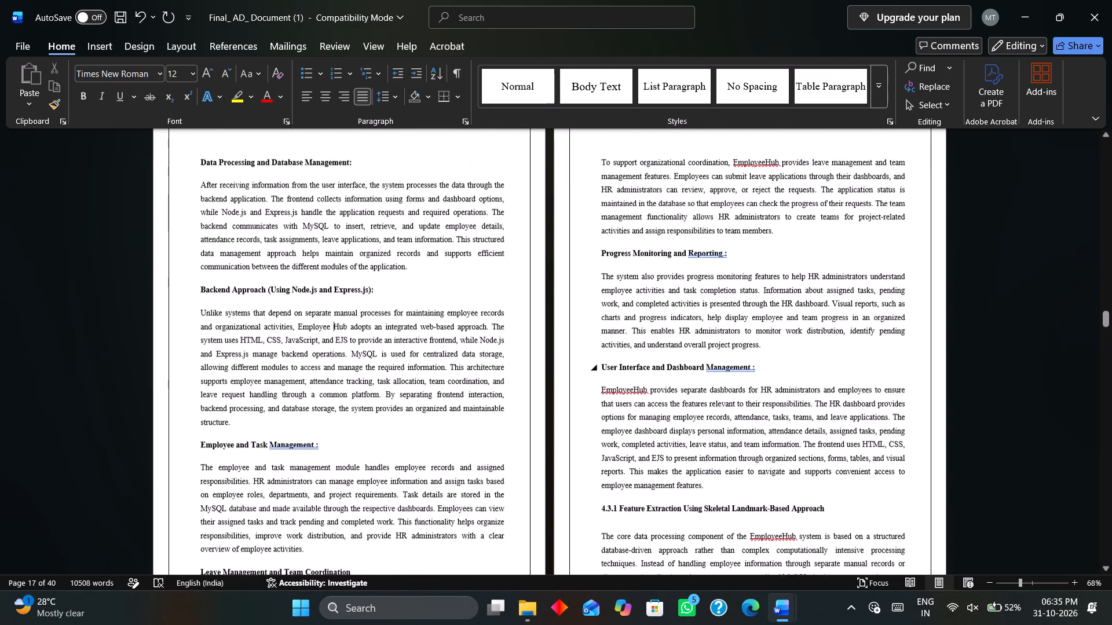
scroll(665, 366, up, 1)
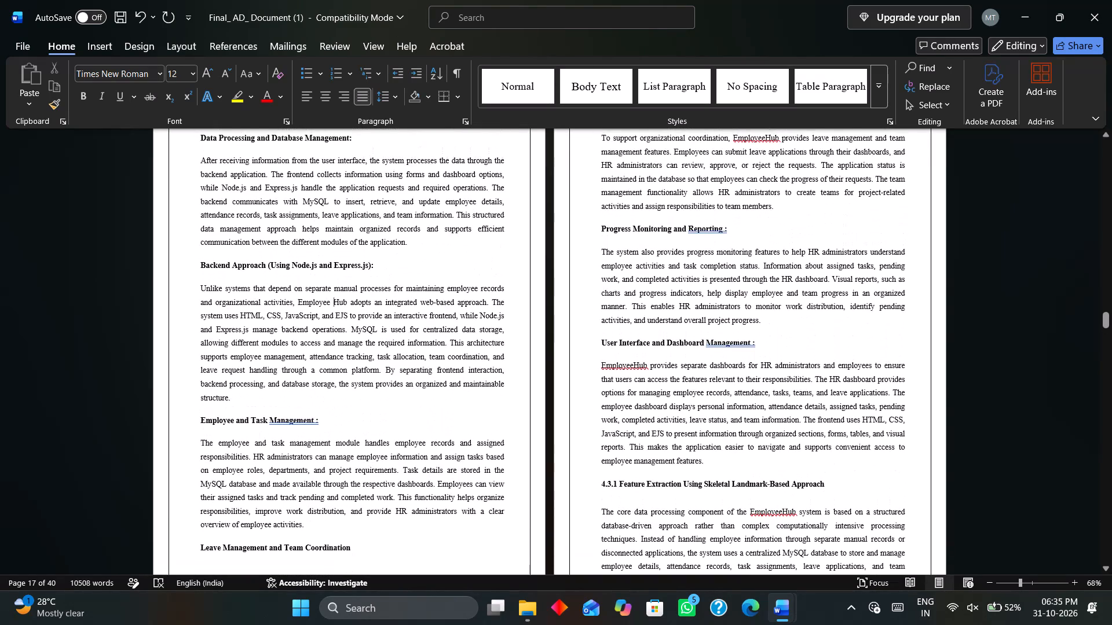
click(309, 461)
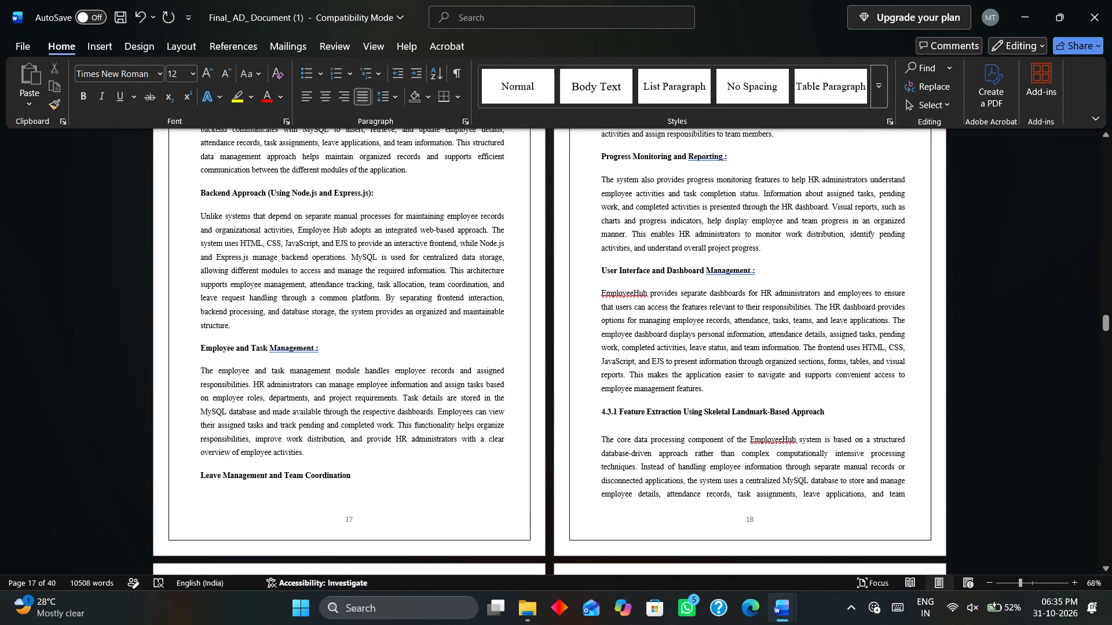
key(Return)
key(Return)
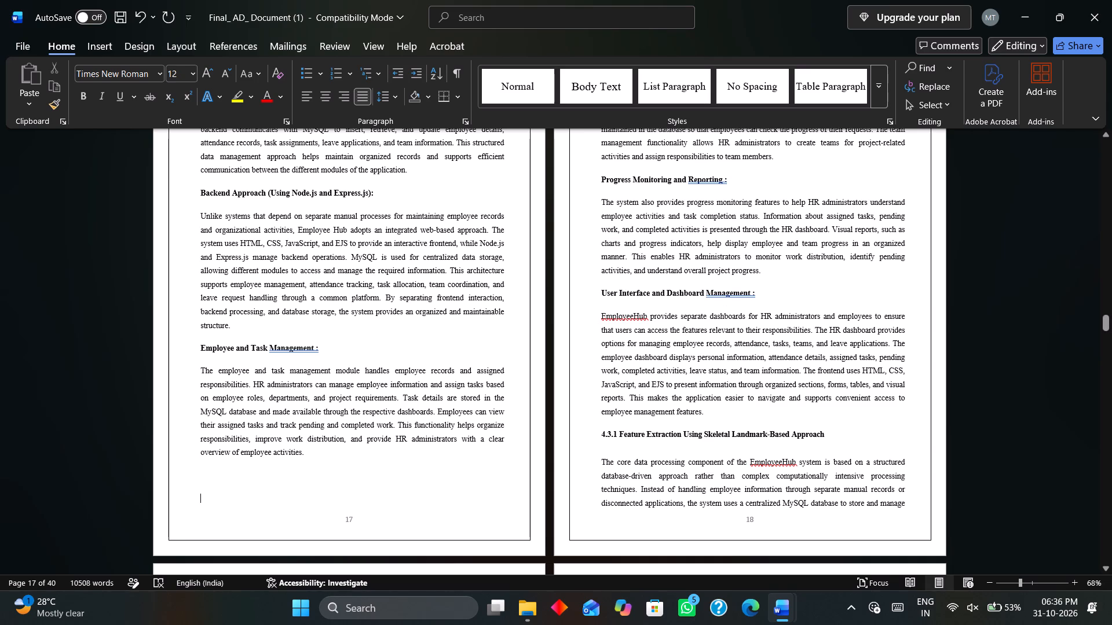
Remove the 4.3.1 numbering and indent from the "Feature Extraction Using Skeletal Landmark-Based Approach" heading on page 18, keeping it on its own line.
scroll(678, 444, up, 1)
scroll(678, 444, down, 2)
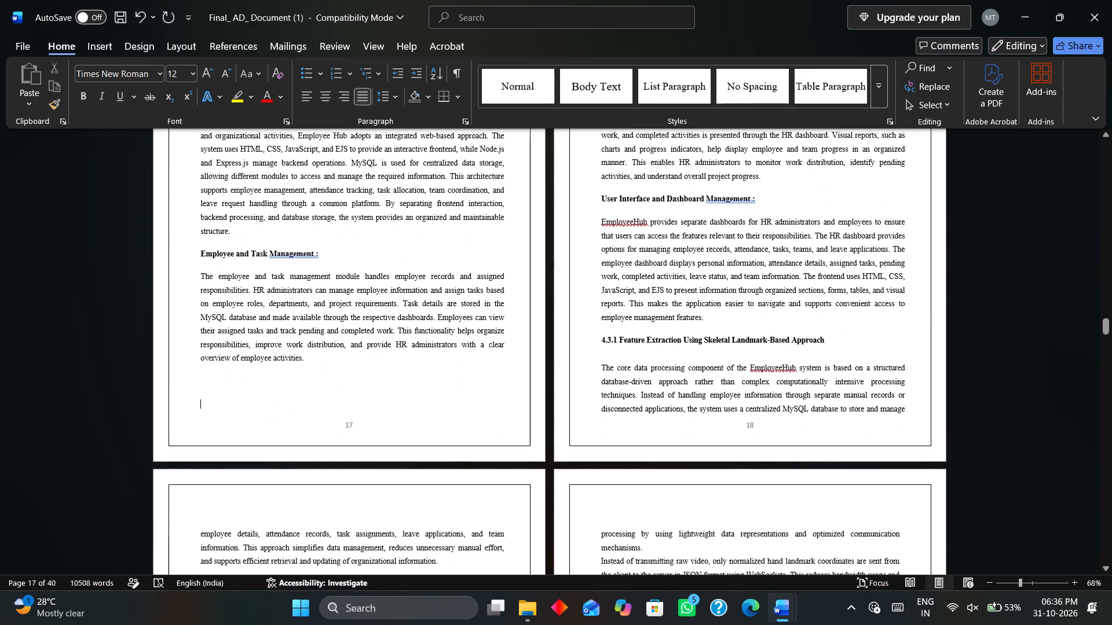
click(810, 346)
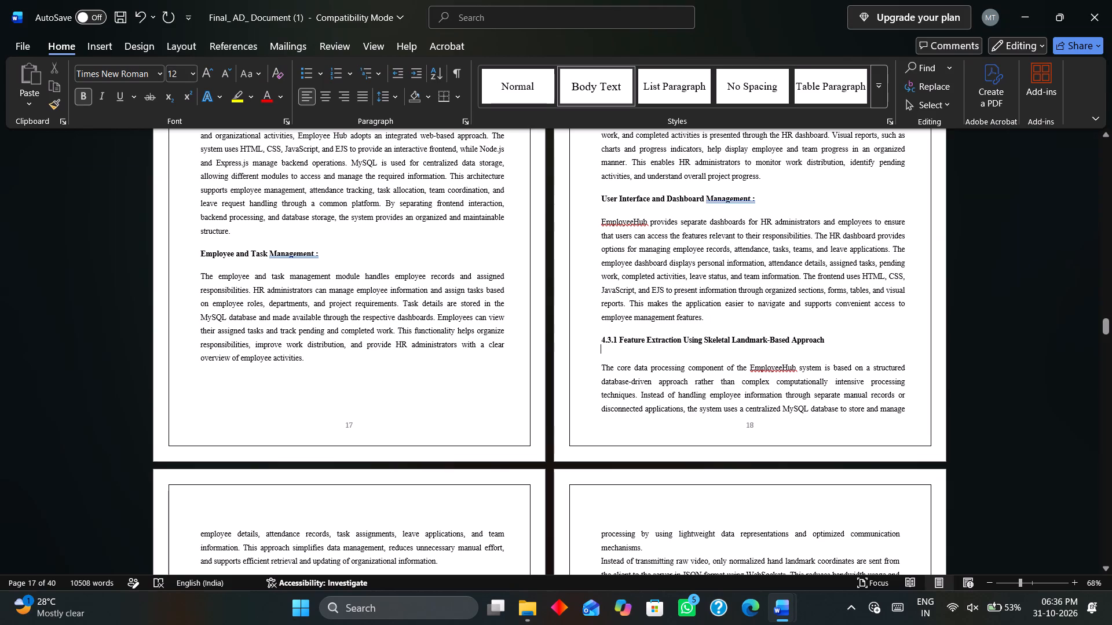
scroll(738, 381, down, 2)
scroll(597, 442, down, 2)
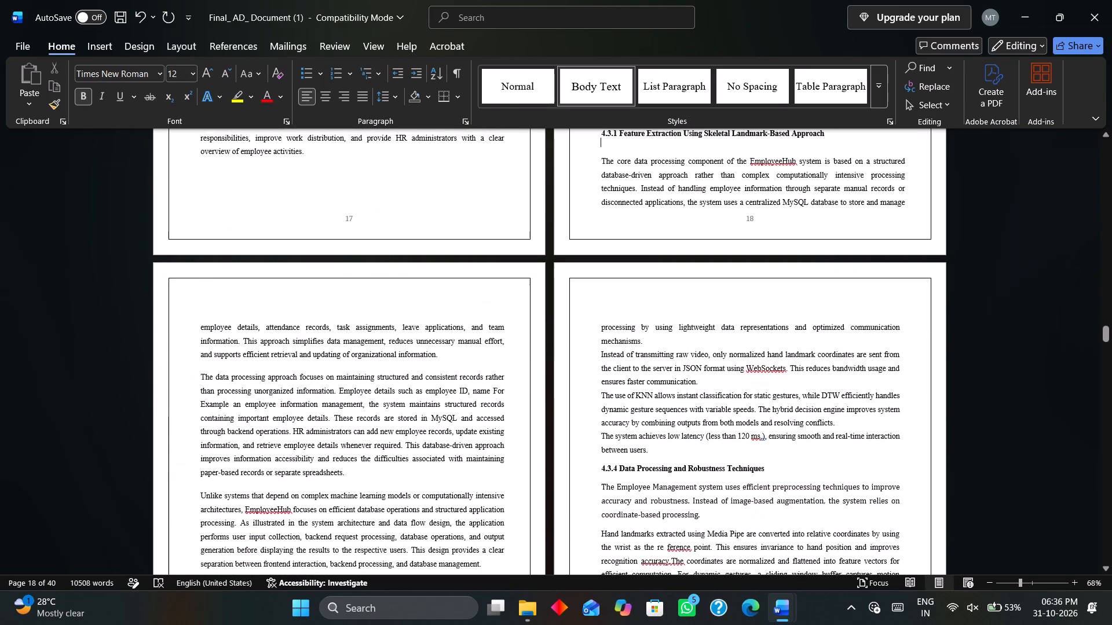
scroll(597, 442, down, 1)
scroll(597, 442, up, 1)
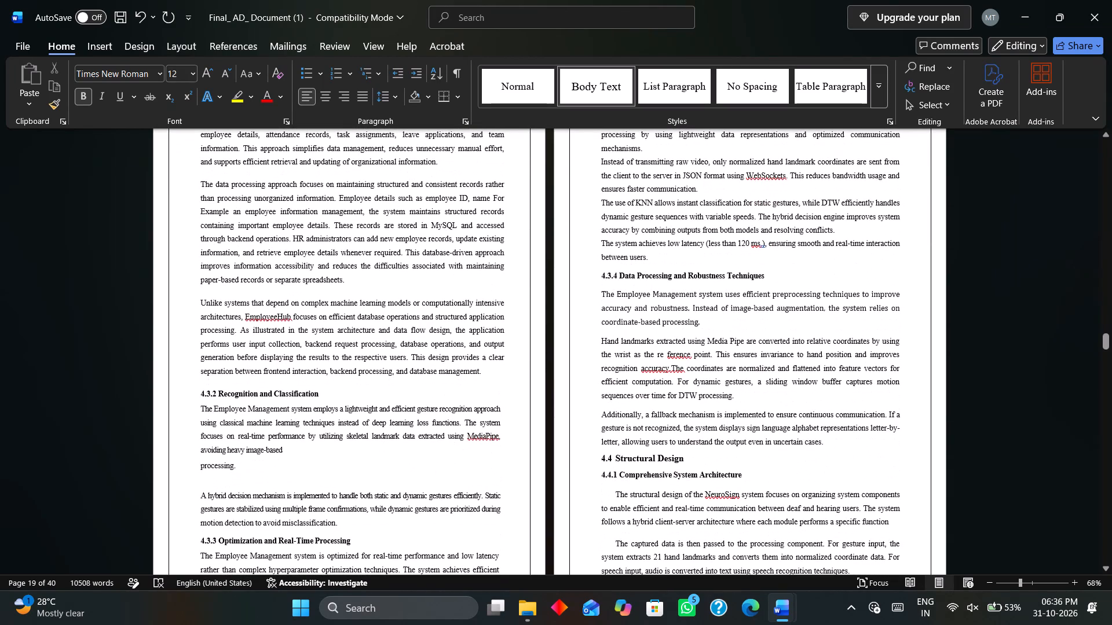
scroll(597, 442, up, 2)
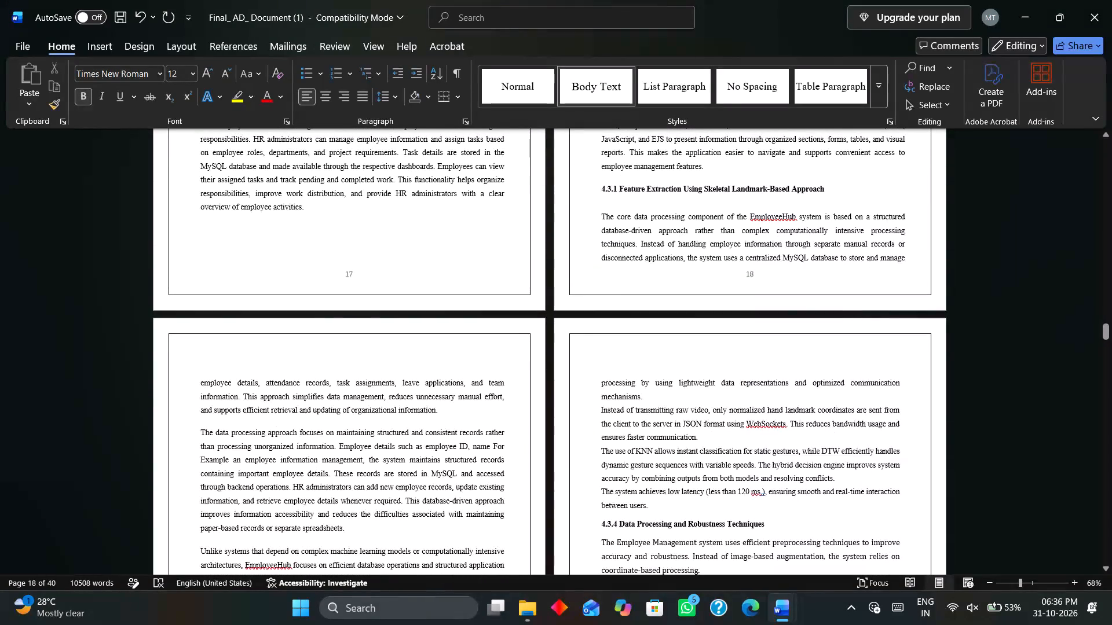
click(620, 188)
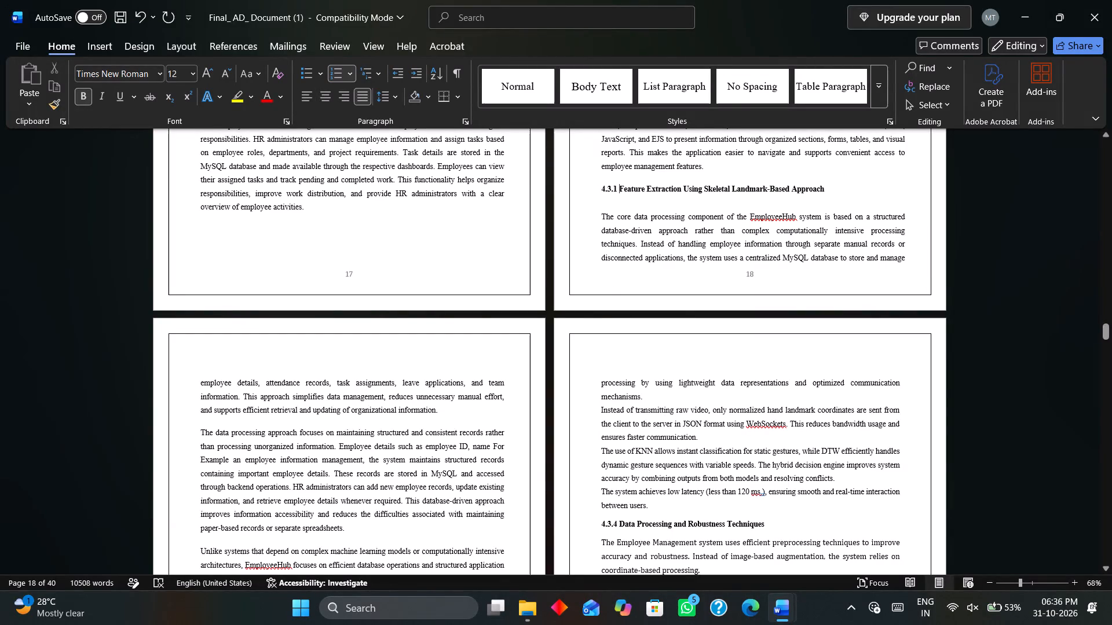
key(BackSpace)
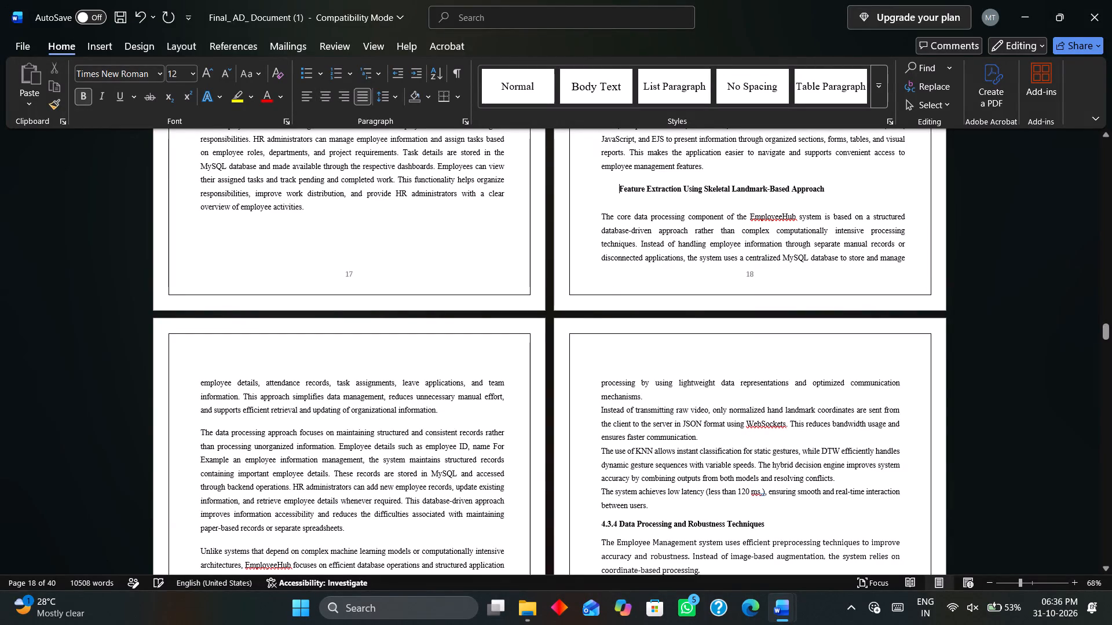
key(BackSpace)
key(Return)
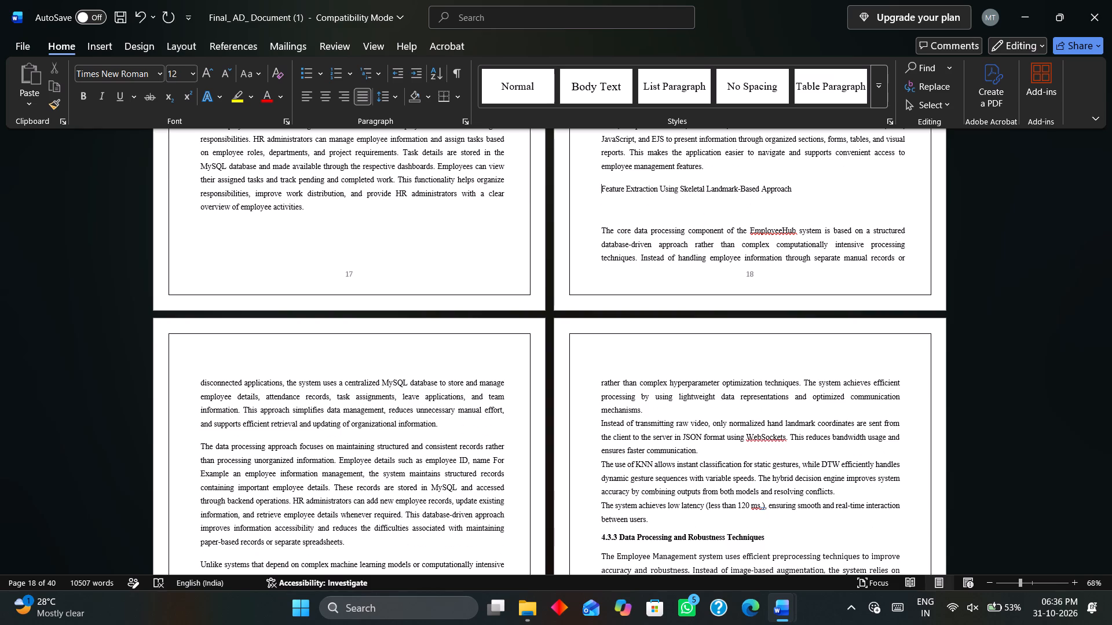
Undo the removal of the 4.3.1 numbering and formatting from the "Feature Extraction Using Skeletal Landmark-Based Approach" heading.
key(ctrl+z)
key(ctrl+z)
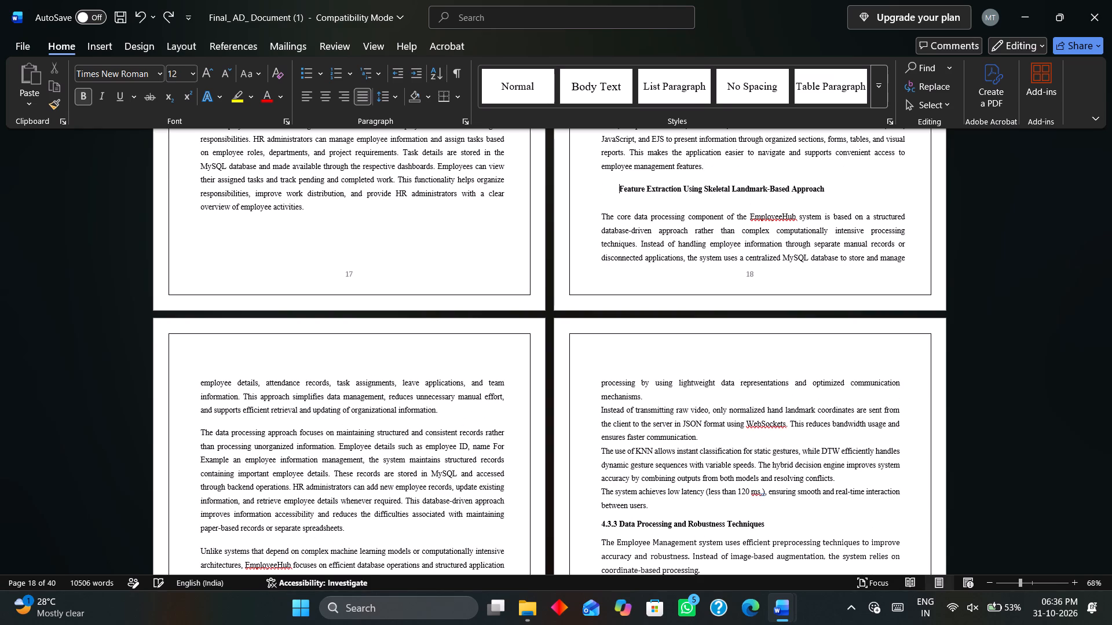
key(ctrl+z)
Delete the blank line below the 4.3.1 heading on page 18 and indent the start of the paragraph that follows.
drag(612, 248, 797, 182)
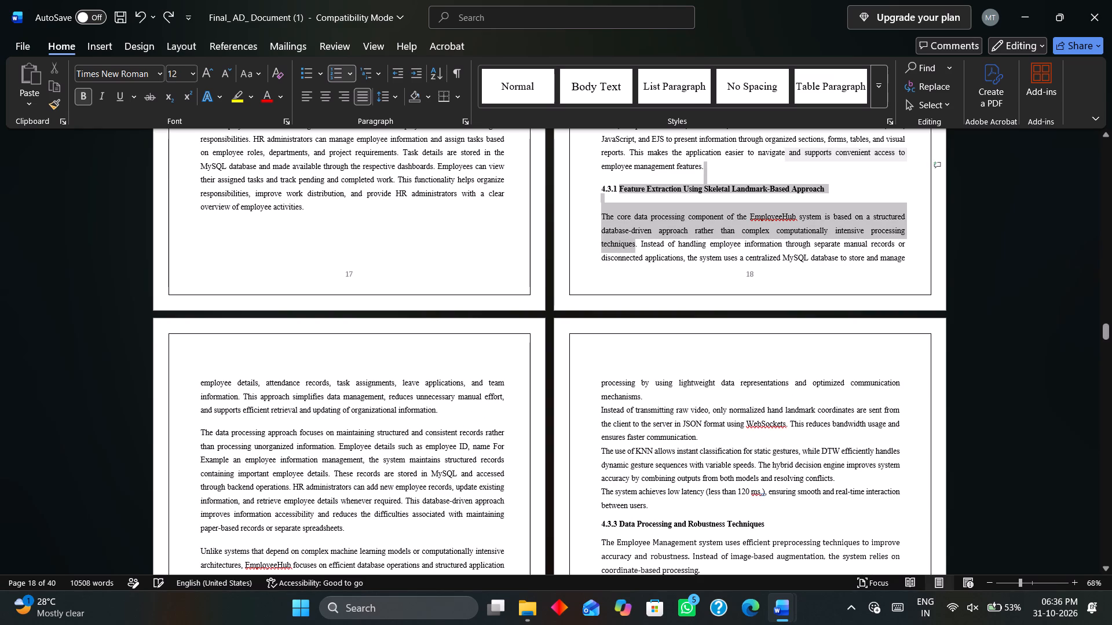
drag(797, 182, 831, 194)
click(831, 194)
key(Delete)
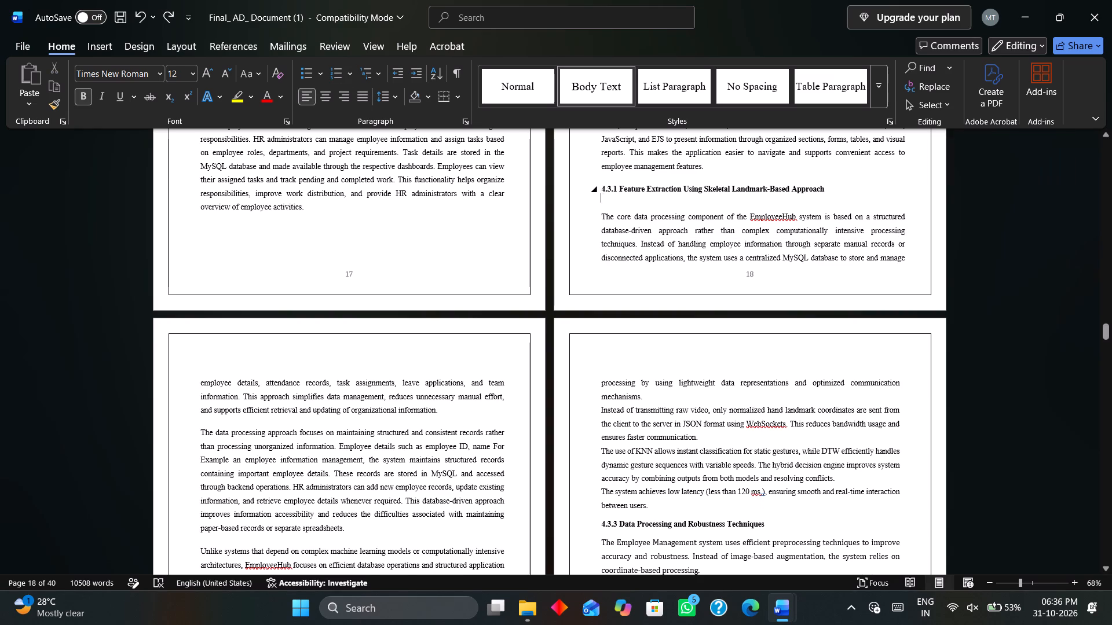
scroll(675, 373, down, 1)
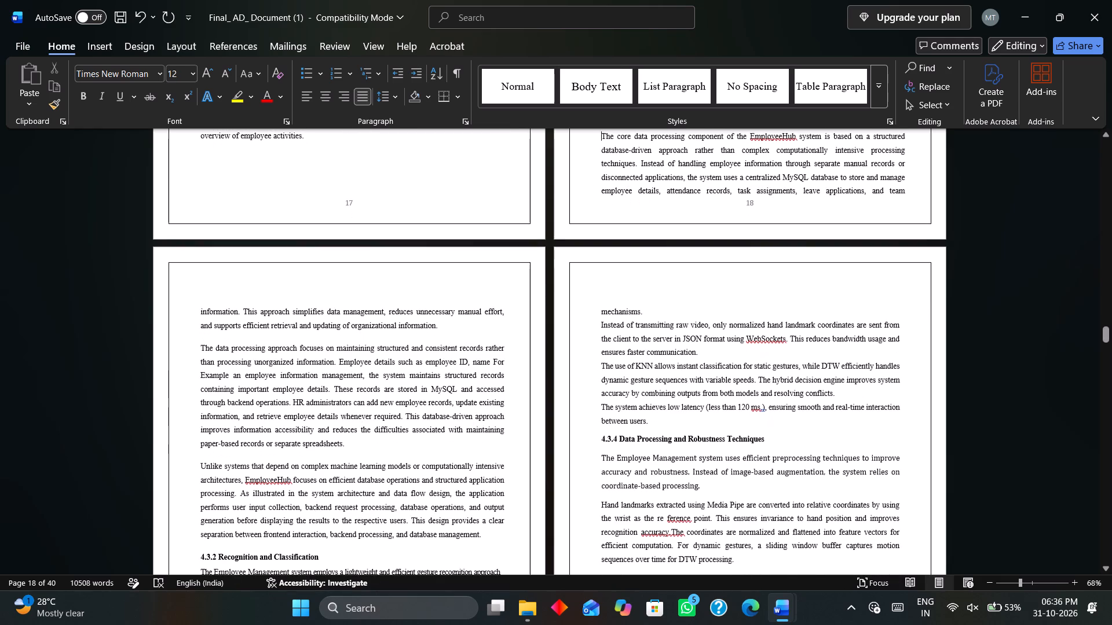
scroll(675, 373, down, 1)
key(Tab)
Set the "4.5 Web Application & Integration" heading on page 22 to 14 pt, matching the "4.4 Structural Design" heading.
scroll(582, 531, down, 3)
scroll(480, 447, down, 3)
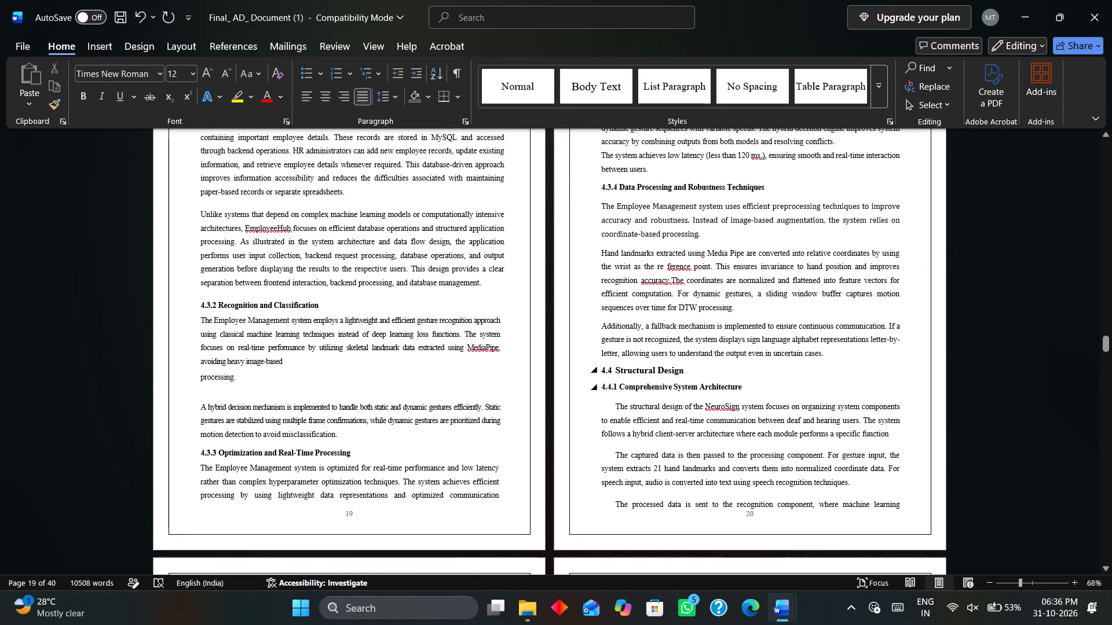
click(683, 371)
scroll(575, 427, down, 3)
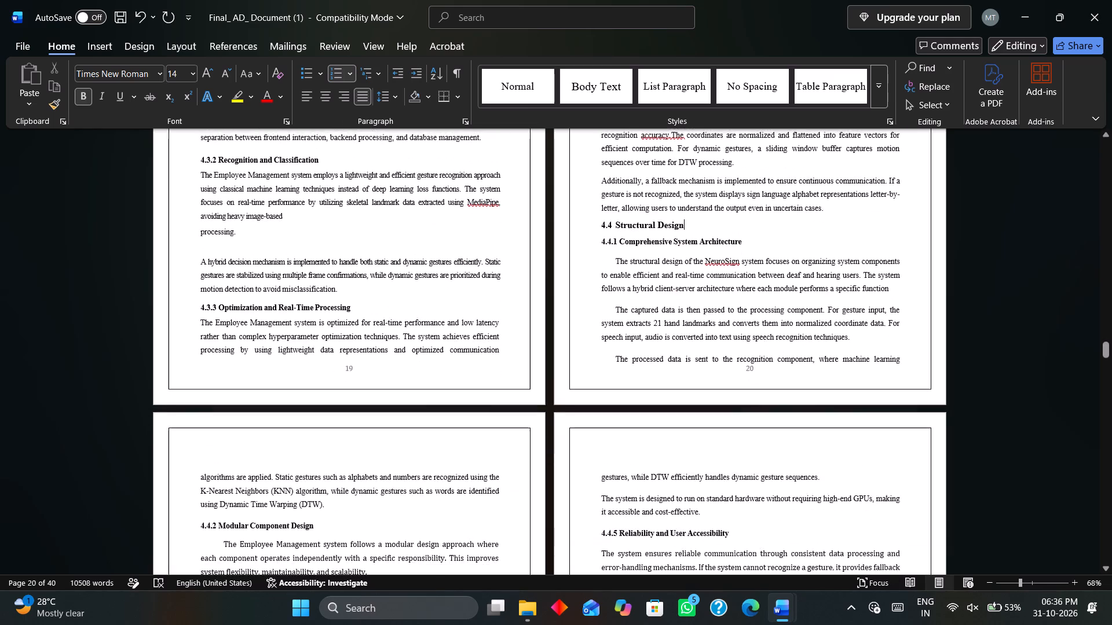
scroll(575, 427, down, 2)
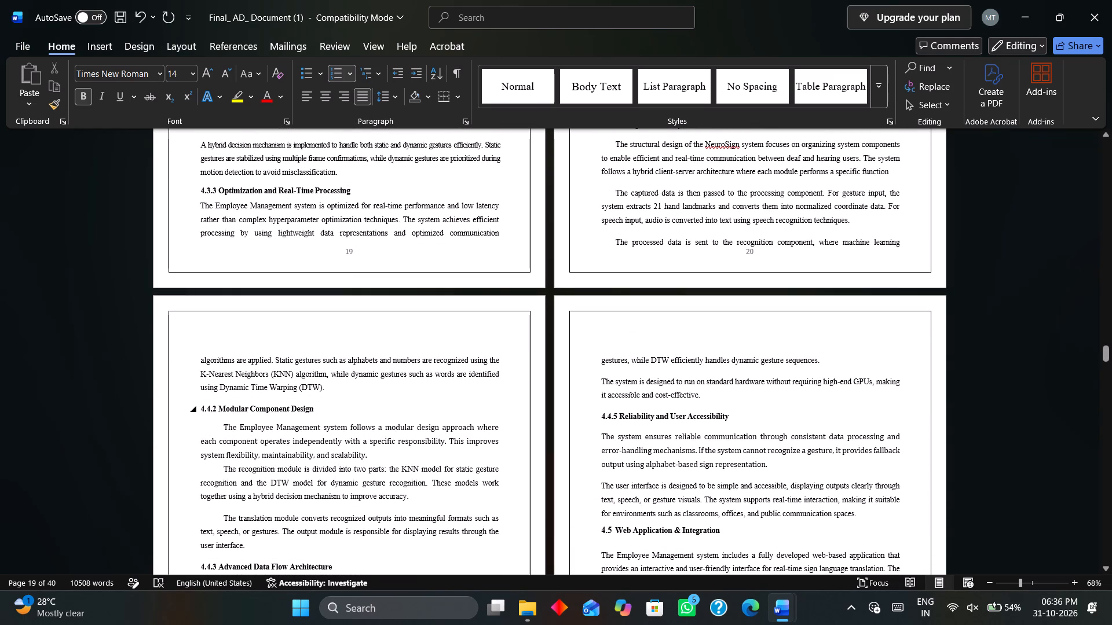
click(313, 403)
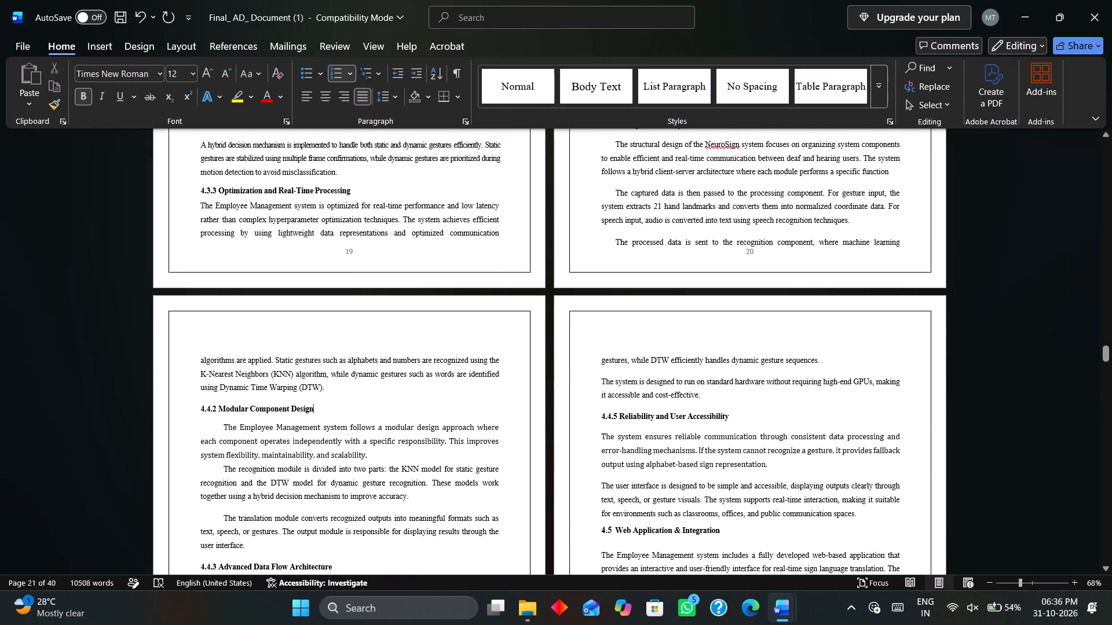
scroll(400, 425, down, 3)
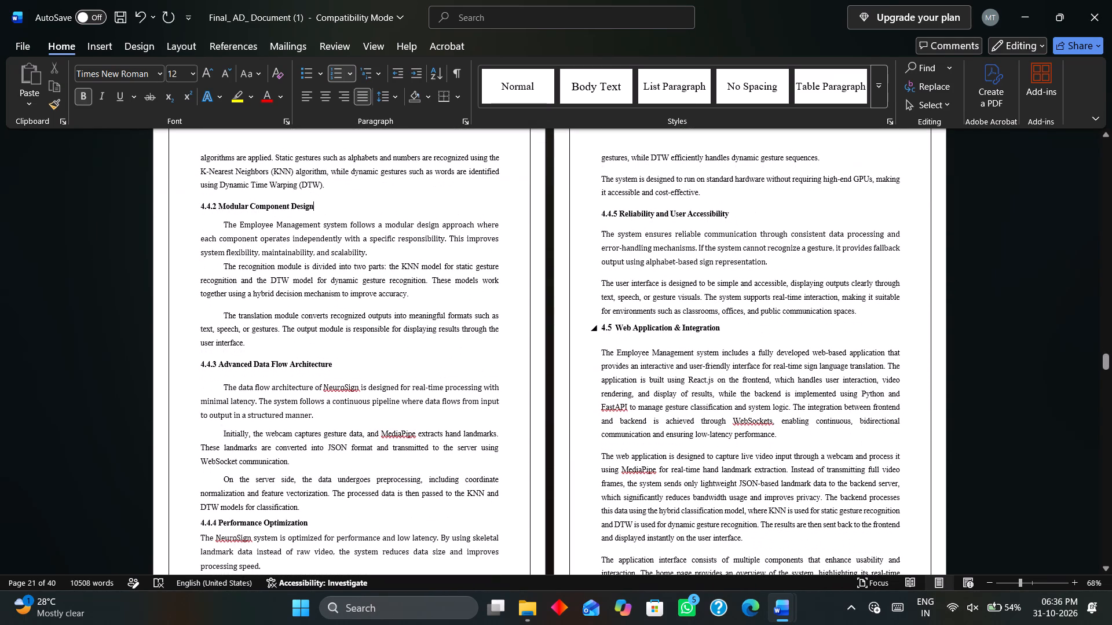
click(693, 326)
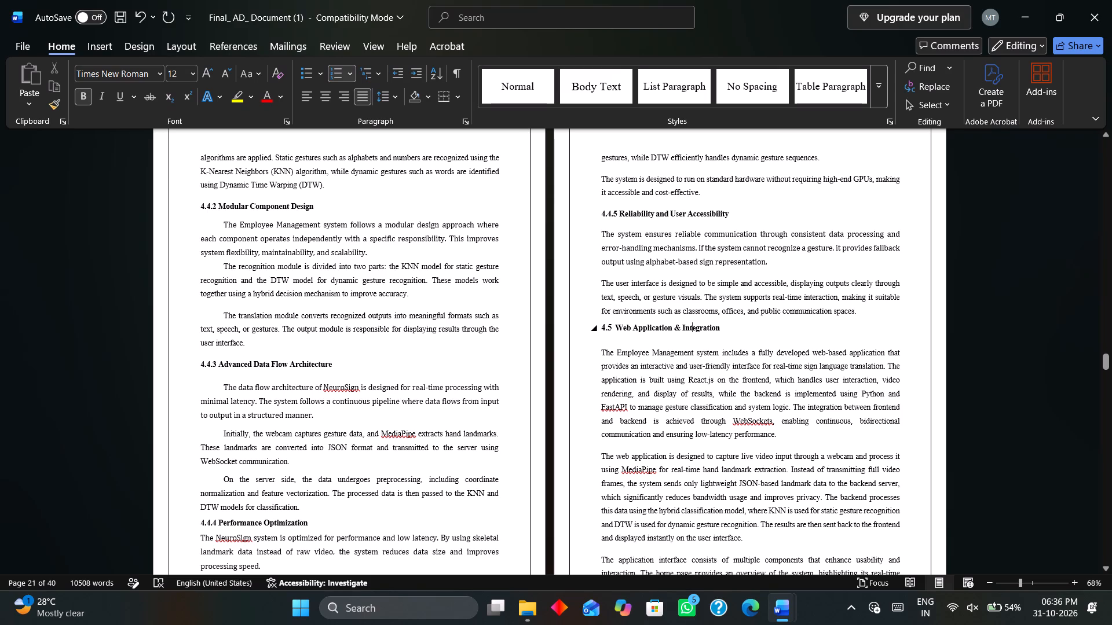
drag(744, 331, 608, 330)
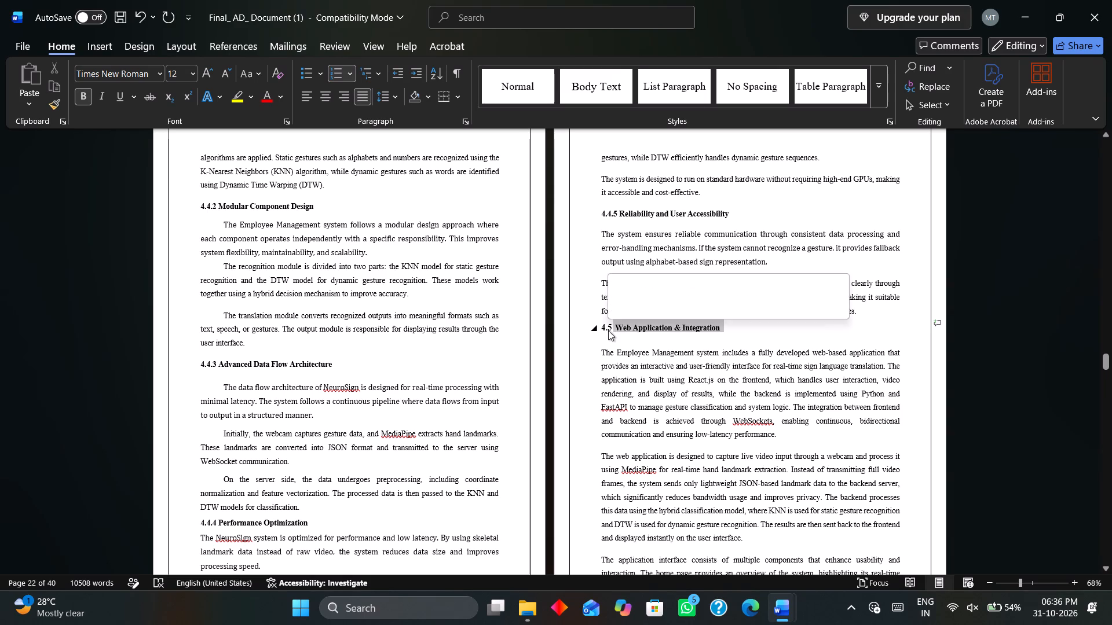
click(729, 284)
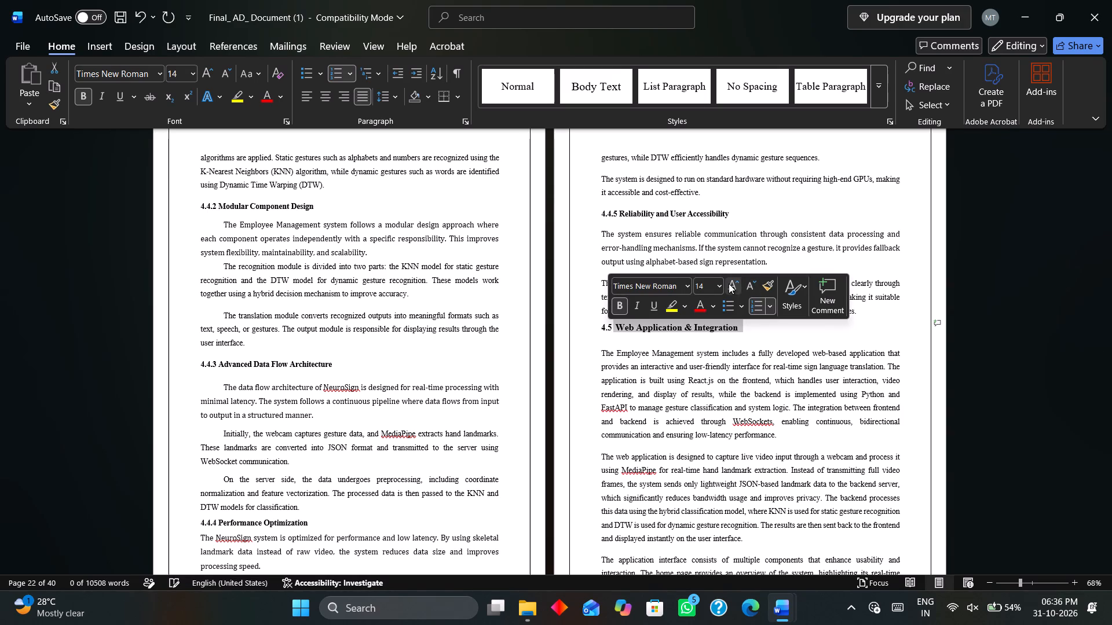
click(712, 376)
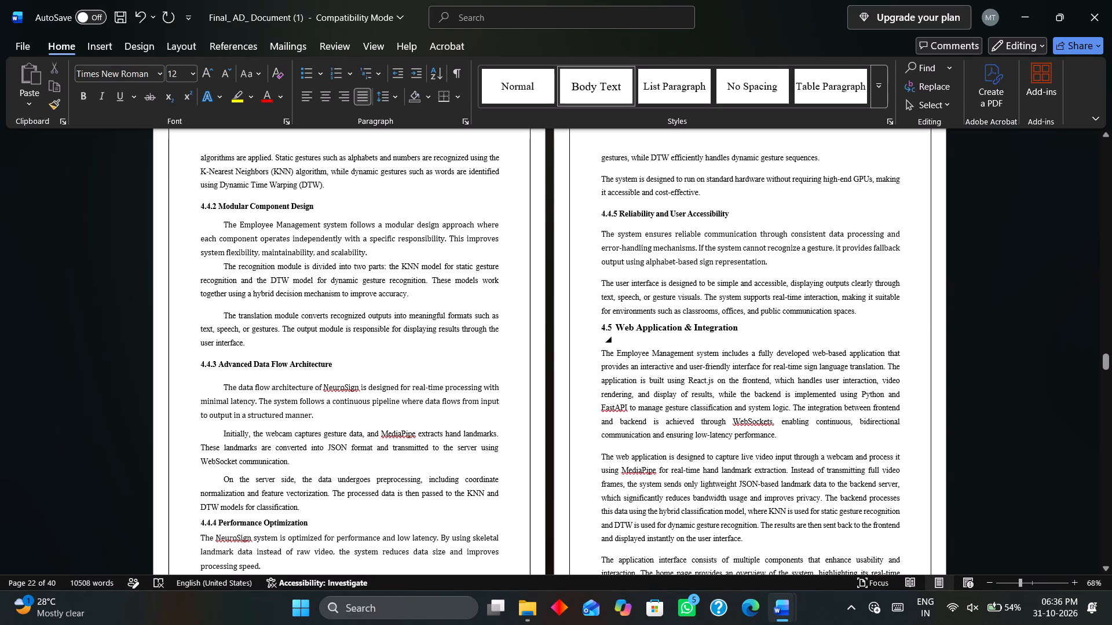
Insert a blank paragraph above the "4.5 Web Application & Integration" heading on page 22.
click(868, 321)
click(876, 304)
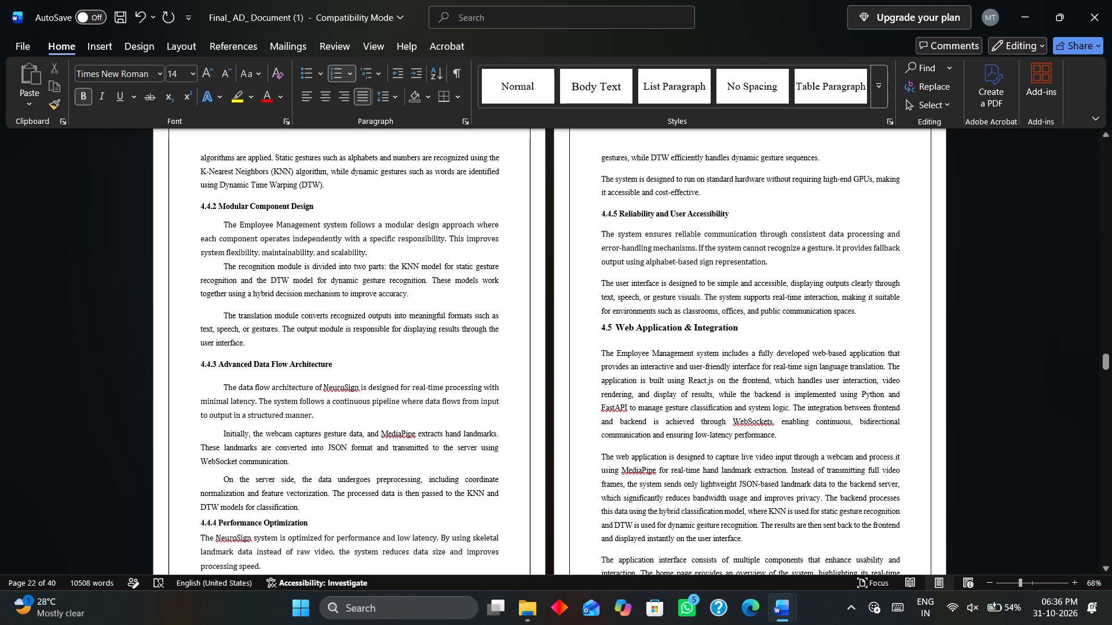
click(857, 312)
key(Return)
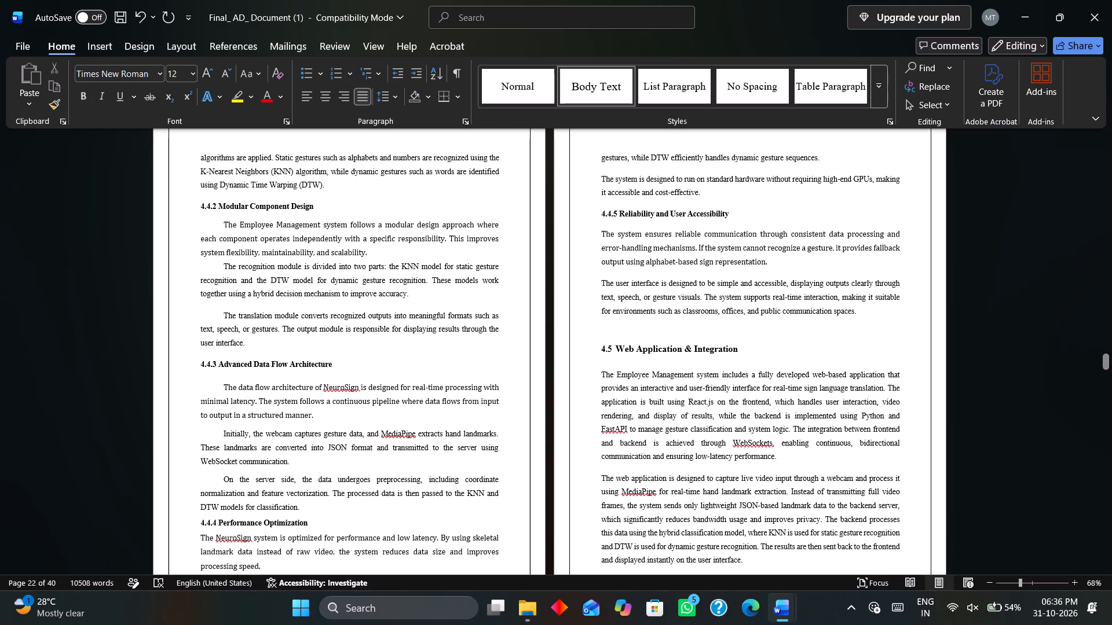
Check the 4.4.5 heading's font size and review headings, figures and spacing from page 22 through the Chapter 5 results pages.
click(722, 212)
scroll(696, 378, down, 3)
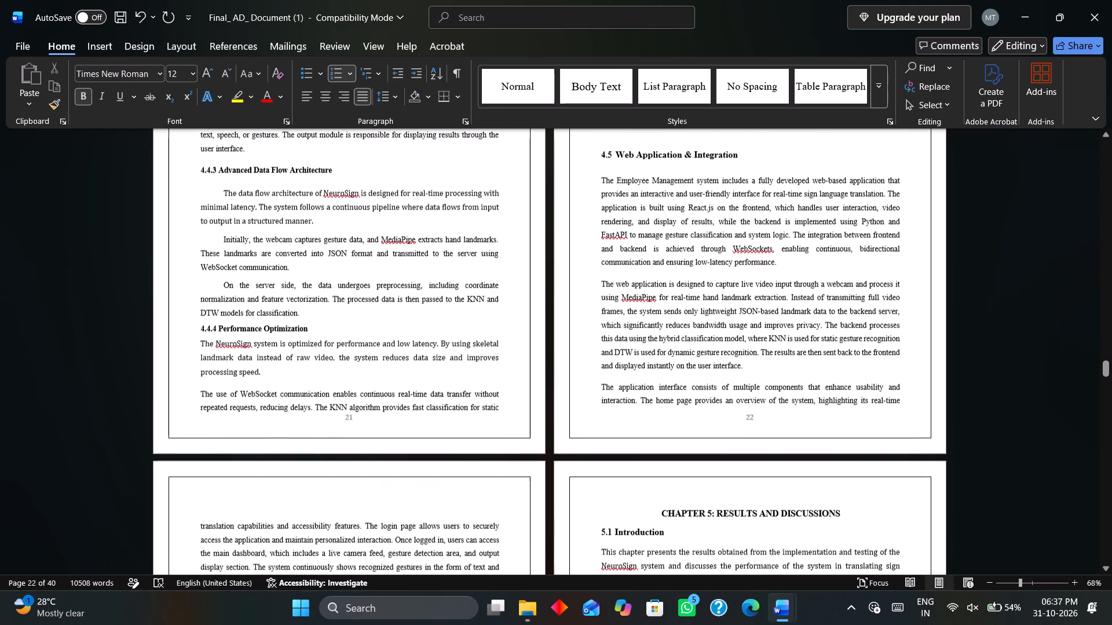
scroll(696, 378, down, 2)
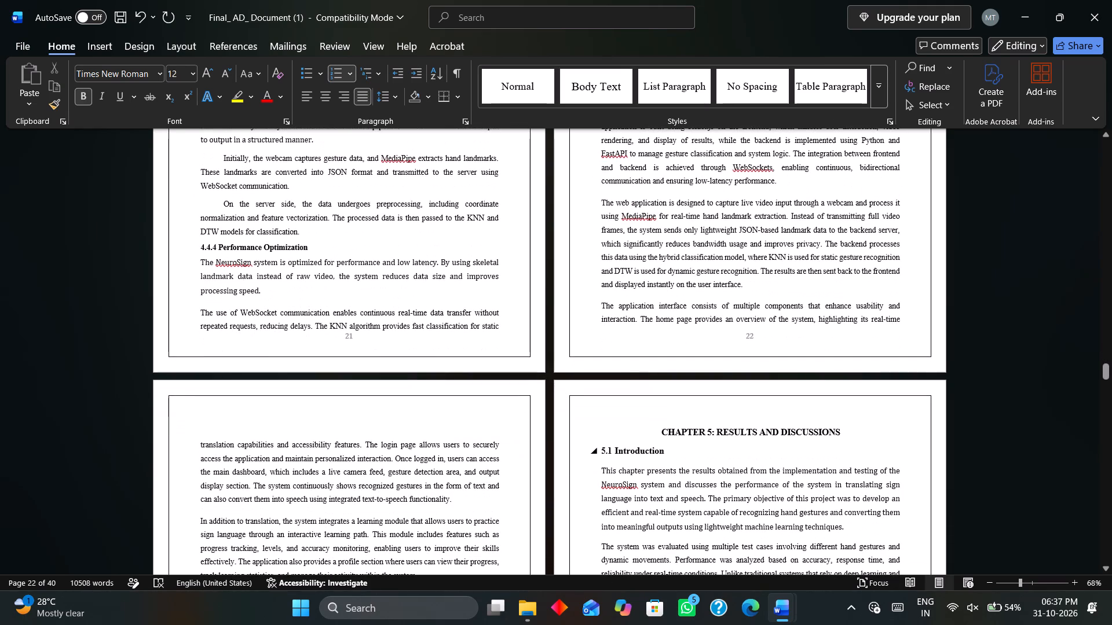
scroll(576, 448, down, 6)
scroll(576, 448, up, 1)
scroll(576, 448, down, 1)
scroll(576, 448, up, 1)
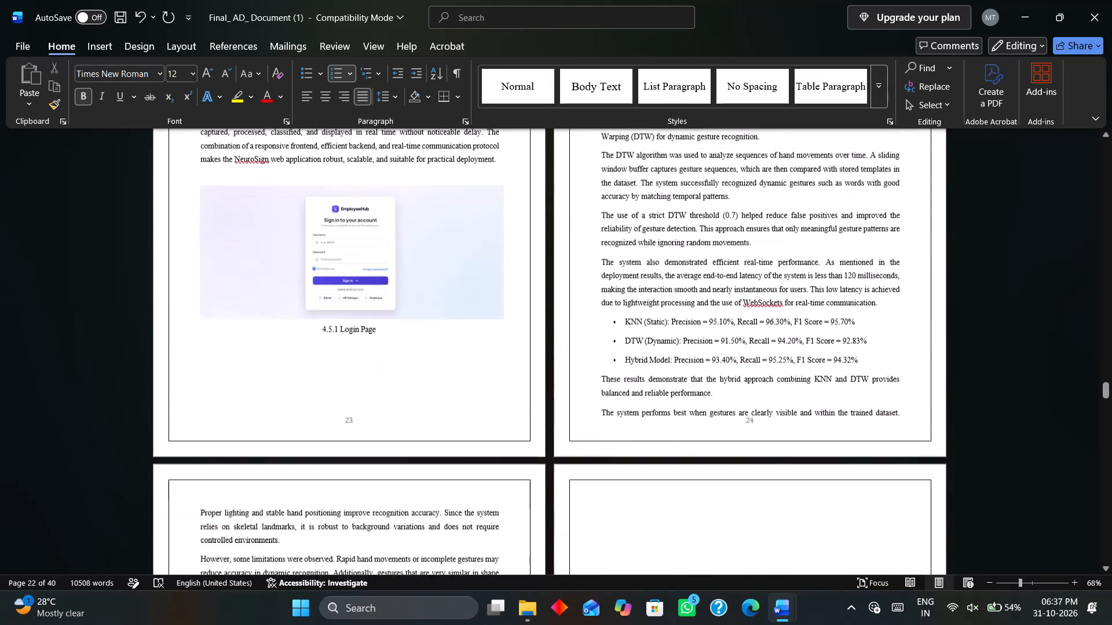
scroll(576, 448, up, 2)
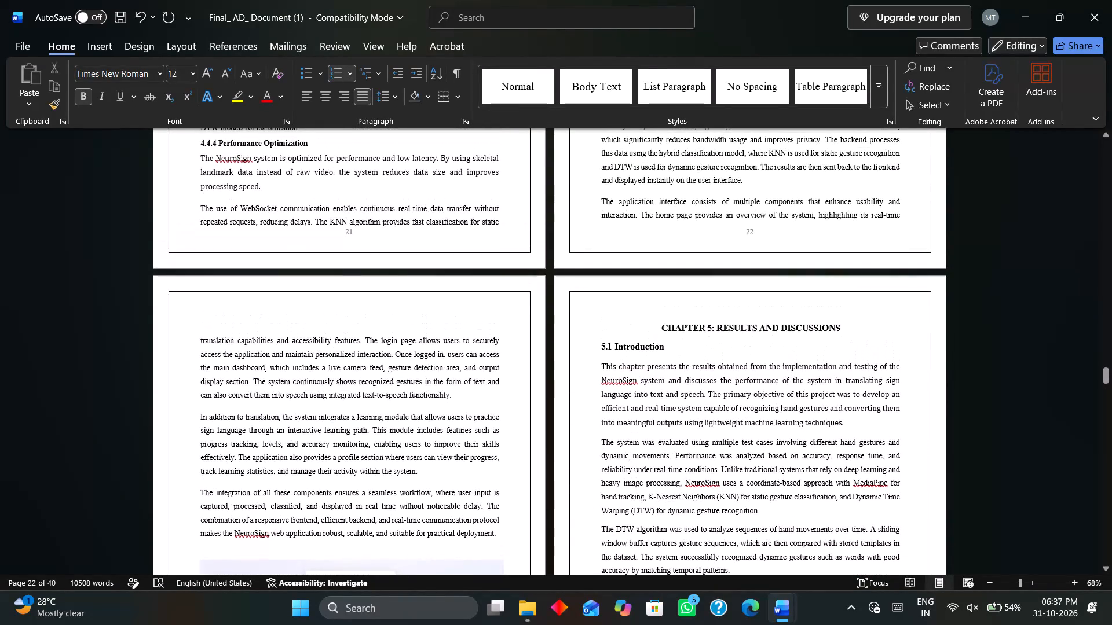
scroll(576, 448, up, 5)
scroll(576, 448, down, 2)
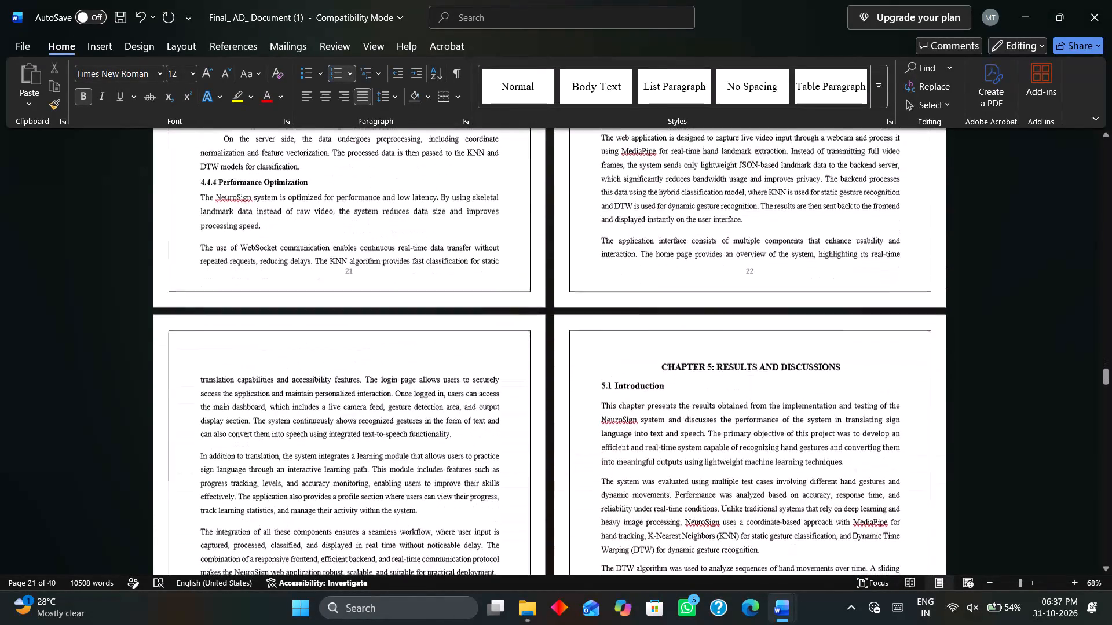
scroll(576, 448, down, 6)
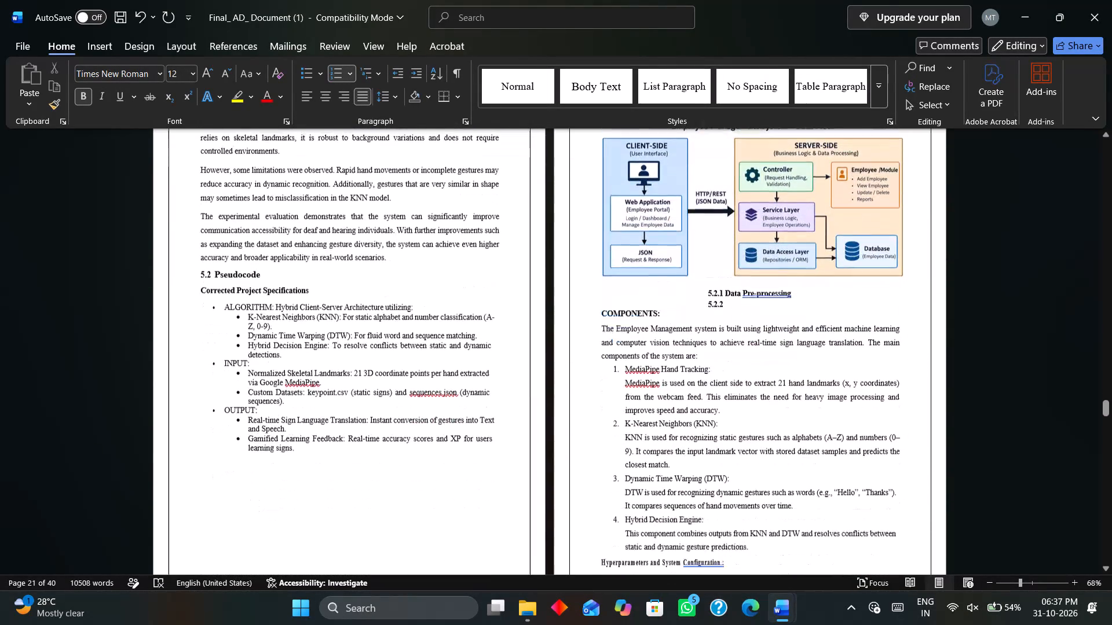
scroll(576, 448, down, 5)
scroll(576, 448, up, 2)
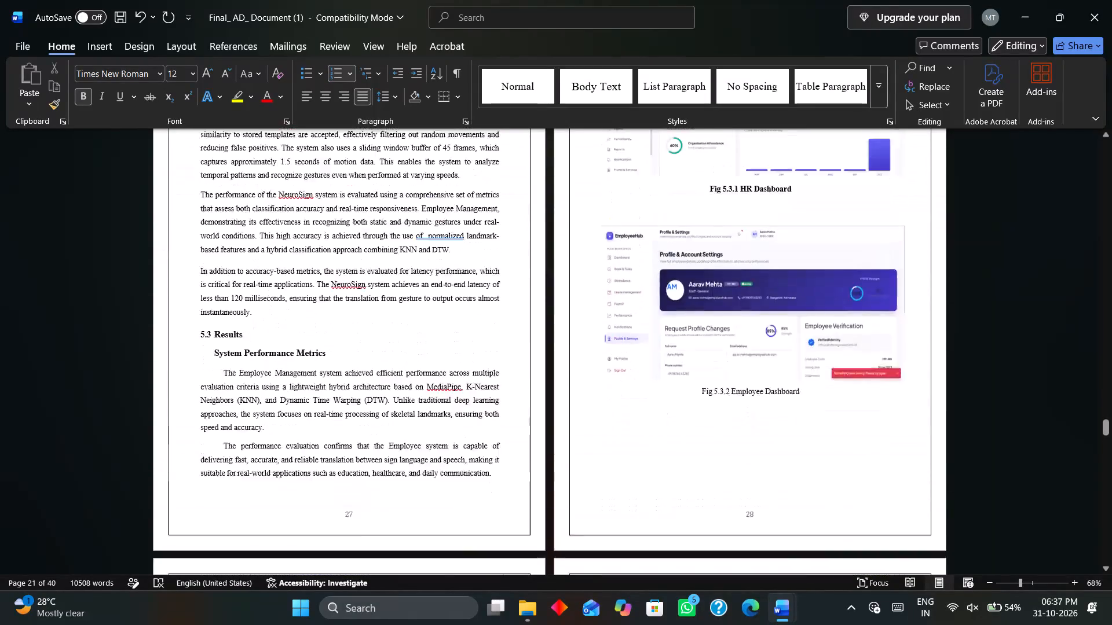
scroll(576, 448, up, 5)
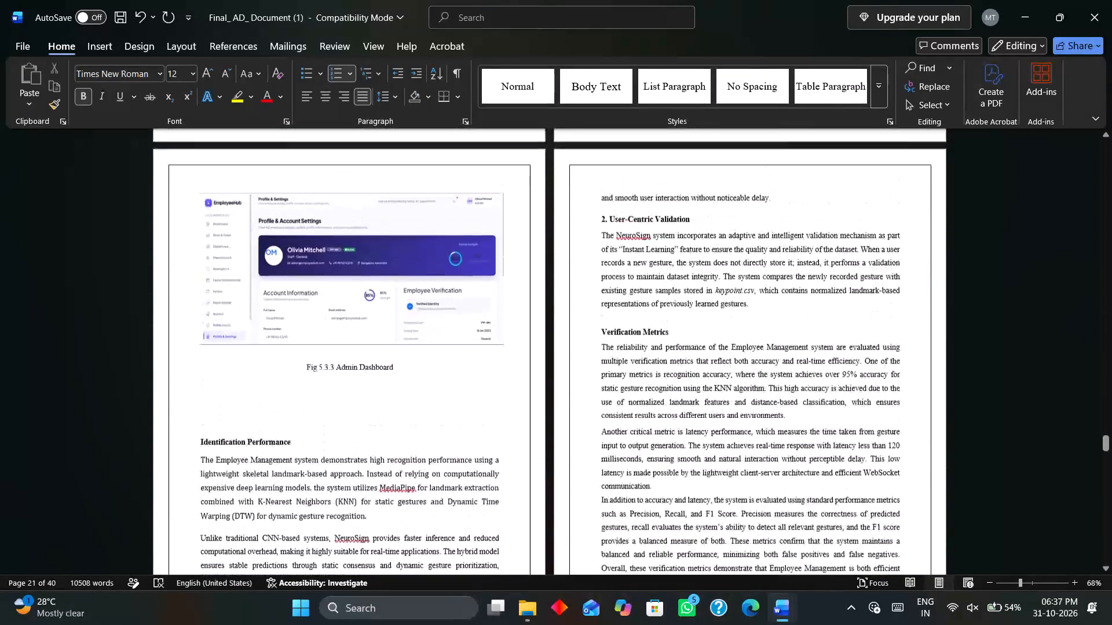
scroll(576, 448, up, 5)
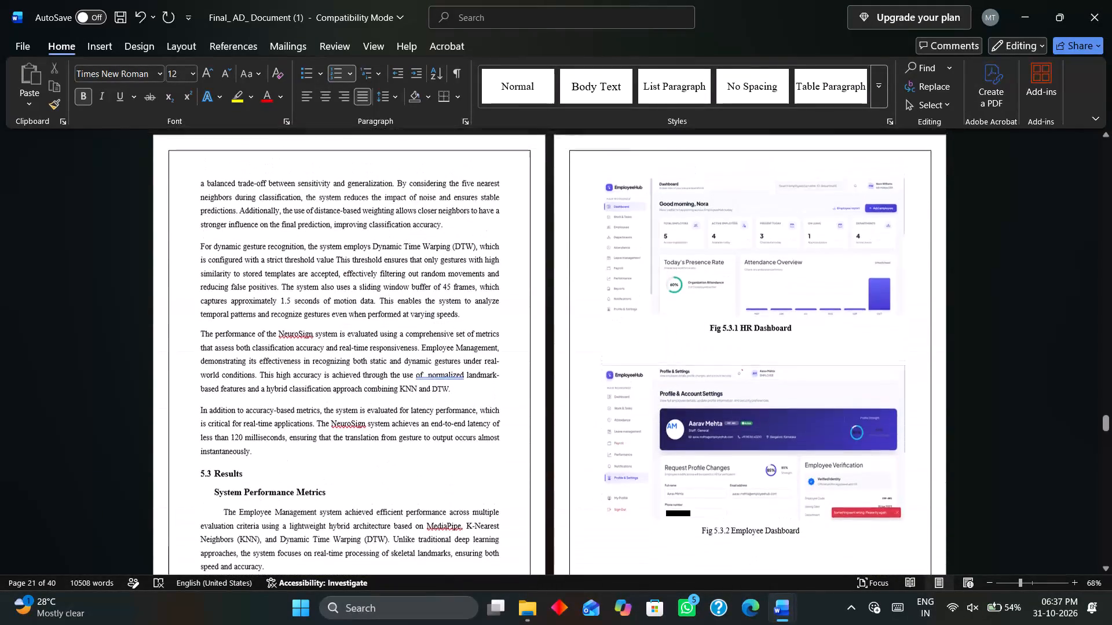
scroll(576, 448, up, 7)
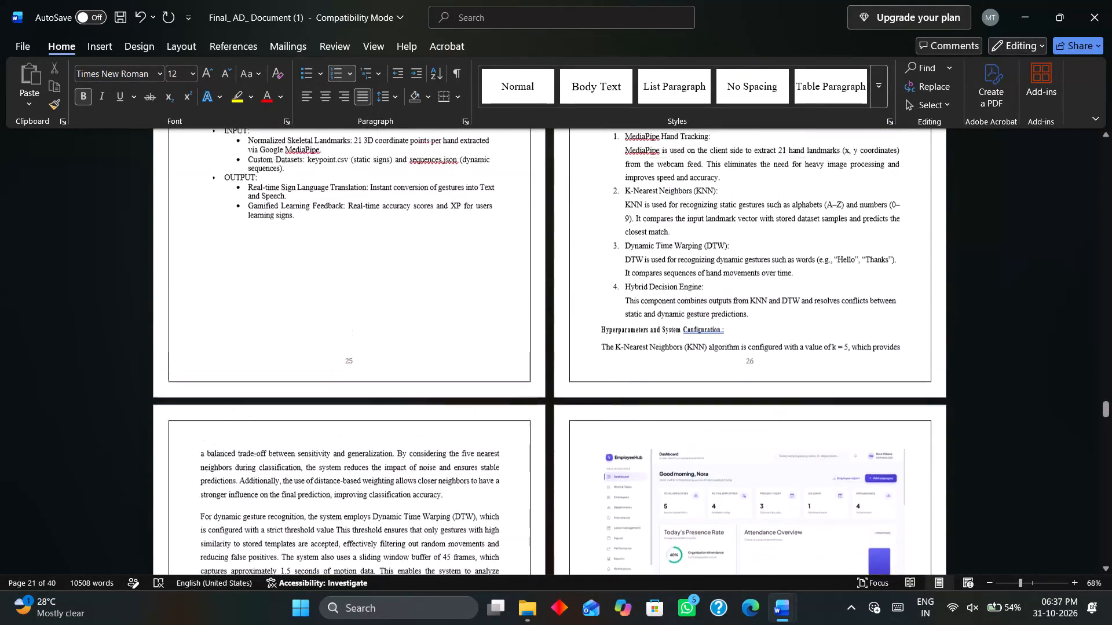
scroll(576, 448, up, 8)
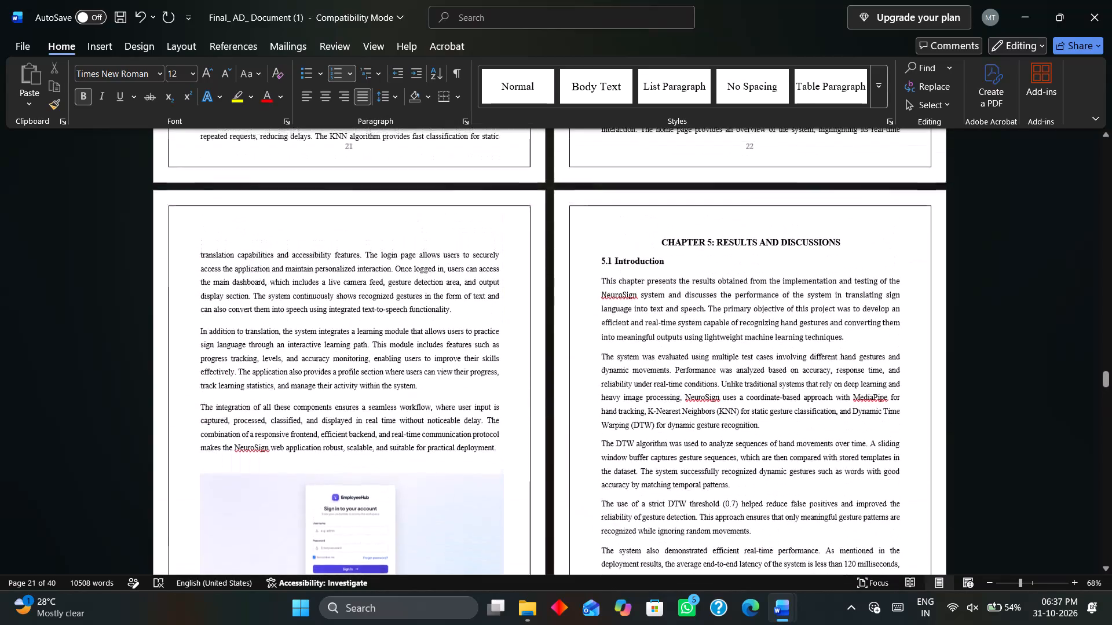
Delete the empty 5.2.2 numbered line below the "5.2.1 Data Pre-processing" caption on page 26.
scroll(576, 448, down, 4)
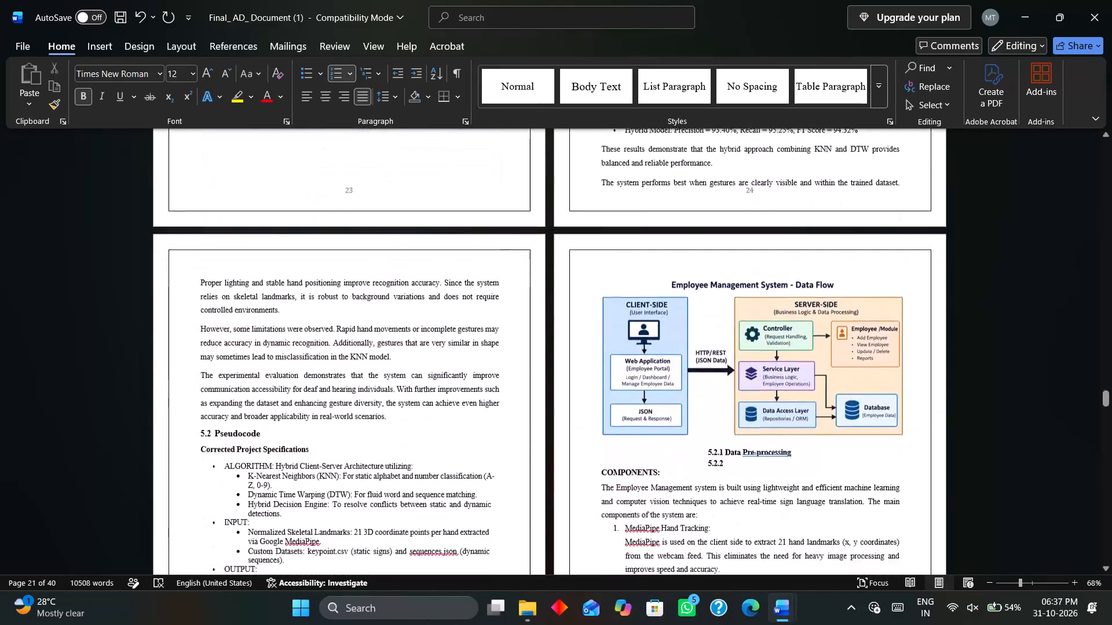
scroll(576, 448, down, 2)
scroll(576, 448, up, 8)
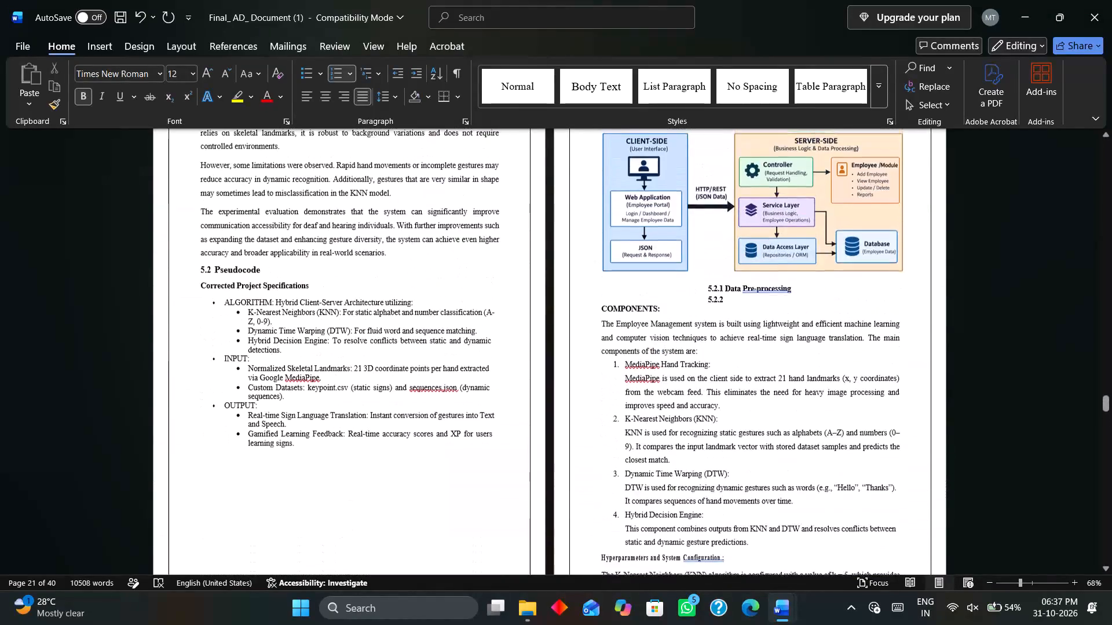
scroll(576, 448, up, 1)
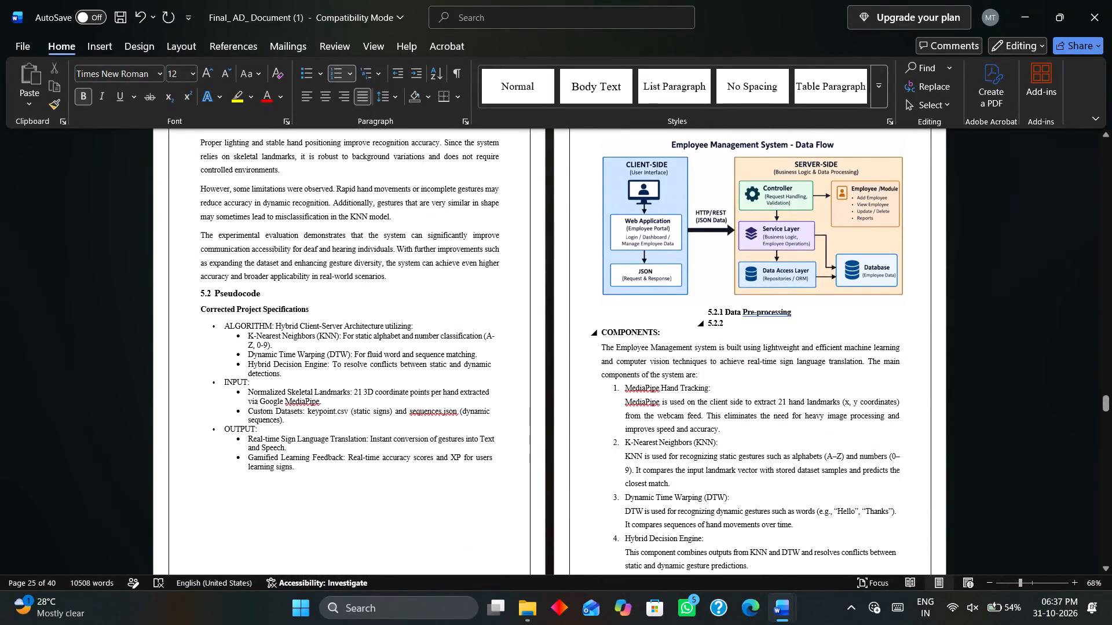
click(725, 323)
key(BackSpace)
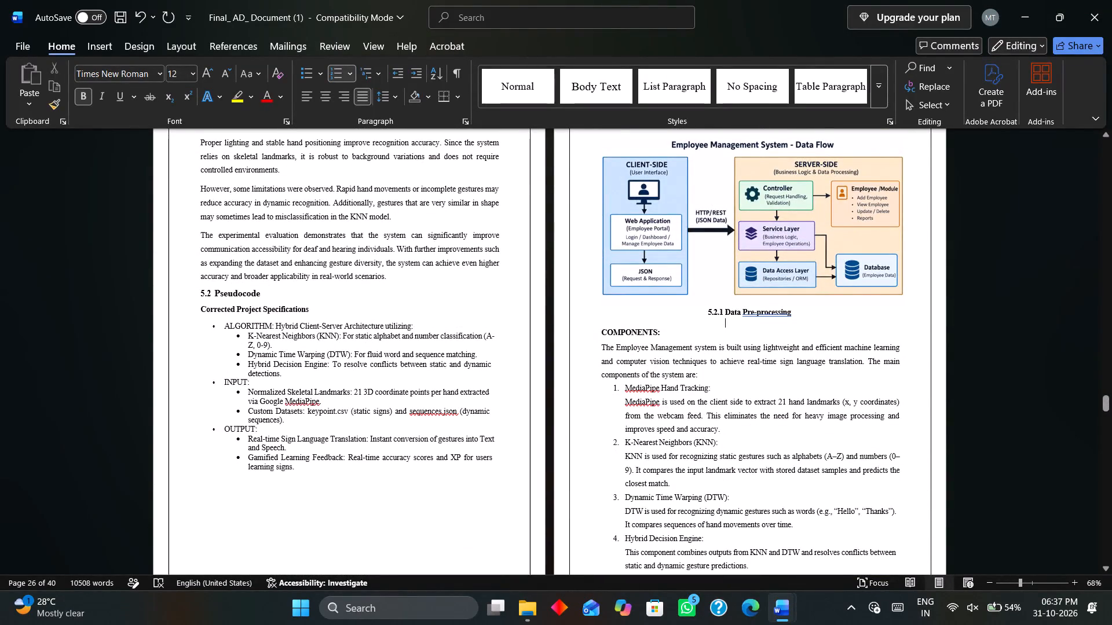
key(BackSpace)
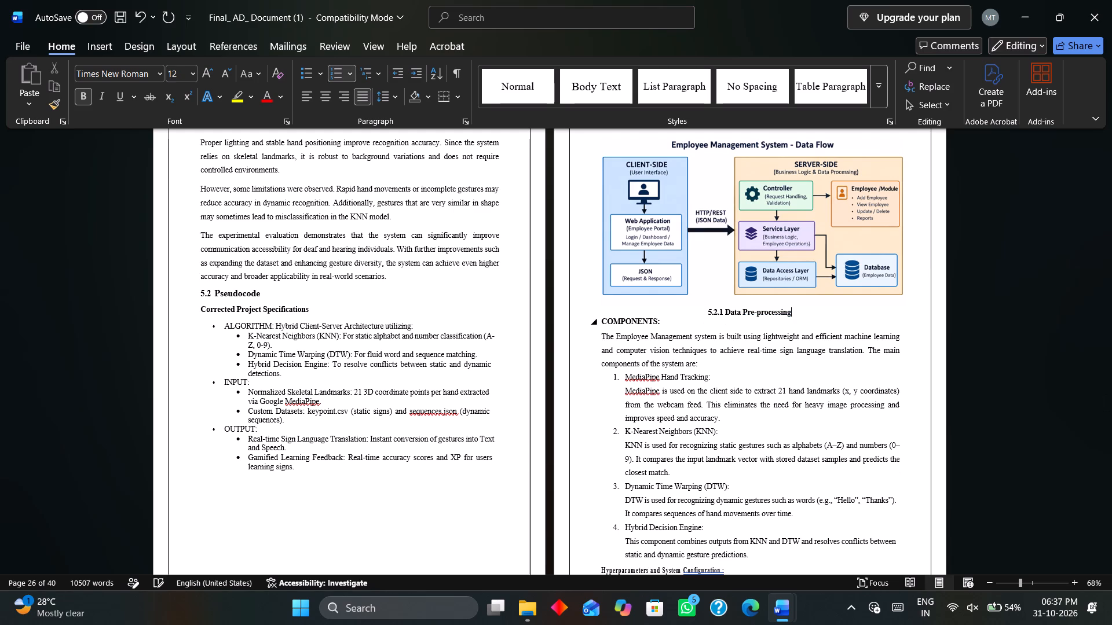
Review headings, figures and spacing from the Chapter 2 pages through the "5.2.1 Data Pre-processing" figure on page 26.
scroll(614, 321, up, 7)
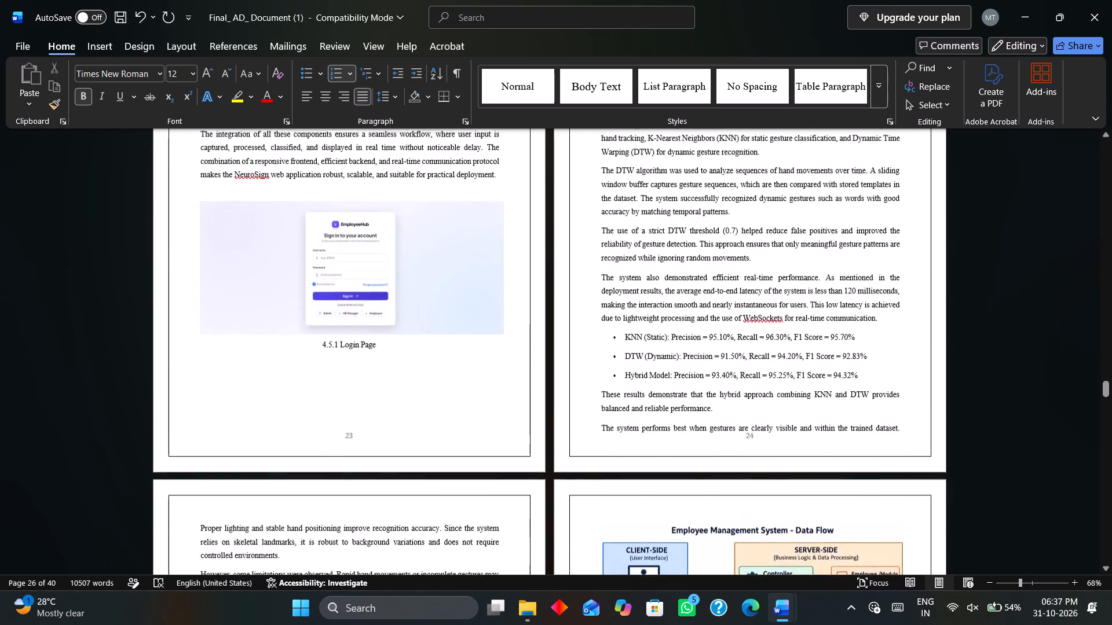
scroll(614, 321, up, 7)
scroll(614, 321, down, 1)
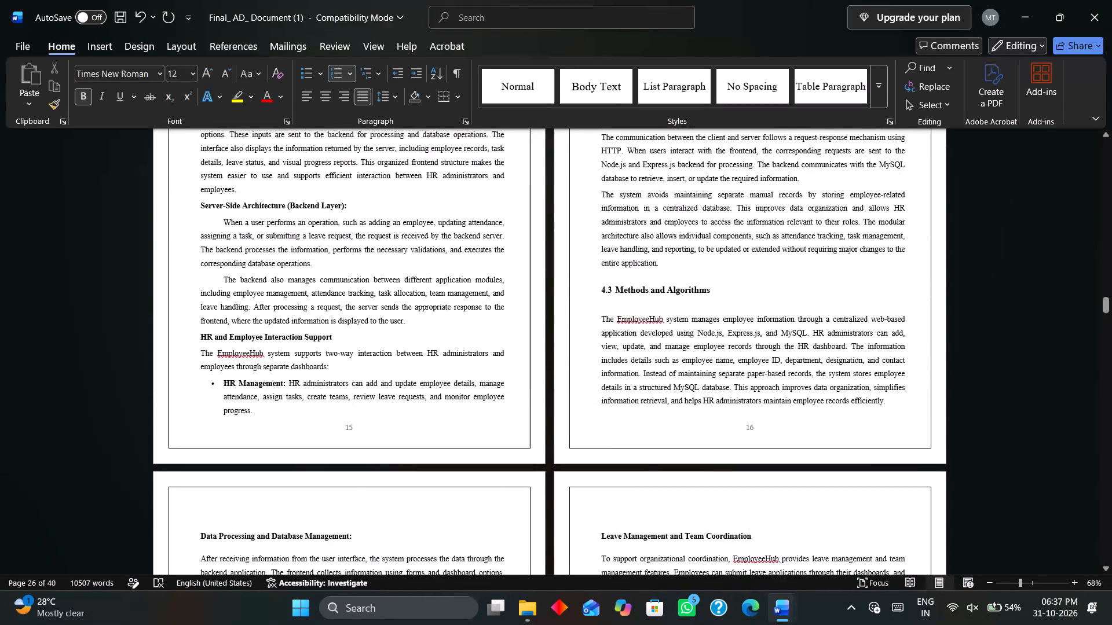
scroll(614, 321, down, 4)
scroll(614, 321, up, 4)
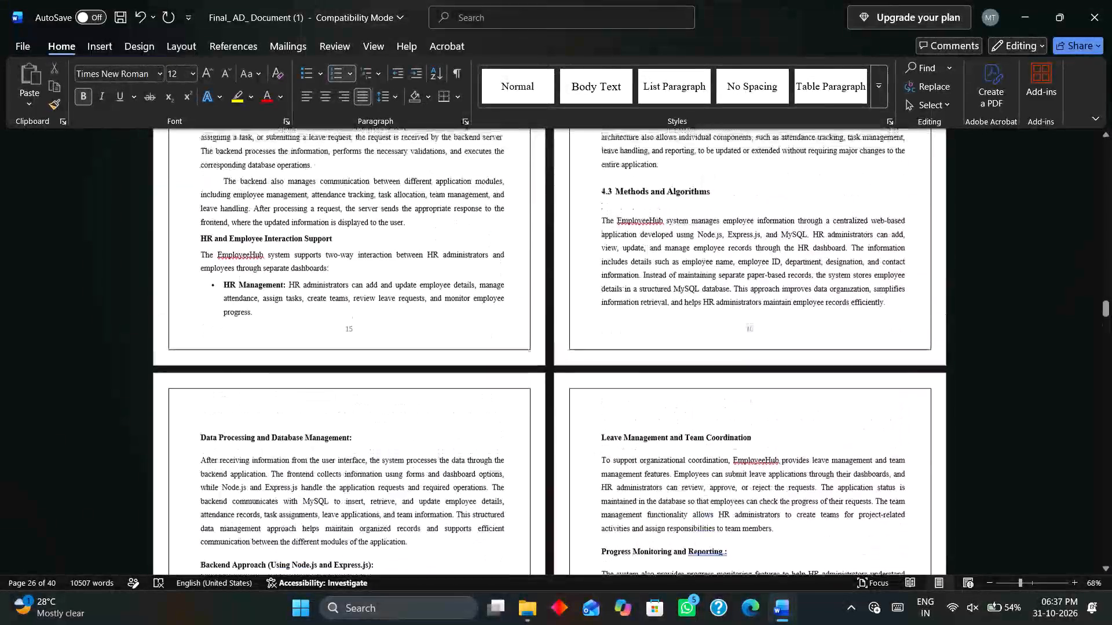
scroll(614, 321, up, 8)
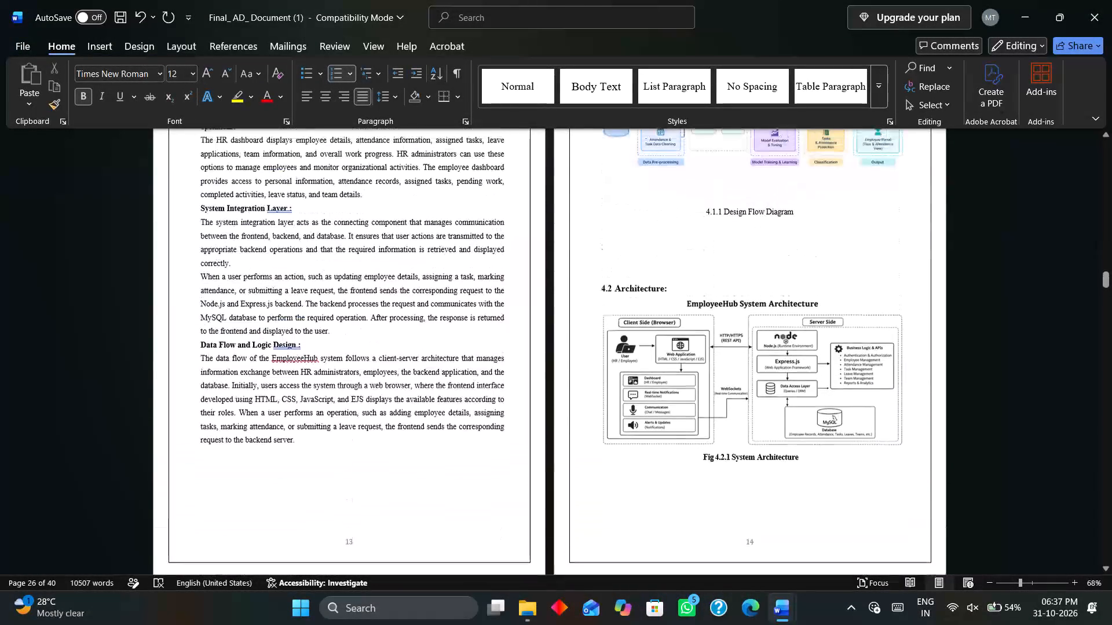
scroll(614, 317, up, 5)
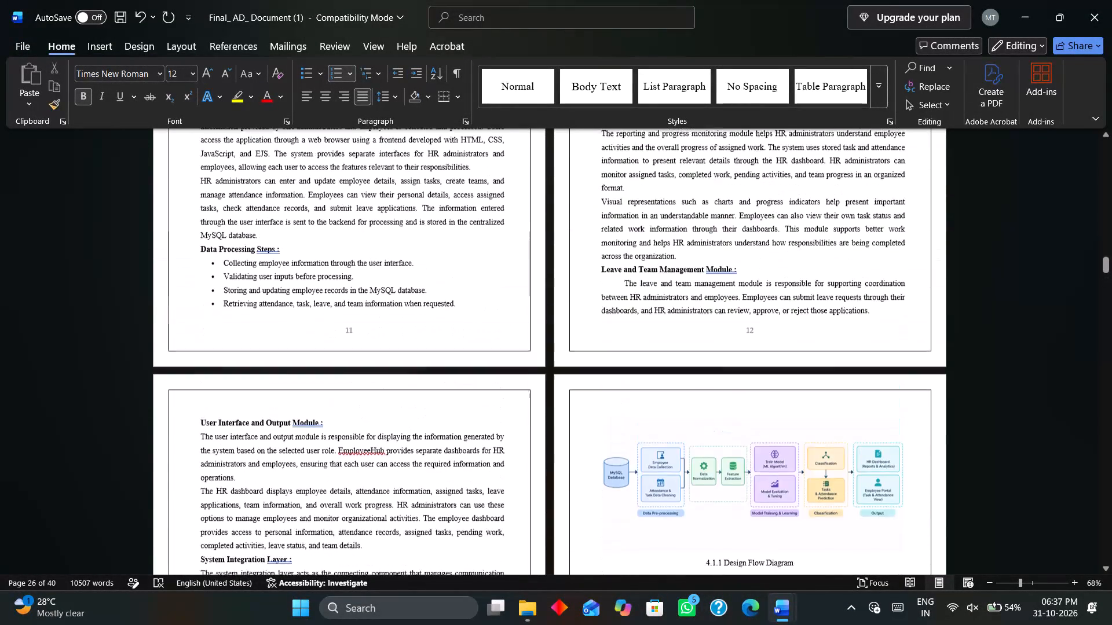
scroll(614, 317, up, 9)
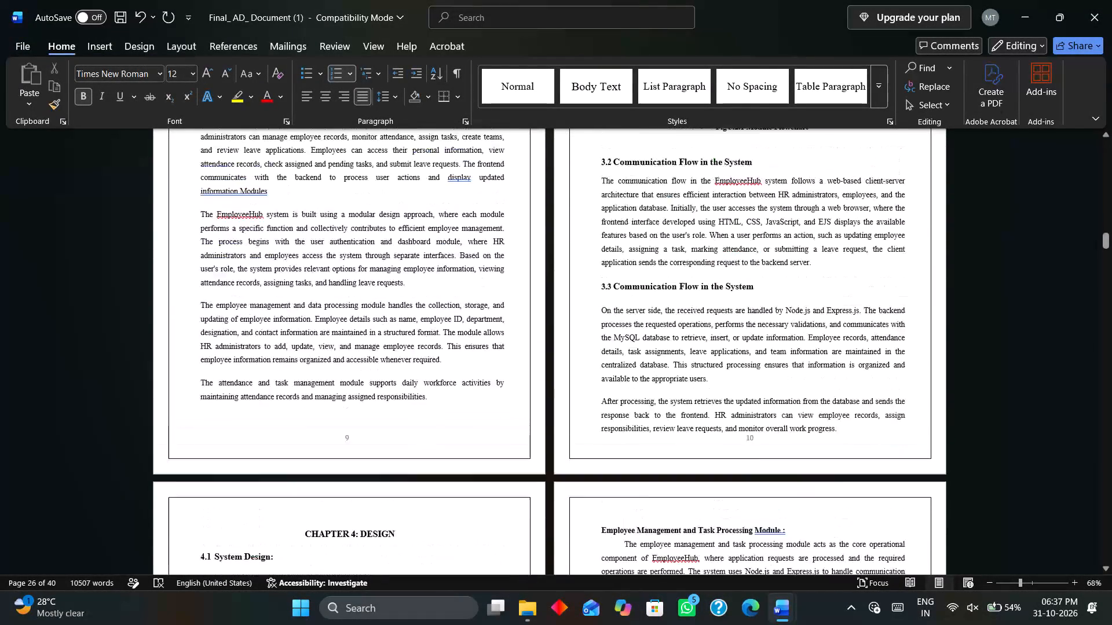
scroll(614, 317, up, 10)
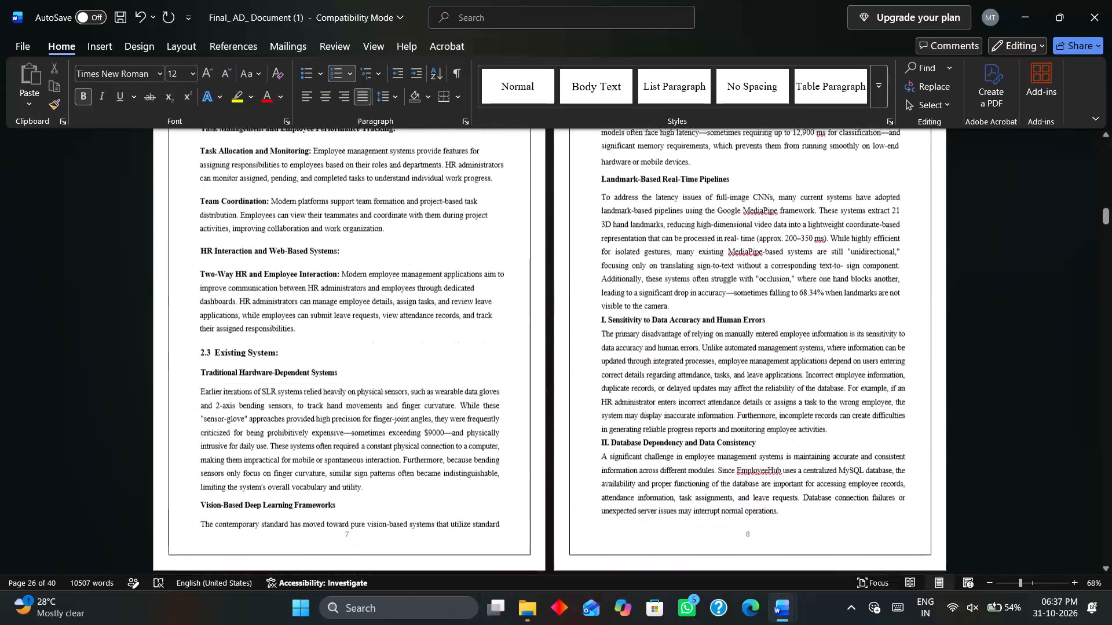
scroll(614, 317, up, 3)
scroll(614, 268, down, 16)
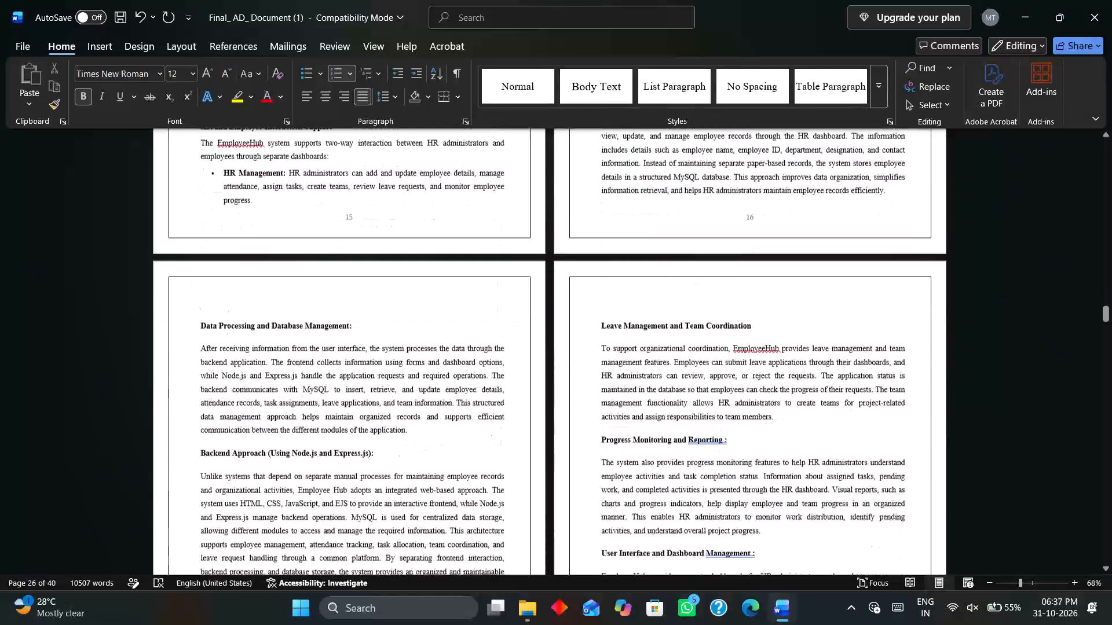
scroll(614, 268, down, 8)
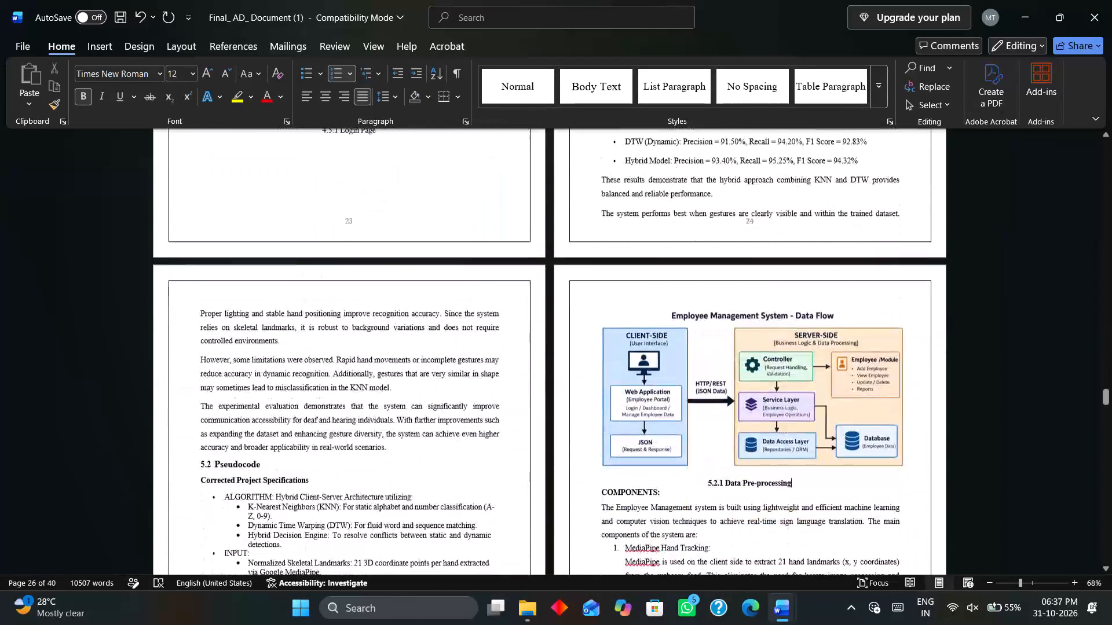
scroll(614, 268, down, 2)
scroll(650, 402, down, 3)
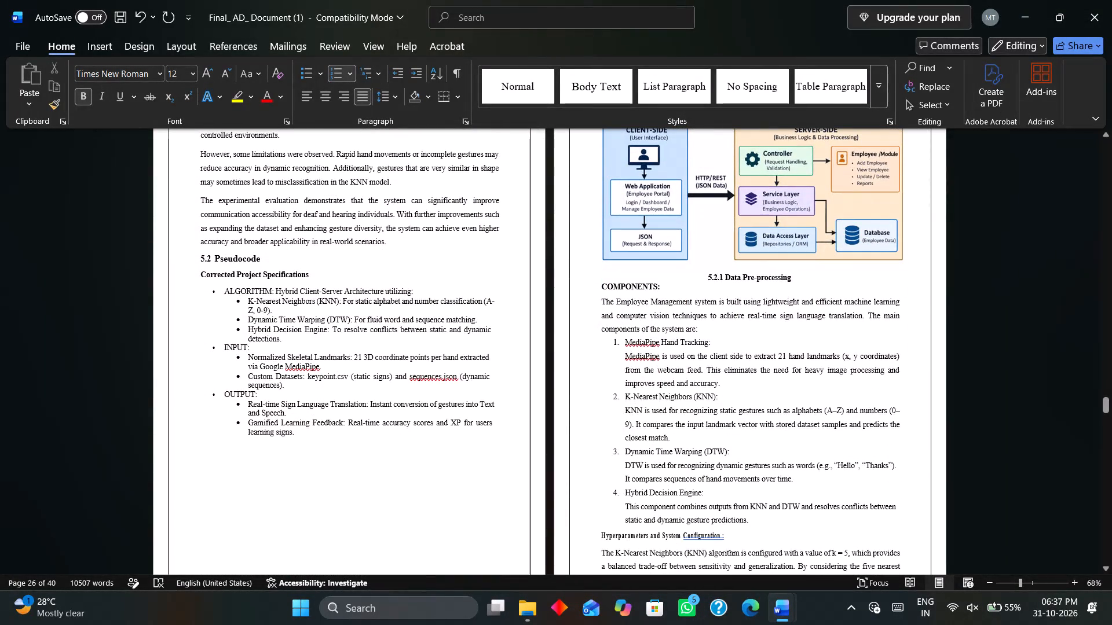
scroll(650, 402, up, 2)
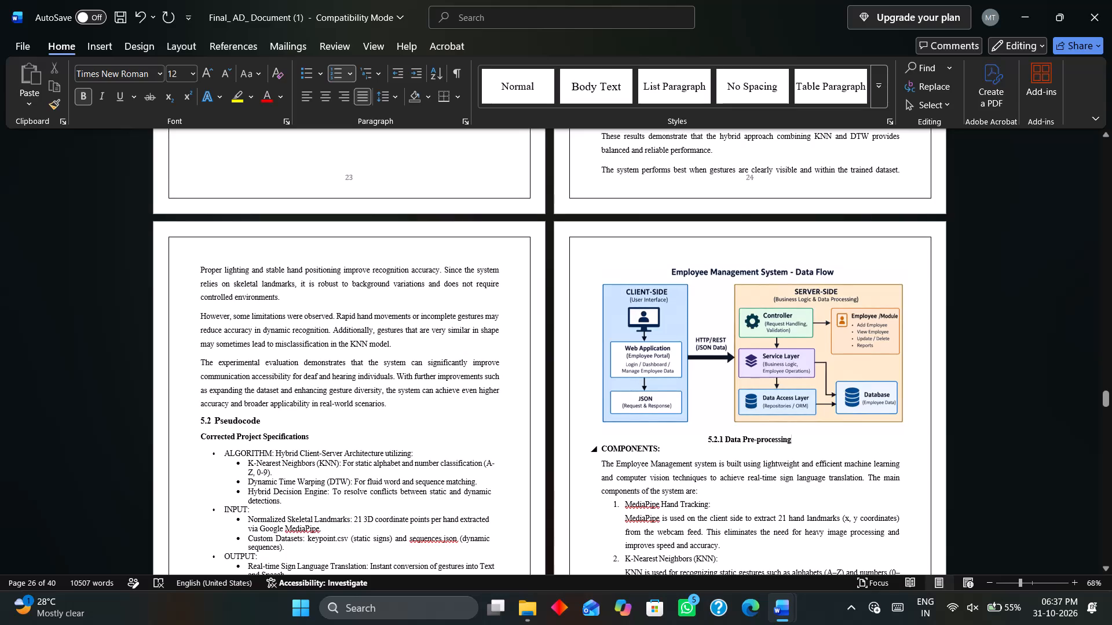
Check the font sizes of the 5.2, 5.1 and 5.4 headings and review the Chapter 5 pages up to page 30.
click(249, 424)
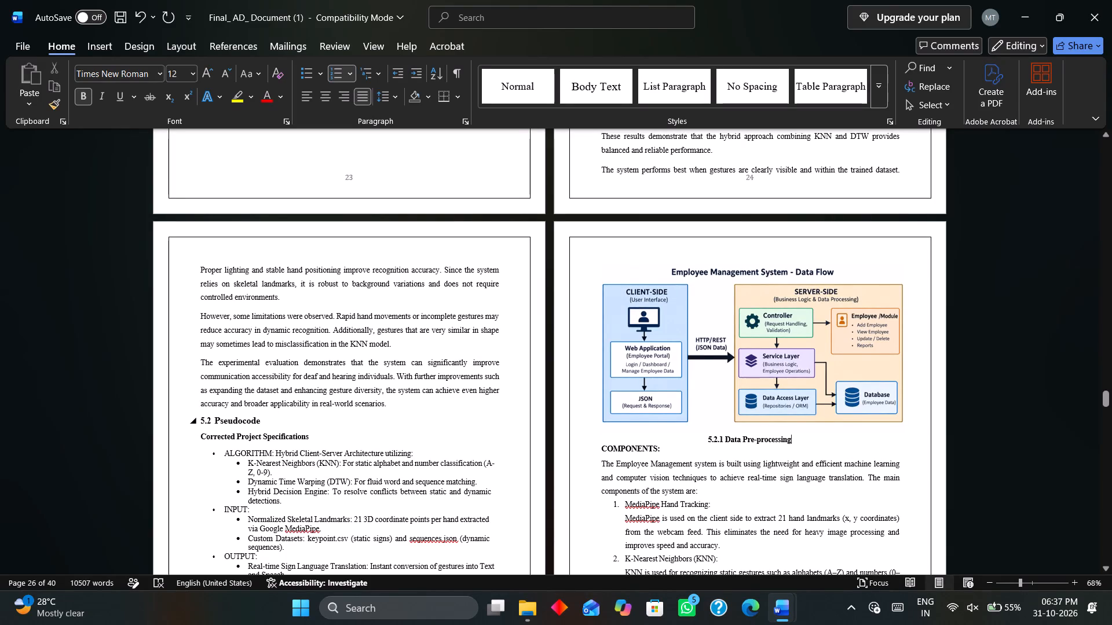
scroll(387, 476, up, 1)
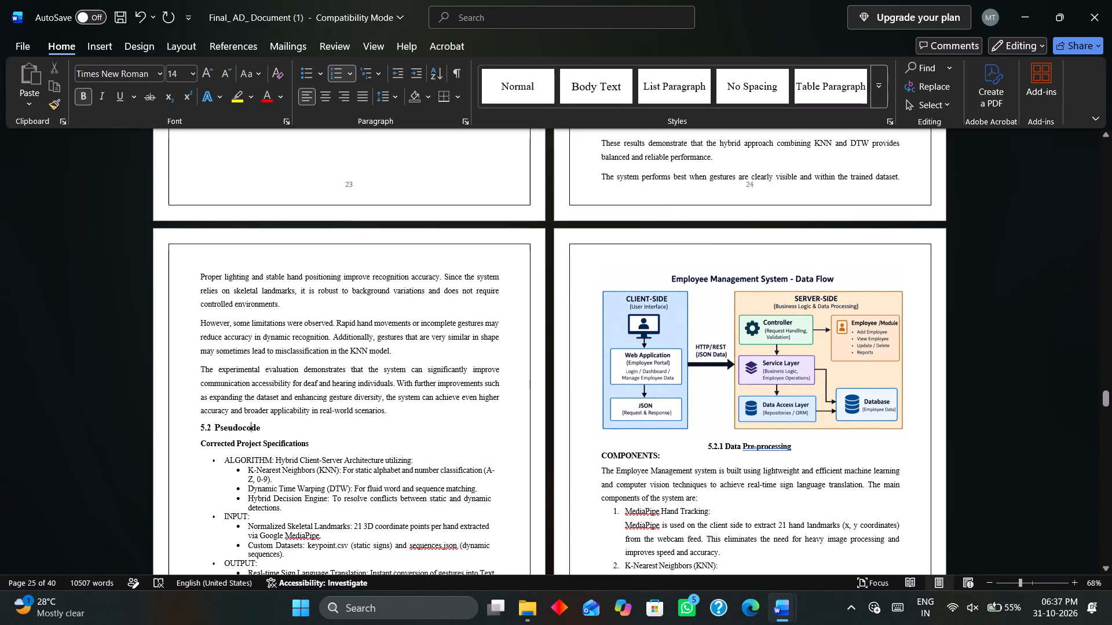
scroll(387, 476, up, 4)
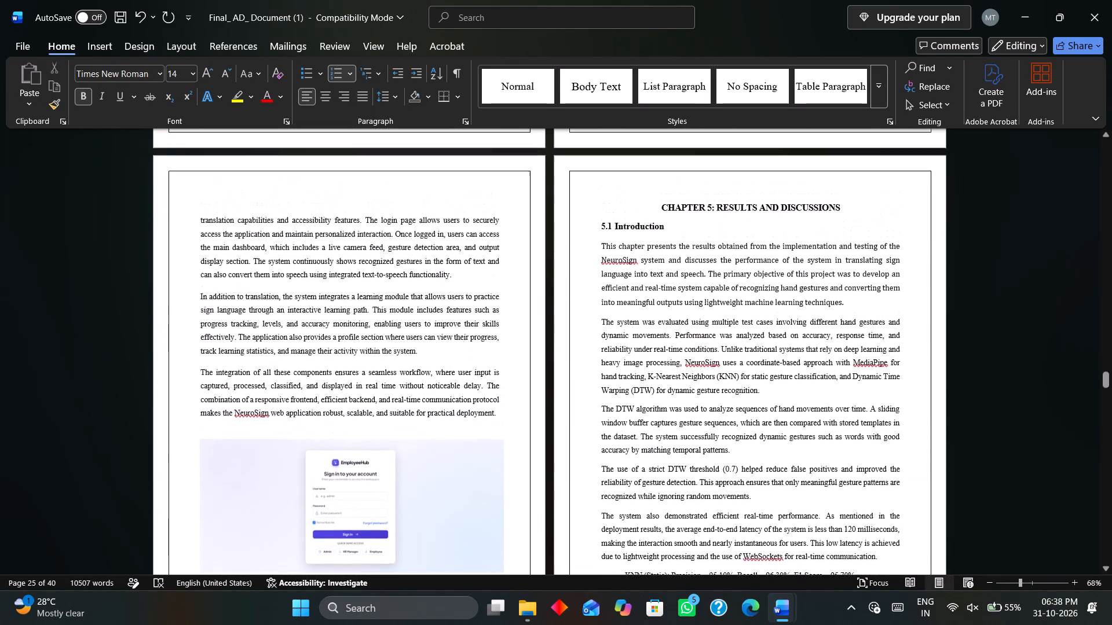
scroll(387, 476, up, 1)
click(633, 241)
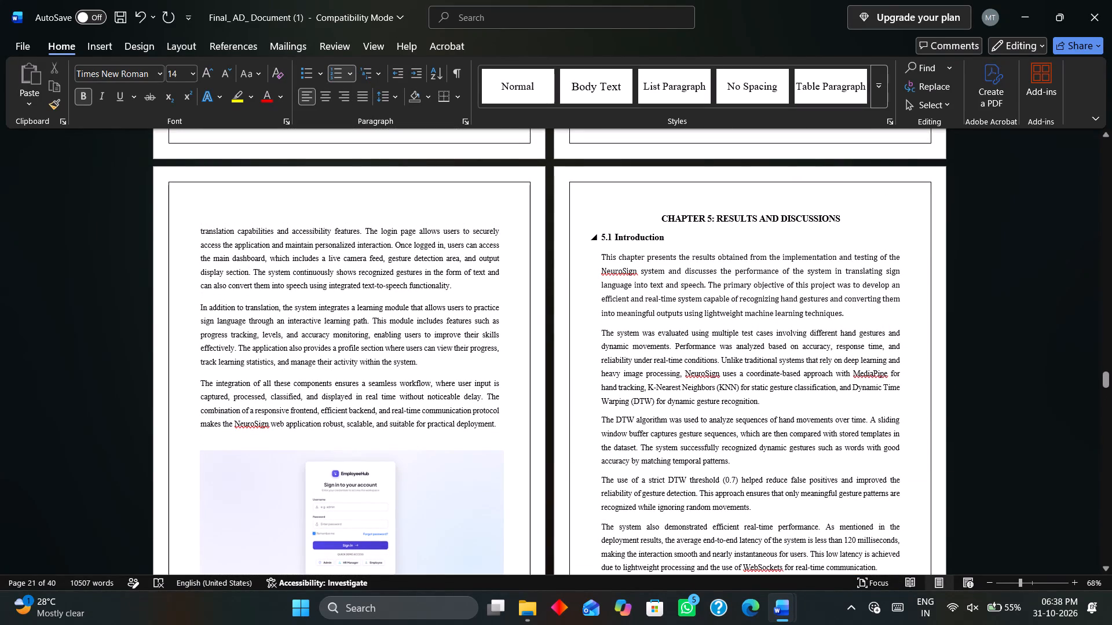
scroll(515, 434, down, 10)
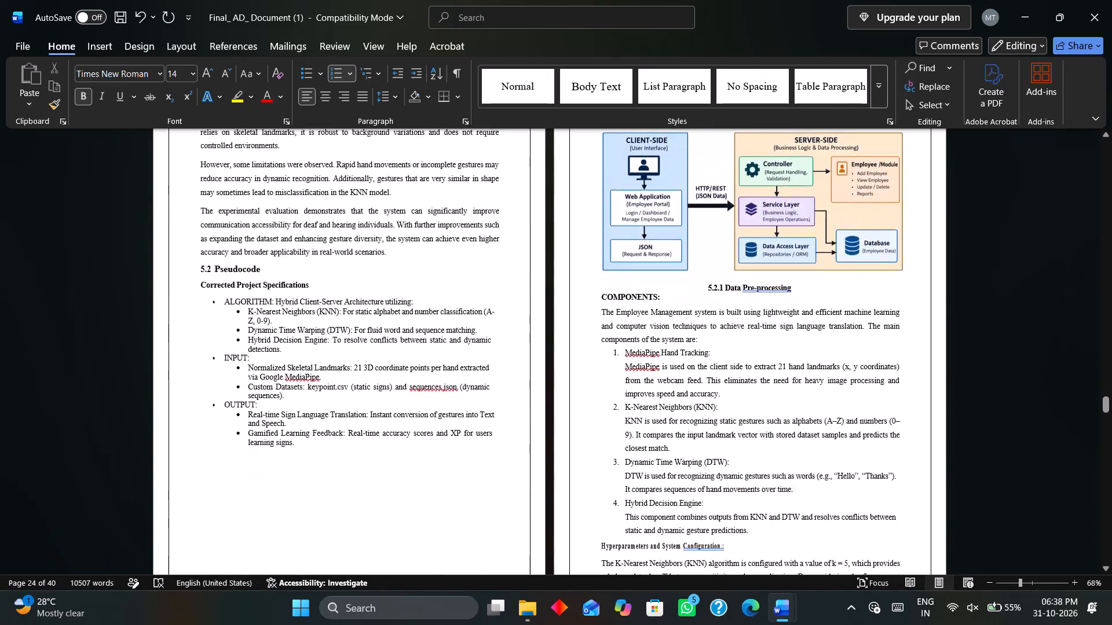
scroll(515, 434, down, 7)
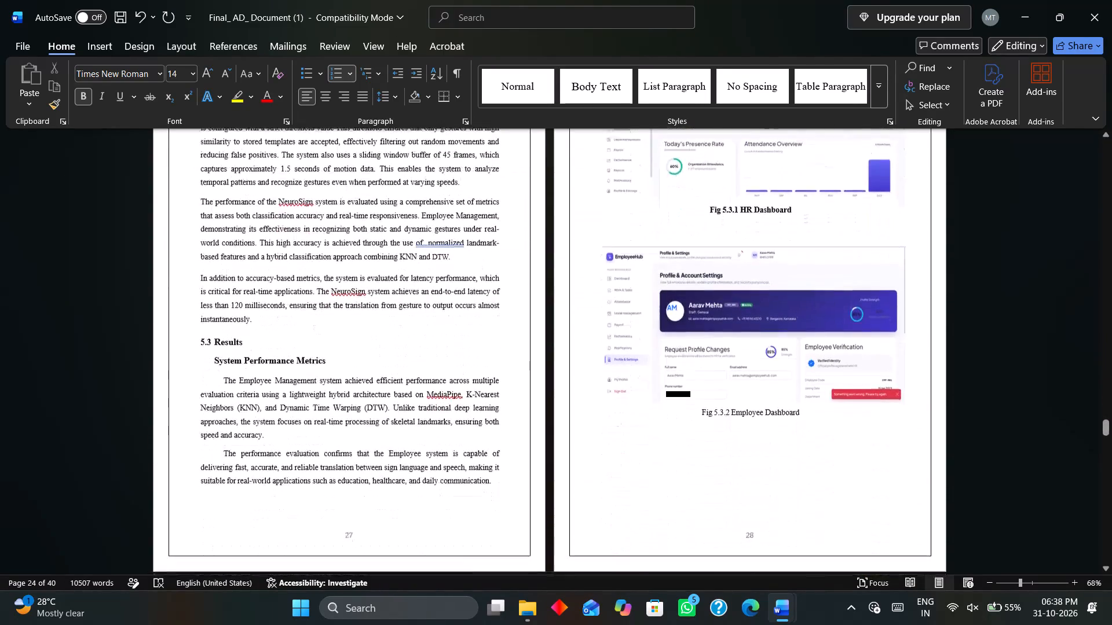
scroll(515, 423, down, 2)
scroll(514, 342, down, 2)
scroll(521, 398, down, 2)
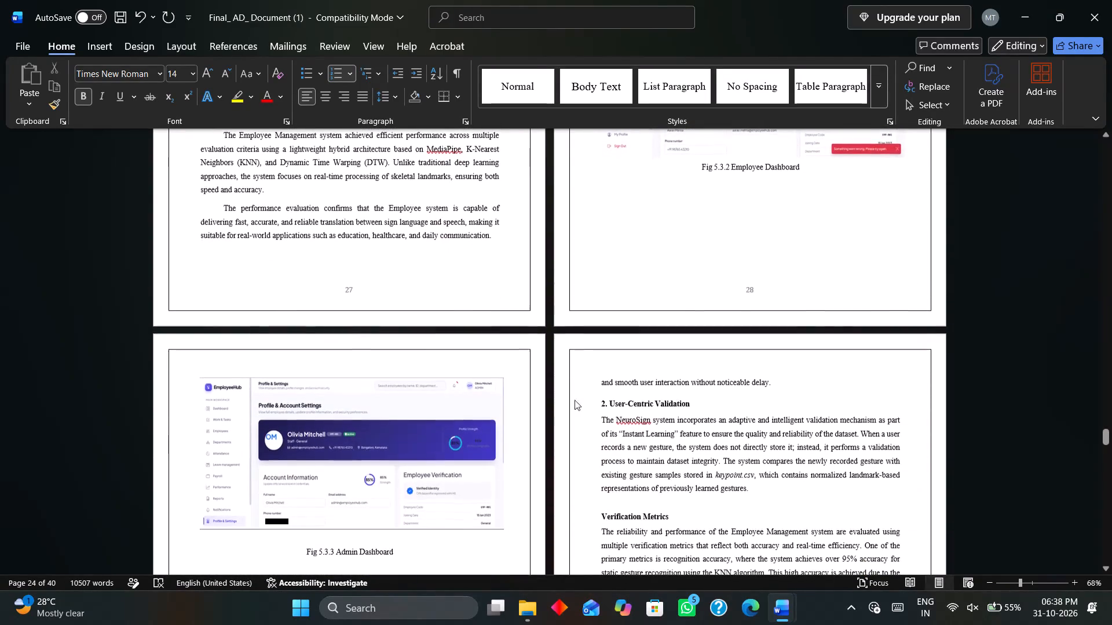
scroll(584, 402, down, 5)
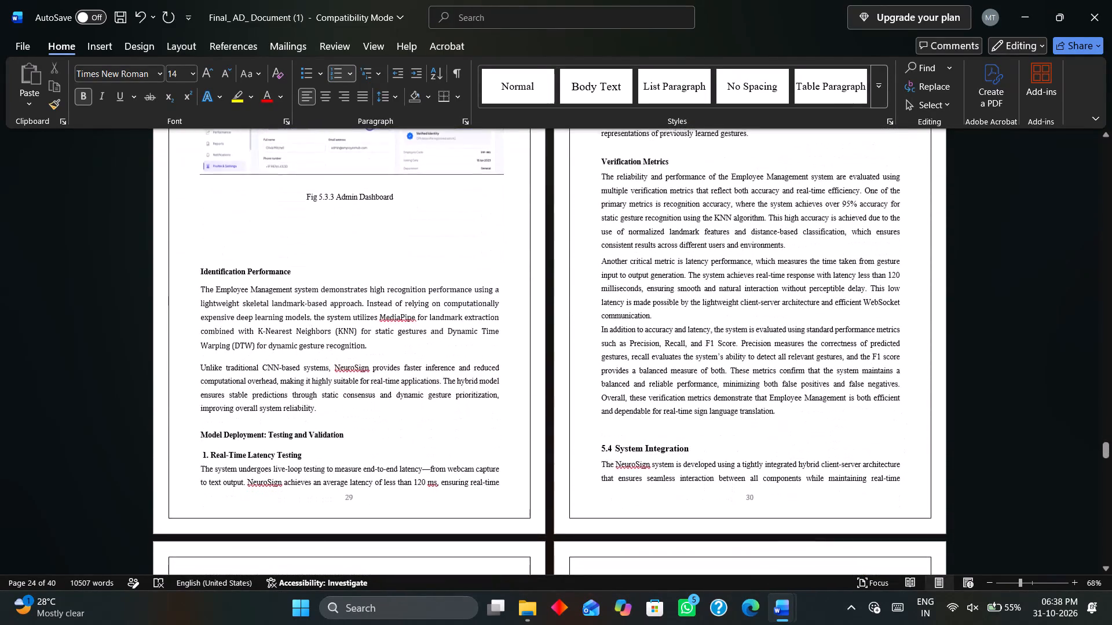
click(649, 444)
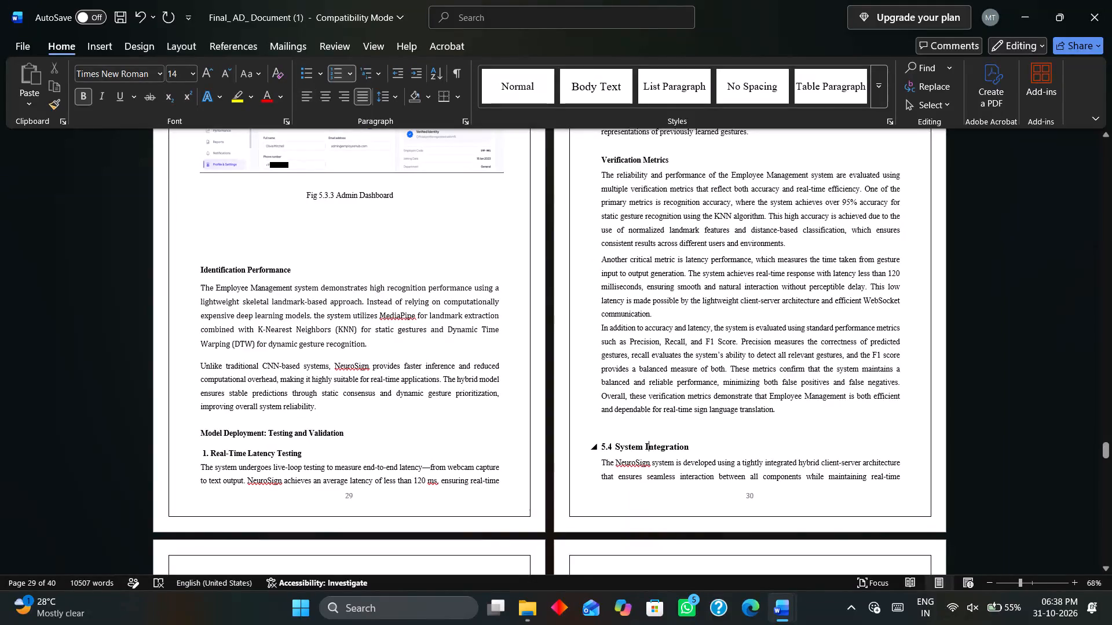
Delete the blank paragraph above the "5.4 System Integration" heading on page 30.
click(636, 418)
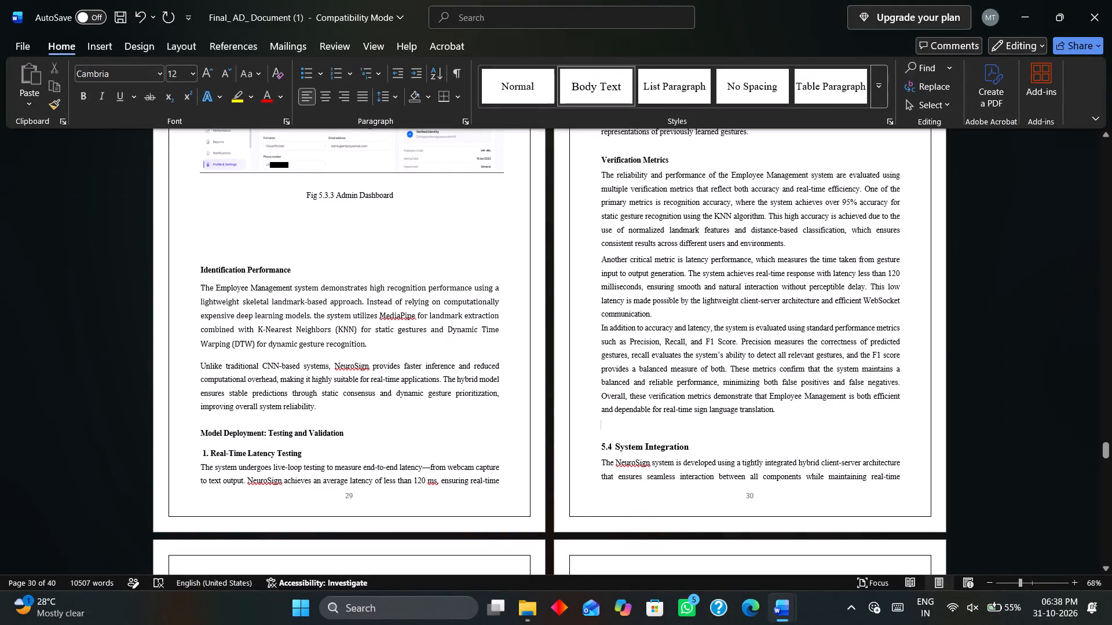
key(BackSpace)
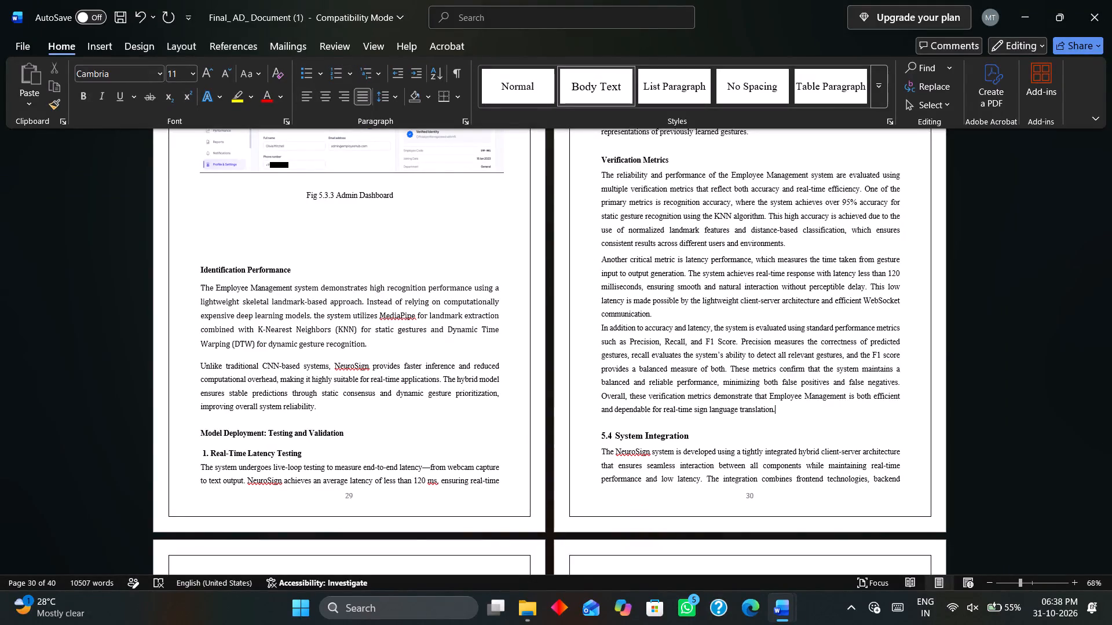
Delete the text of the "Additionally, the system integrates a structured dataset" paragraph above the 5.5 heading on page 31.
scroll(599, 428, down, 3)
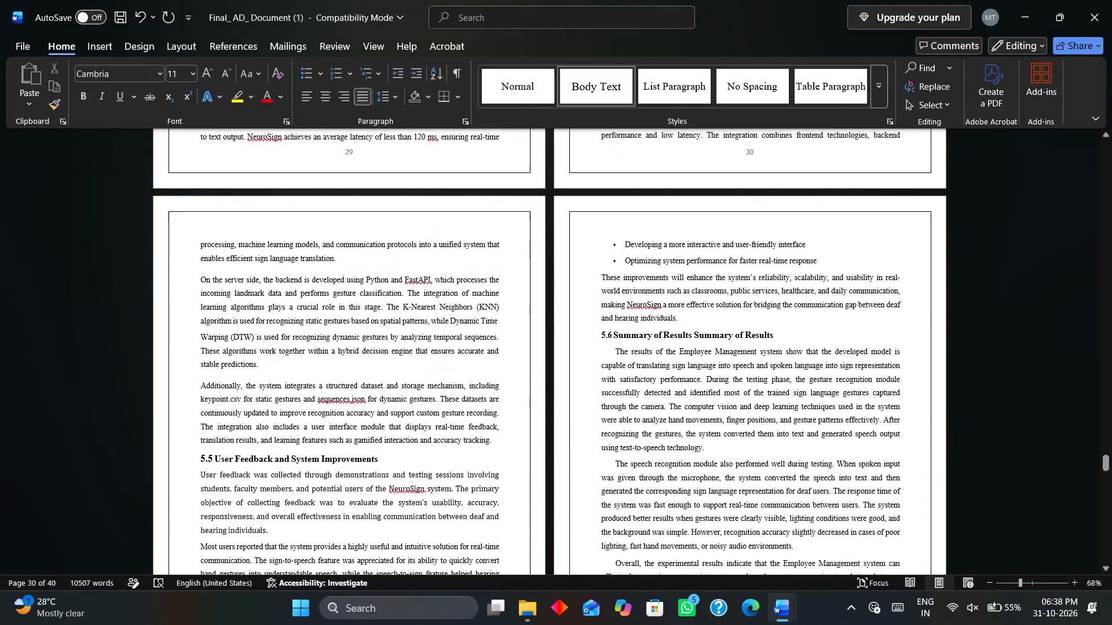
scroll(599, 428, down, 1)
drag(489, 440, 191, 389)
key(BackSpace)
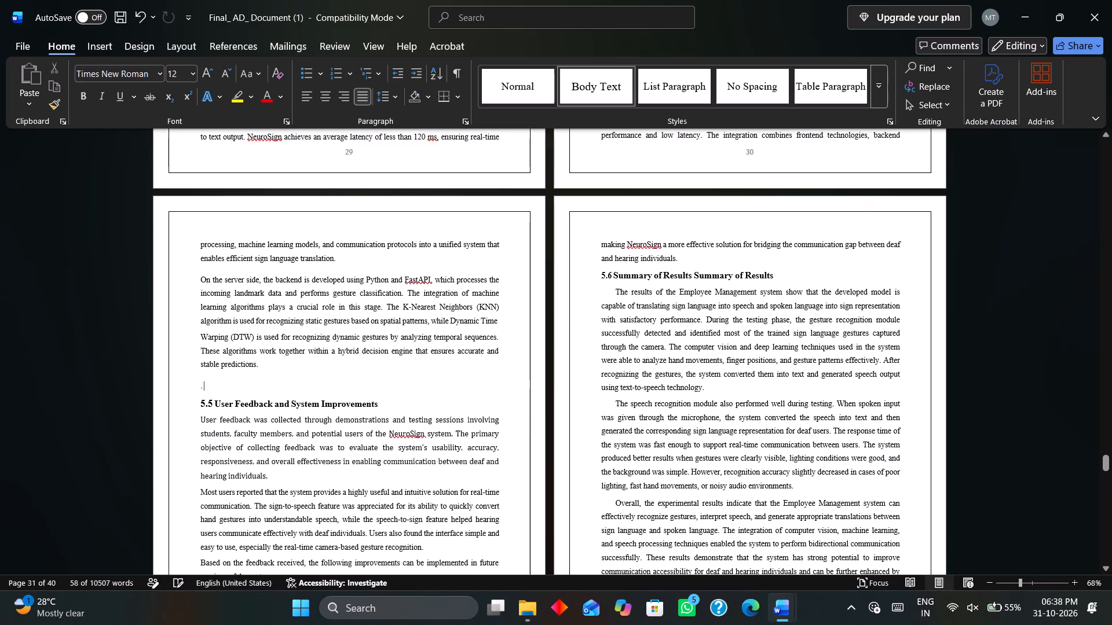
Insert five blank paragraphs above the "5.4 System Integration" heading to start the section on page 31.
scroll(370, 425, up, 2)
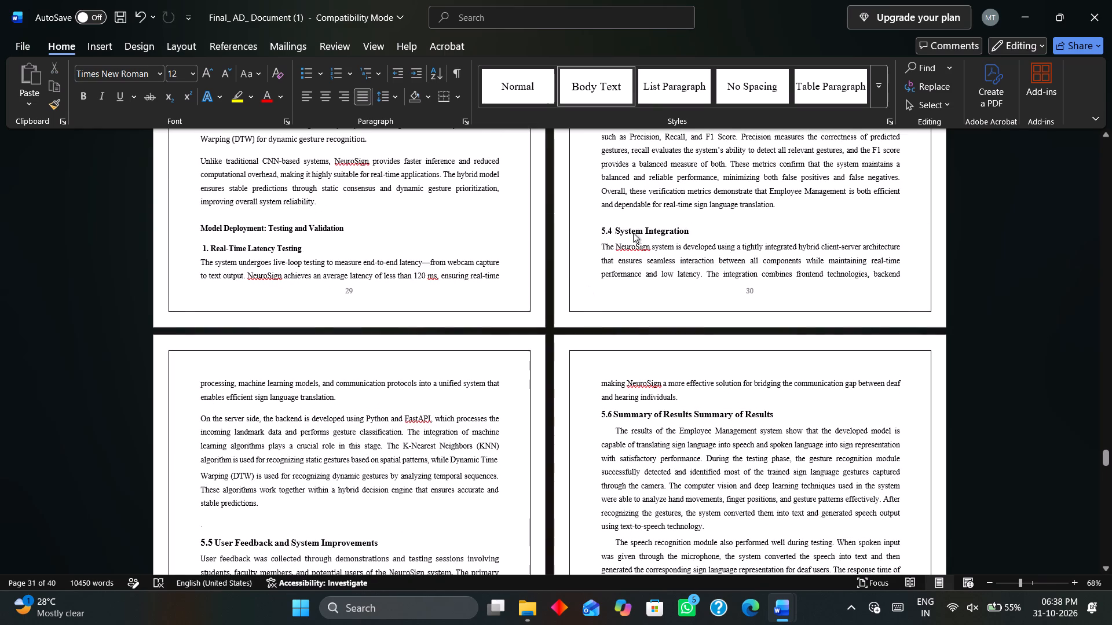
click(625, 219)
key(Return)
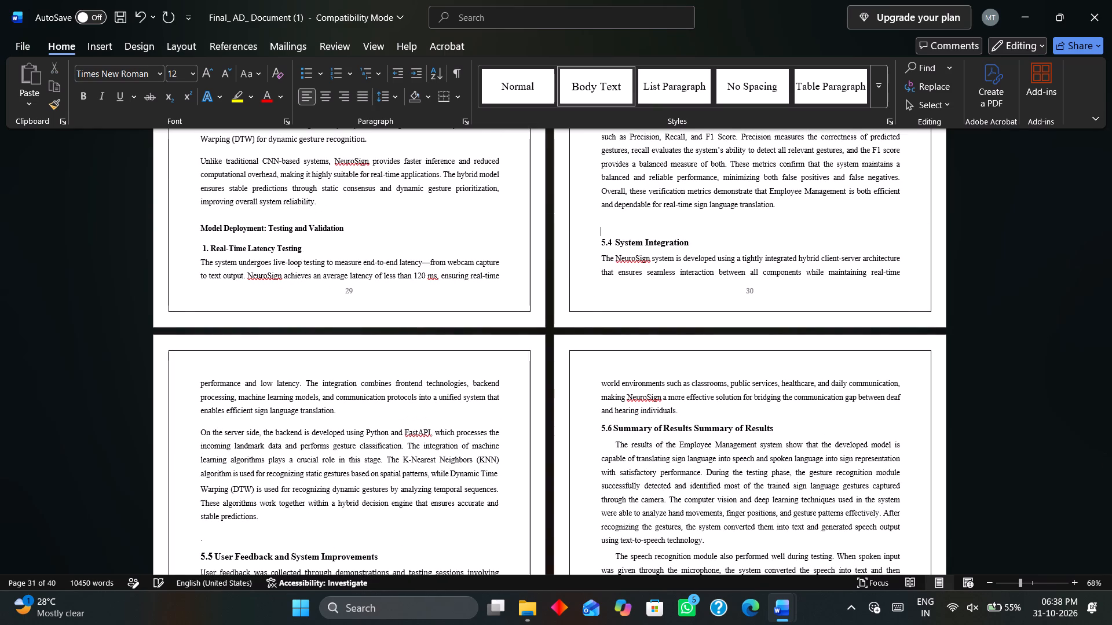
key(Return)
key(Return)
key(Return)
key(Return)
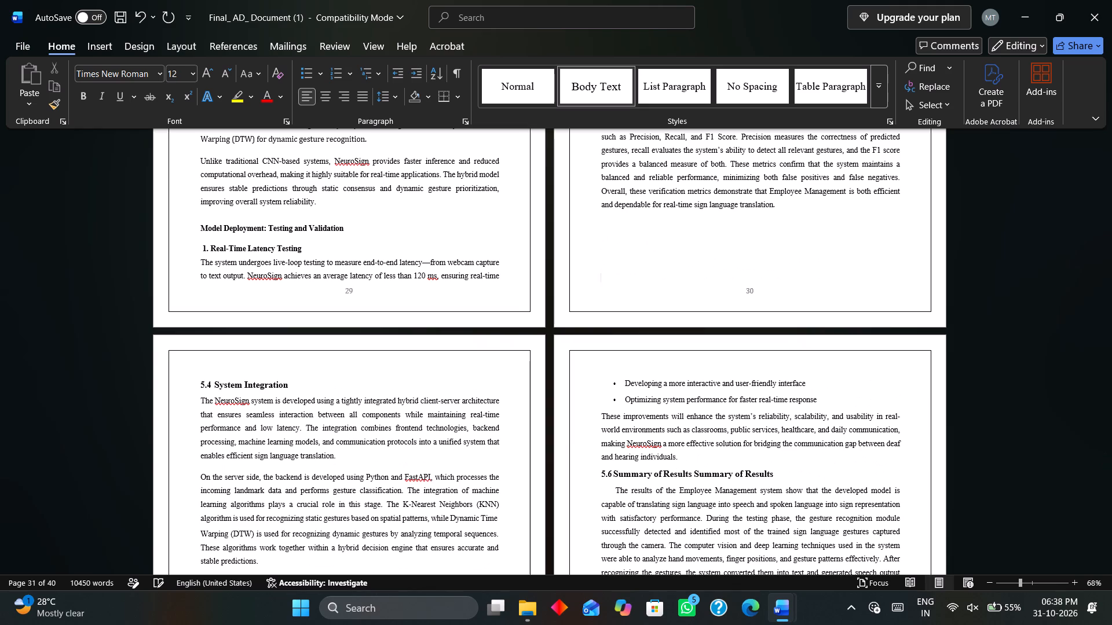
Check the font sizes of the "5.5 User Feedback and System Improvements" and "5.6 Summary of Results" headings.
scroll(404, 417, down, 3)
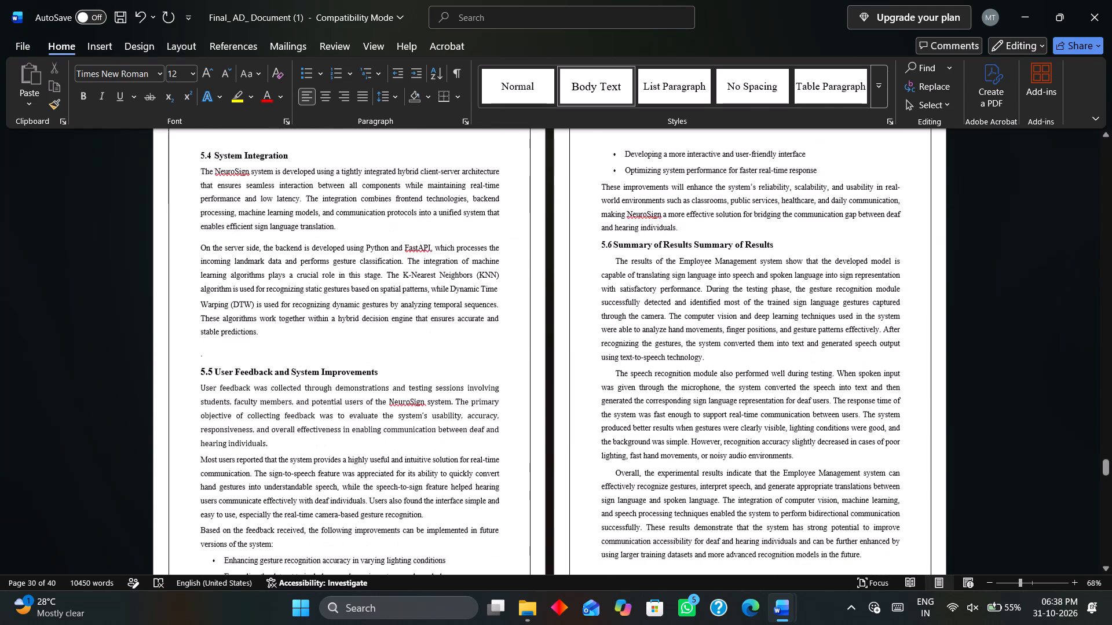
scroll(404, 417, down, 2)
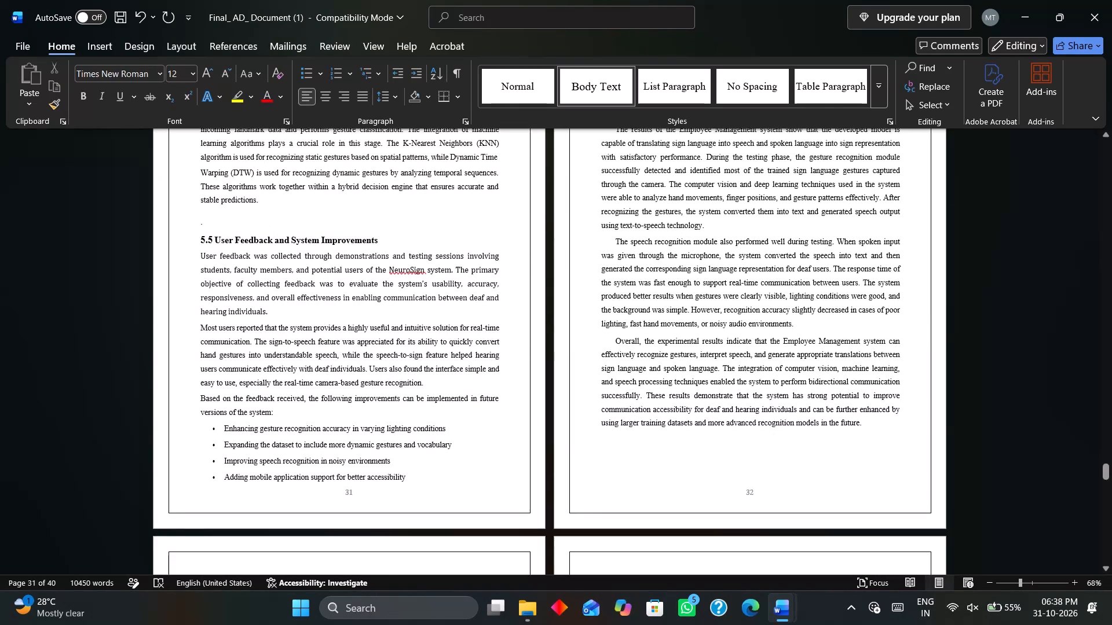
click(358, 235)
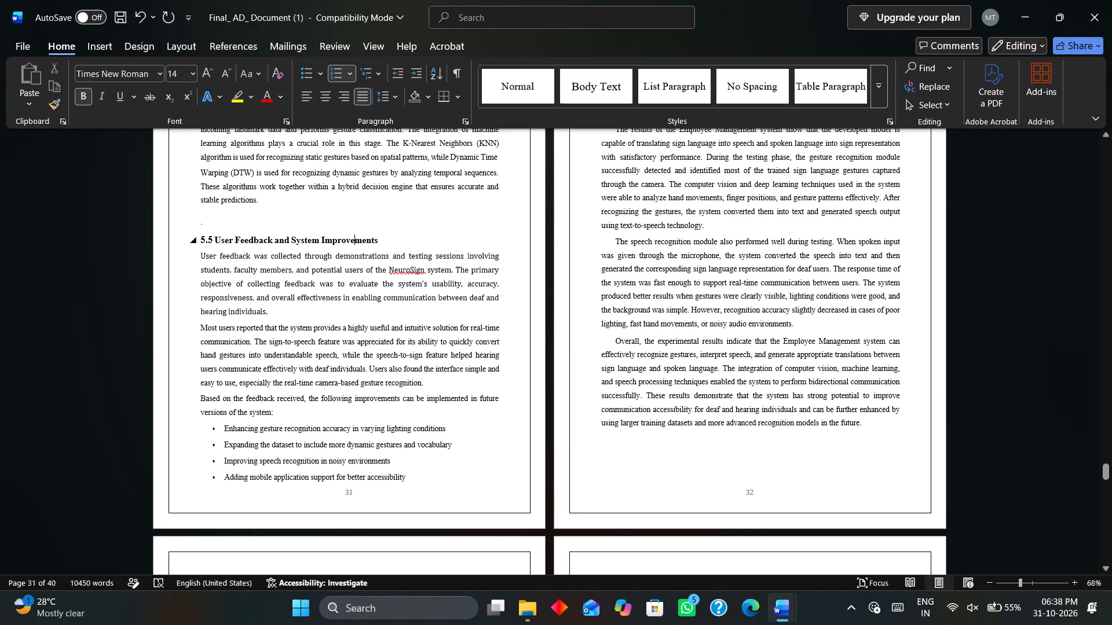
scroll(649, 311, up, 1)
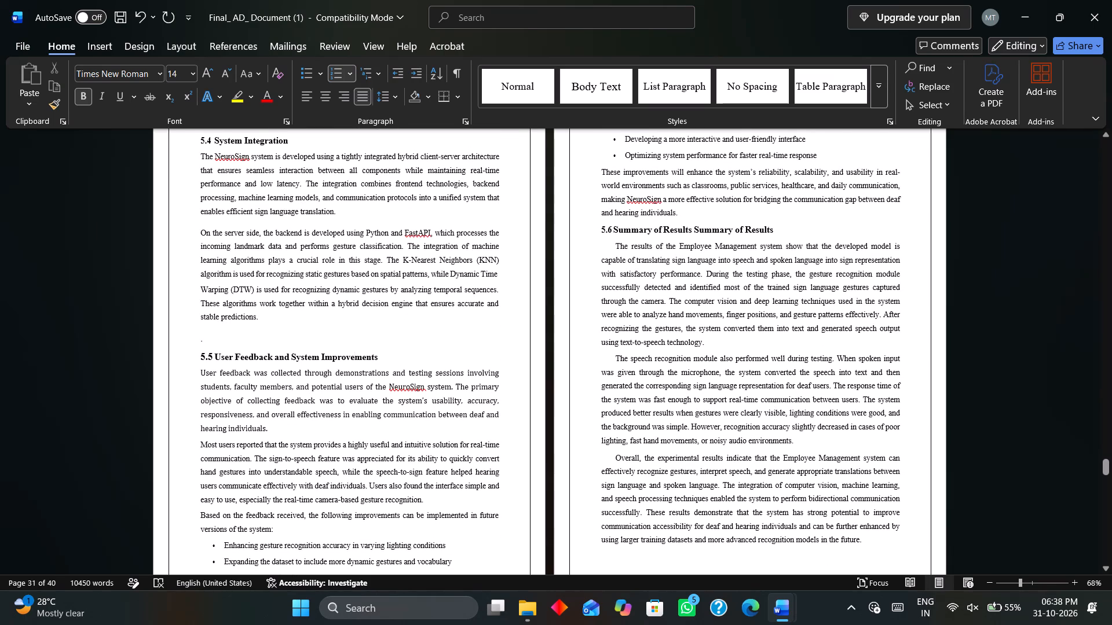
click(692, 228)
scroll(572, 321, down, 1)
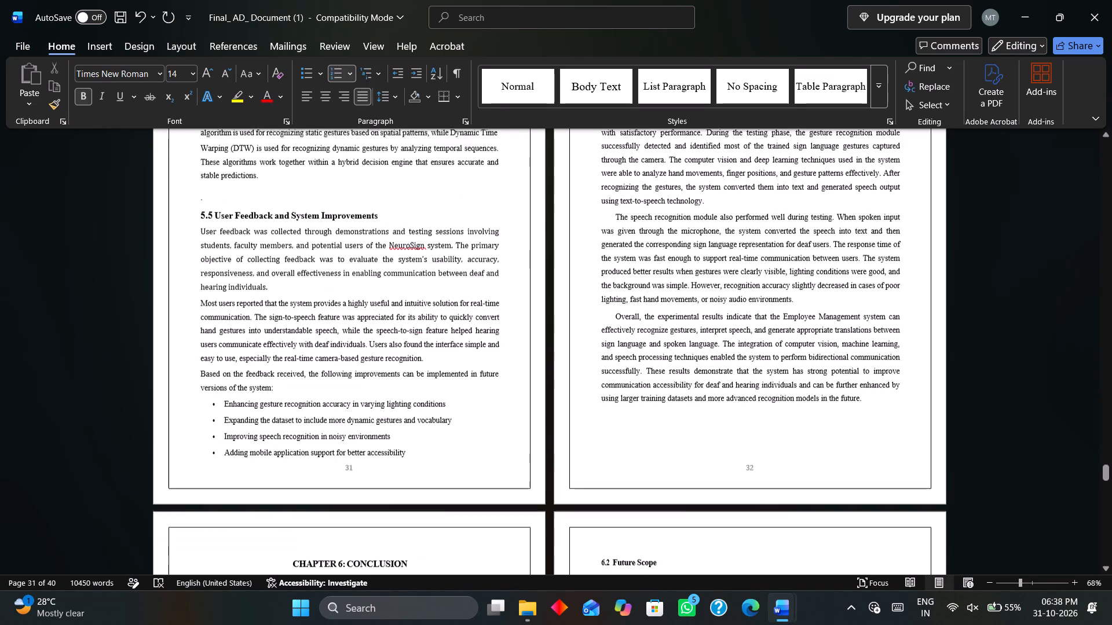
Set the "Project Conclusion" text of the 6.1 heading in Chapter 6 to 14 pt.
scroll(572, 321, down, 2)
scroll(488, 431, down, 3)
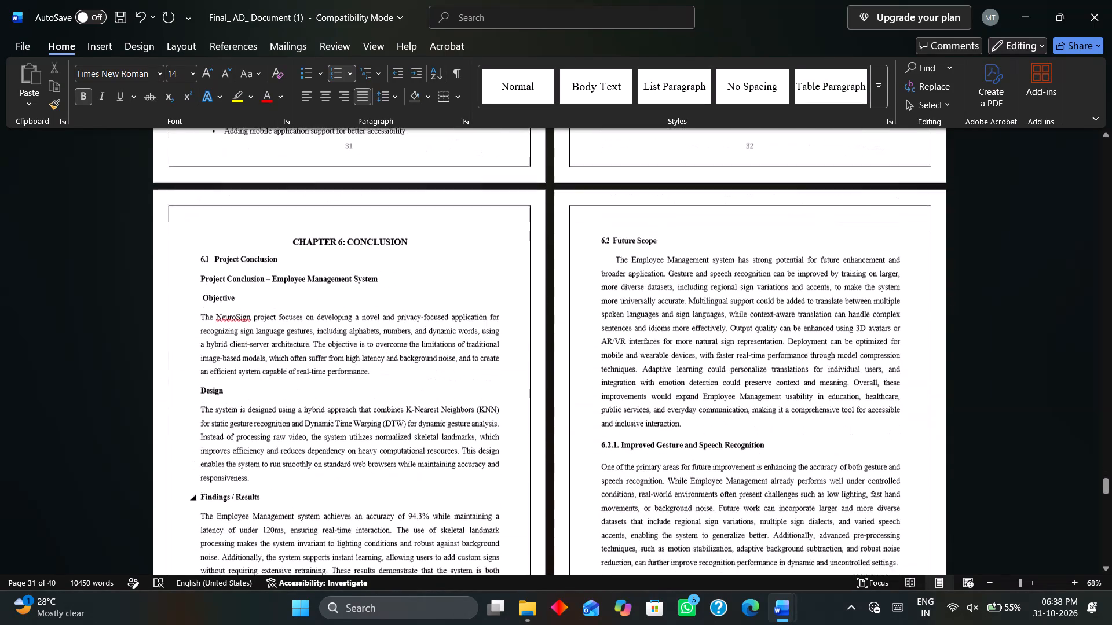
scroll(488, 431, down, 1)
click(250, 184)
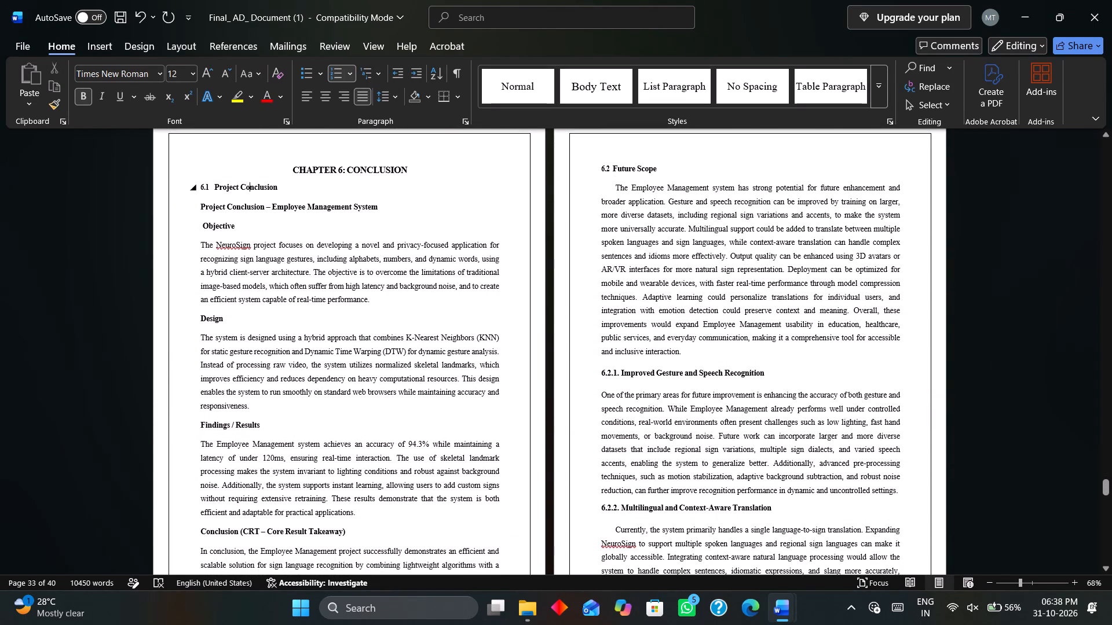
drag(281, 186, 185, 197)
drag(185, 197, 199, 182)
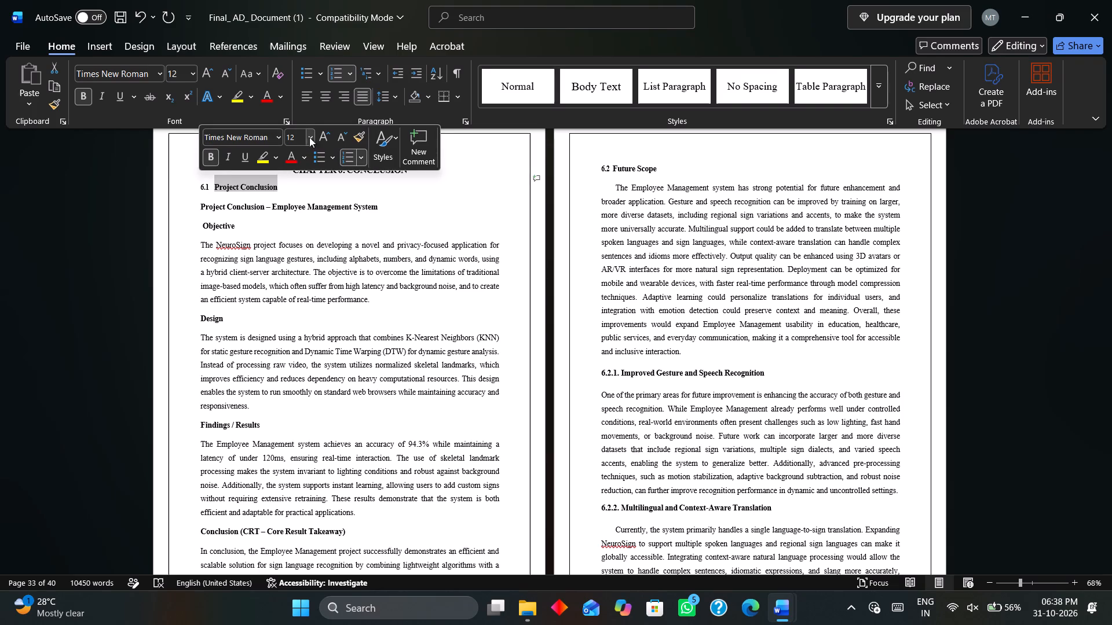
click(320, 139)
click(257, 228)
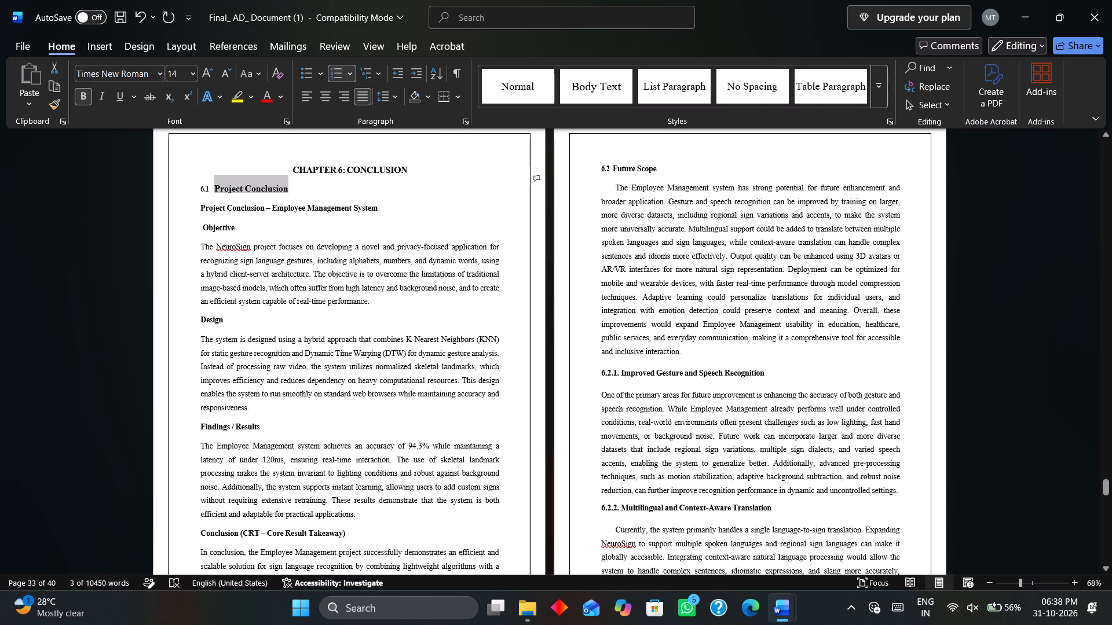
Check the sizes of the 6.1 subheadings and enlarge the "Future Scope" text of the 6.2 heading by one font size step.
click(314, 209)
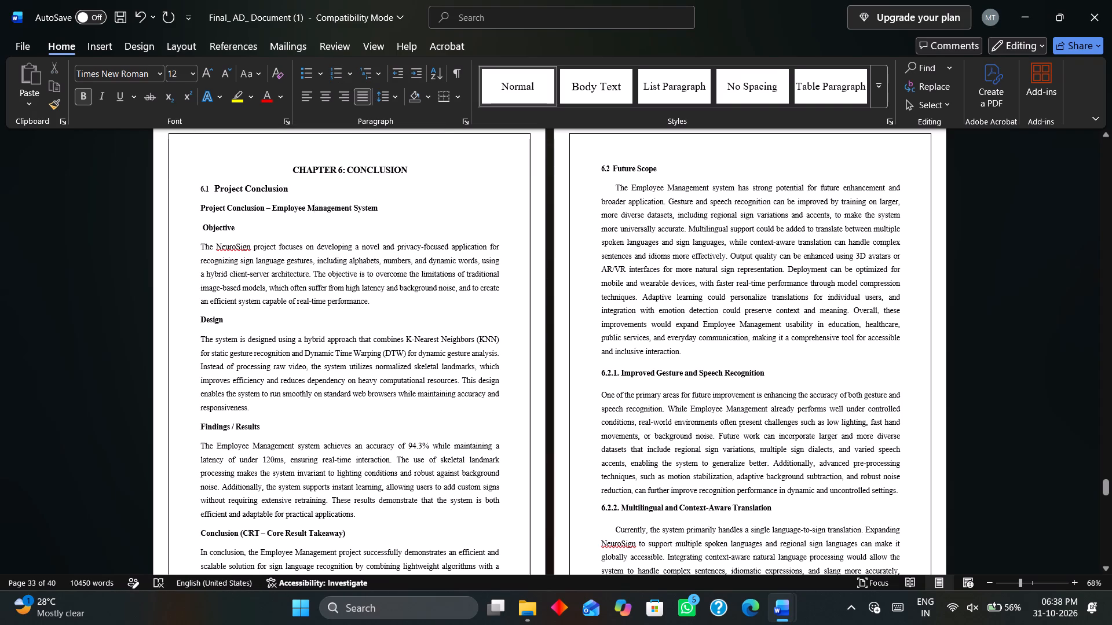
click(225, 225)
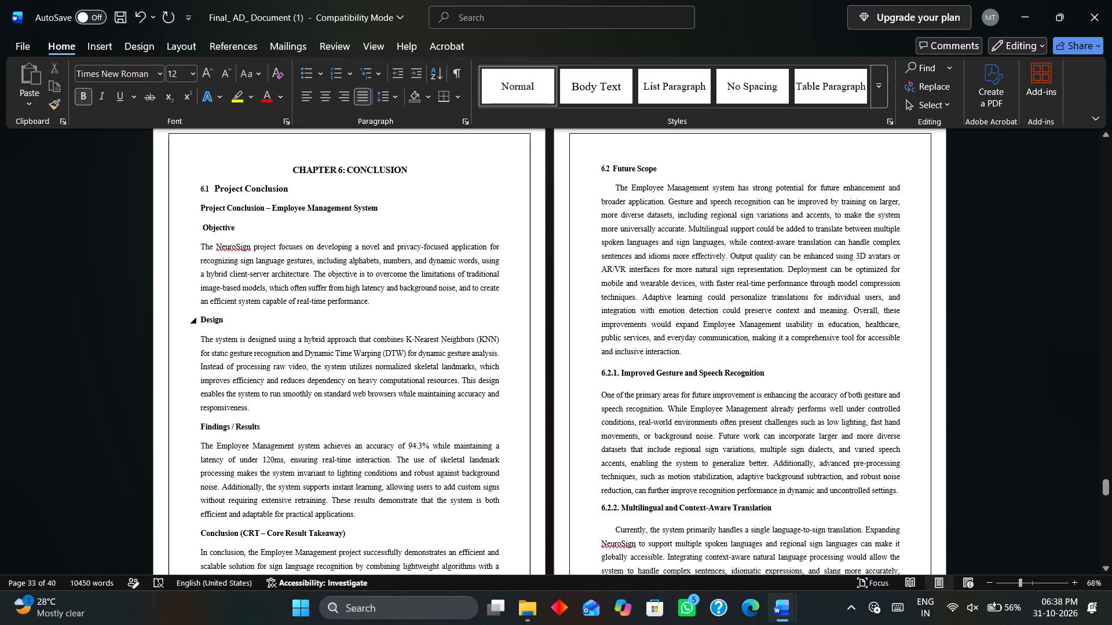
click(209, 314)
click(247, 424)
click(639, 172)
drag(666, 164, 595, 166)
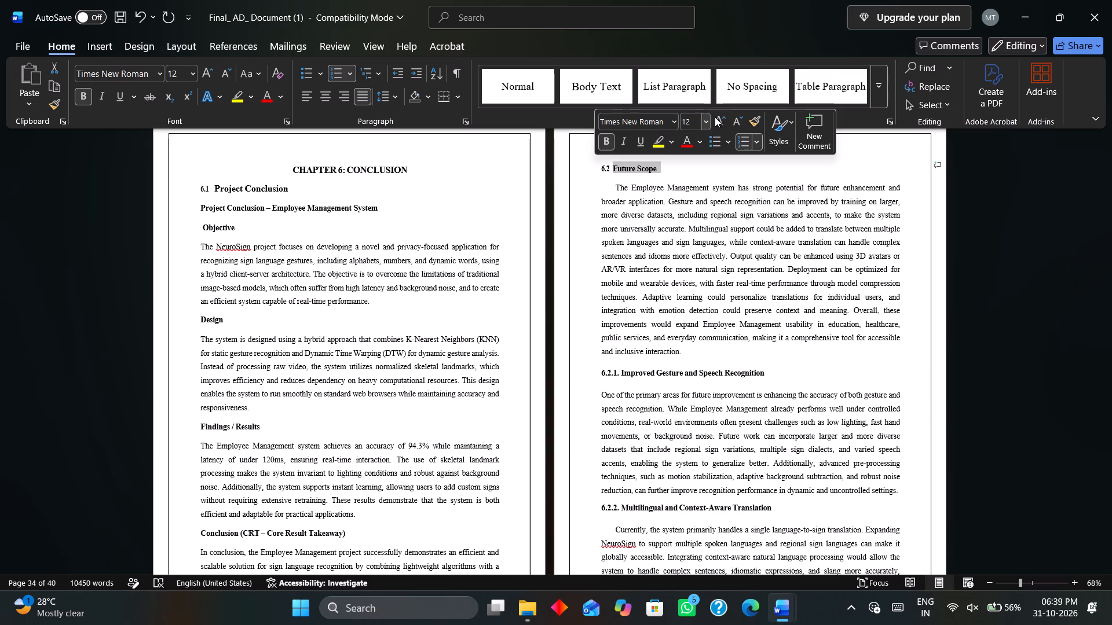
click(715, 117)
click(683, 347)
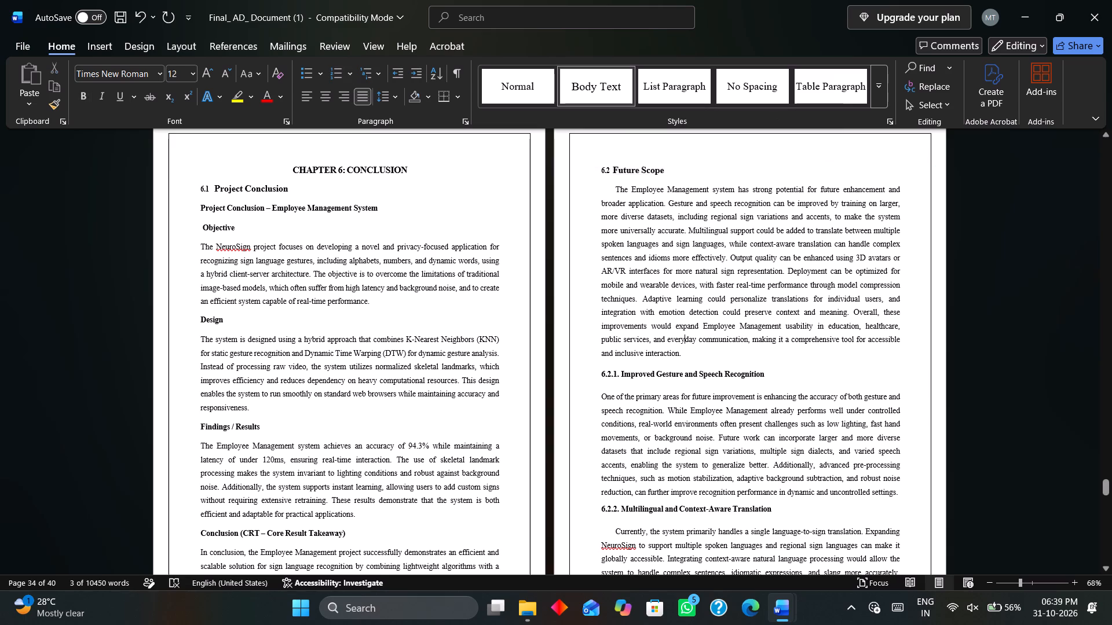
Check the font sizes of the subheadings 6.2.1 through 6.2.4 under Future Scope.
scroll(683, 347, down, 6)
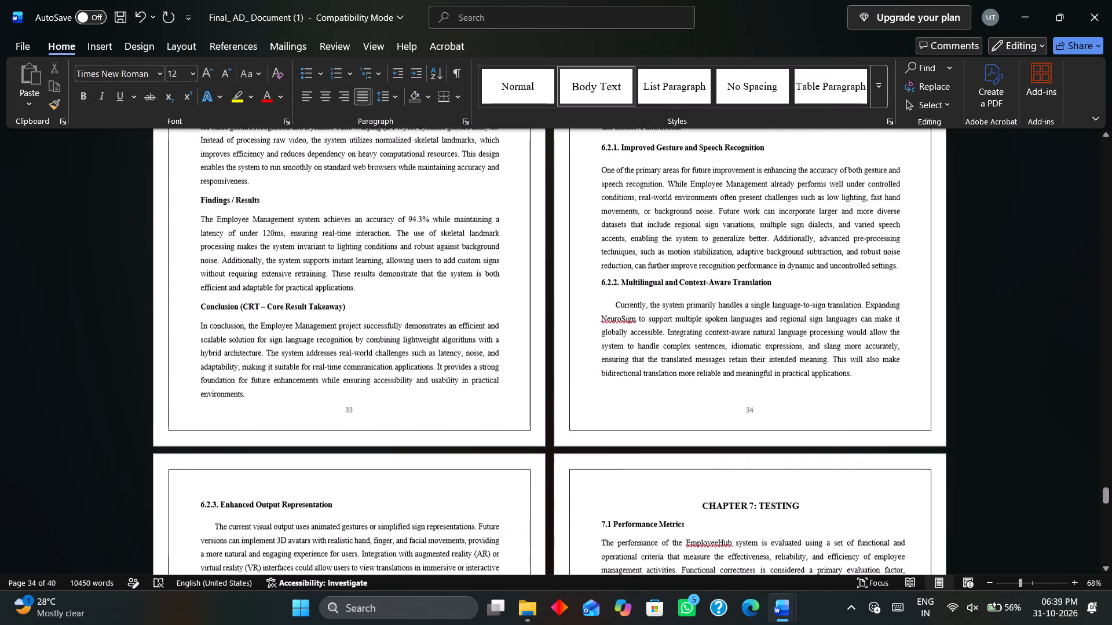
scroll(683, 347, down, 1)
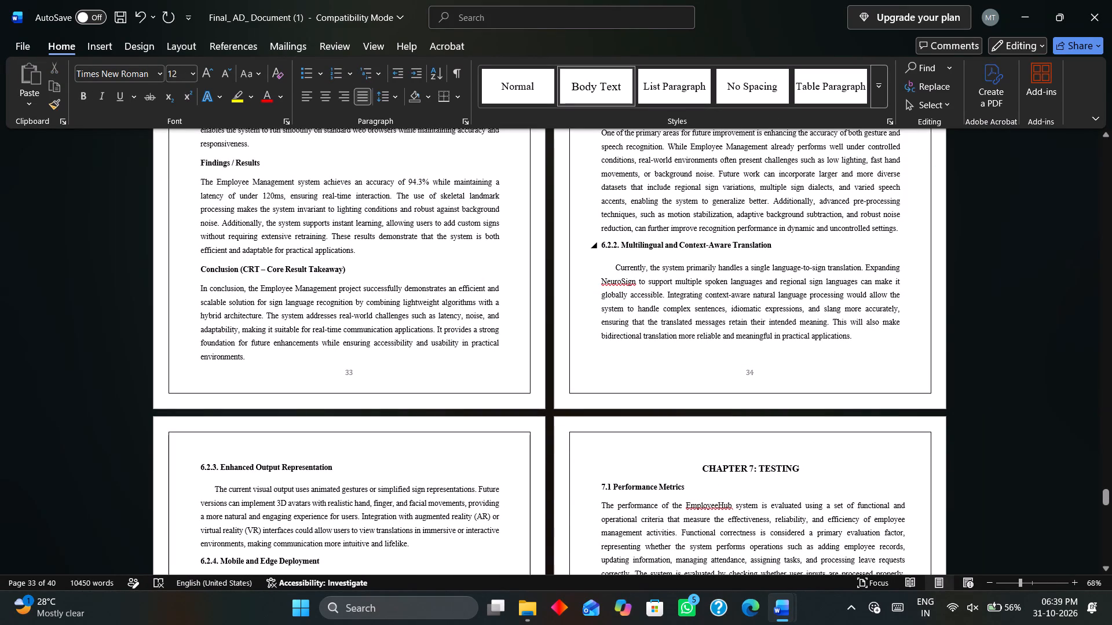
click(646, 246)
scroll(646, 246, up, 1)
click(654, 196)
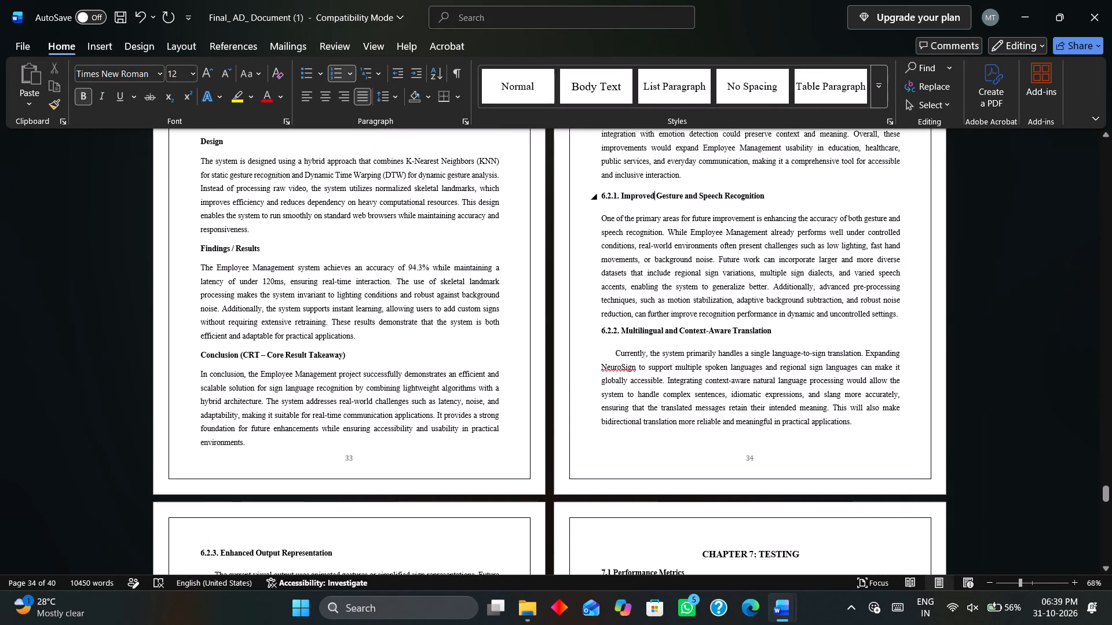
scroll(591, 306, down, 2)
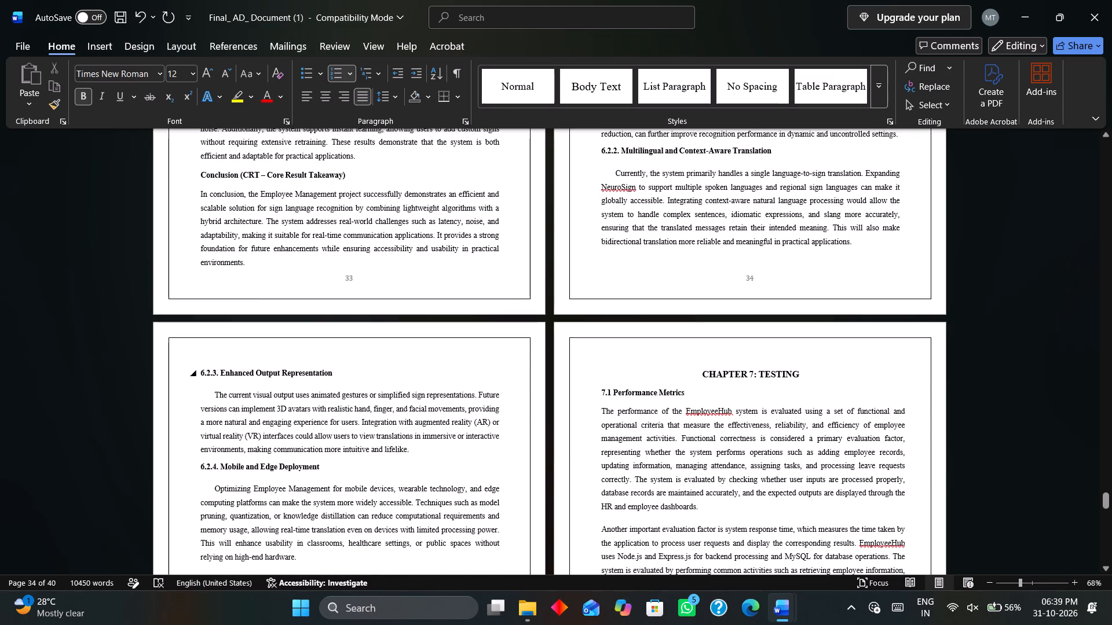
click(318, 375)
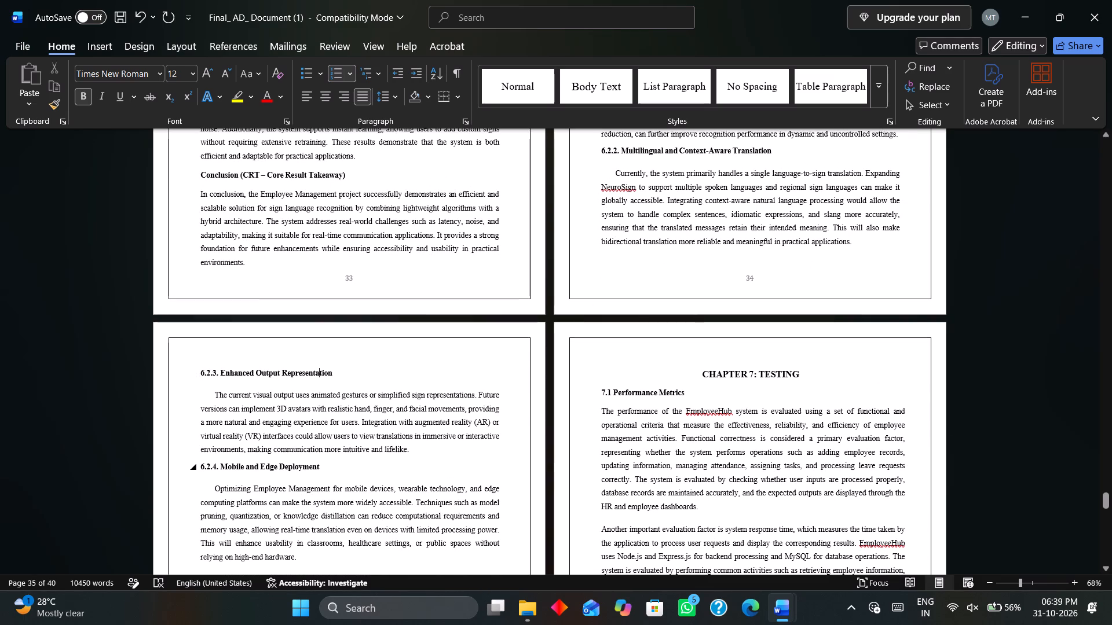
click(296, 467)
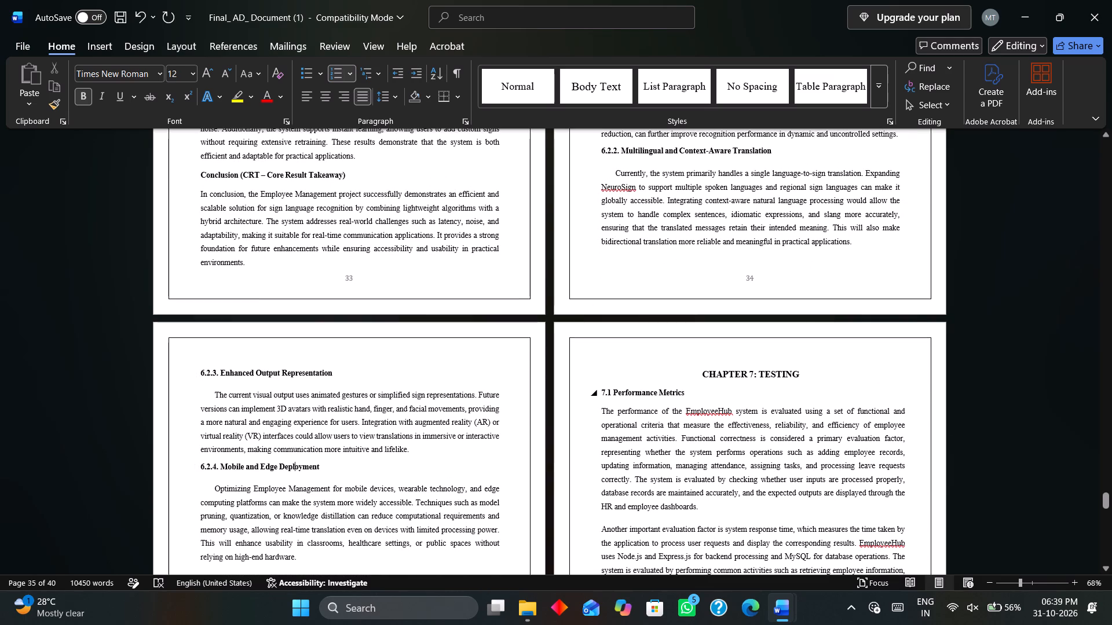
Enlarge the "Performance Metrics" text of the 7.1 heading by one font size step.
click(656, 388)
drag(695, 390, 625, 392)
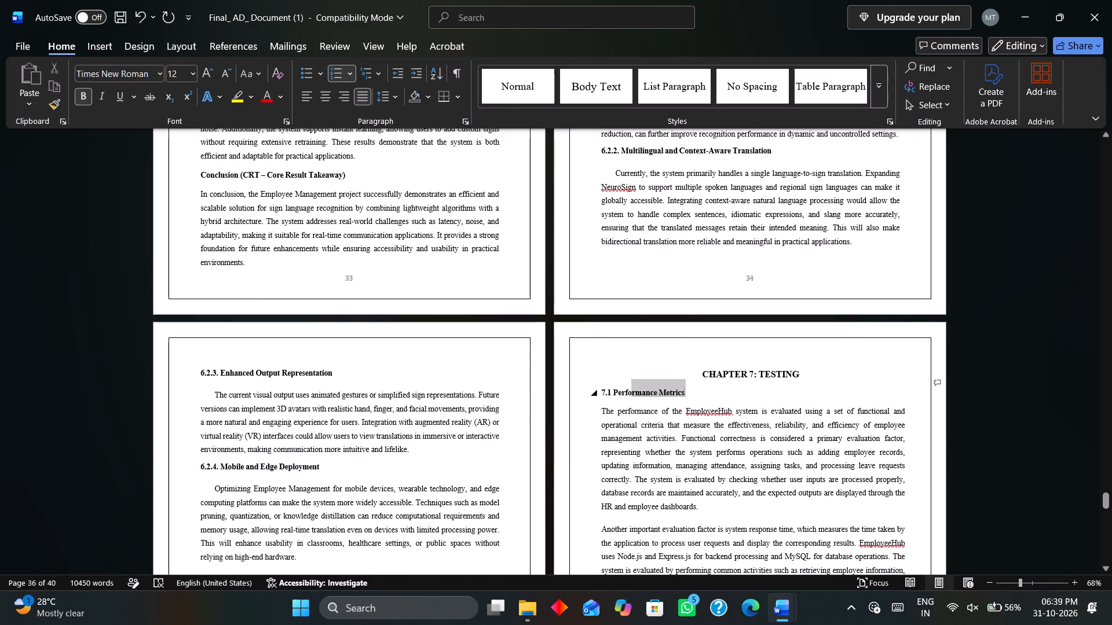
drag(625, 392, 603, 391)
click(725, 350)
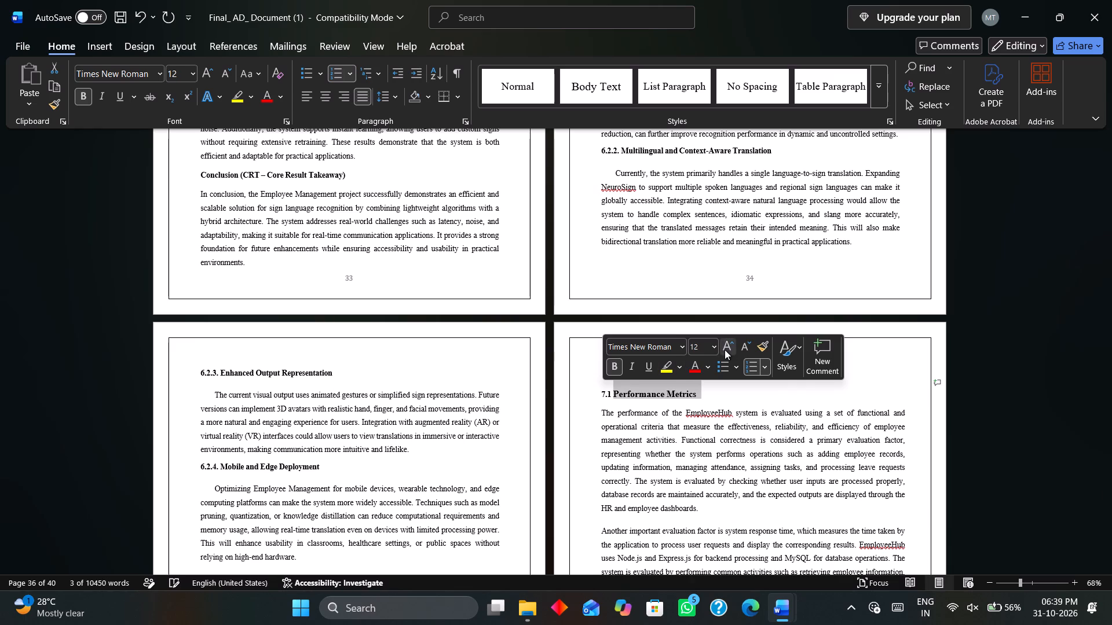
click(572, 447)
Enlarge the "Validation / System Testing" text of the 7.2 heading on page 36 by one font size step.
scroll(572, 447, down, 2)
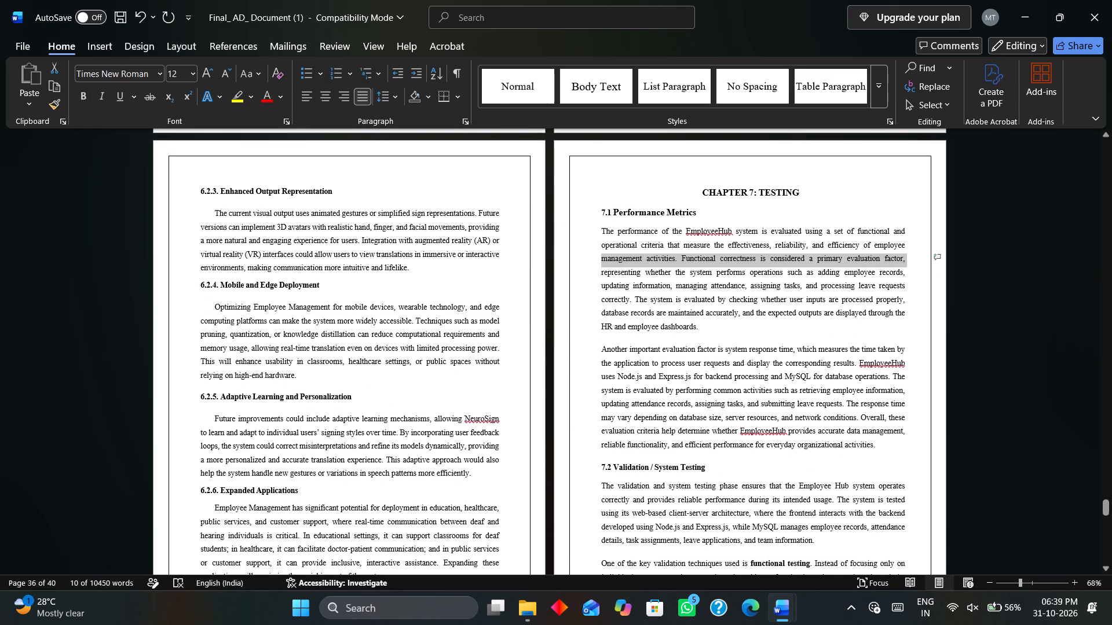
scroll(572, 447, down, 1)
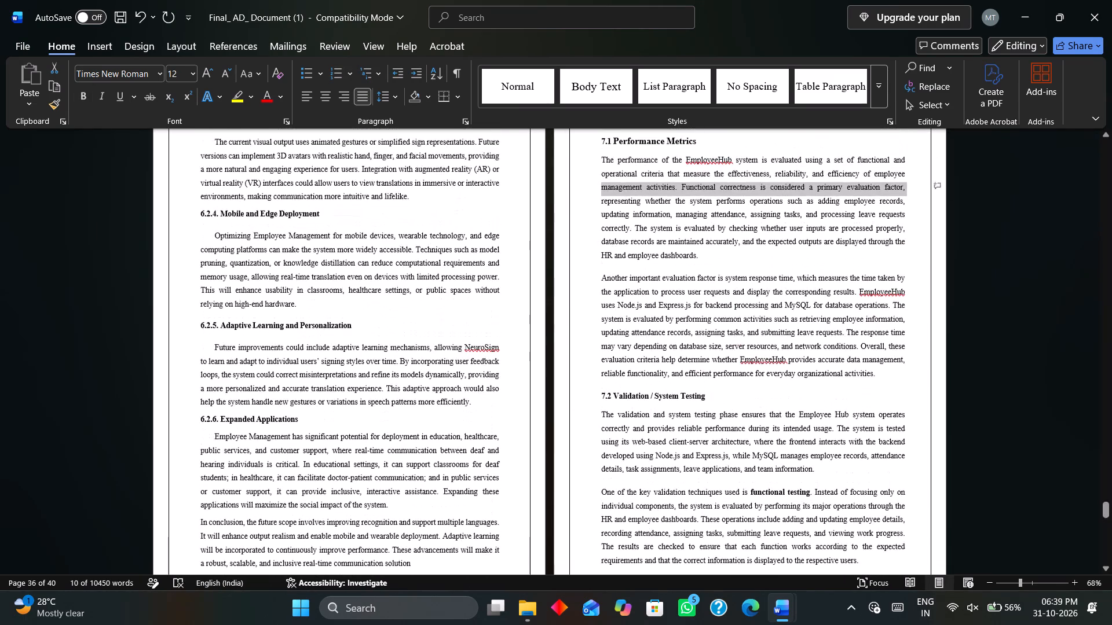
scroll(574, 473, up, 1)
scroll(574, 473, down, 2)
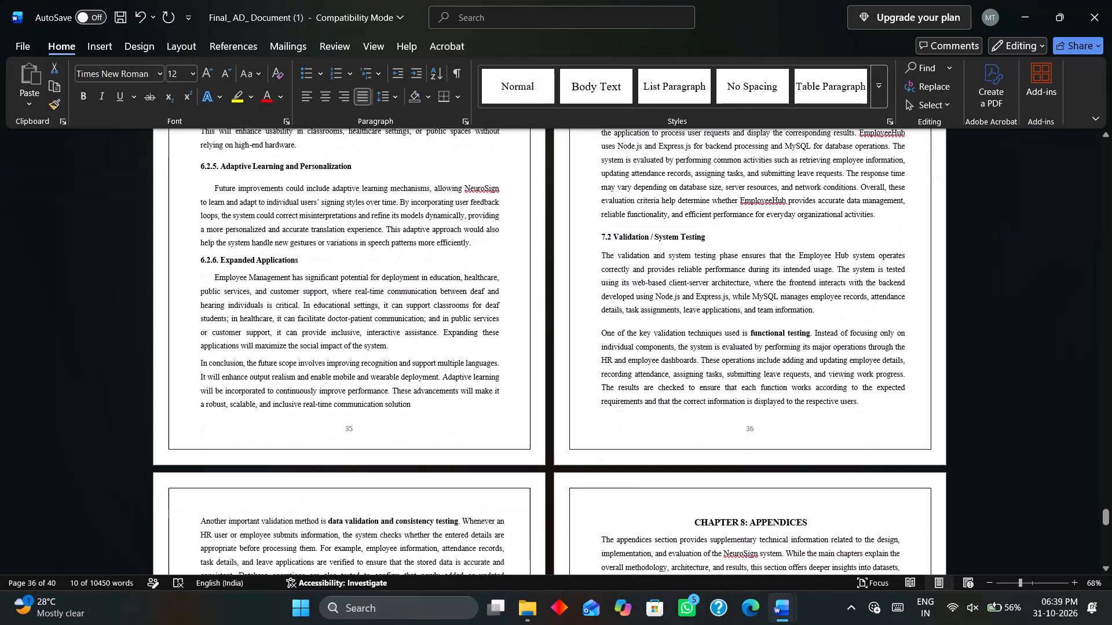
drag(709, 333, 612, 332)
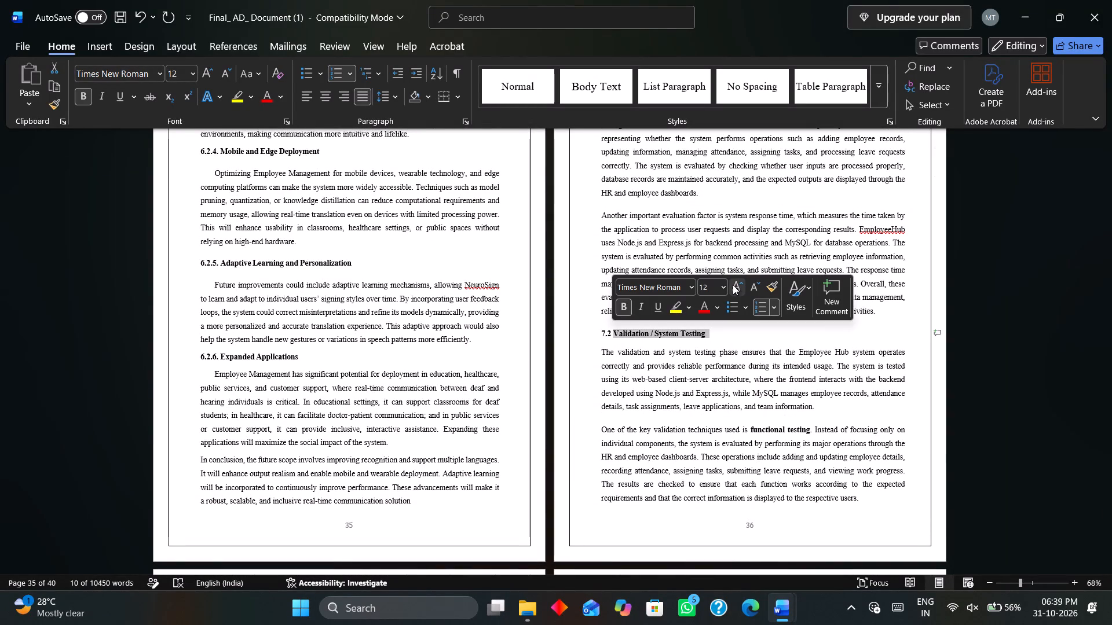
click(736, 285)
click(651, 433)
Delete the introductory paragraph beginning "The appendices section provides" between the Chapter 8 title and the 8.1 heading.
scroll(651, 433, down, 1)
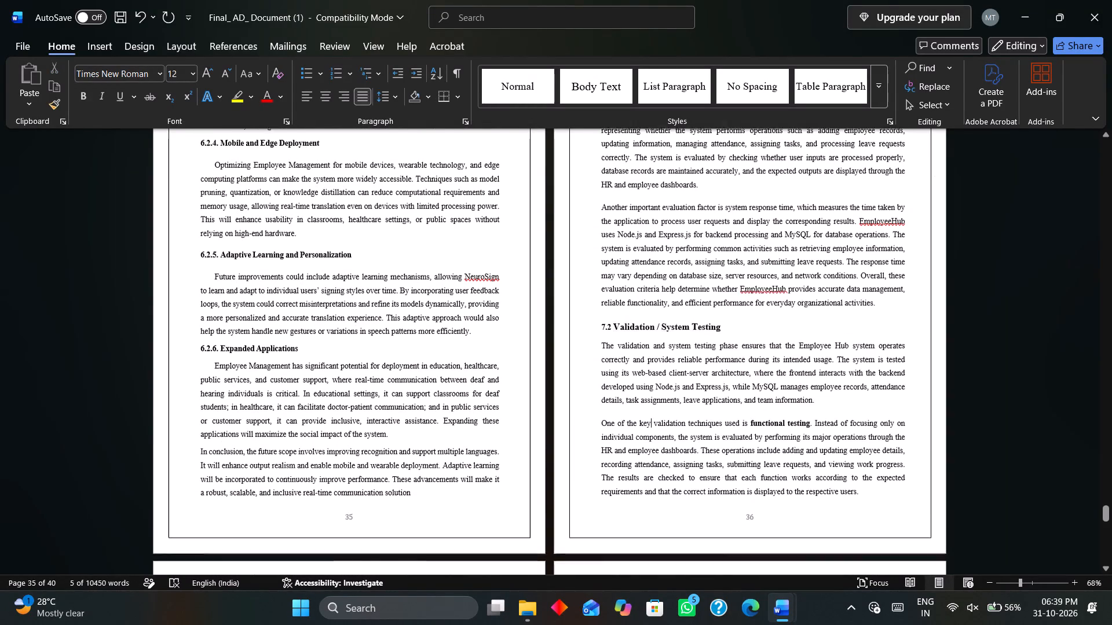
scroll(651, 433, down, 4)
scroll(482, 420, down, 4)
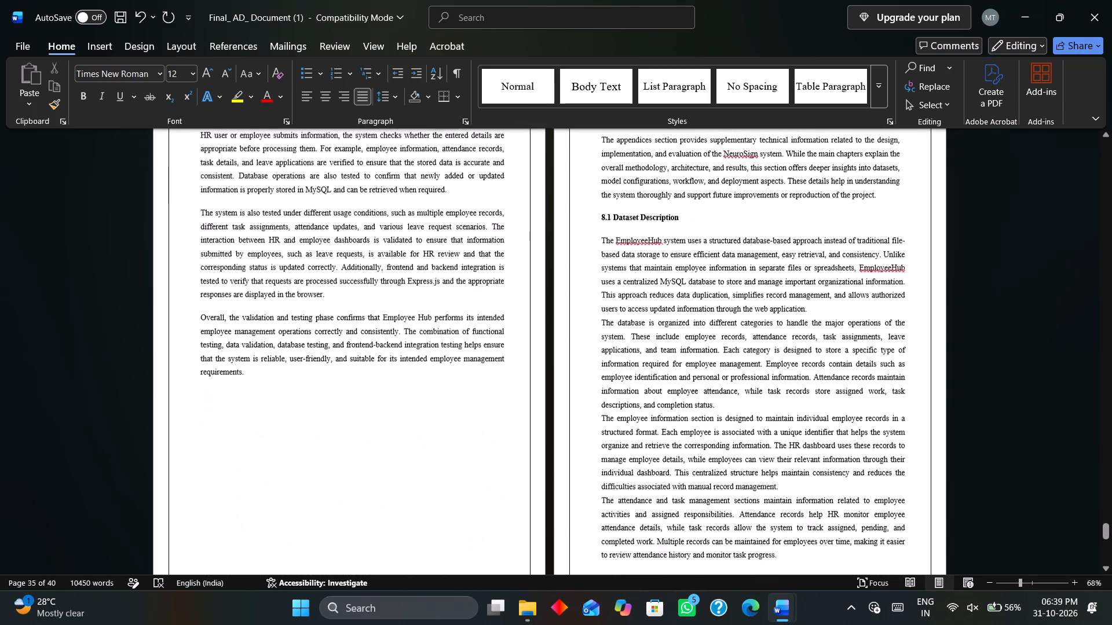
scroll(482, 420, up, 2)
click(649, 369)
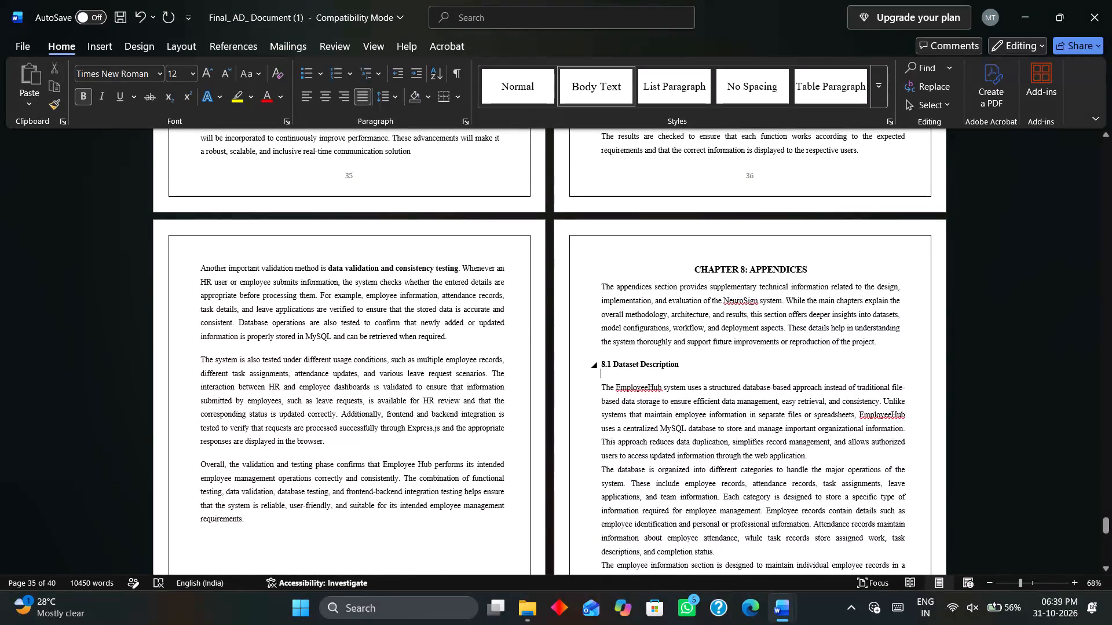
drag(886, 340, 697, 310)
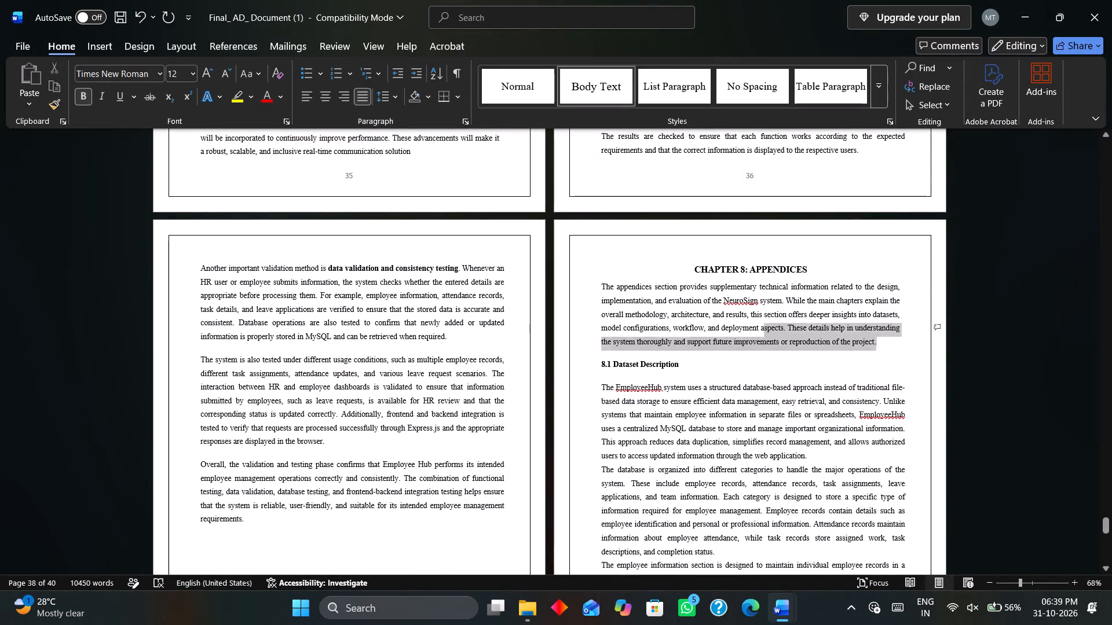
drag(697, 310, 606, 286)
scroll(606, 286, up, 7)
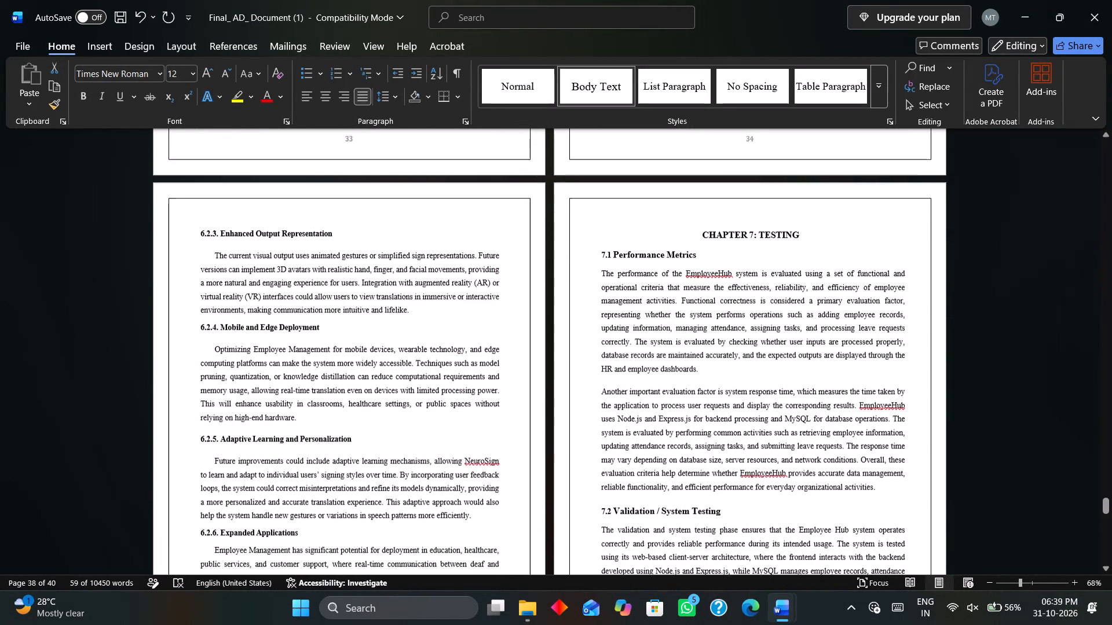
scroll(606, 286, up, 1)
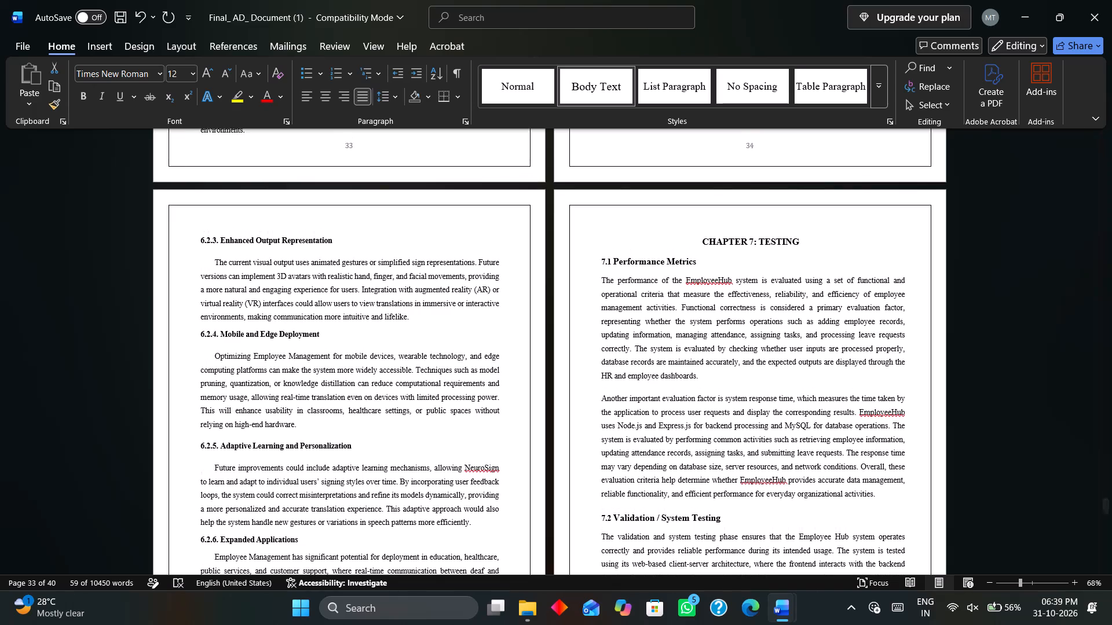
drag(606, 286, 703, 0)
scroll(720, 381, down, 3)
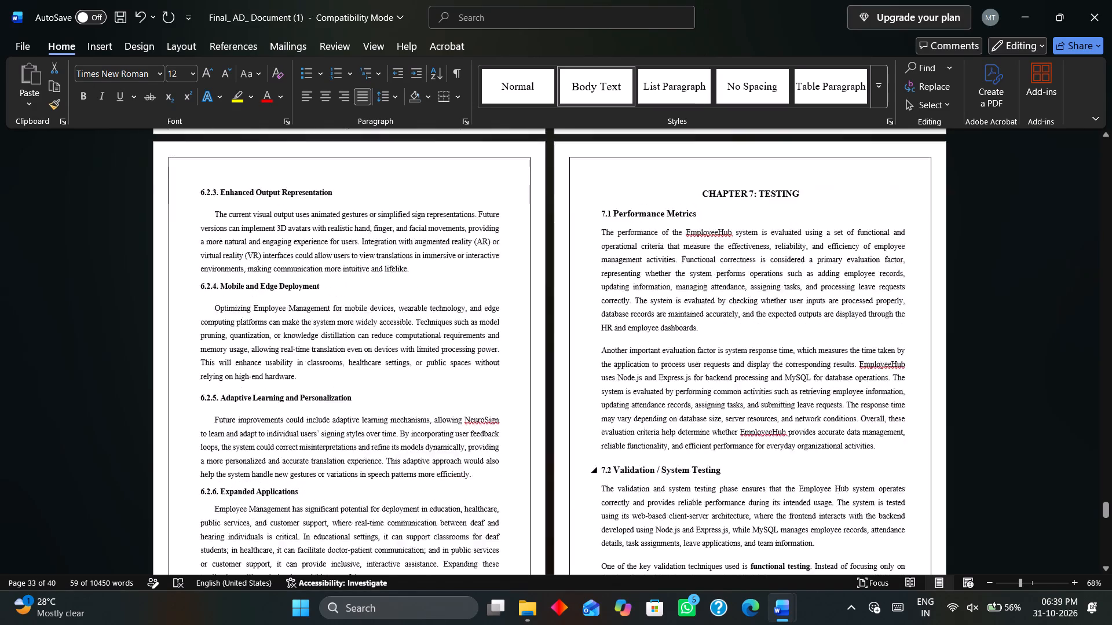
scroll(720, 381, down, 2)
key(BackSpace)
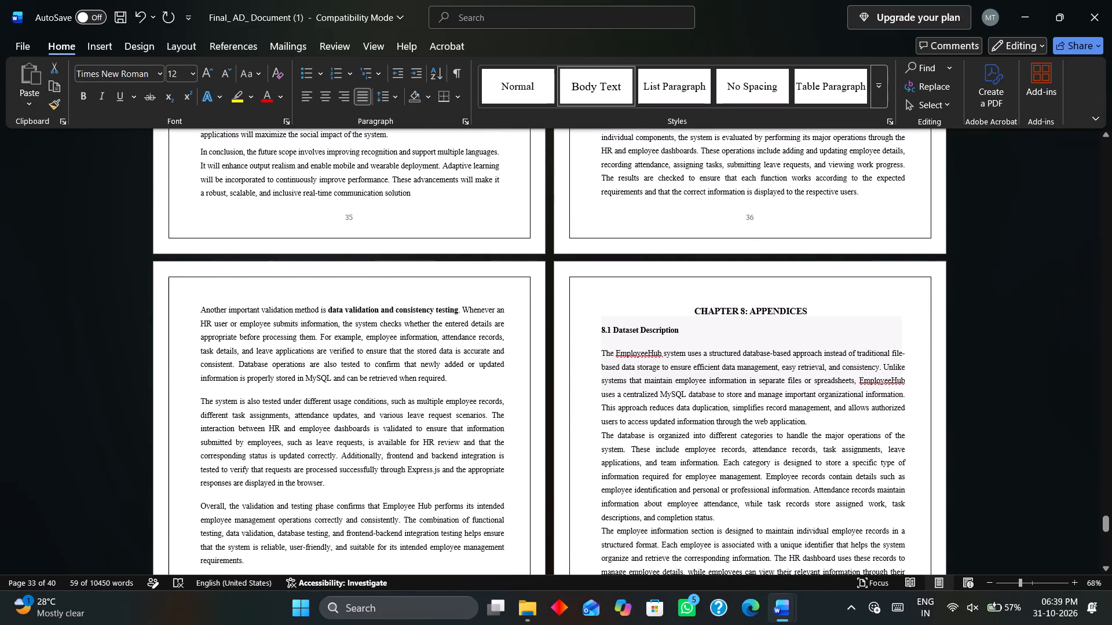
Delete one blank paragraph above the "The leave management section" paragraph on page 38.
scroll(660, 381, down, 5)
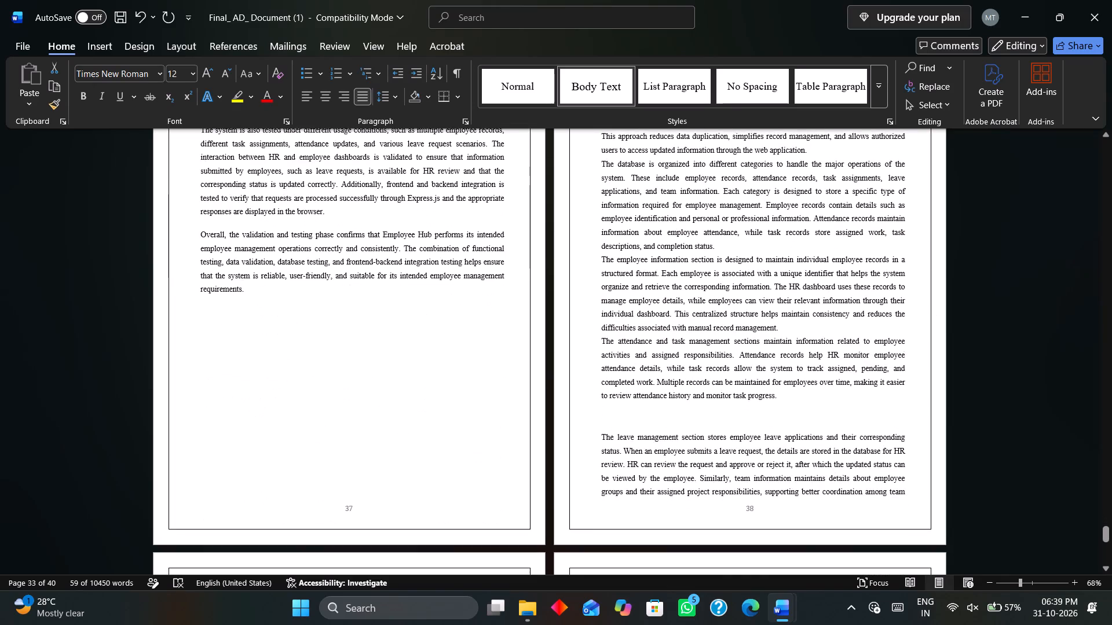
scroll(660, 381, down, 2)
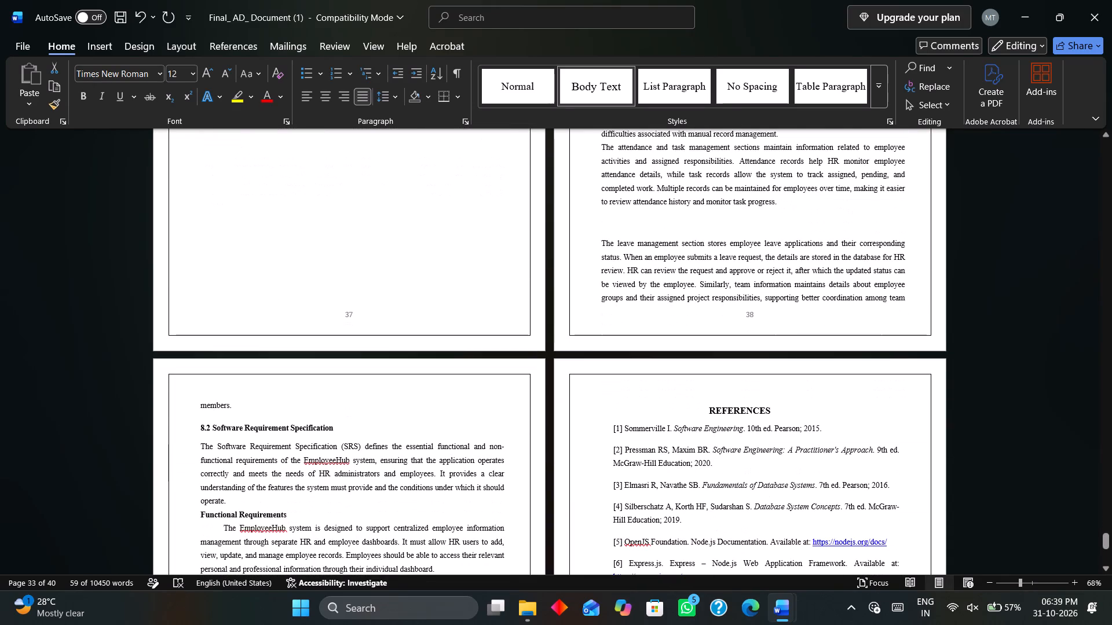
click(675, 226)
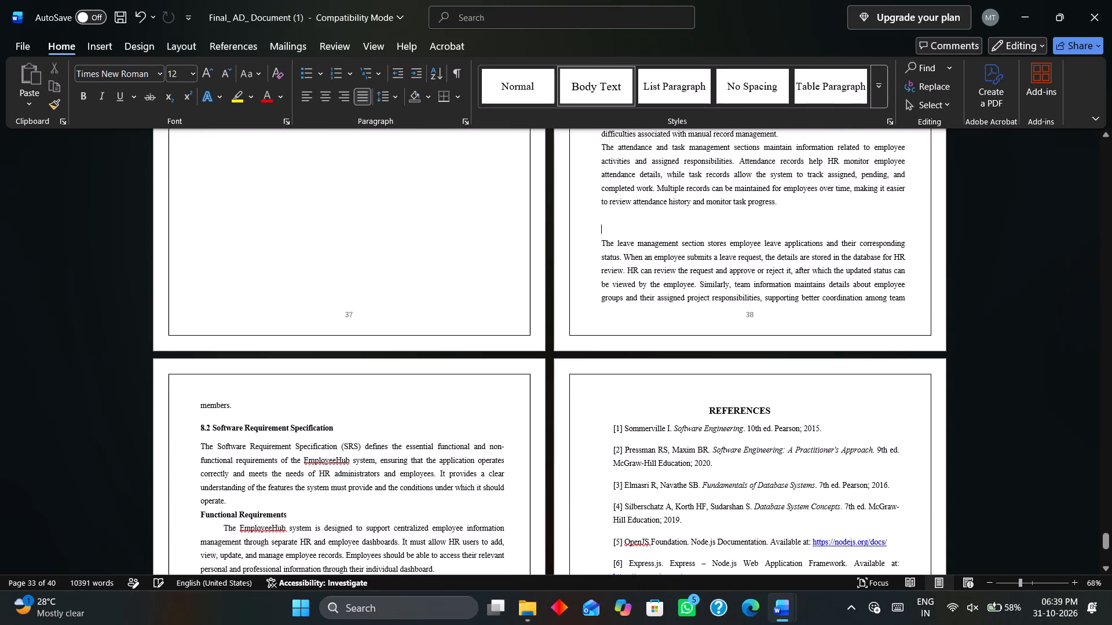
key(BackSpace)
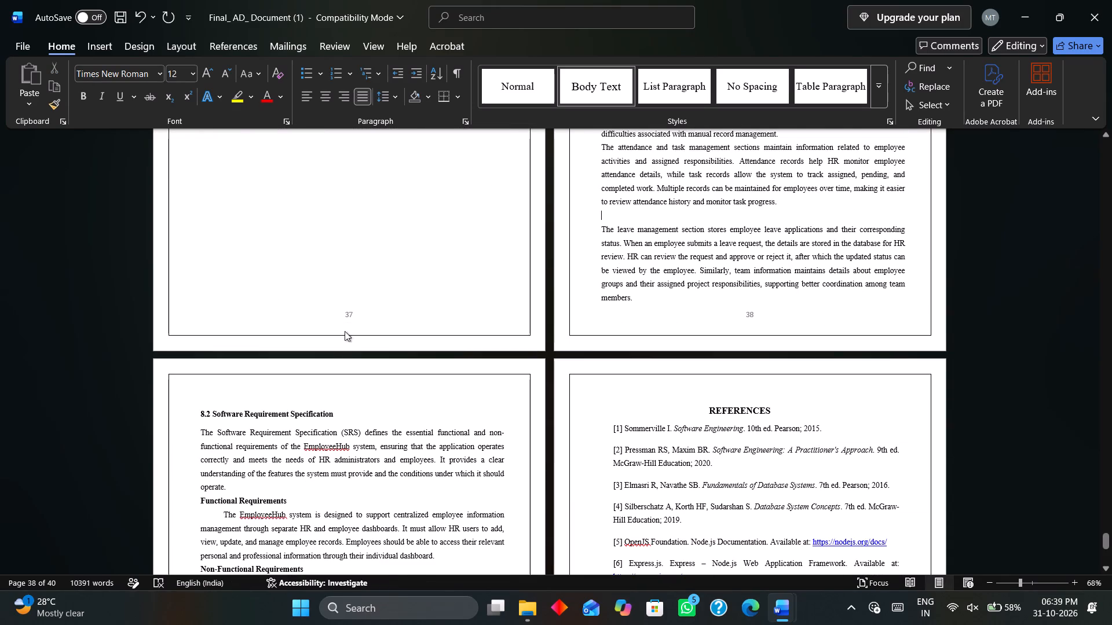
Enlarge the "Software Requirement Specification" text of the 8.2 heading on page 39 to 14 pt.
double_click(337, 412)
drag(337, 412, 211, 415)
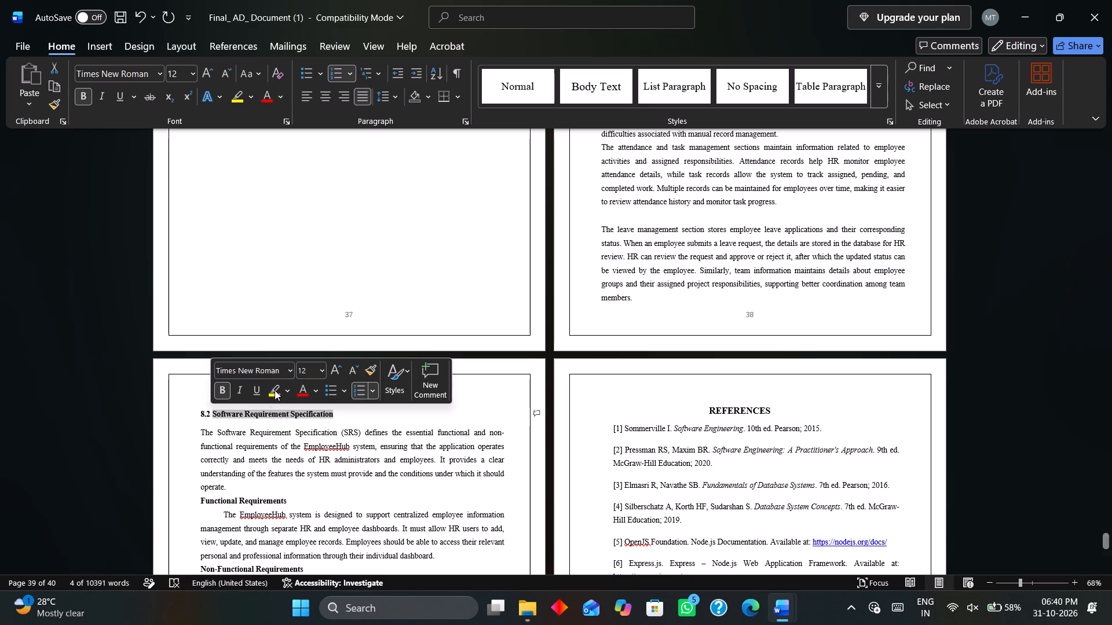
click(336, 373)
click(414, 451)
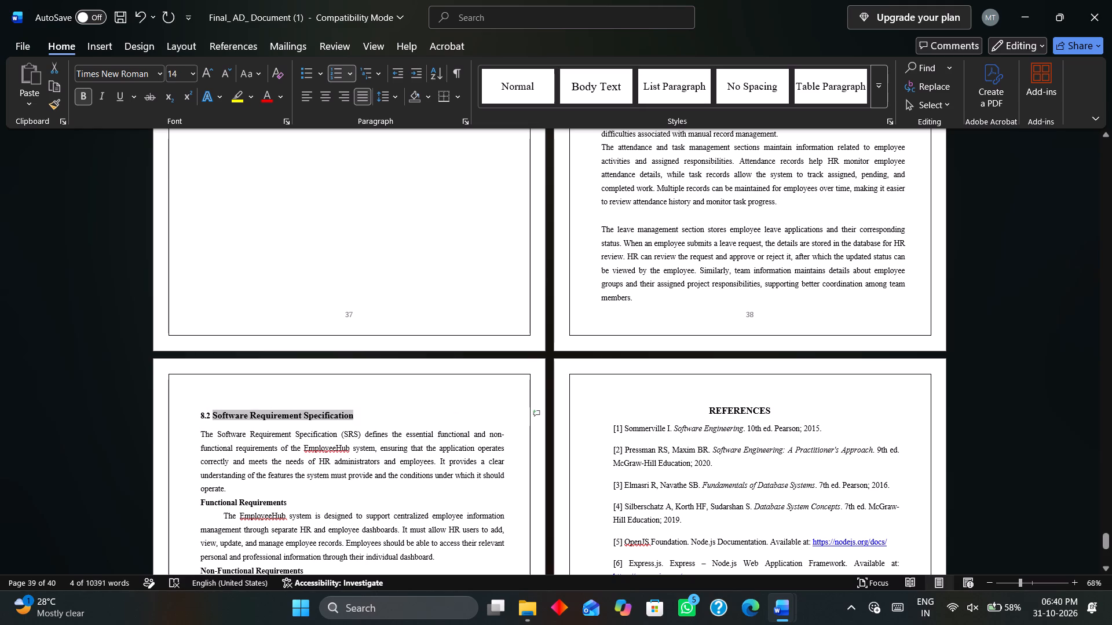
Review the 8.2 section on page 39 and the References page for remaining formatting issues.
scroll(414, 451, down, 2)
scroll(332, 473, down, 2)
scroll(332, 473, up, 2)
scroll(332, 473, down, 3)
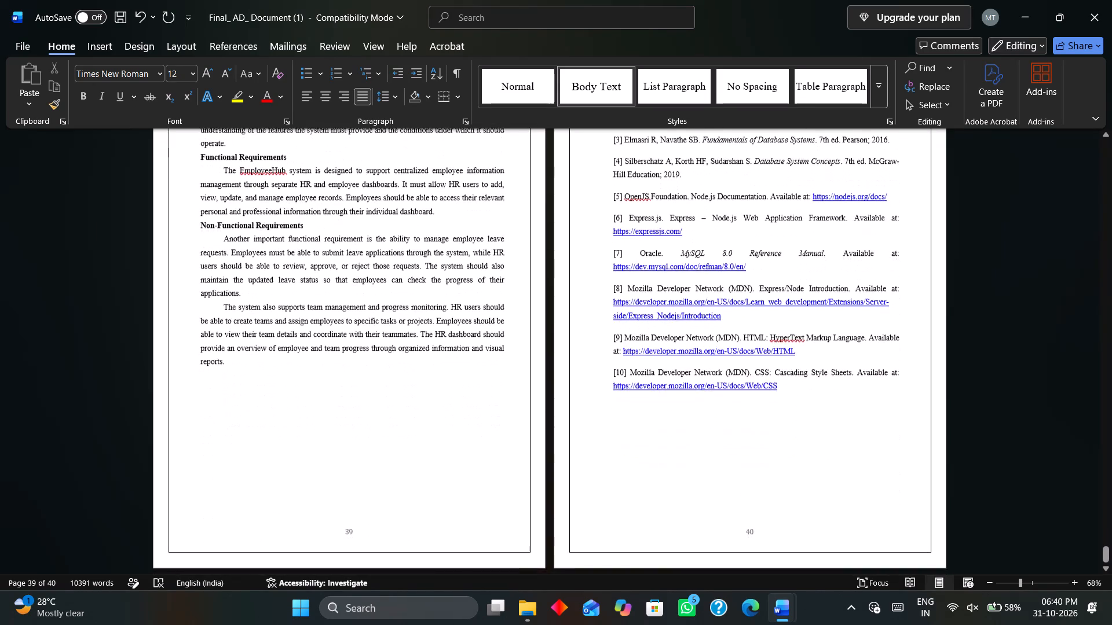
scroll(332, 473, down, 2)
scroll(332, 473, up, 4)
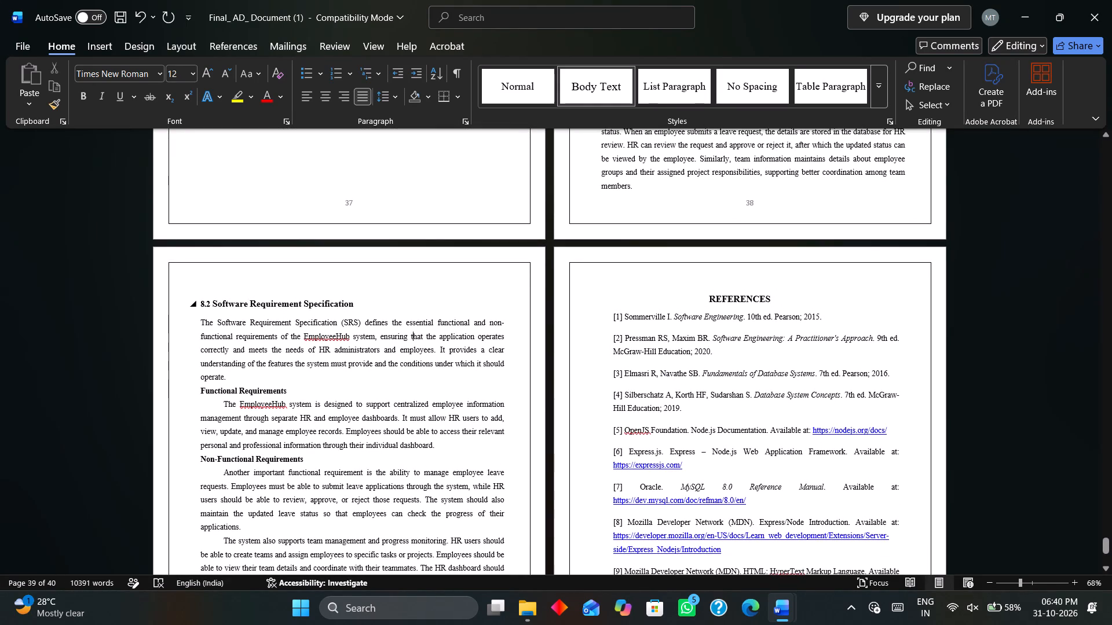
click(345, 306)
click(361, 305)
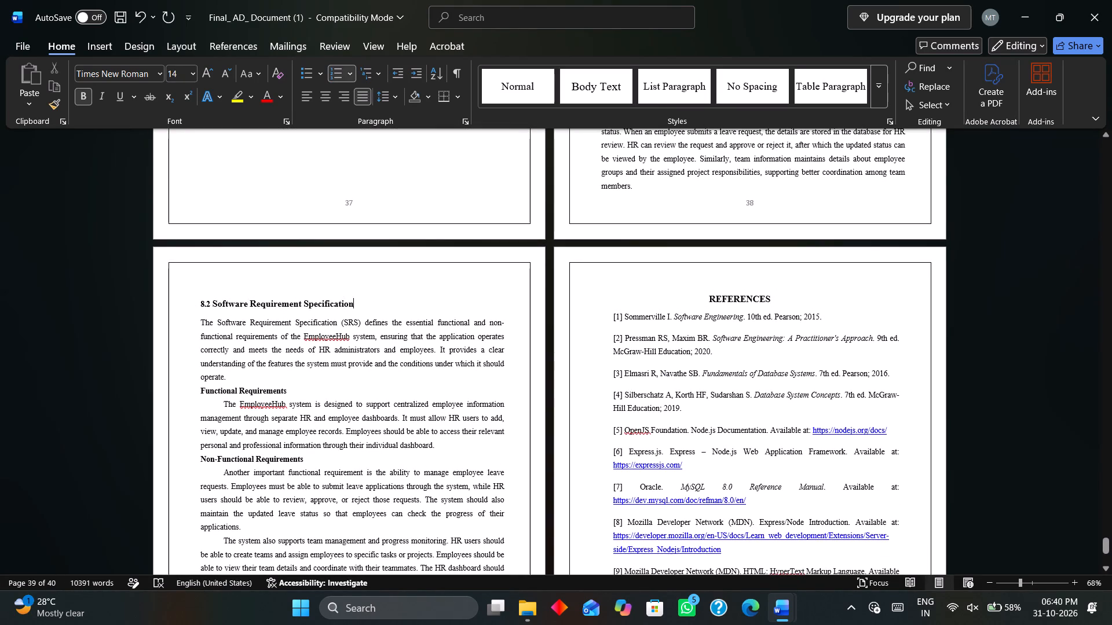
Enlarge the "Dataset Description" text of the 8.1 heading on page 38 to 14 pt.
scroll(485, 276, up, 3)
scroll(550, 306, up, 2)
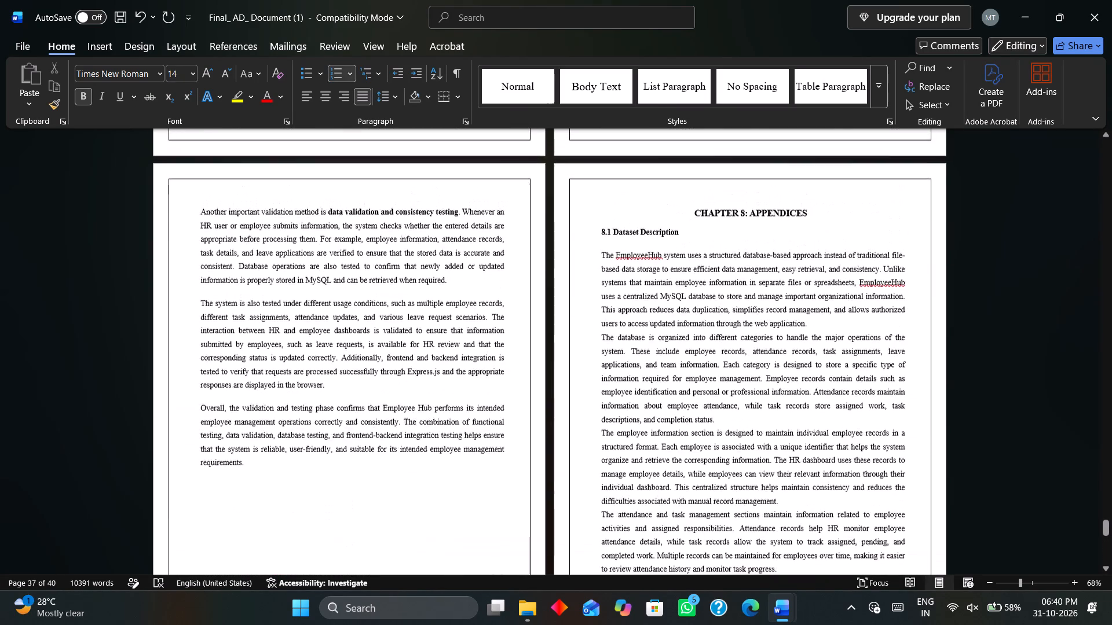
scroll(550, 306, up, 1)
click(645, 307)
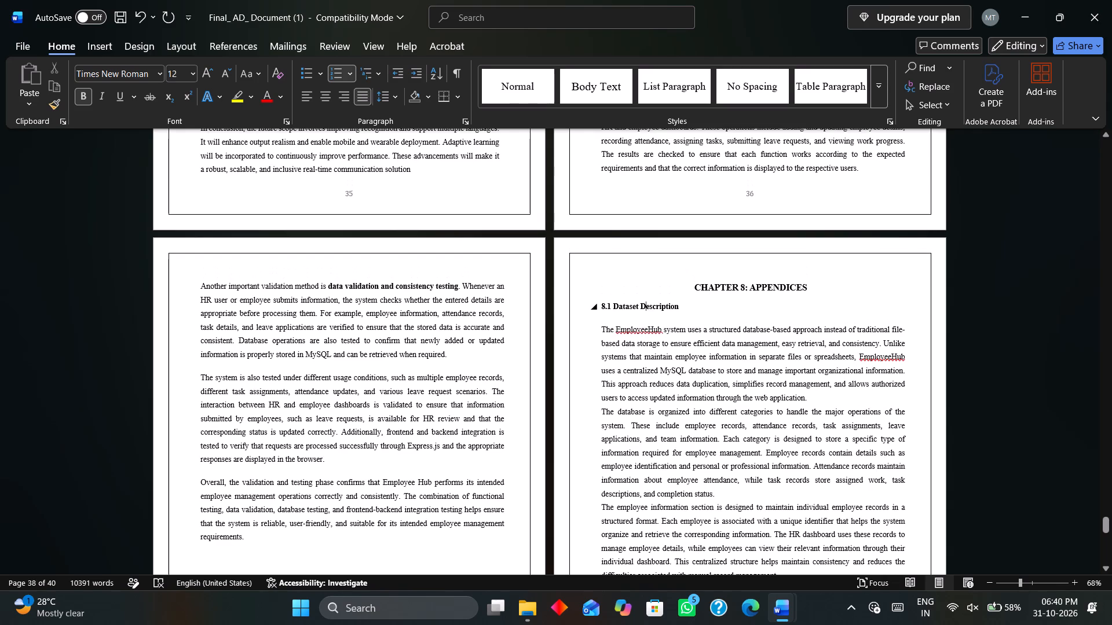
drag(679, 307, 611, 308)
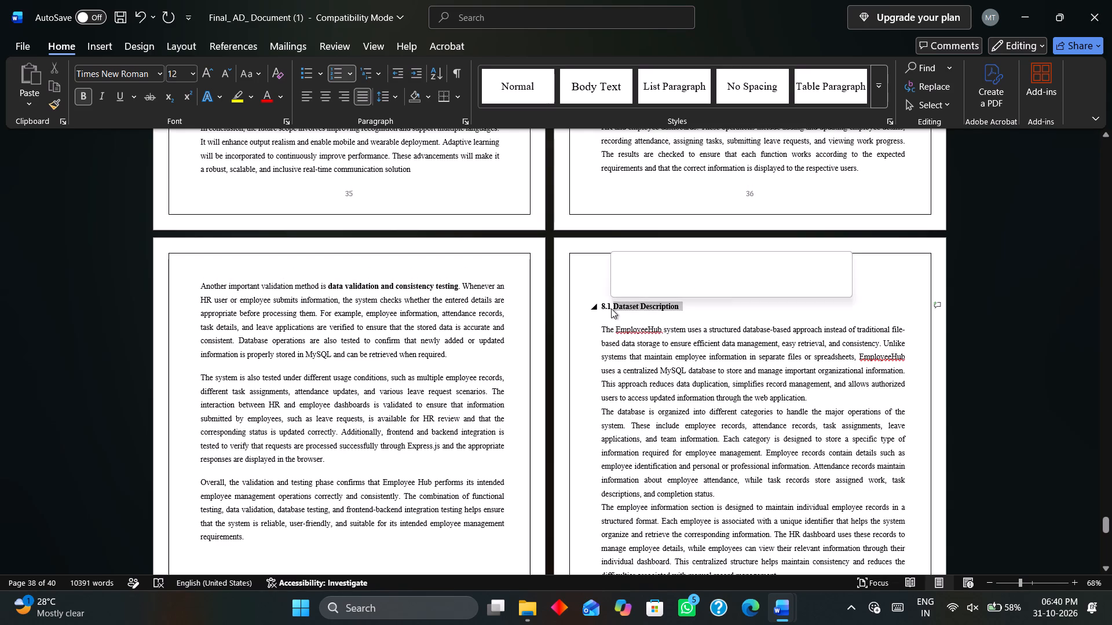
click(736, 266)
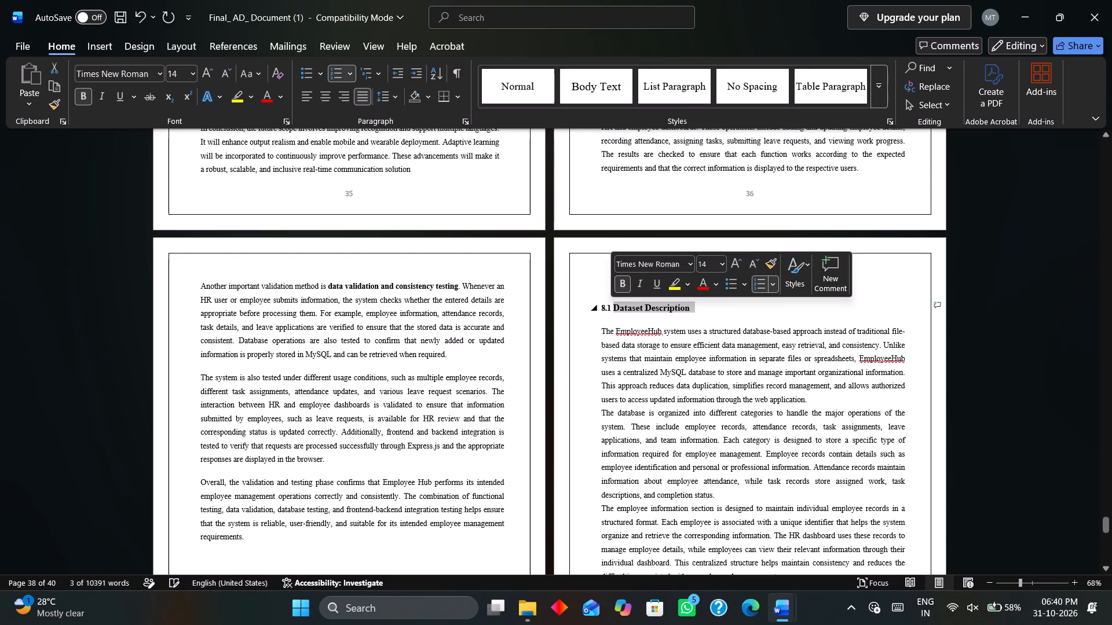
click(572, 388)
Check the Chapter 8 pages, comparing the 8.1 and 8.2 headings and the spacing of the text below them.
scroll(572, 388, down, 3)
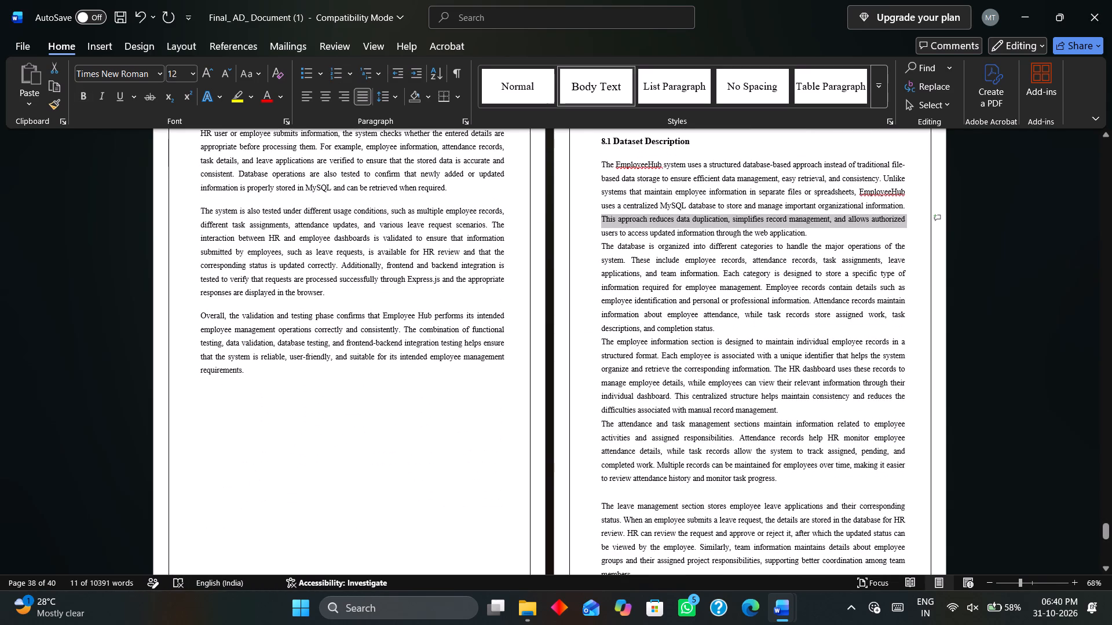
click(584, 301)
scroll(584, 301, down, 2)
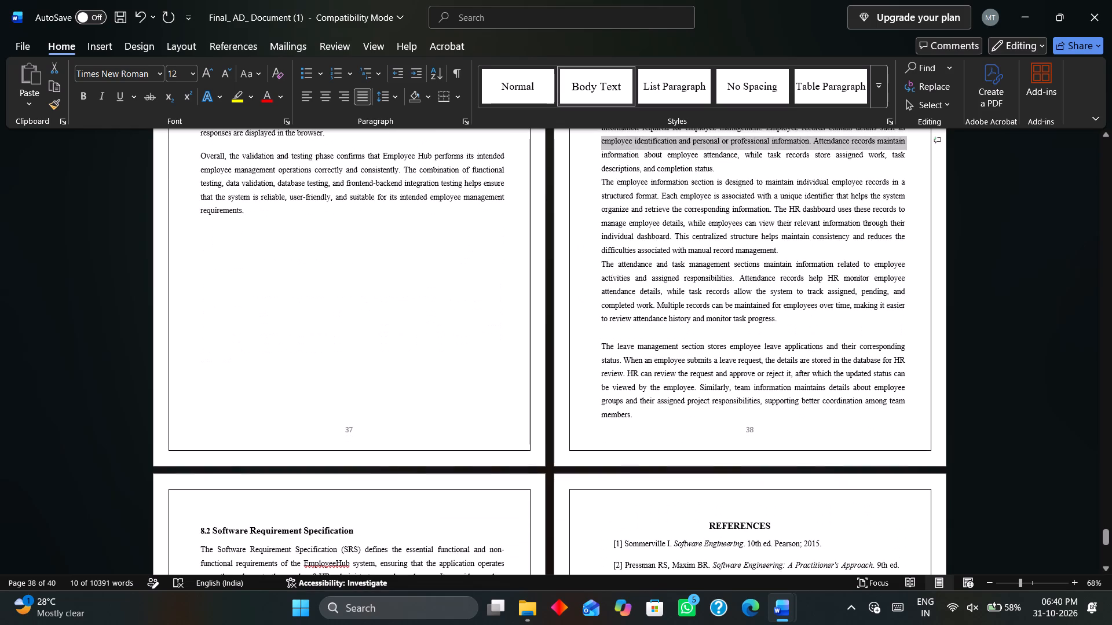
right_click(557, 333)
click(506, 343)
scroll(612, 267, up, 1)
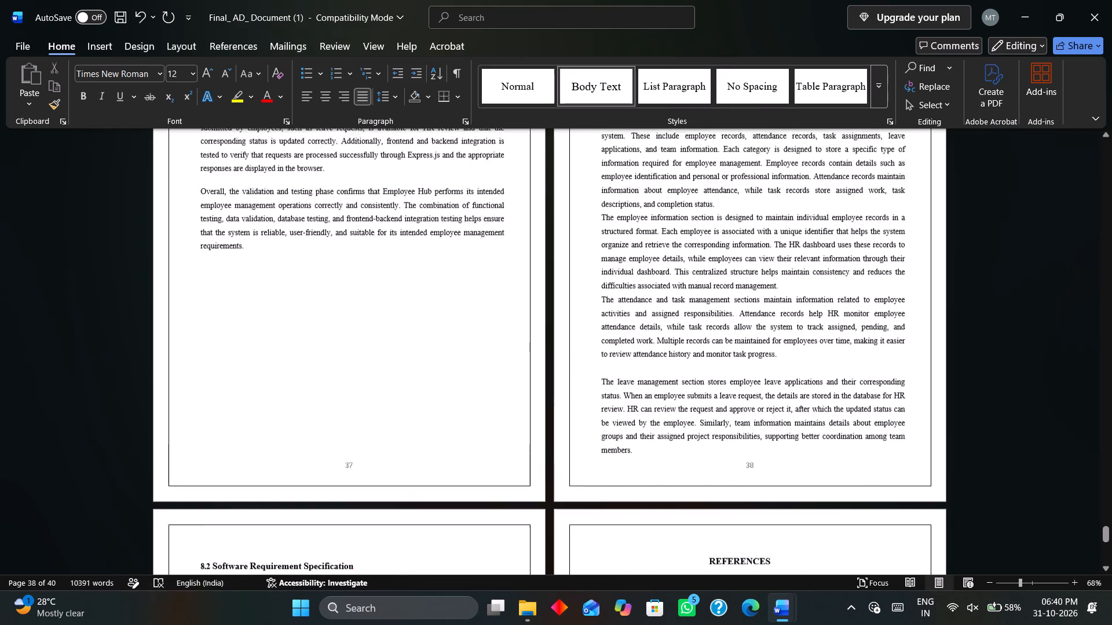
scroll(612, 267, up, 2)
scroll(612, 267, down, 1)
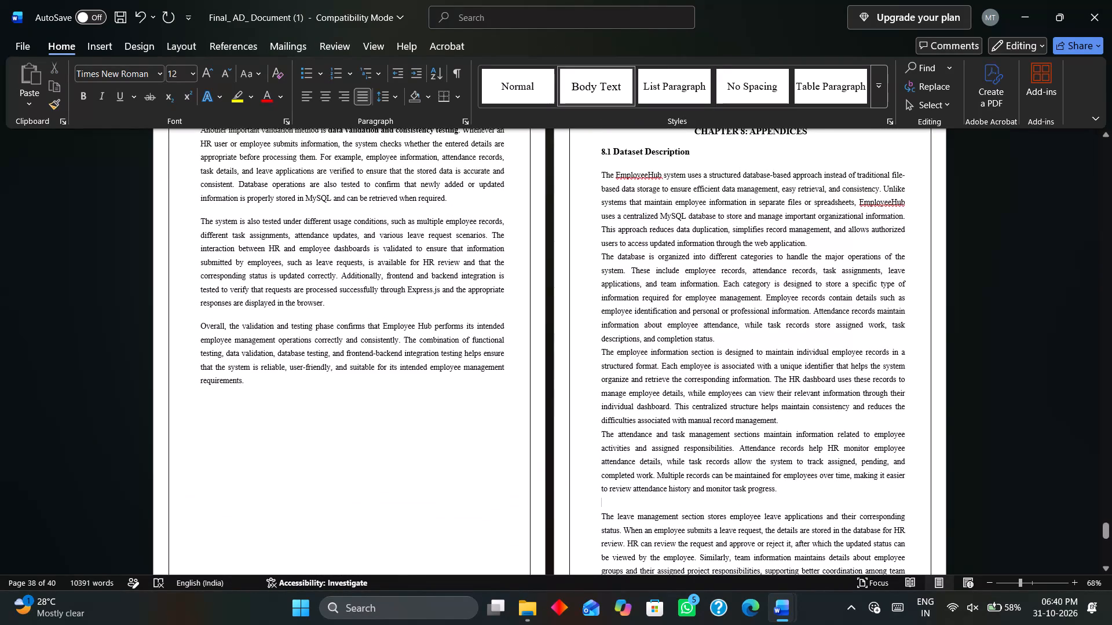
click(680, 157)
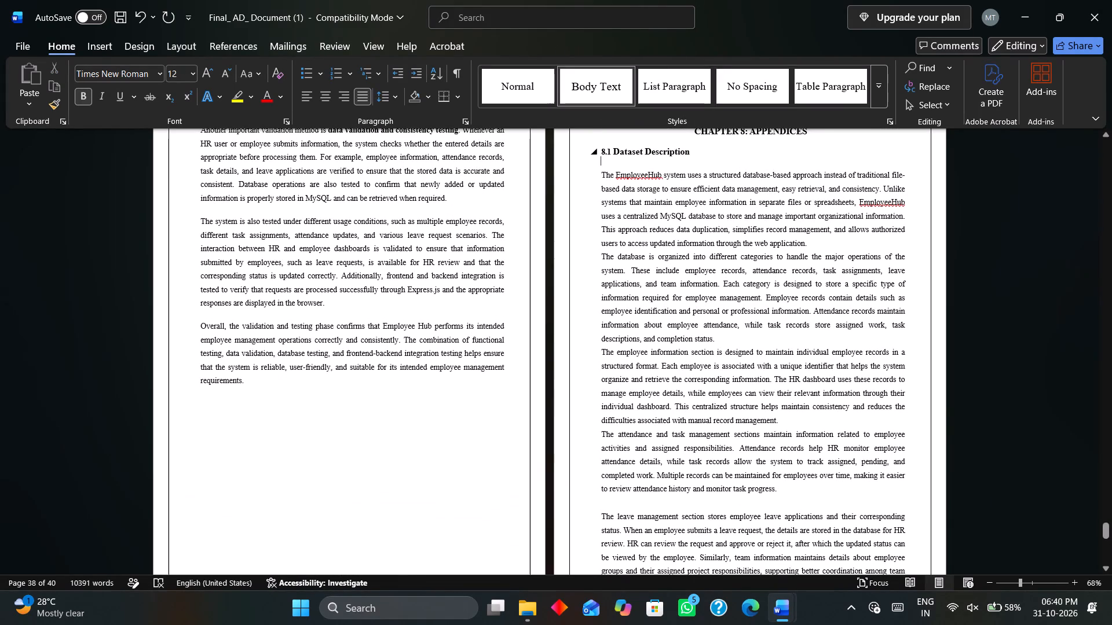
click(688, 150)
scroll(511, 389, down, 5)
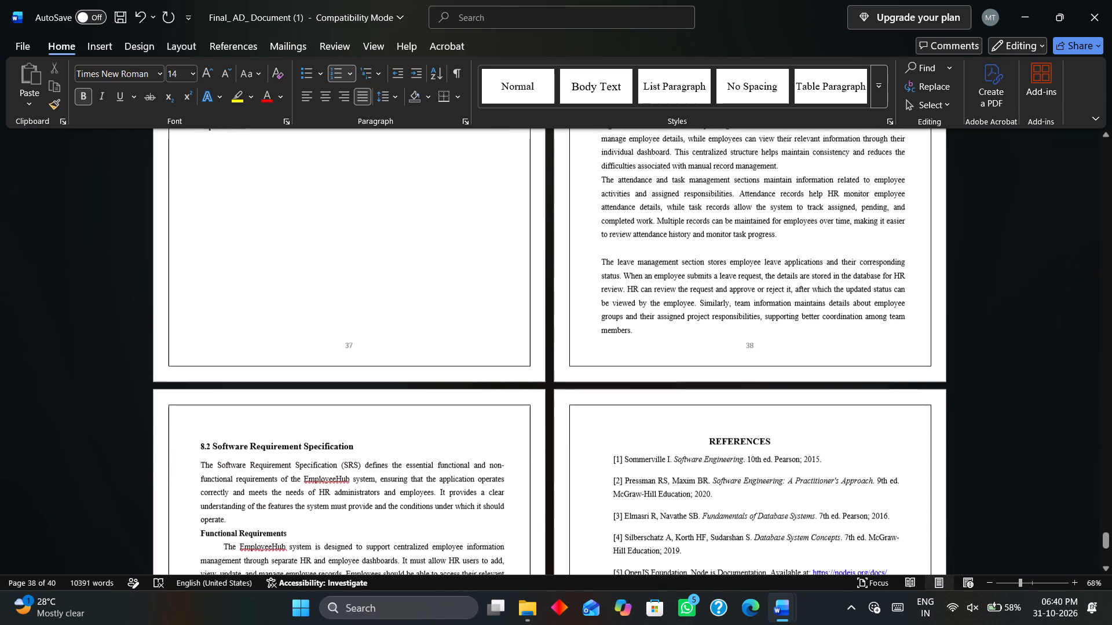
scroll(511, 389, down, 1)
click(345, 303)
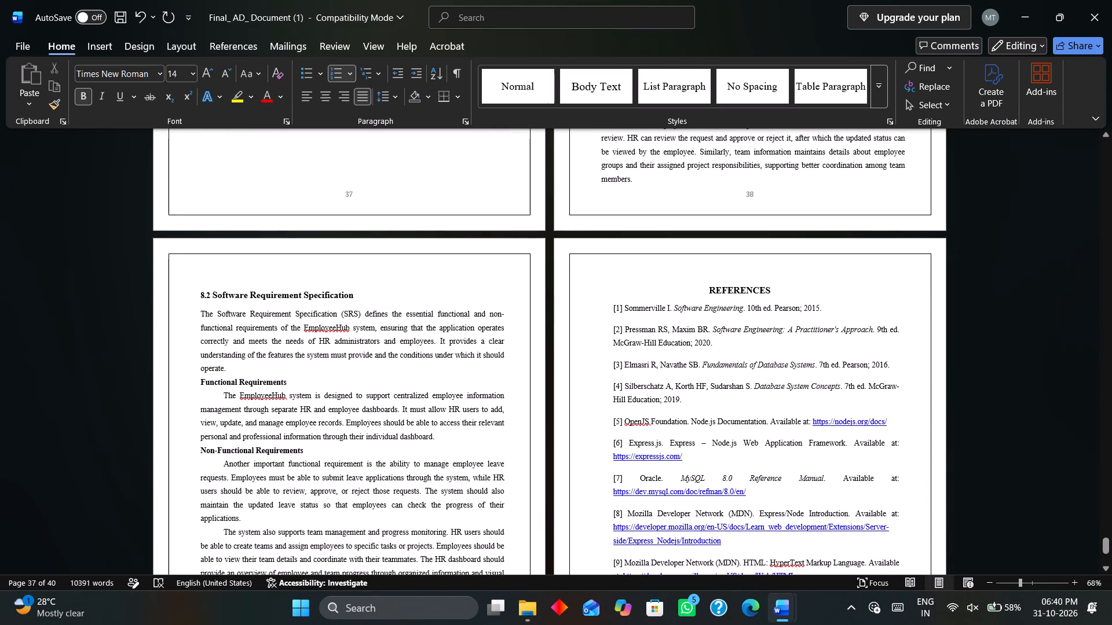
click(346, 300)
click(352, 294)
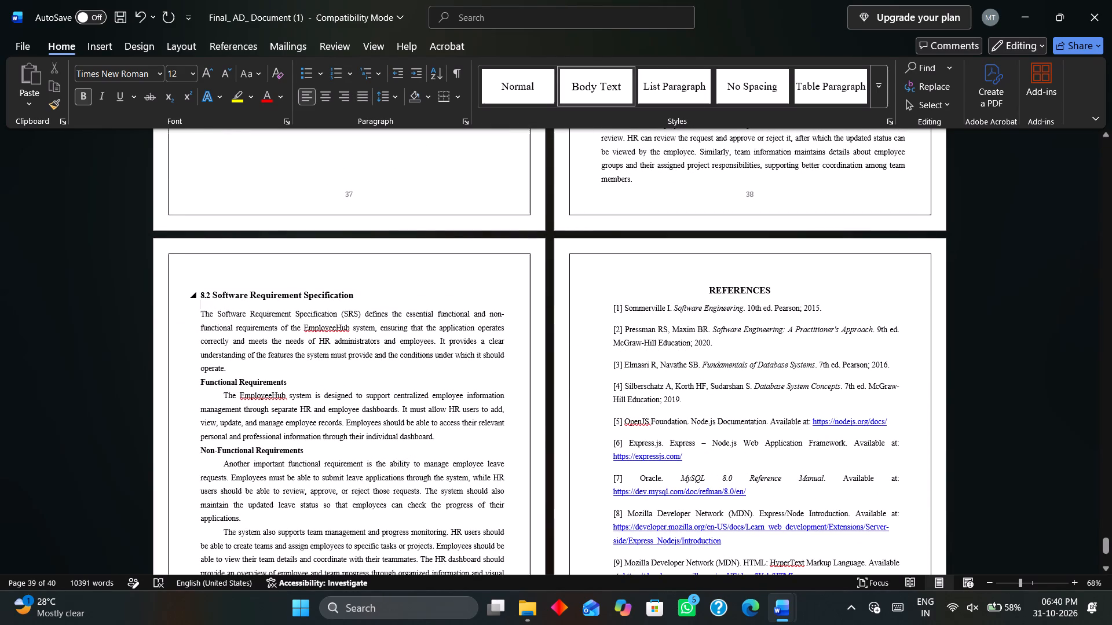
scroll(352, 294, down, 2)
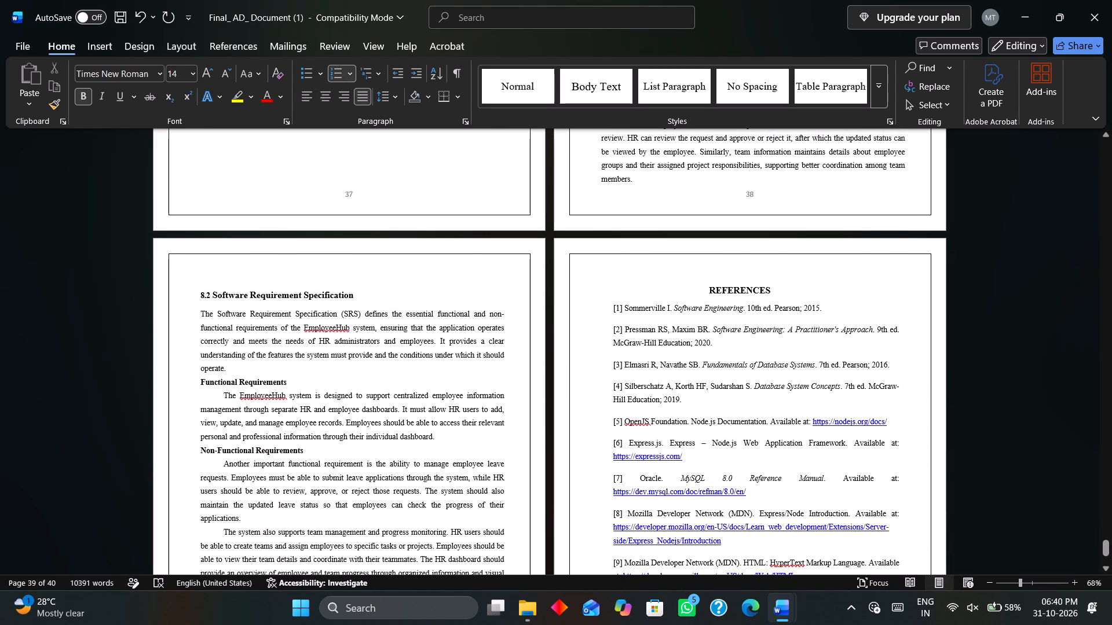
scroll(352, 294, down, 2)
scroll(352, 294, up, 17)
scroll(352, 294, down, 4)
scroll(352, 294, up, 15)
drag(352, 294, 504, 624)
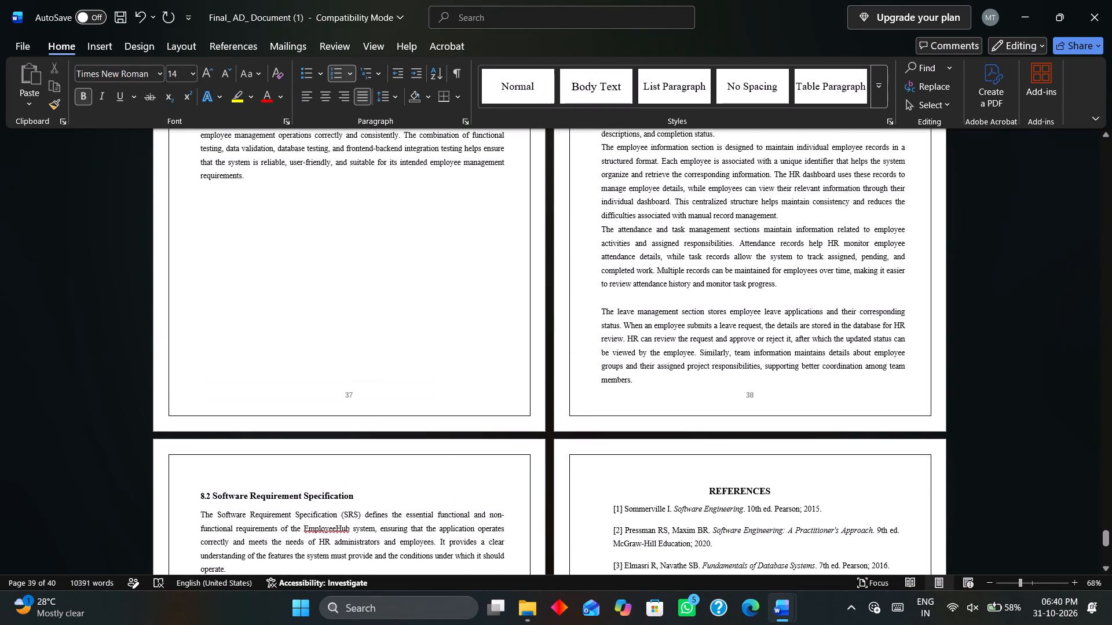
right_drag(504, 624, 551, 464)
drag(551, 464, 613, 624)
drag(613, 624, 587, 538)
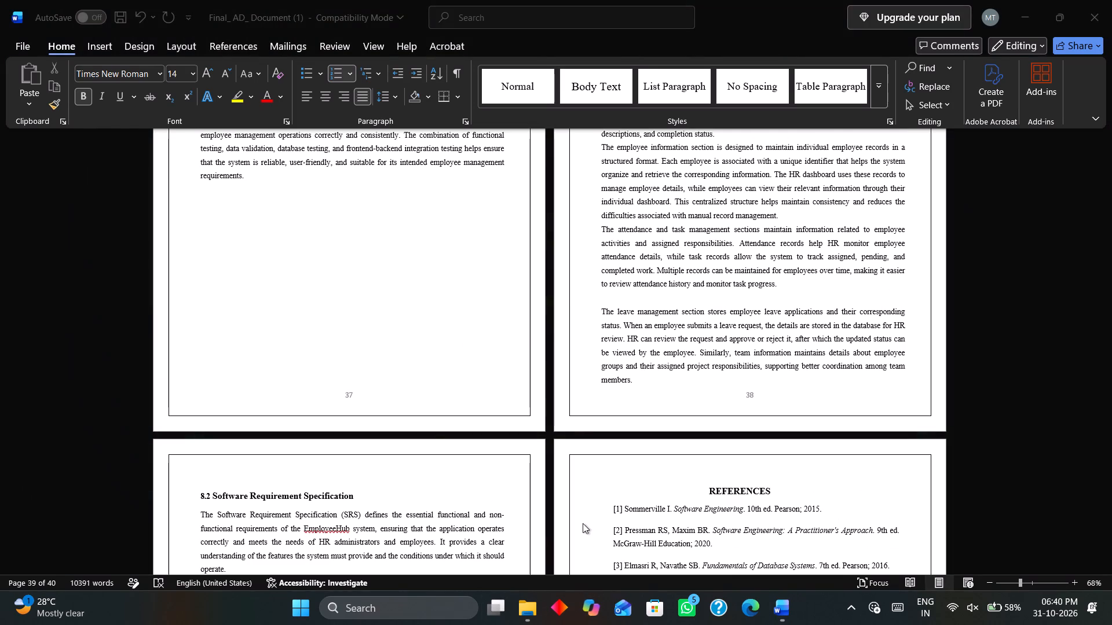
Arrange the report, showing Chapter 1, side by side with the separate Final_ AD_ Document window.
scroll(523, 383, up, 7)
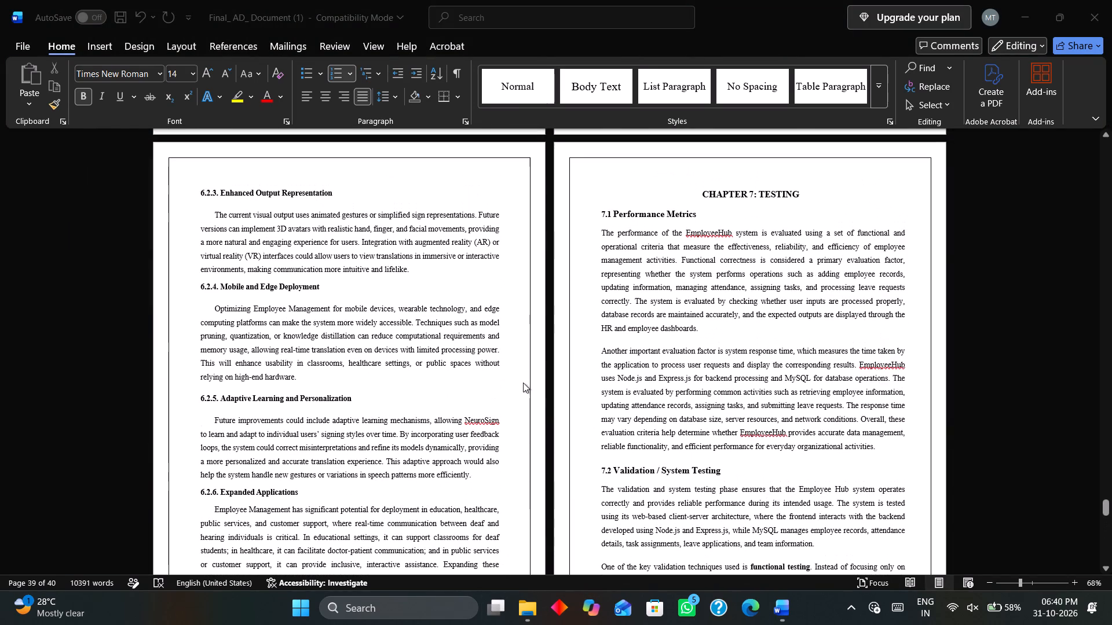
drag(523, 383, 691, 624)
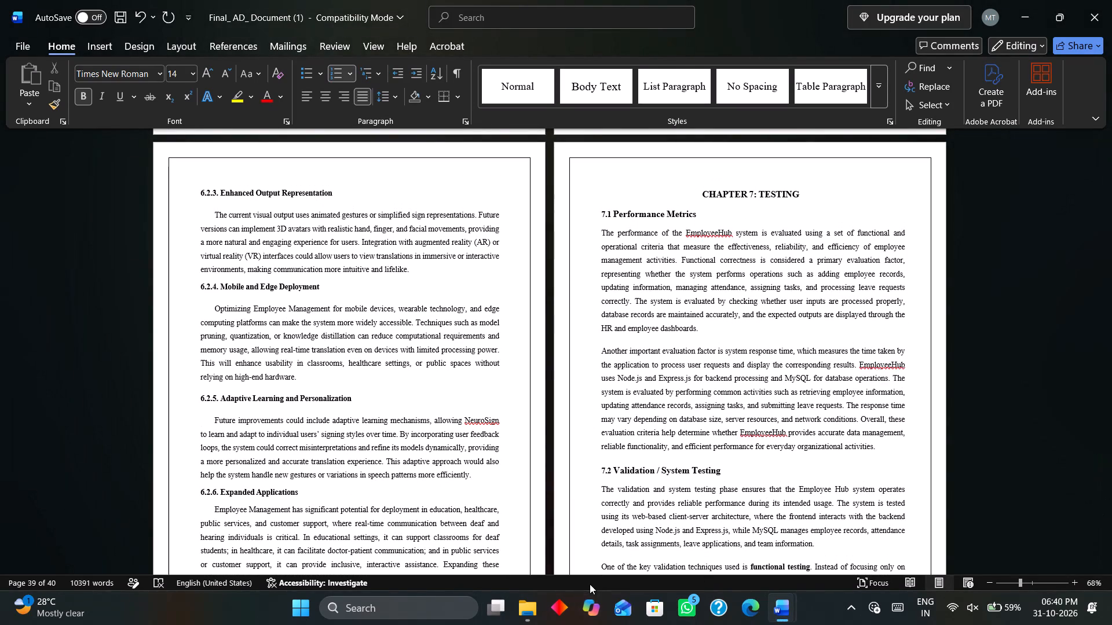
click(558, 502)
scroll(558, 502, up, 20)
scroll(558, 502, up, 20)
scroll(558, 502, up, 20)
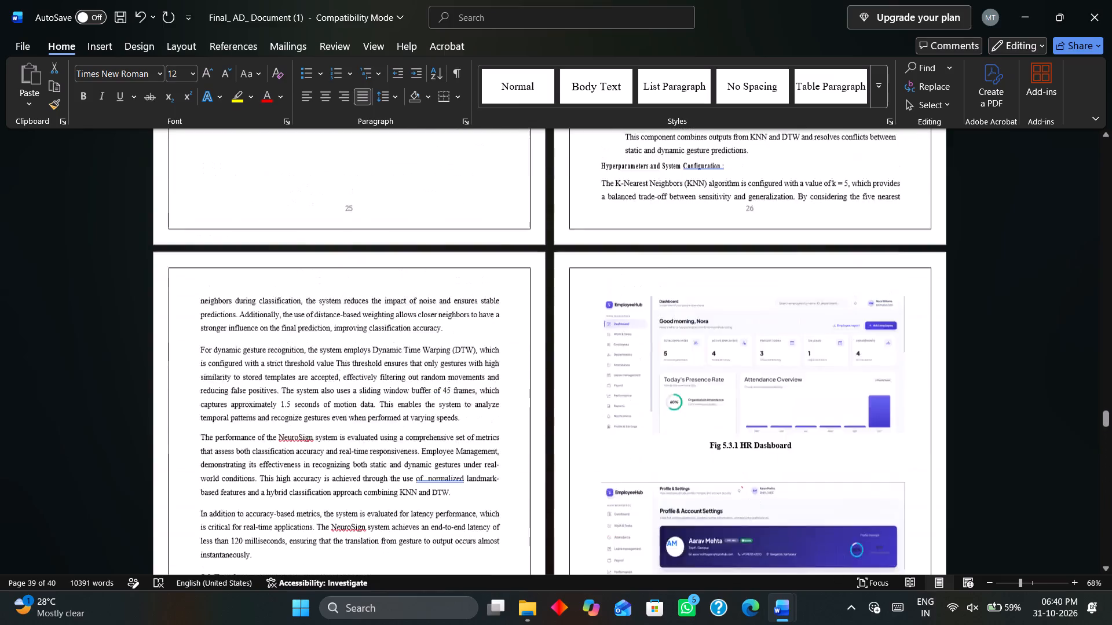
scroll(558, 502, up, 20)
scroll(558, 502, up, 20)
scroll(558, 502, up, 20)
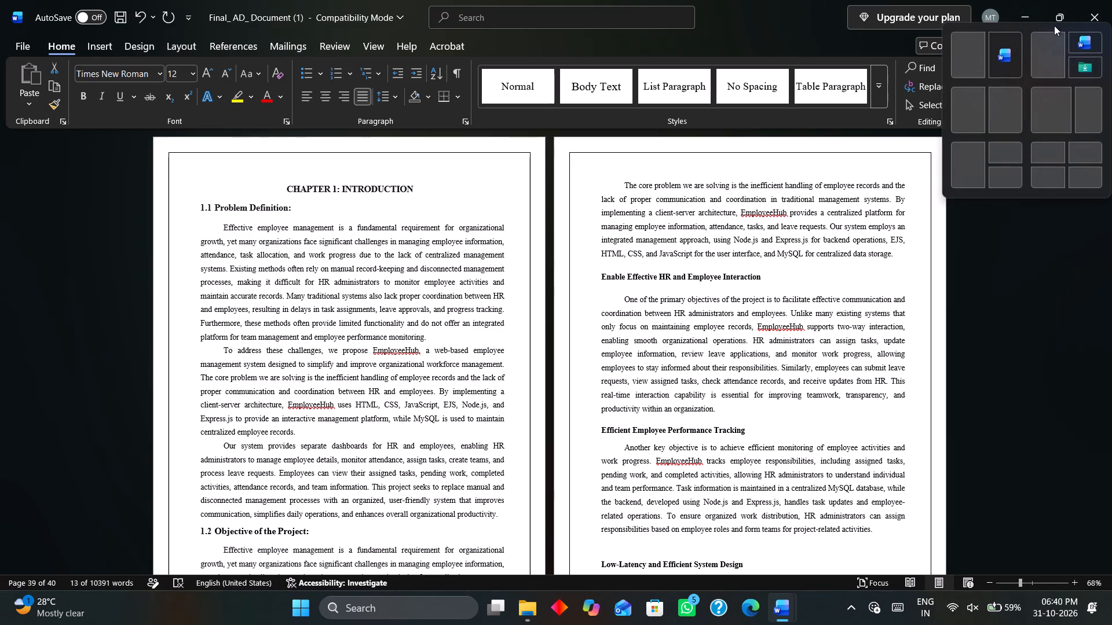
click(966, 114)
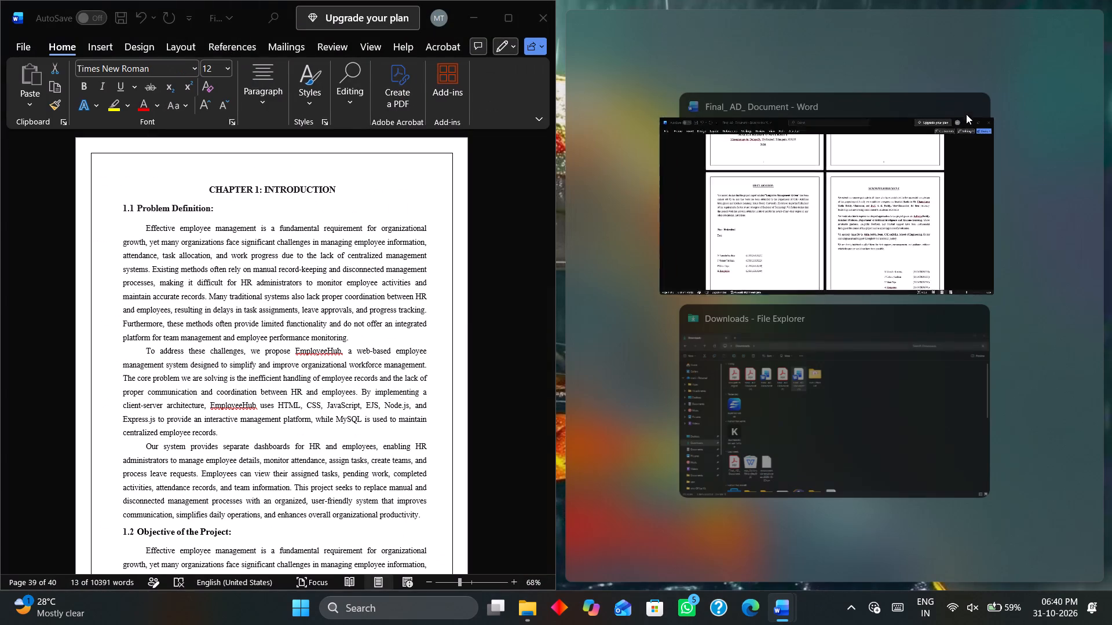
click(839, 237)
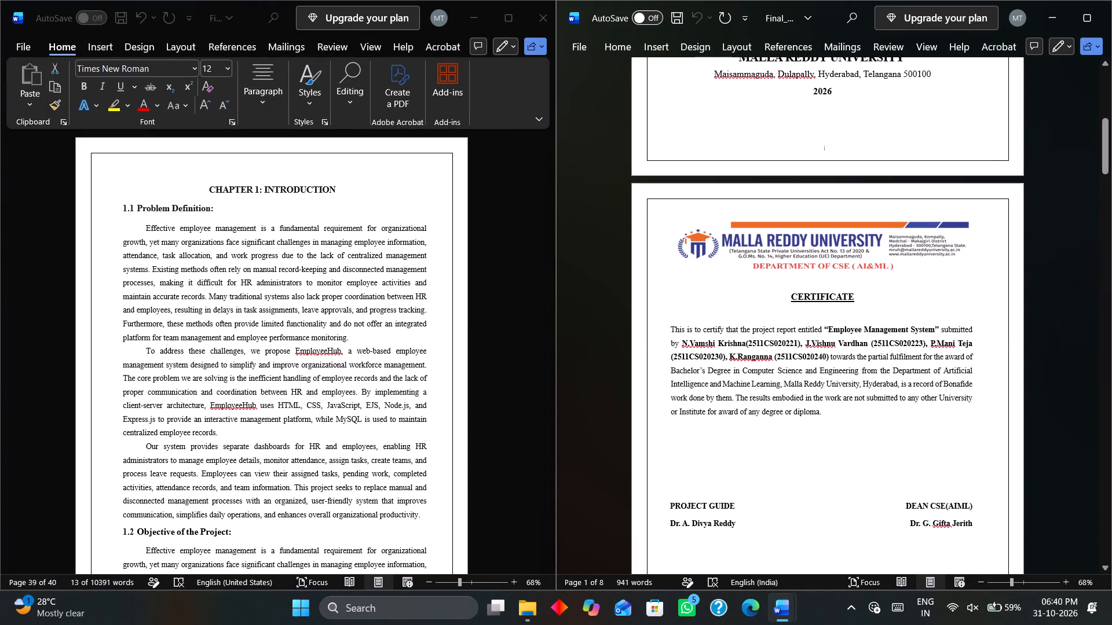
Look through the front matter in Final_ AD_ Document, from the certificate page to the Contents table.
scroll(802, 330, up, 4)
scroll(802, 330, down, 10)
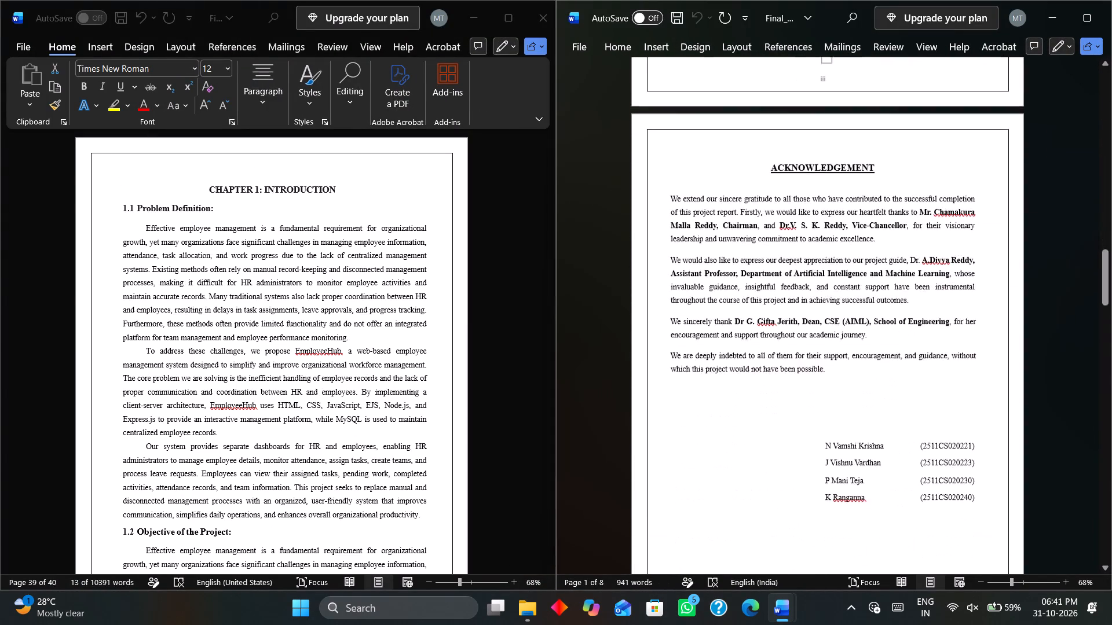
scroll(802, 330, down, 6)
scroll(802, 330, up, 8)
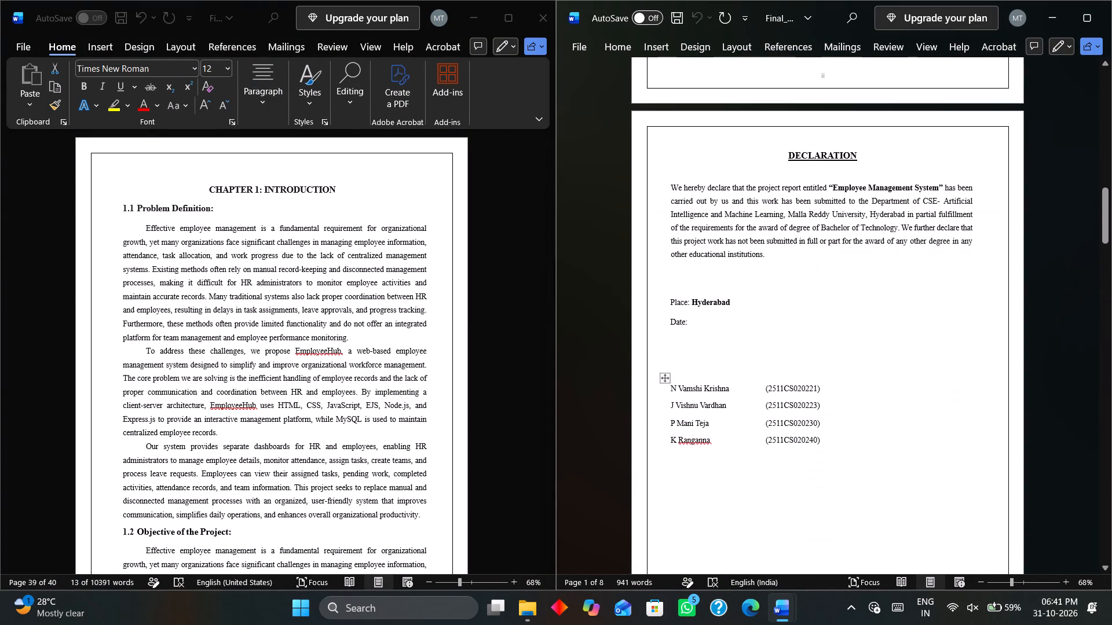
scroll(802, 330, down, 17)
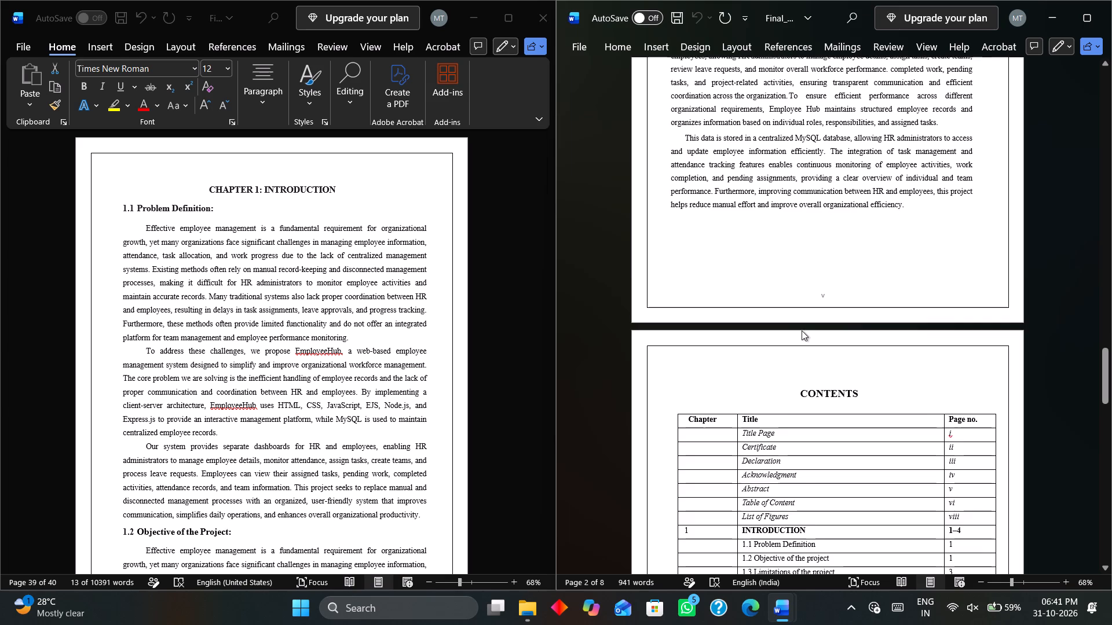
scroll(802, 330, down, 3)
scroll(341, 282, up, 4)
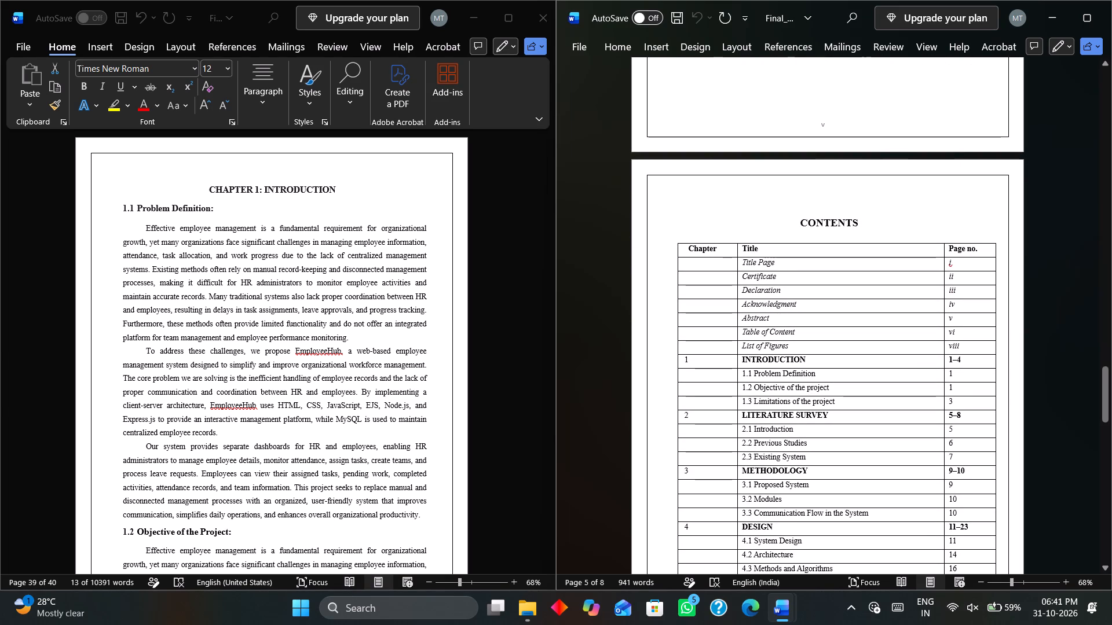
Check the report's sections 1.1 Problem Definition and 1.2 Objective of the Project against their titles and page numbers in the Contents table.
scroll(405, 290, down, 4)
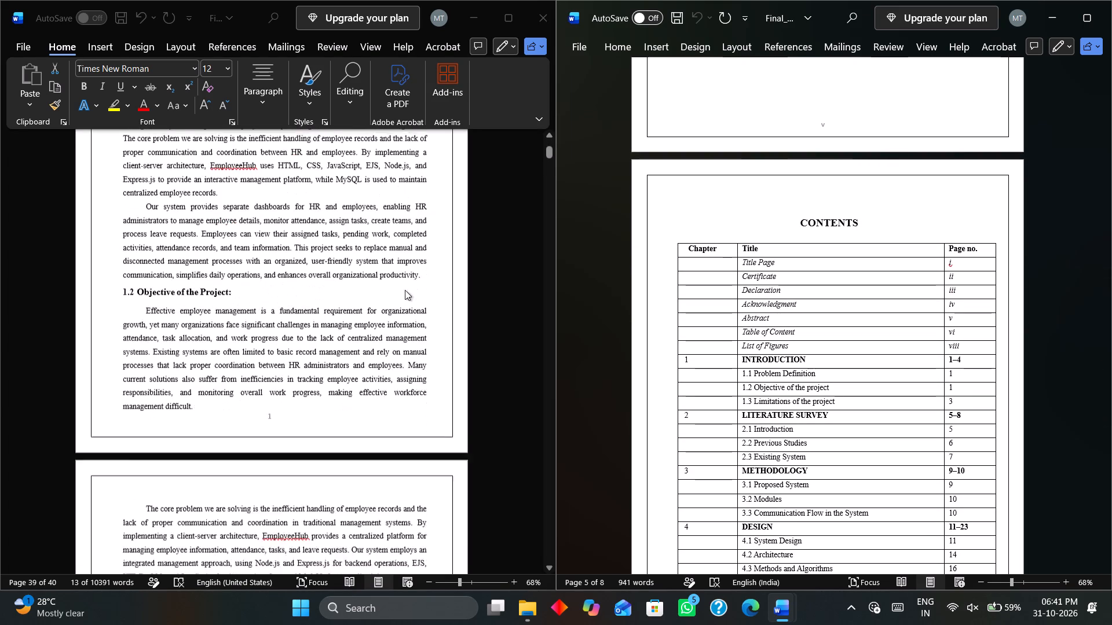
scroll(405, 290, down, 2)
scroll(405, 290, up, 1)
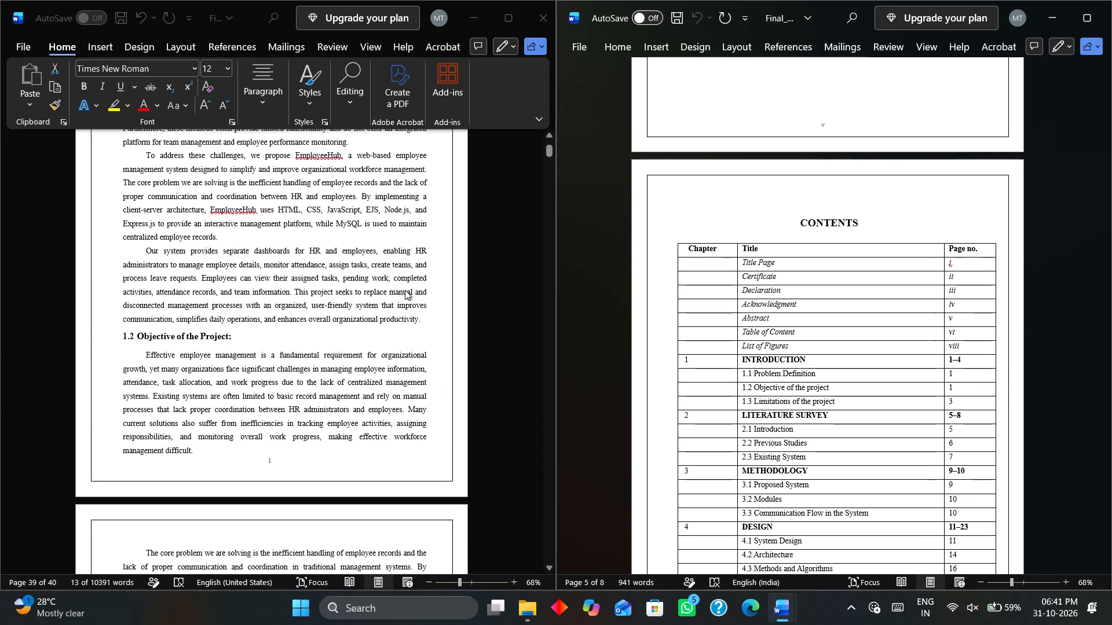
scroll(405, 290, up, 1)
scroll(717, 264, down, 2)
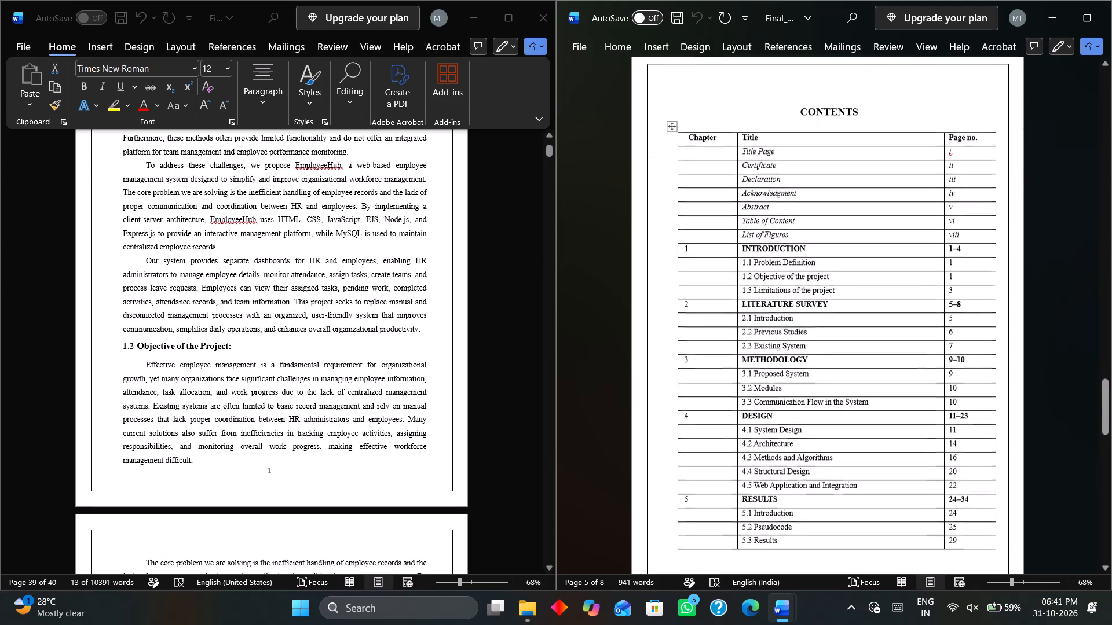
scroll(717, 264, down, 3)
scroll(404, 329, up, 1)
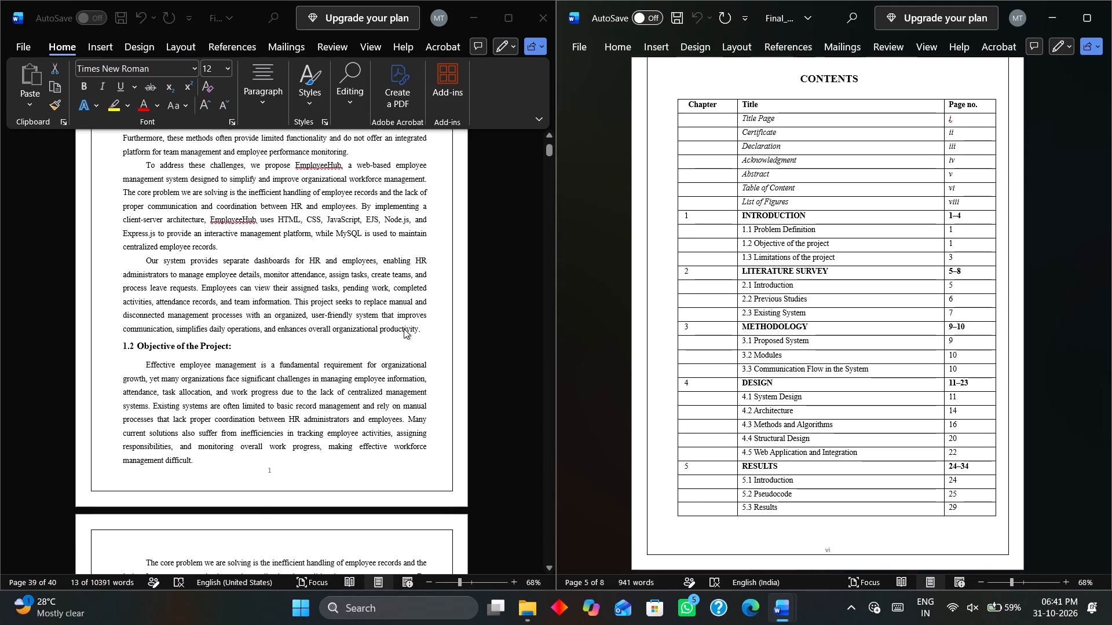
scroll(404, 329, up, 3)
scroll(404, 329, down, 2)
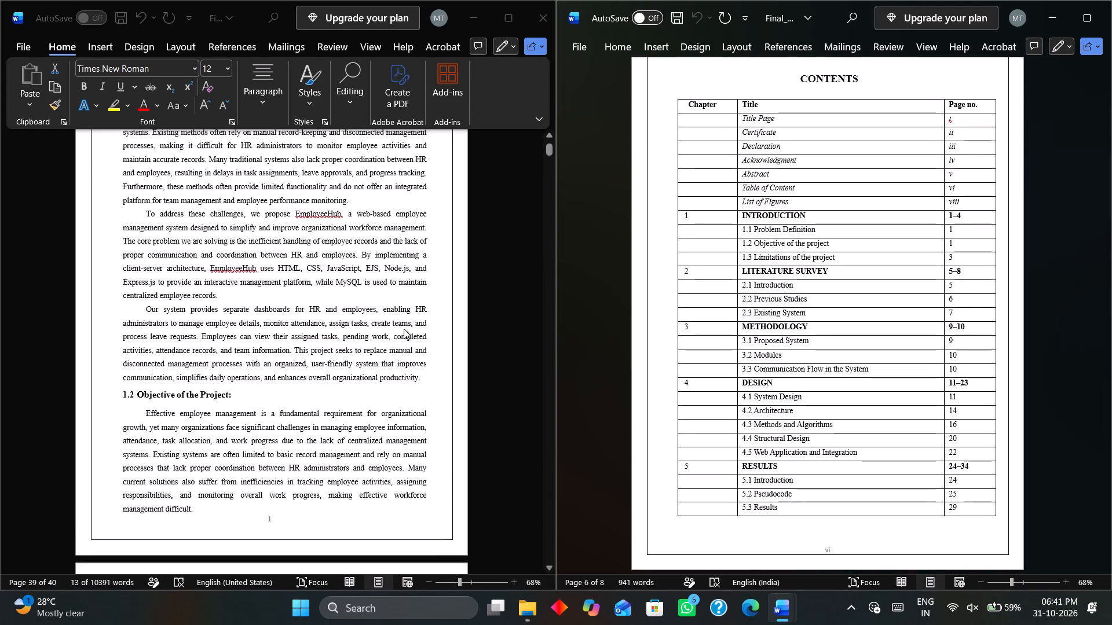
scroll(404, 329, down, 4)
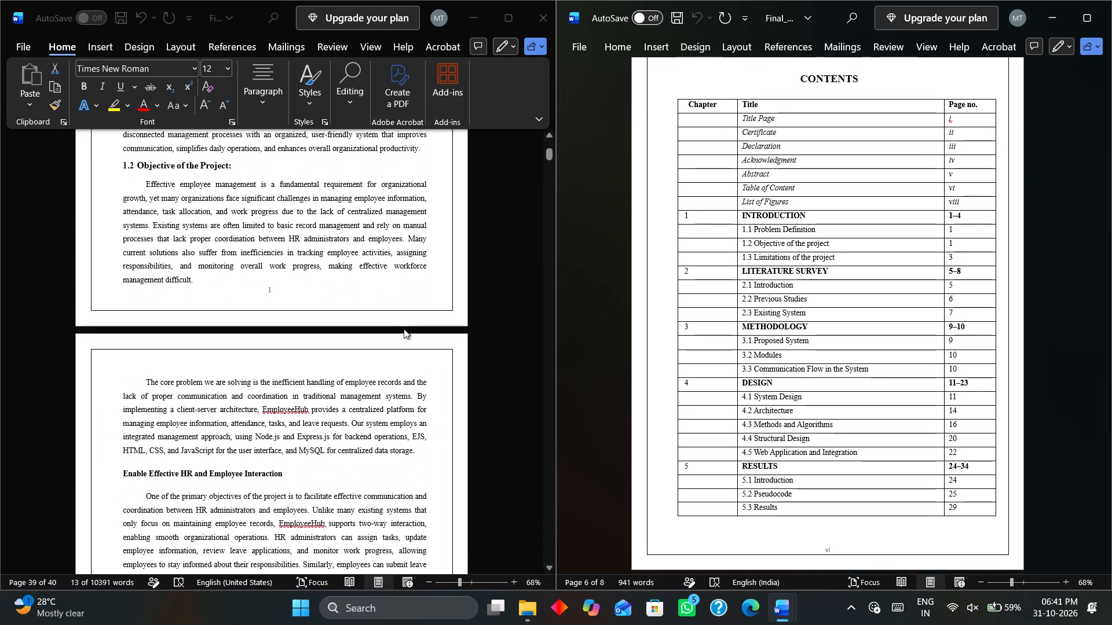
scroll(404, 329, down, 4)
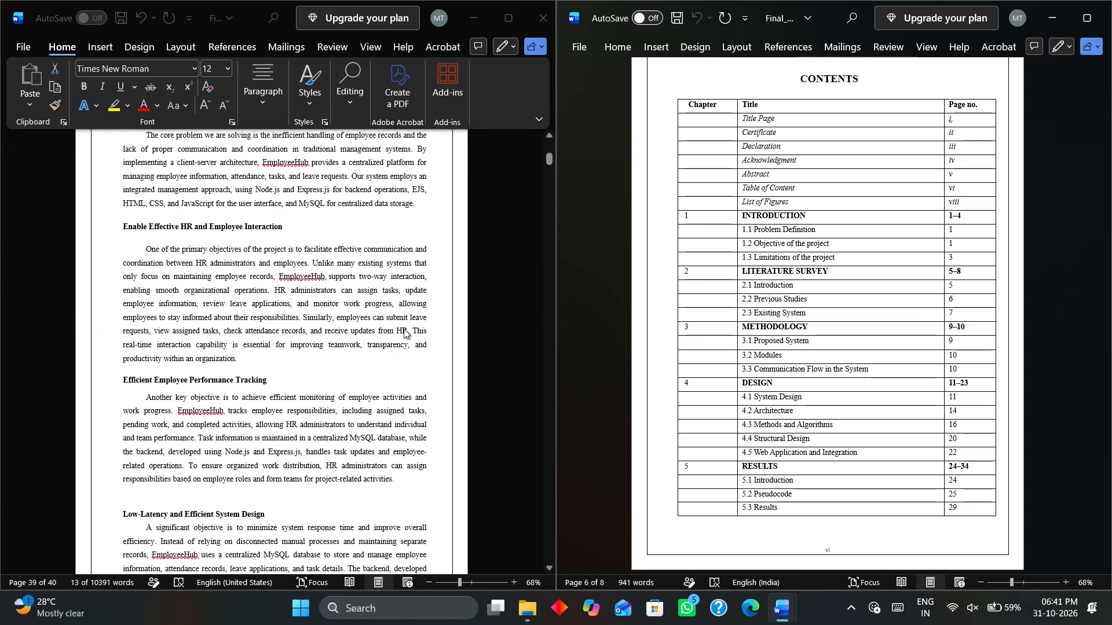
scroll(404, 329, down, 4)
scroll(404, 329, up, 1)
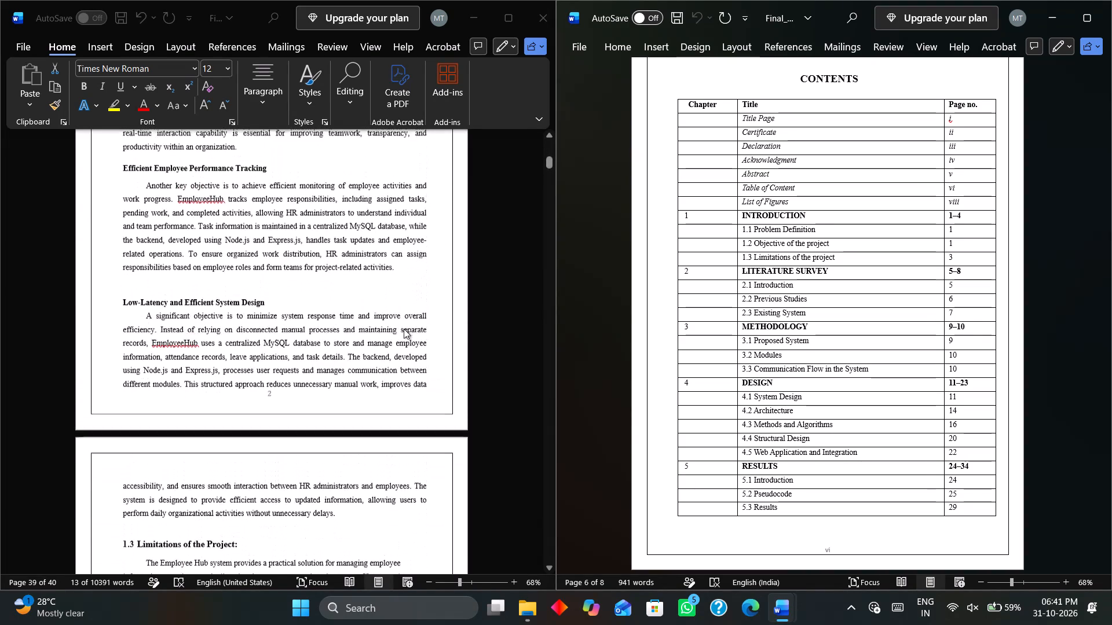
scroll(404, 329, up, 4)
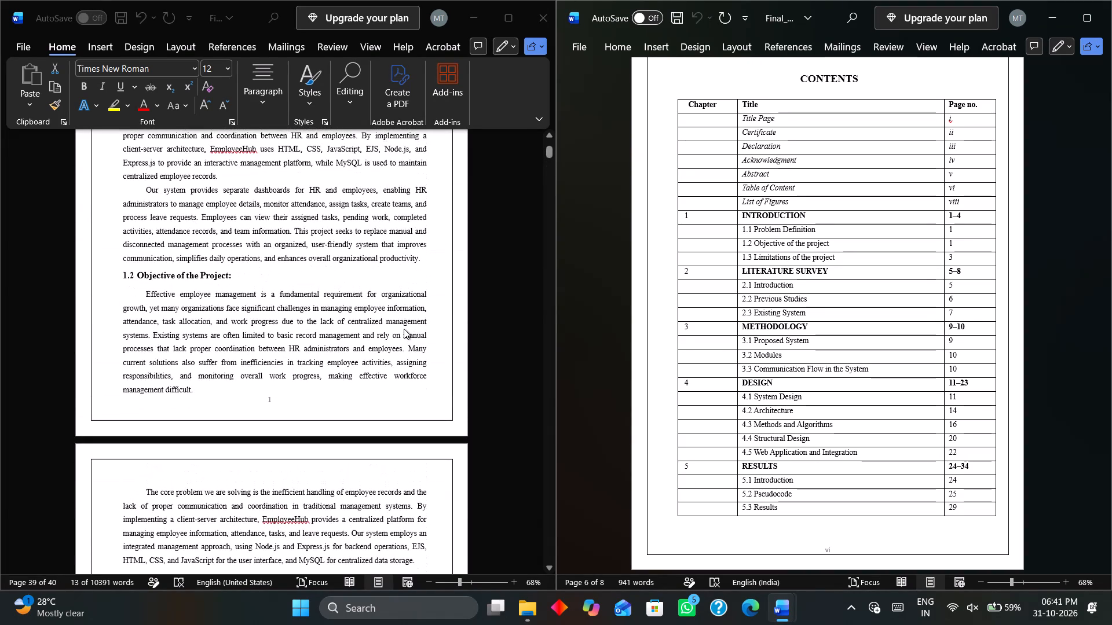
scroll(404, 329, down, 4)
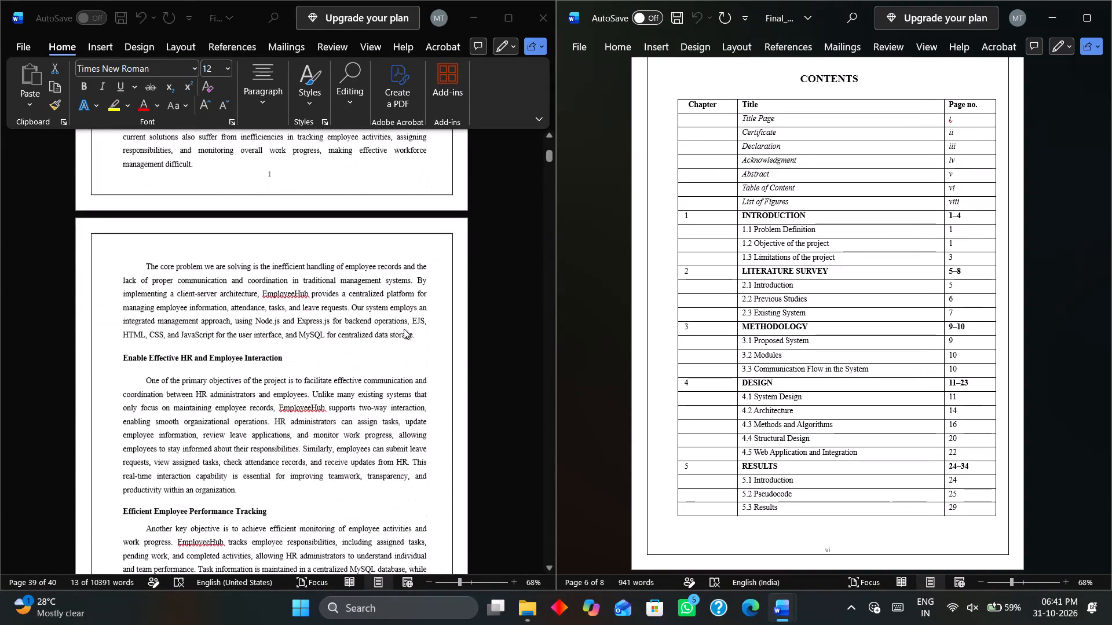
Check section 1.3 Limitations of the Project and the last page of Chapter 1 against the INTRODUCTION entries in the Contents table.
scroll(404, 329, down, 7)
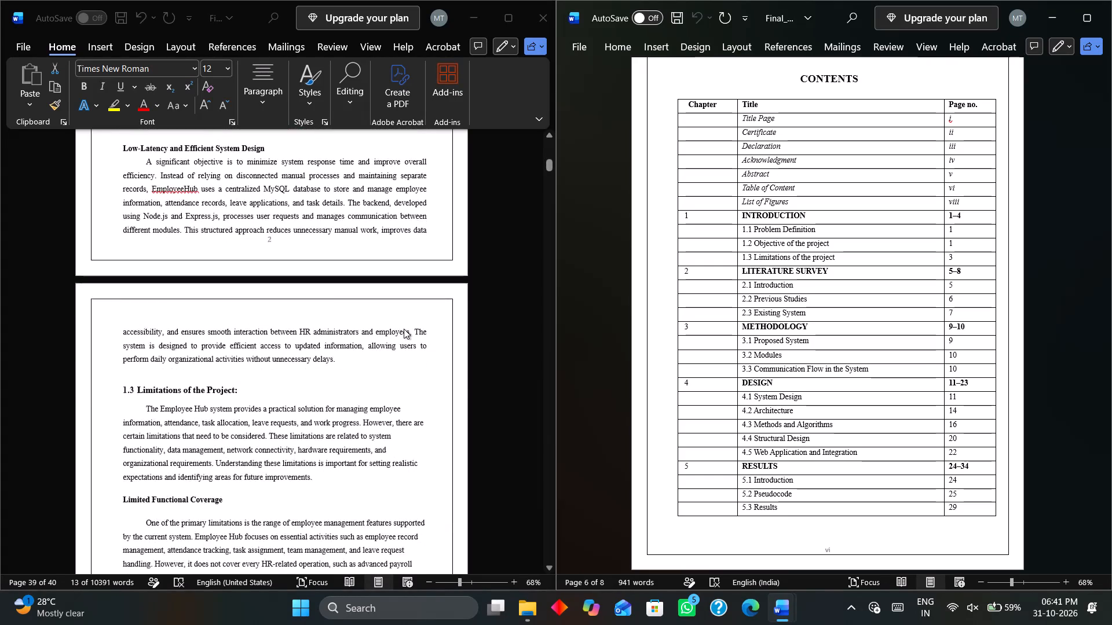
scroll(404, 329, down, 3)
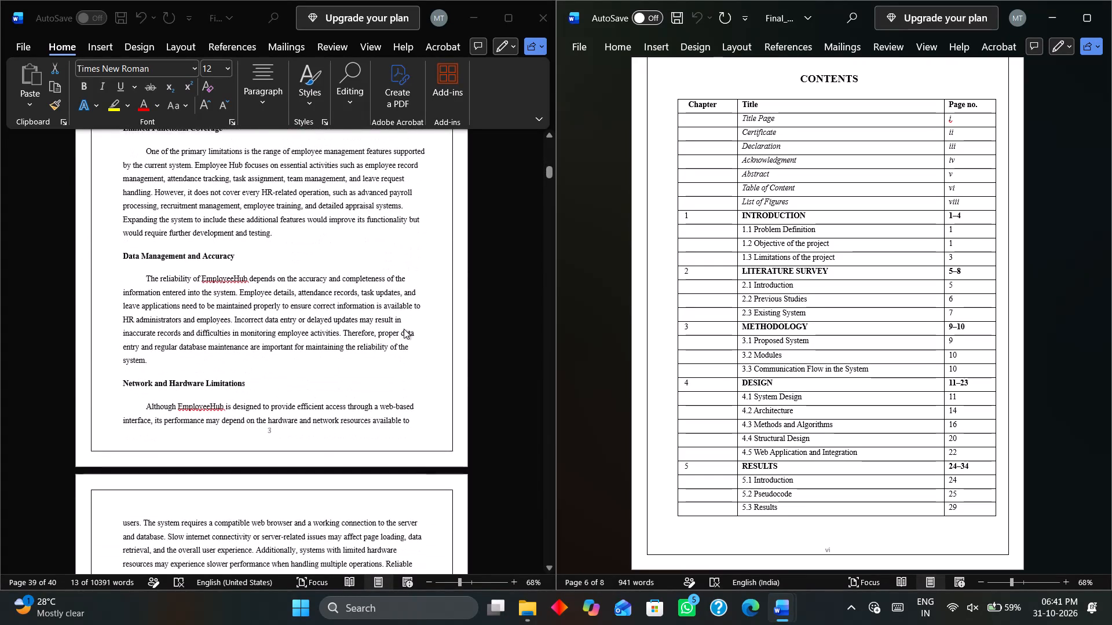
scroll(404, 329, up, 3)
ctrl+scroll(404, 329, down, 2)
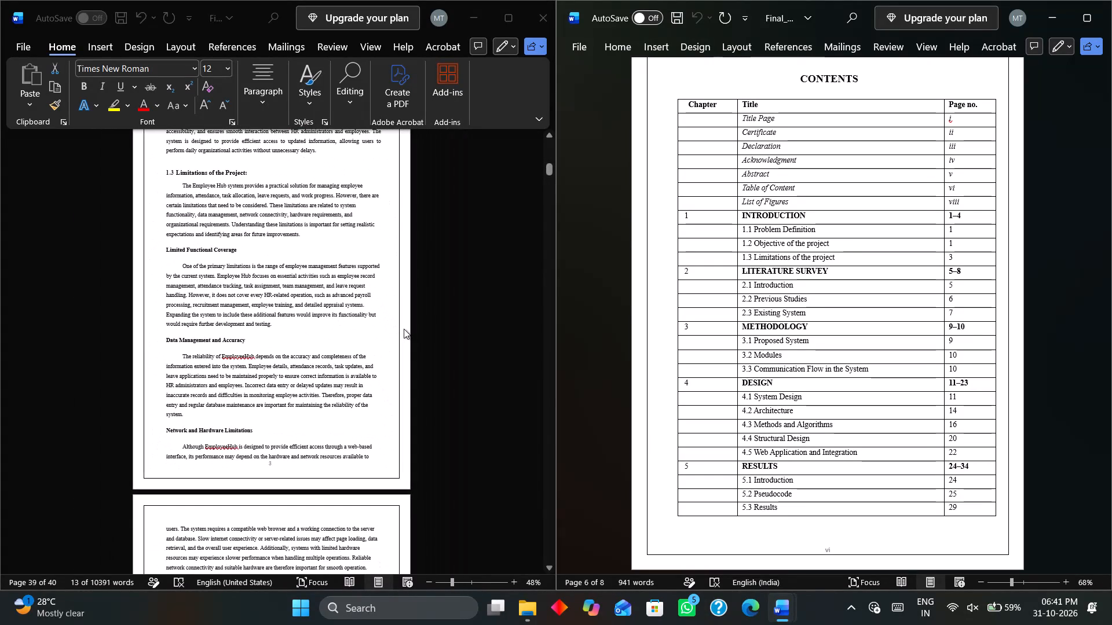
scroll(404, 329, up, 1)
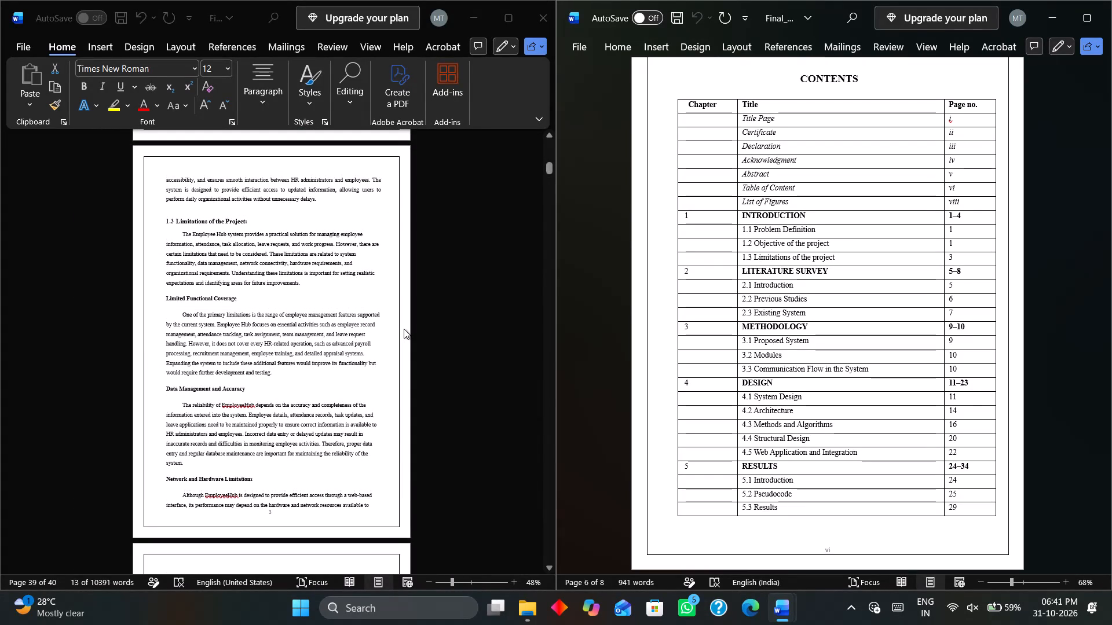
scroll(367, 328, down, 1)
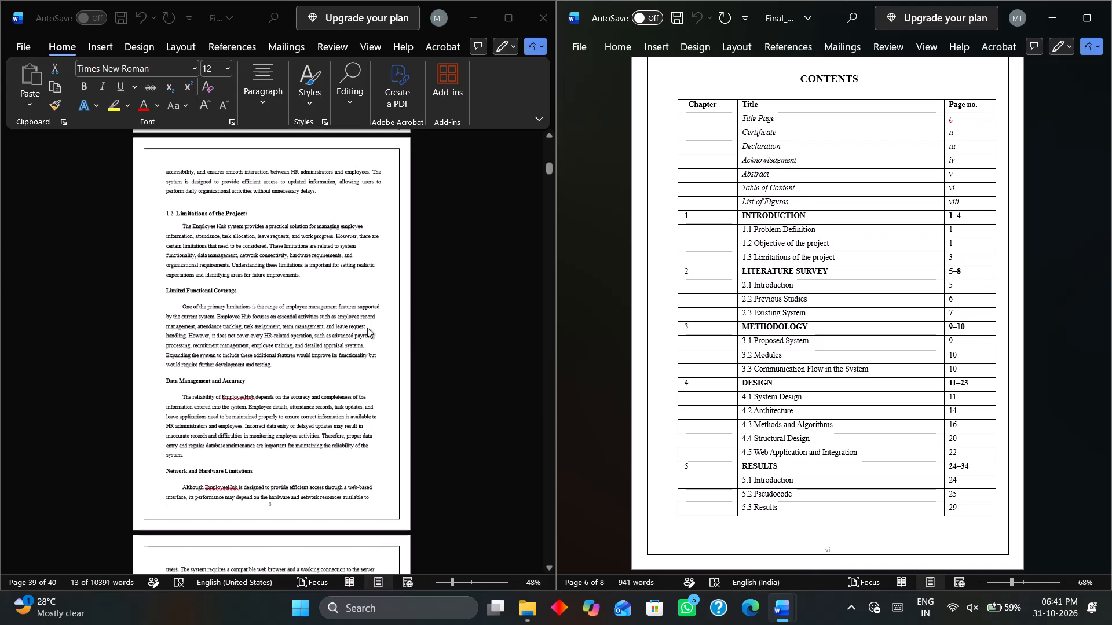
scroll(367, 328, down, 4)
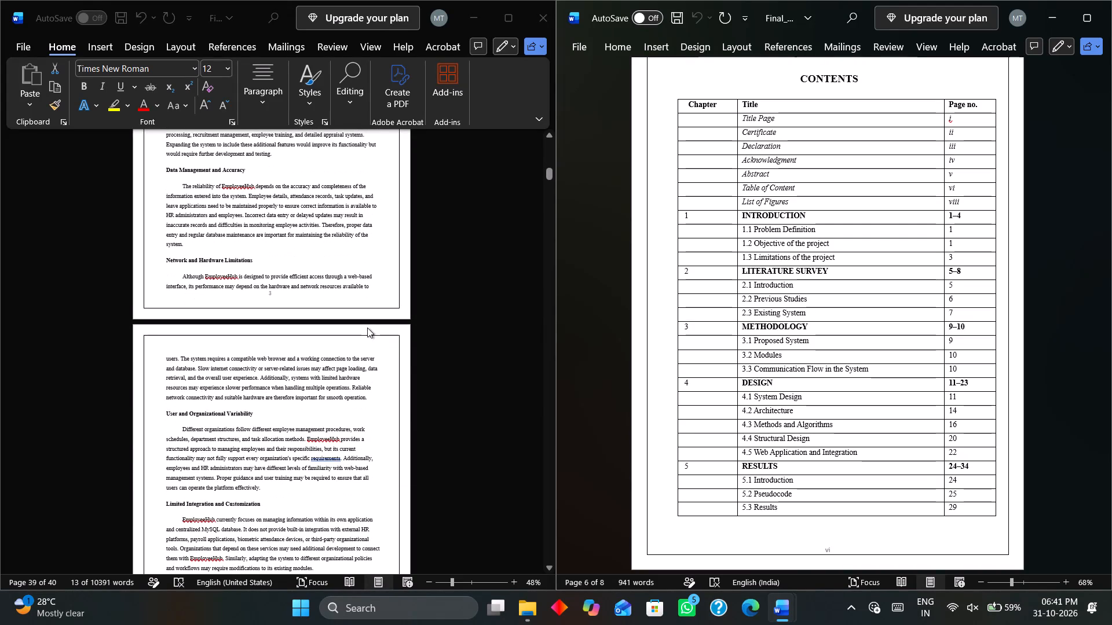
scroll(367, 328, down, 1)
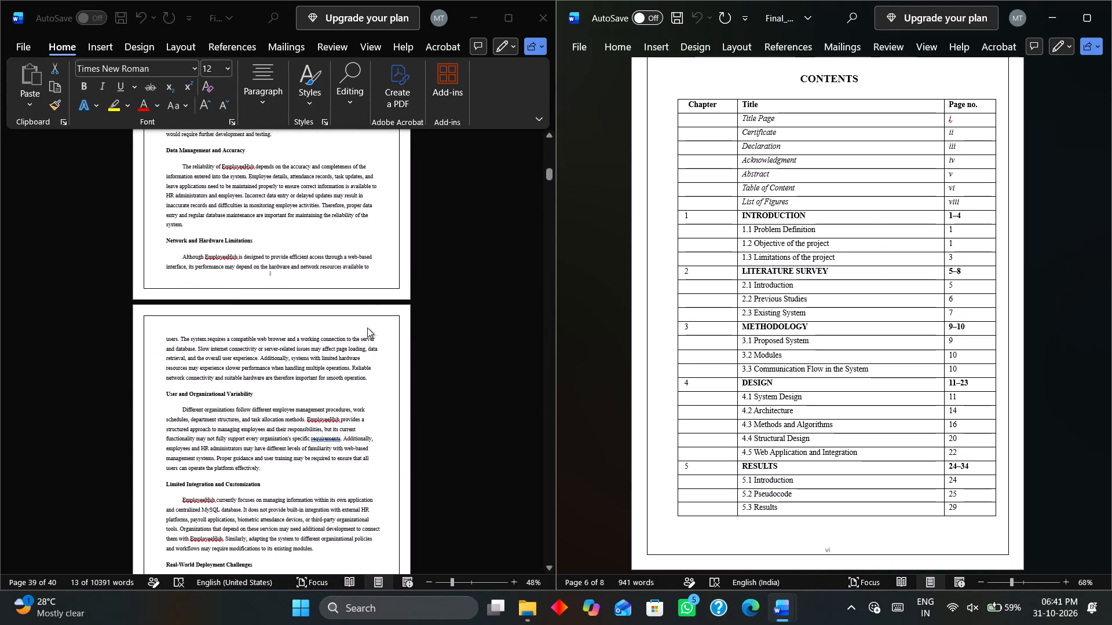
scroll(367, 328, down, 4)
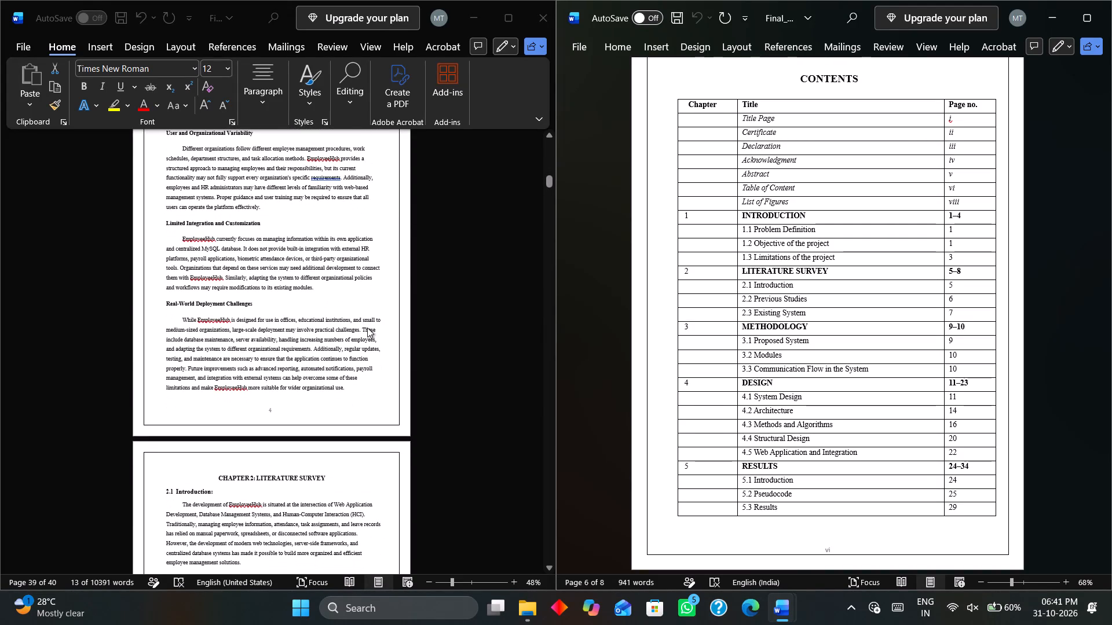
Compare the Chapter 2 Literature Survey sections 2.1 to 2.3 and their page numbers with the Contents table.
scroll(367, 328, down, 3)
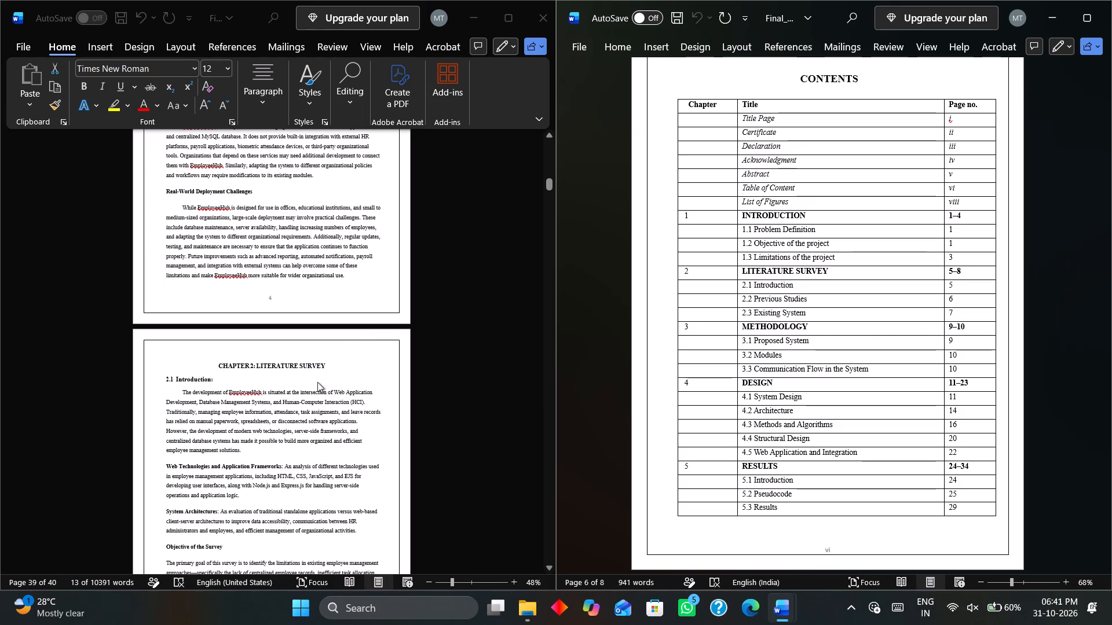
scroll(317, 382, down, 2)
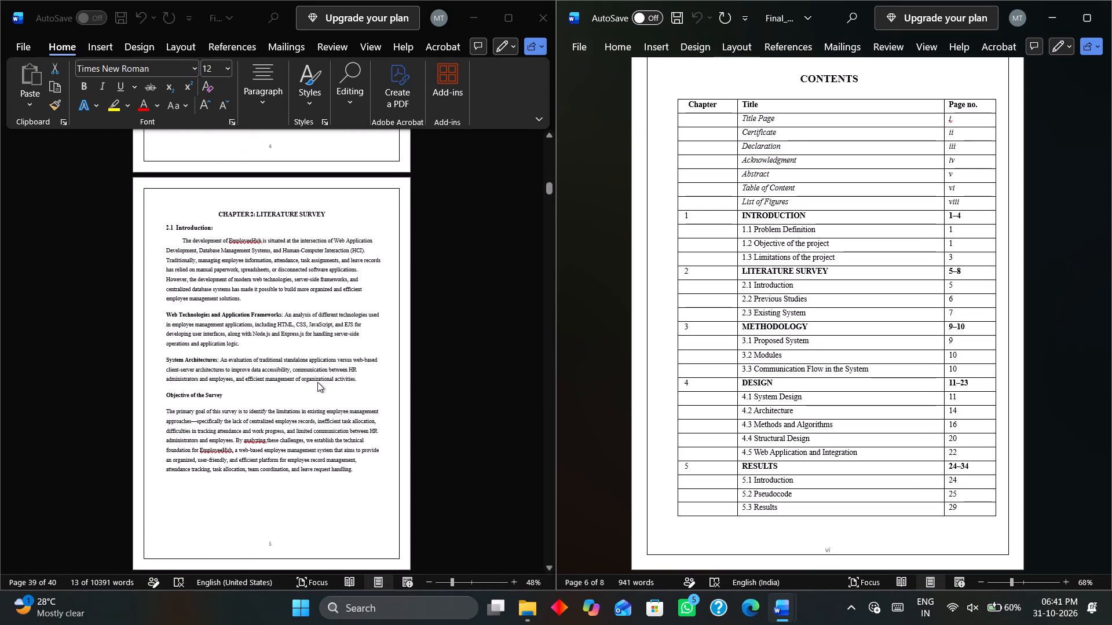
scroll(317, 382, down, 1)
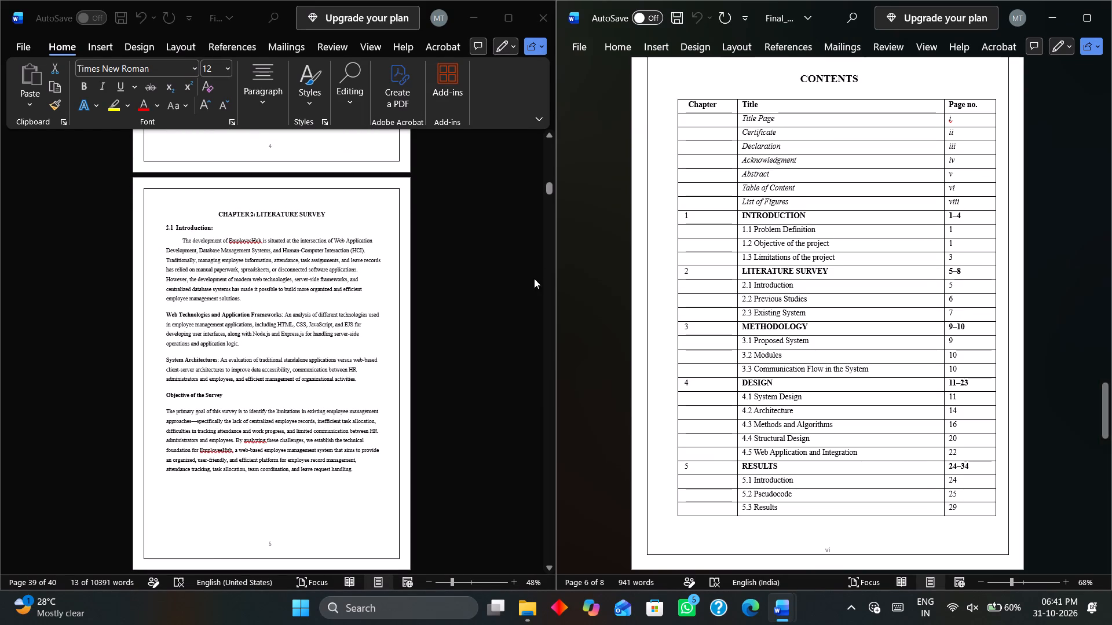
scroll(400, 458, down, 5)
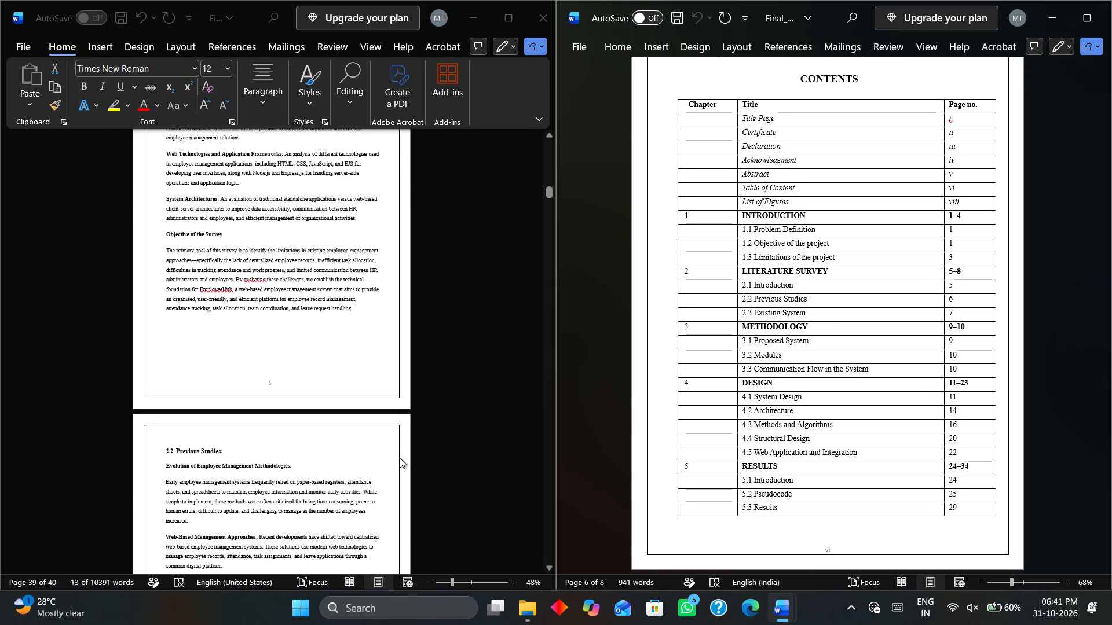
scroll(400, 458, down, 3)
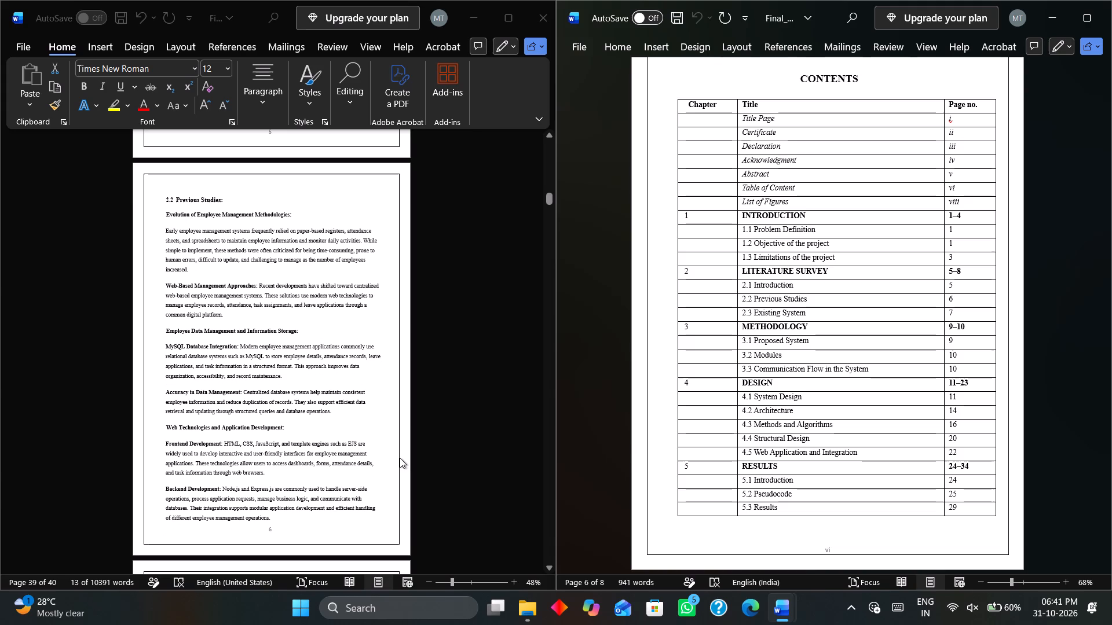
scroll(400, 458, down, 1)
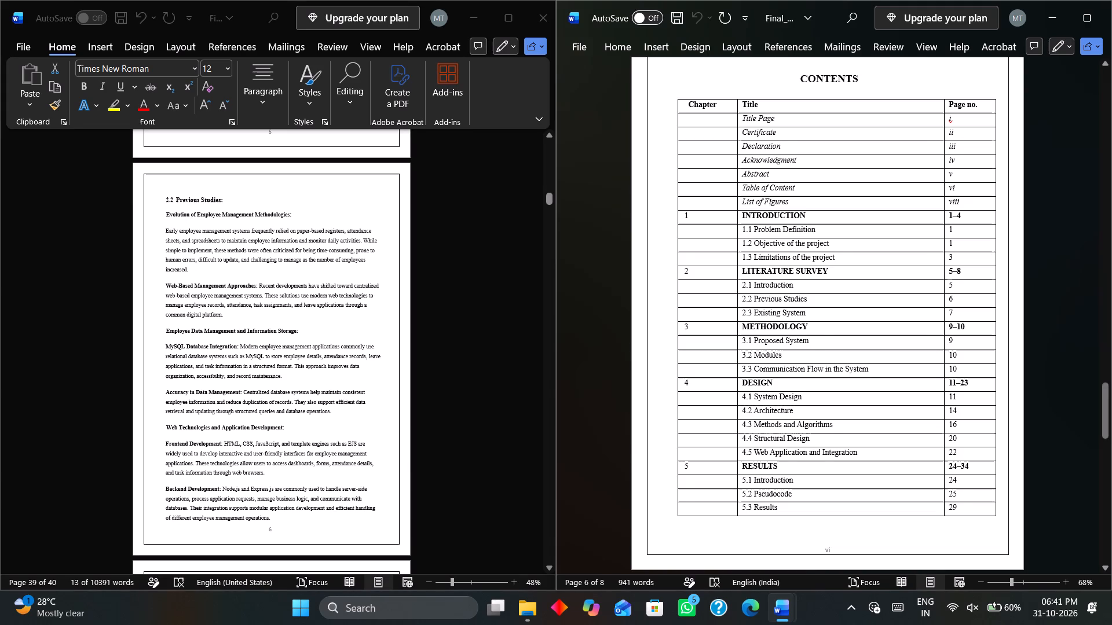
scroll(356, 424, down, 3)
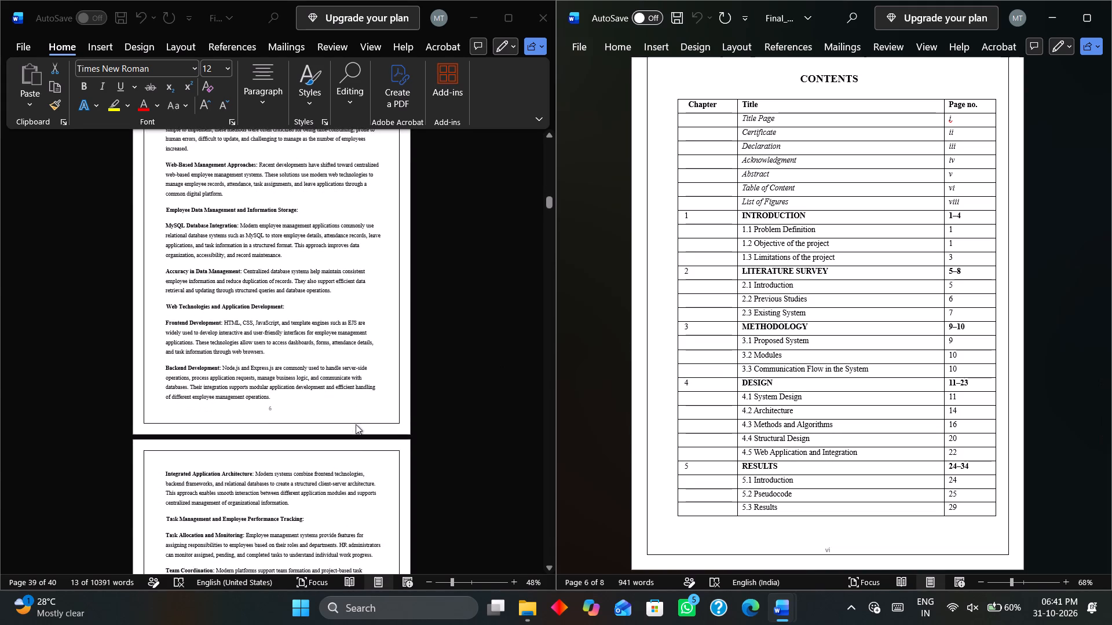
scroll(356, 424, down, 5)
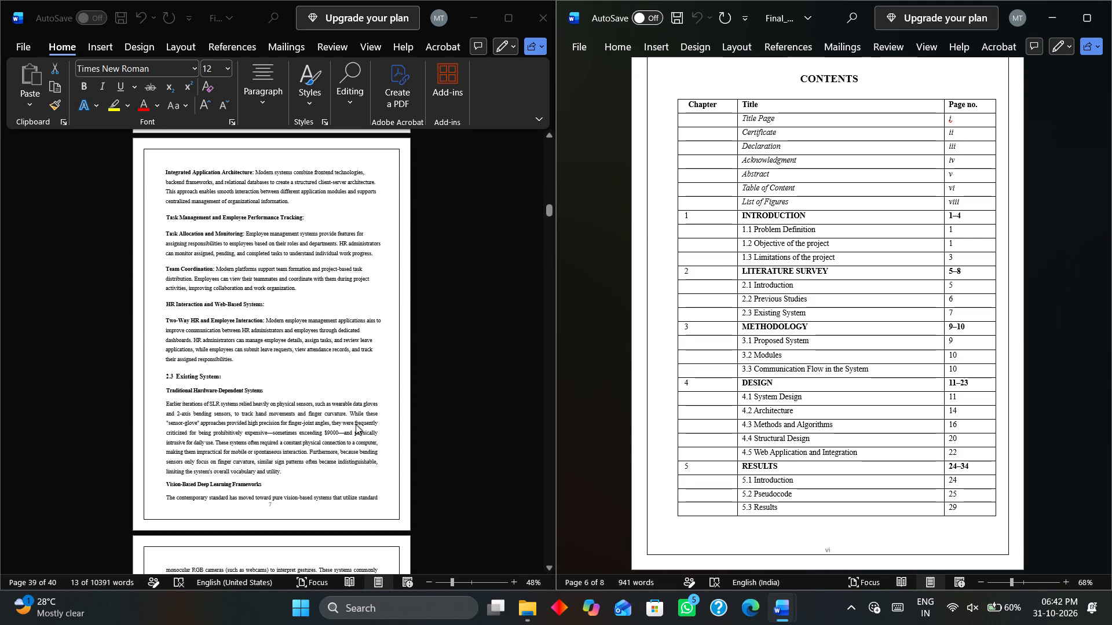
scroll(356, 424, down, 3)
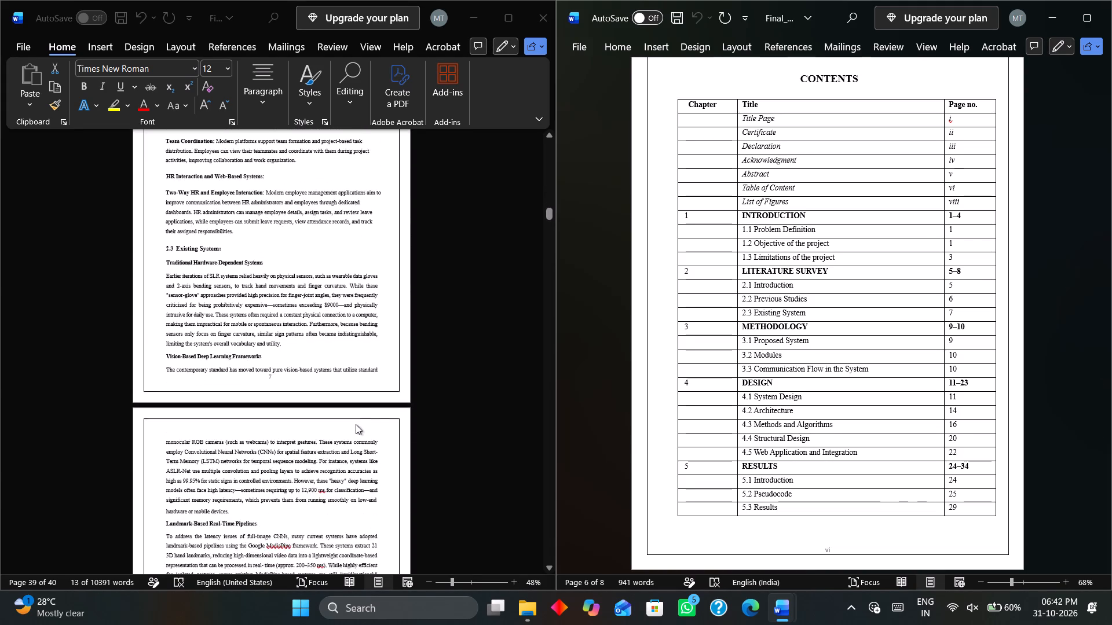
scroll(356, 424, down, 5)
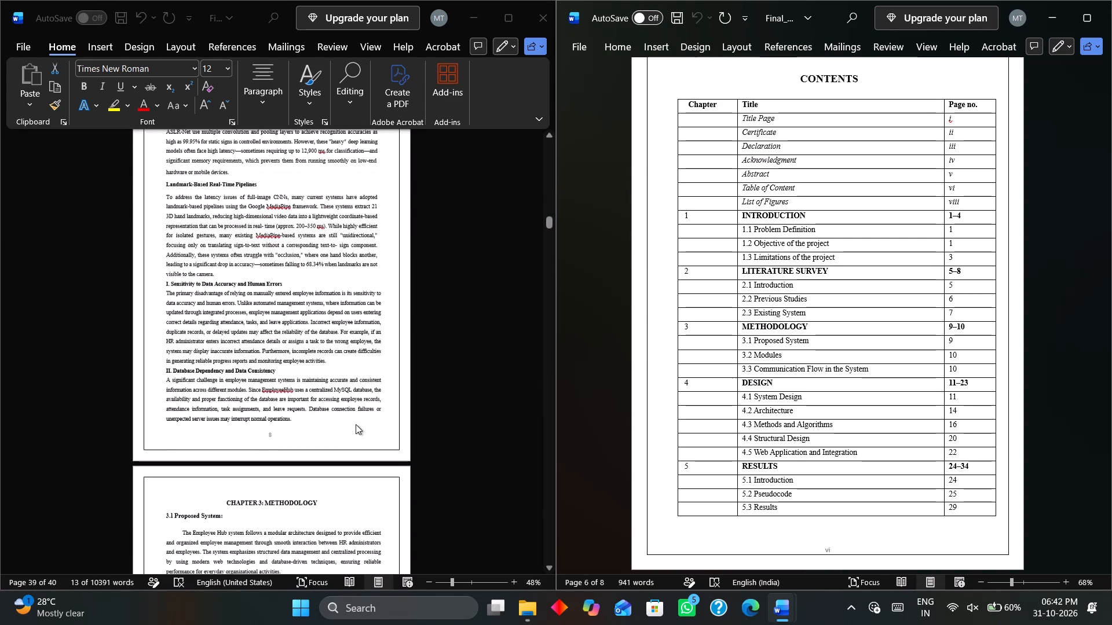
scroll(356, 424, down, 3)
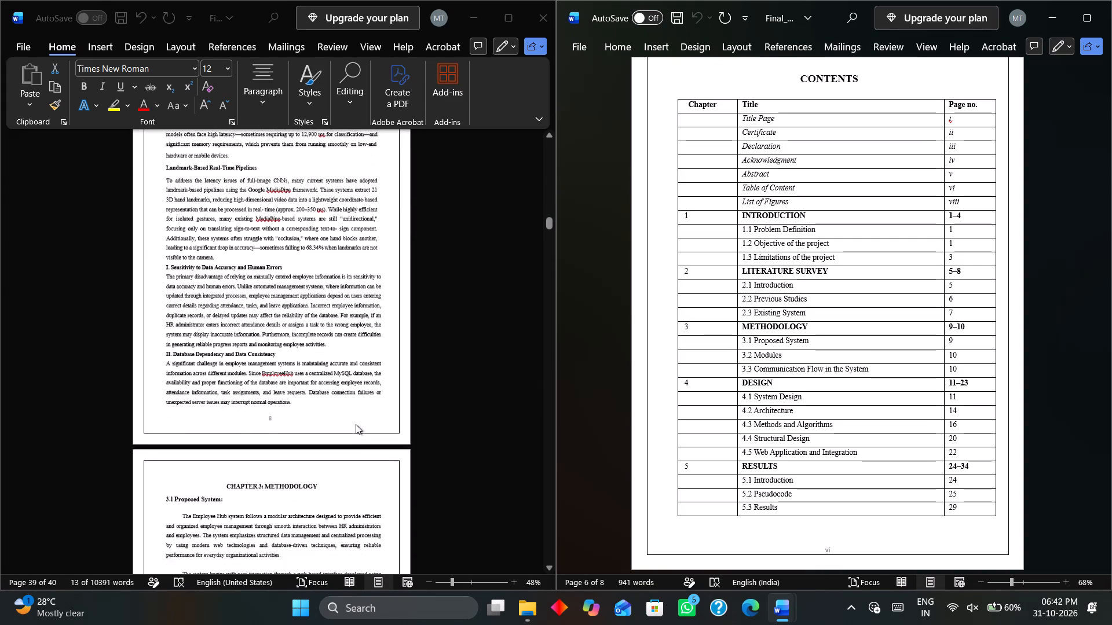
Compare the Chapter 3 Methodology section headings and page numbers with the METHODOLOGY entries in the Contents table.
scroll(356, 424, down, 4)
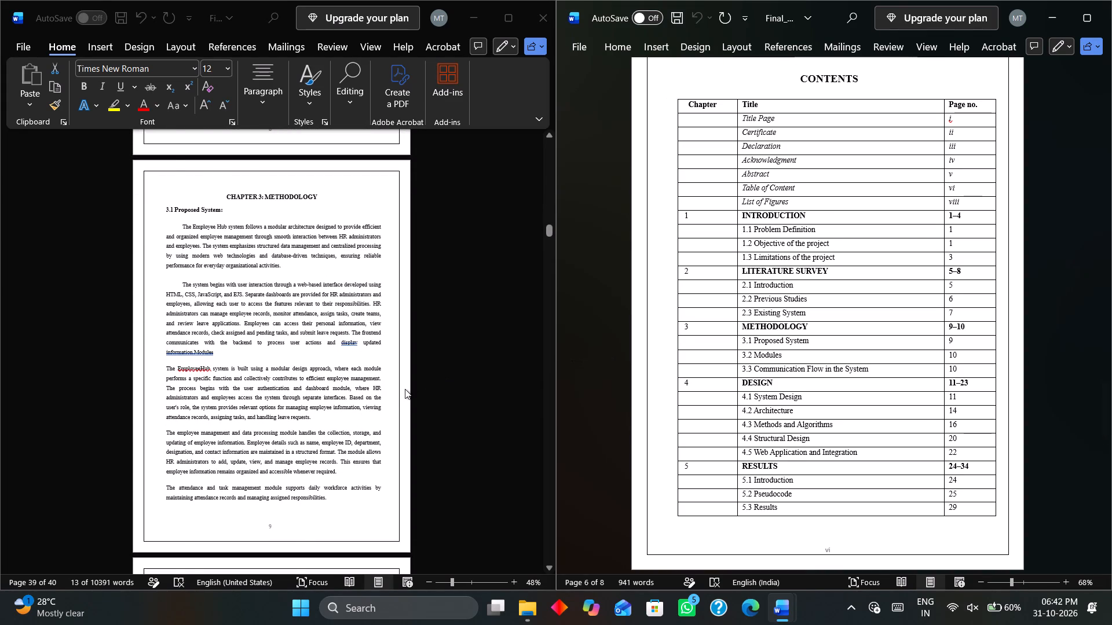
scroll(405, 389, down, 7)
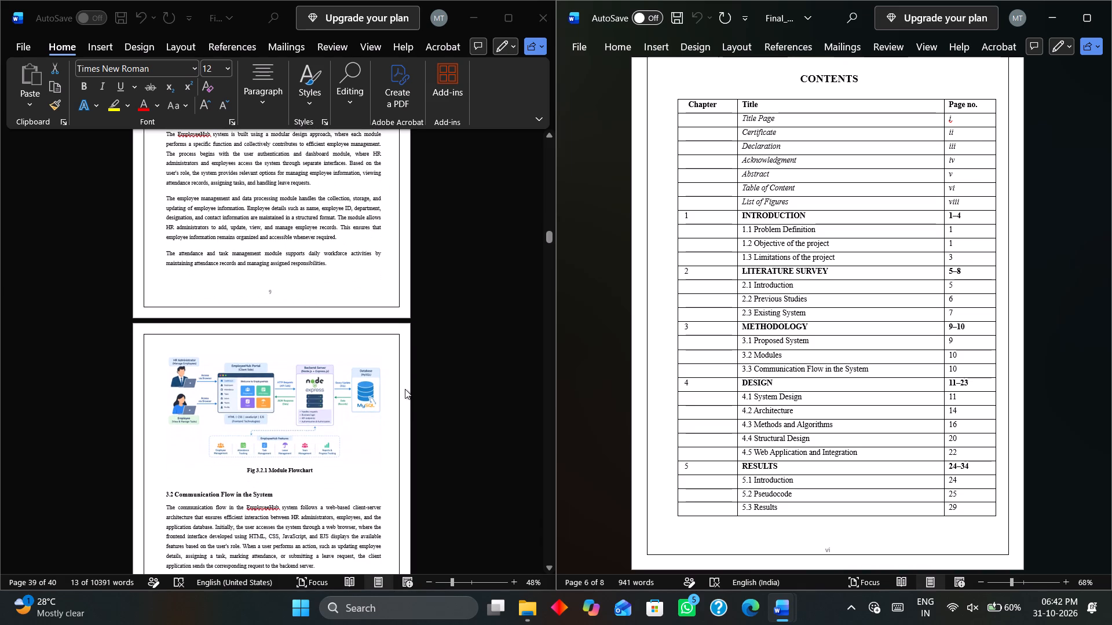
scroll(405, 389, down, 6)
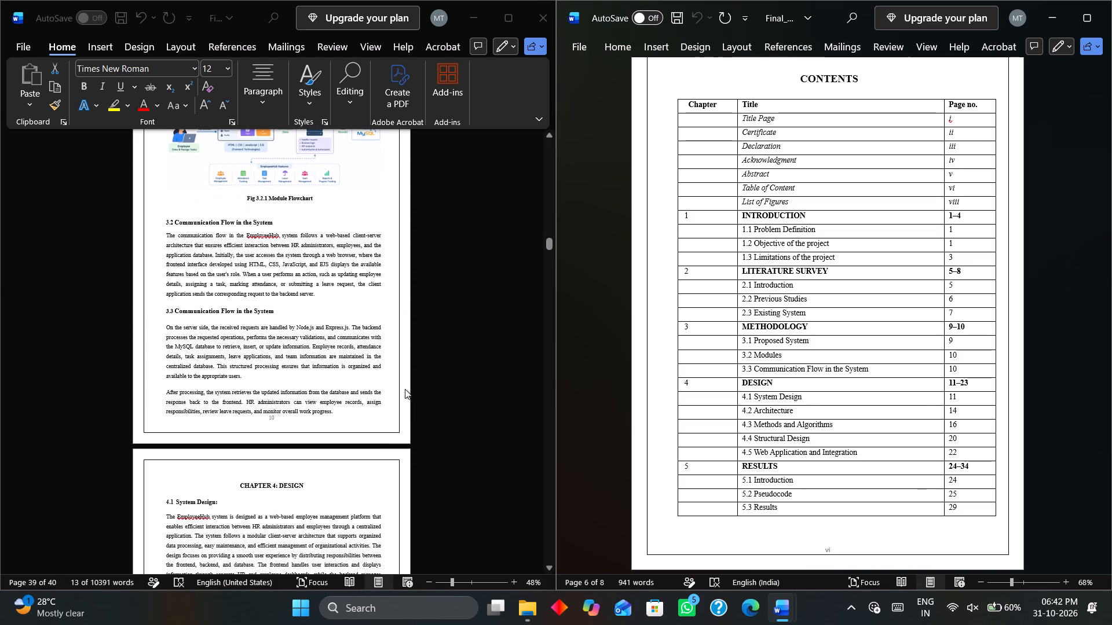
scroll(405, 389, down, 3)
Check the Chapter 4 Design opening and section 4.1 System Design against their titles and page numbers in the Contents table.
scroll(405, 389, down, 2)
scroll(696, 394, down, 1)
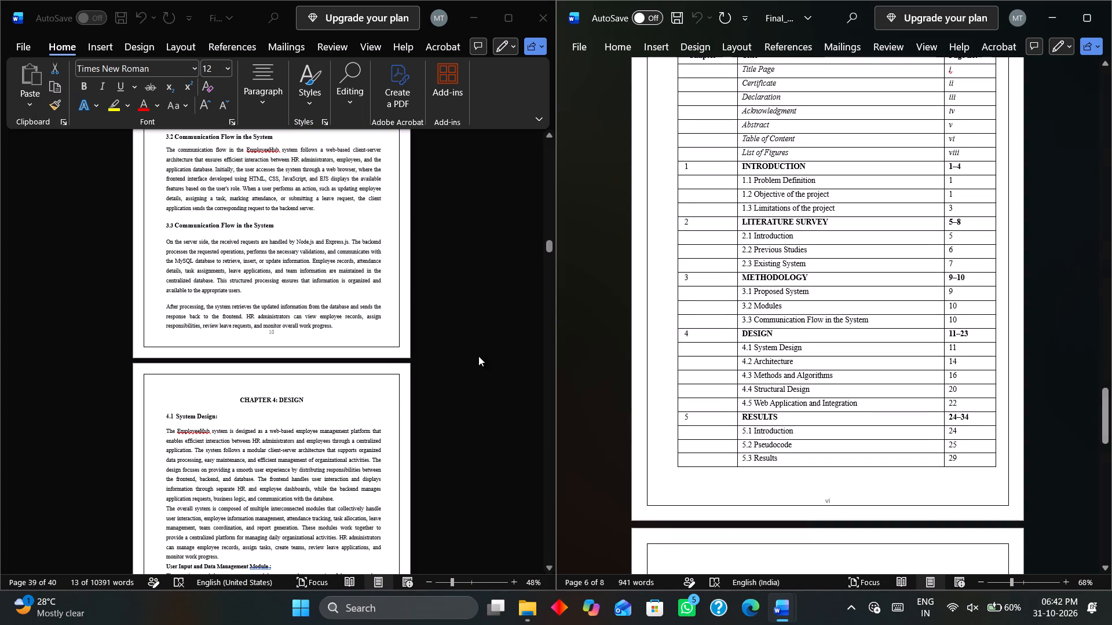
scroll(383, 358, down, 2)
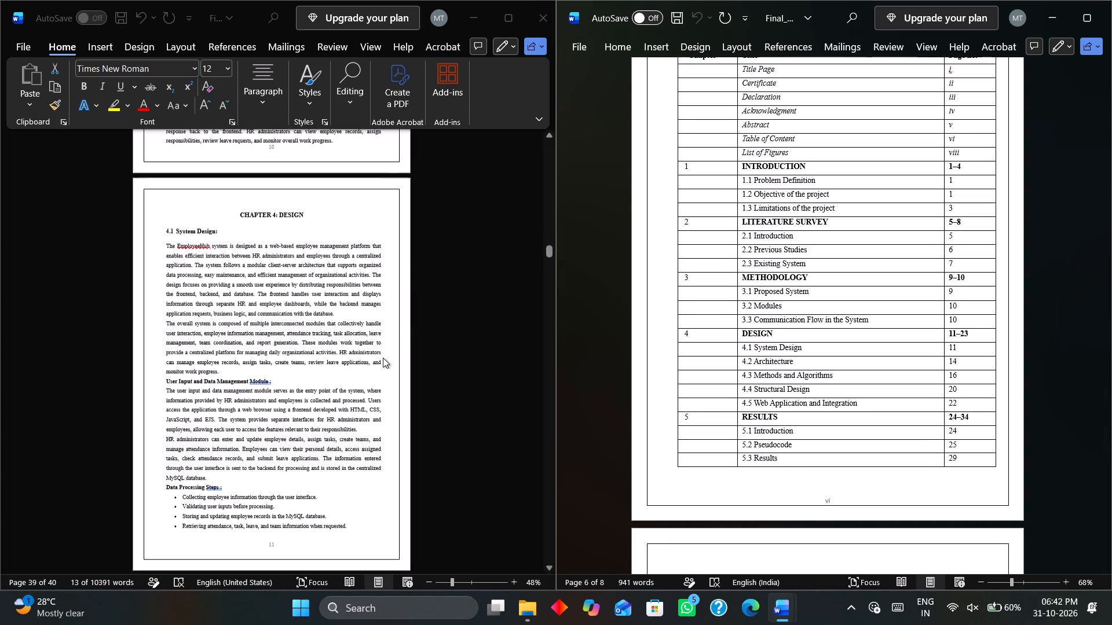
scroll(383, 358, down, 3)
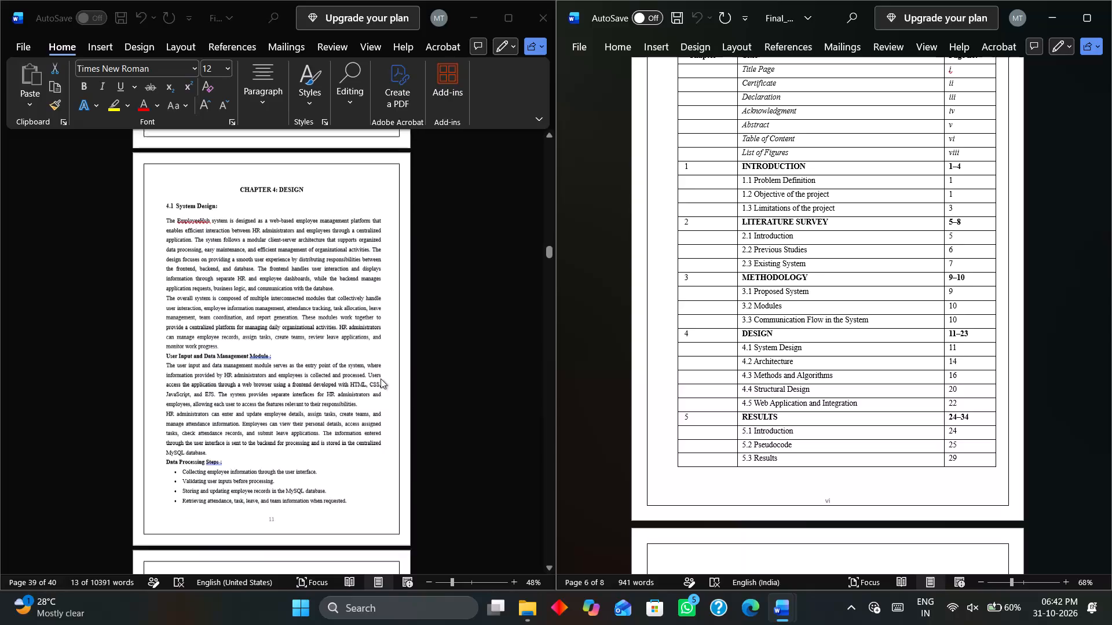
scroll(381, 378, down, 3)
scroll(381, 378, up, 1)
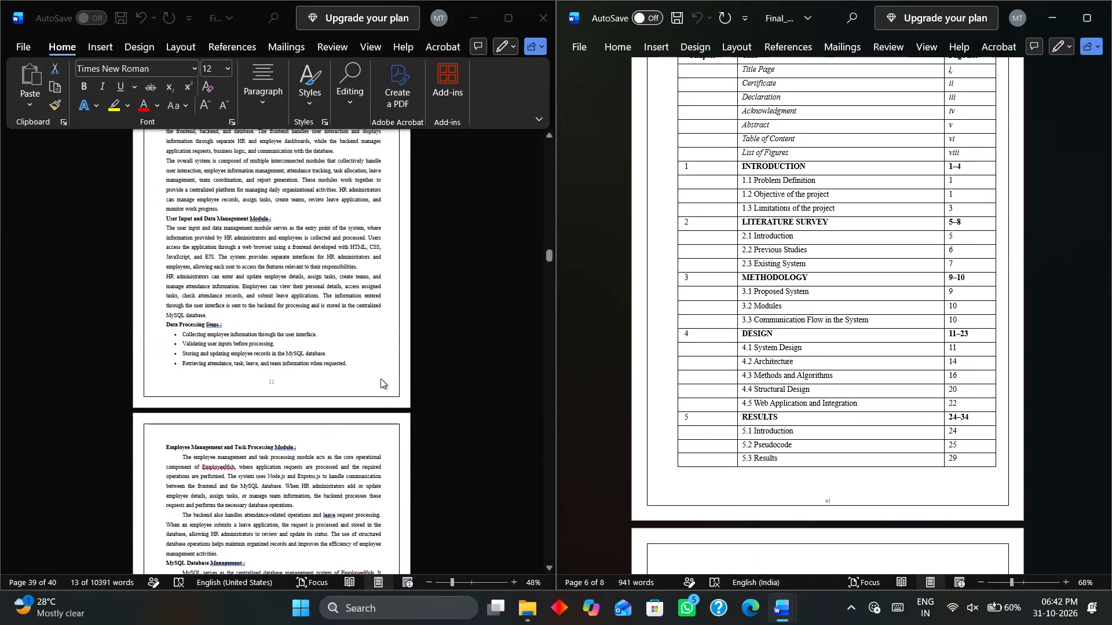
scroll(381, 378, right, 2)
scroll(381, 378, down, 1)
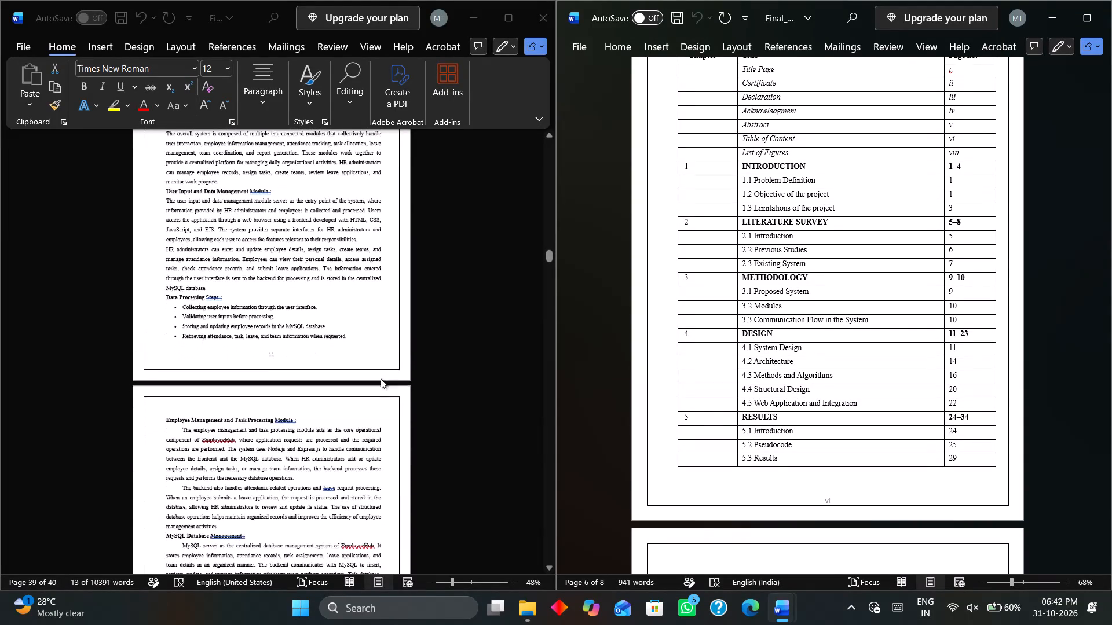
Go through the rest of section 4.1 and compare section 4.2 Architecture and its page number with the Contents table.
scroll(381, 378, down, 3)
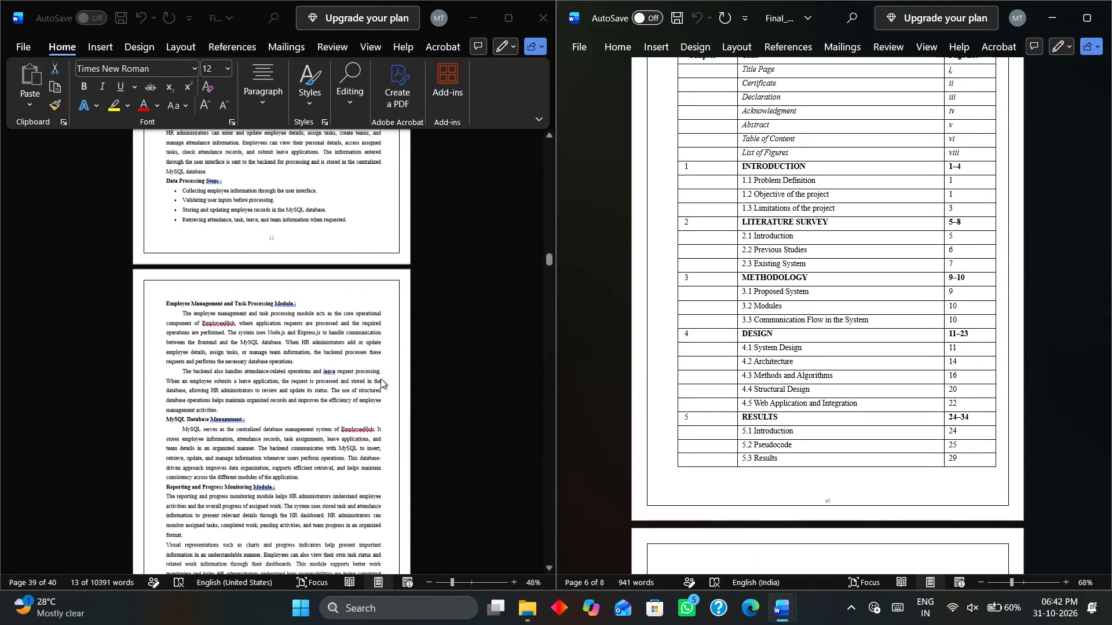
scroll(381, 378, down, 4)
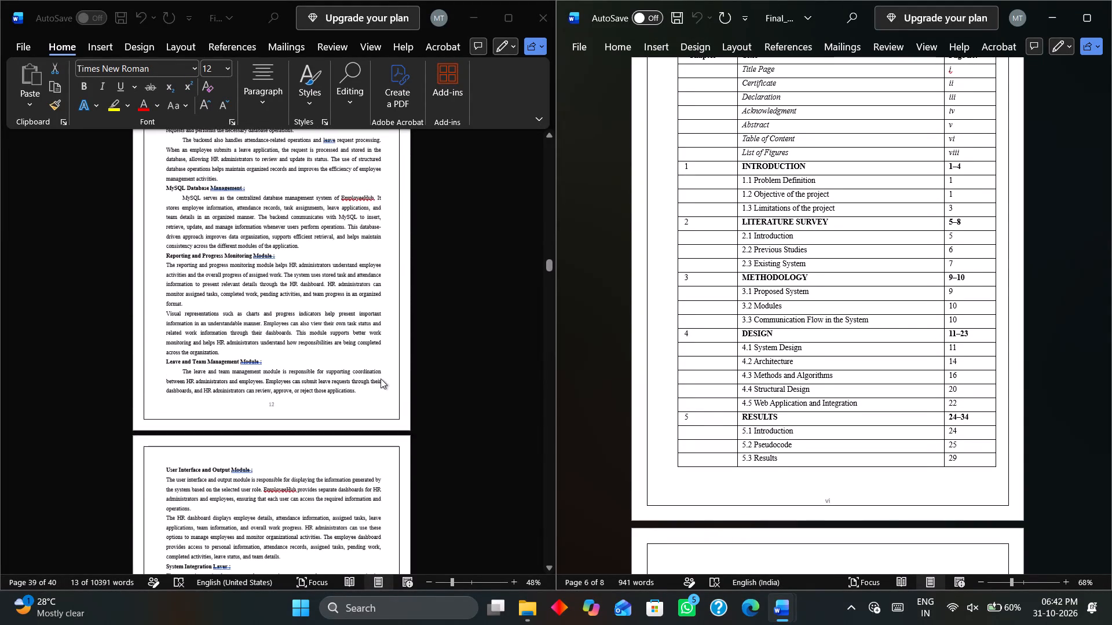
scroll(381, 378, down, 4)
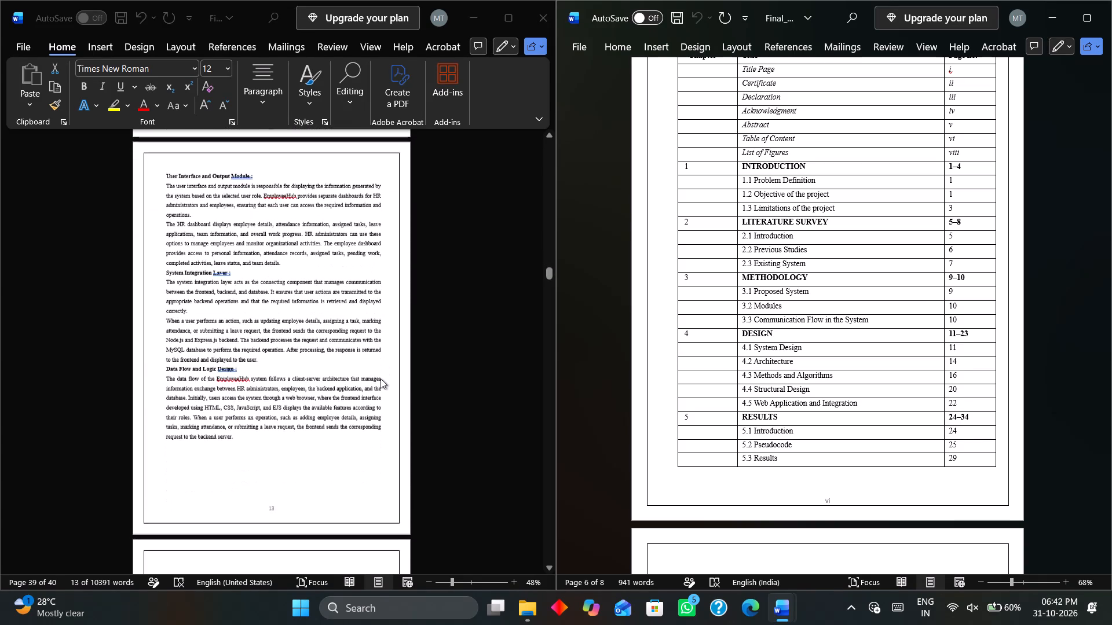
scroll(381, 378, down, 4)
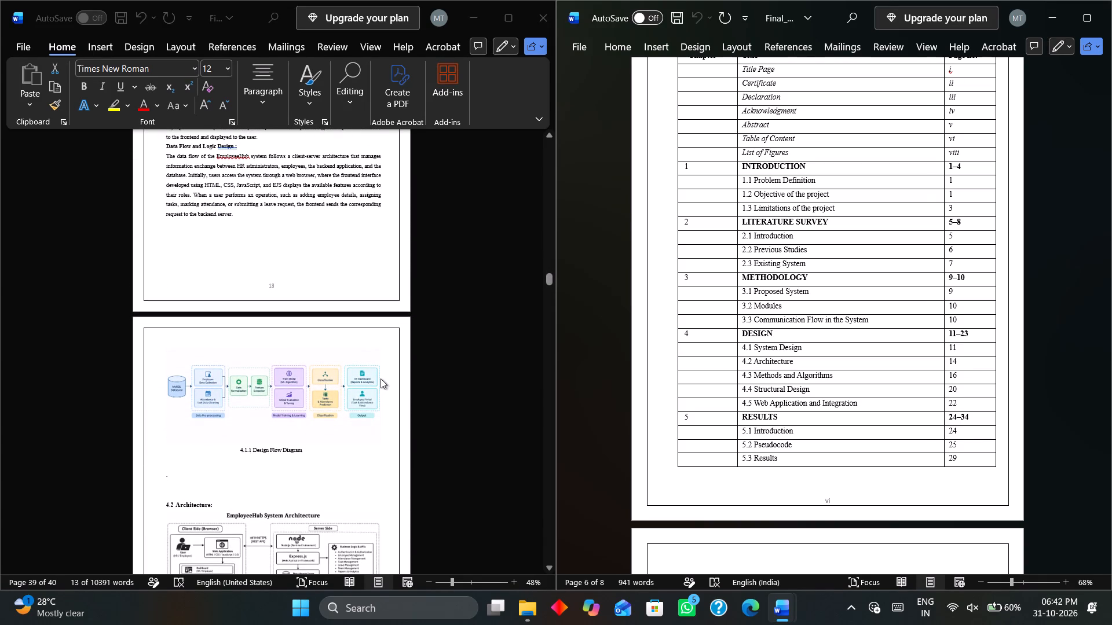
scroll(367, 413, down, 3)
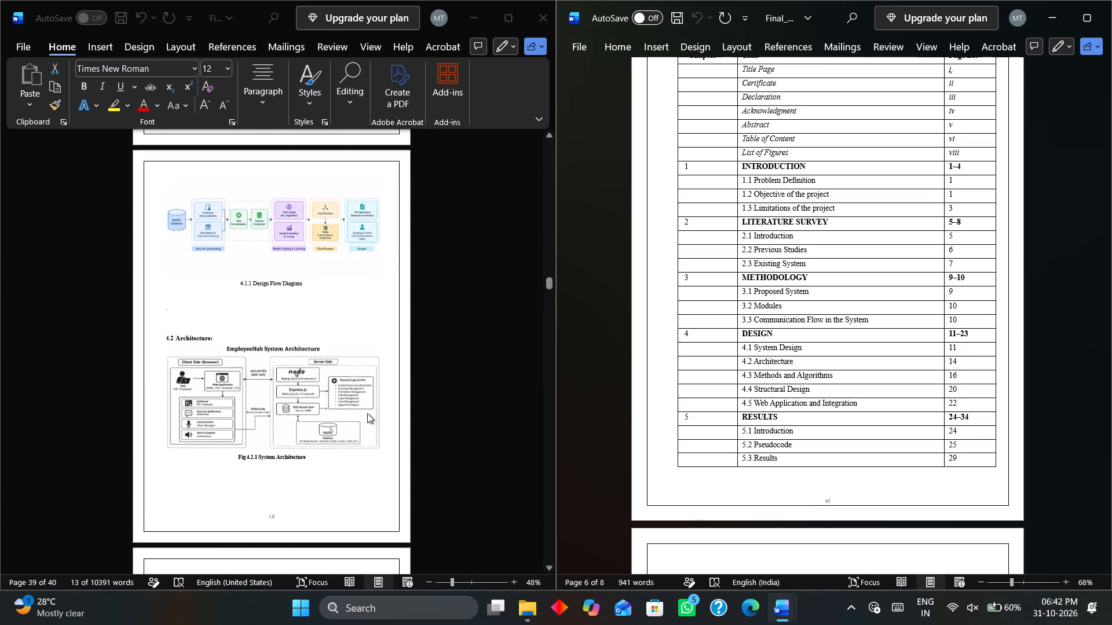
scroll(367, 413, down, 1)
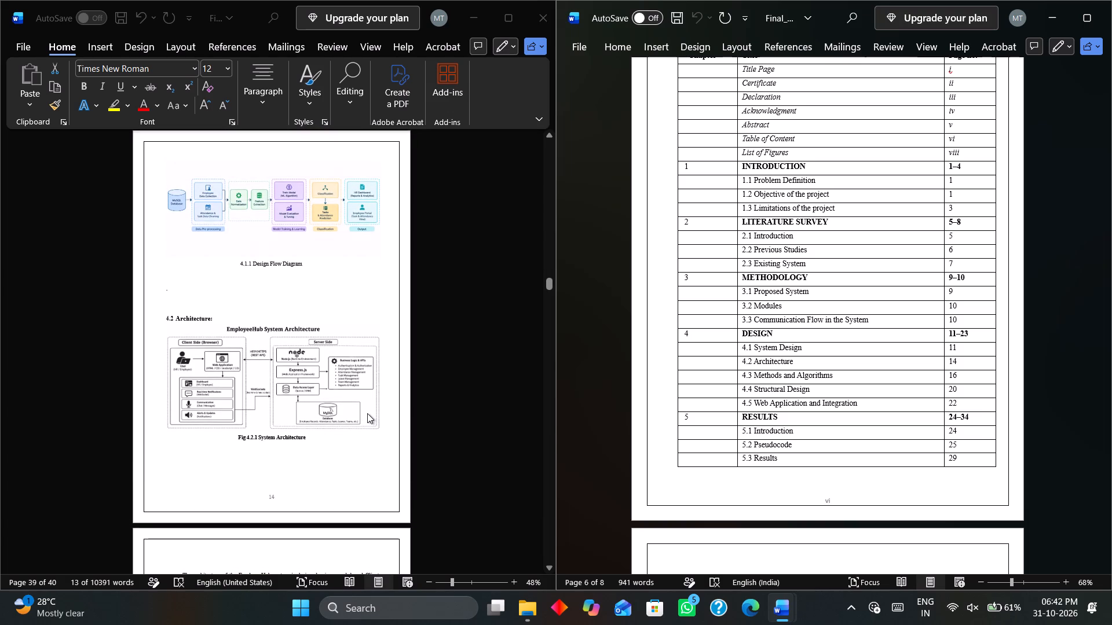
Compare section 4.3 Methods and Algorithms and its page number with the Contents table, and look through its unnumbered subheadings.
scroll(367, 413, down, 3)
scroll(403, 457, down, 4)
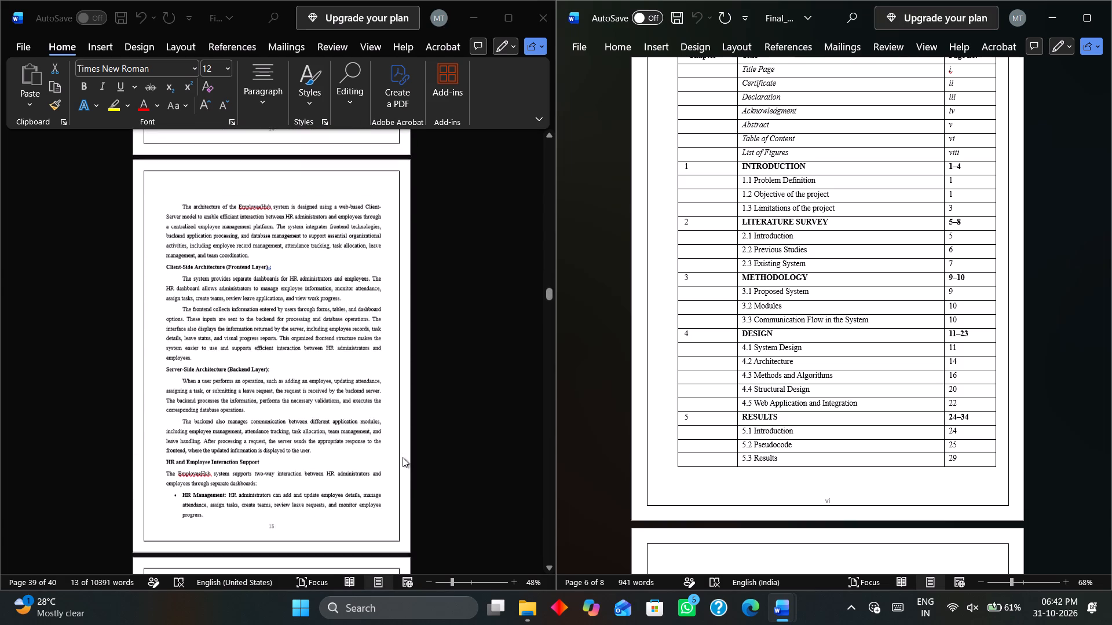
scroll(403, 457, down, 5)
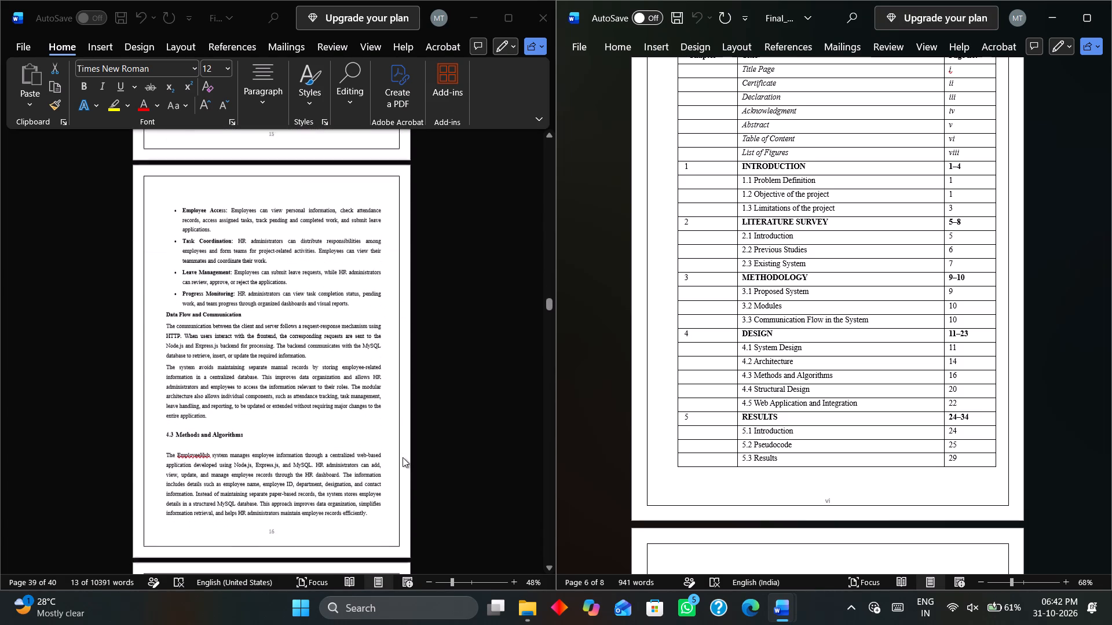
scroll(403, 457, down, 1)
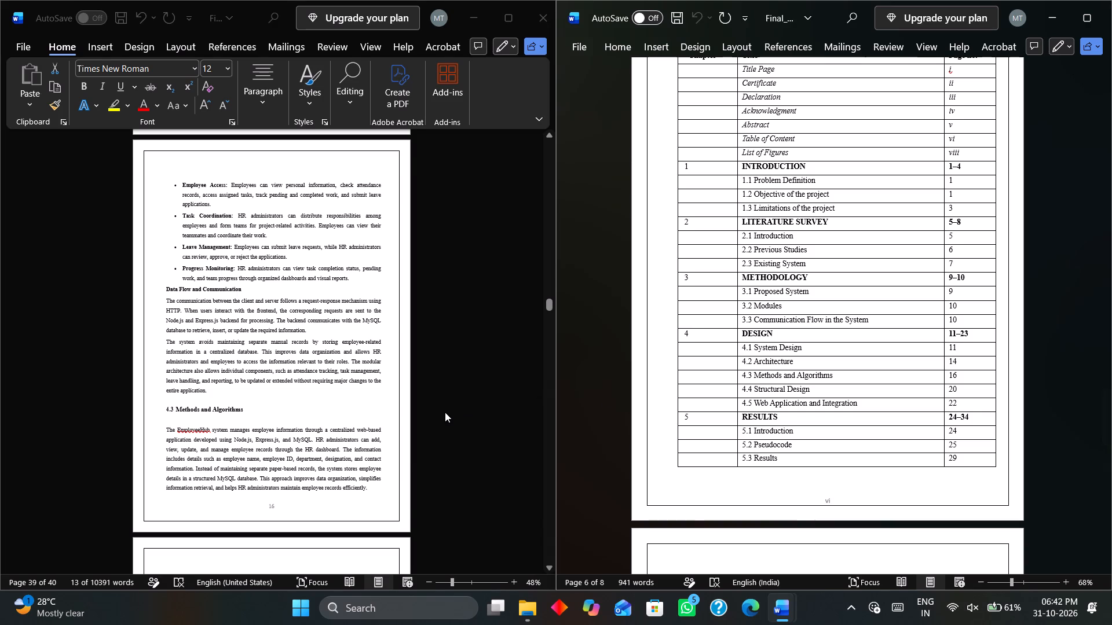
scroll(445, 412, down, 5)
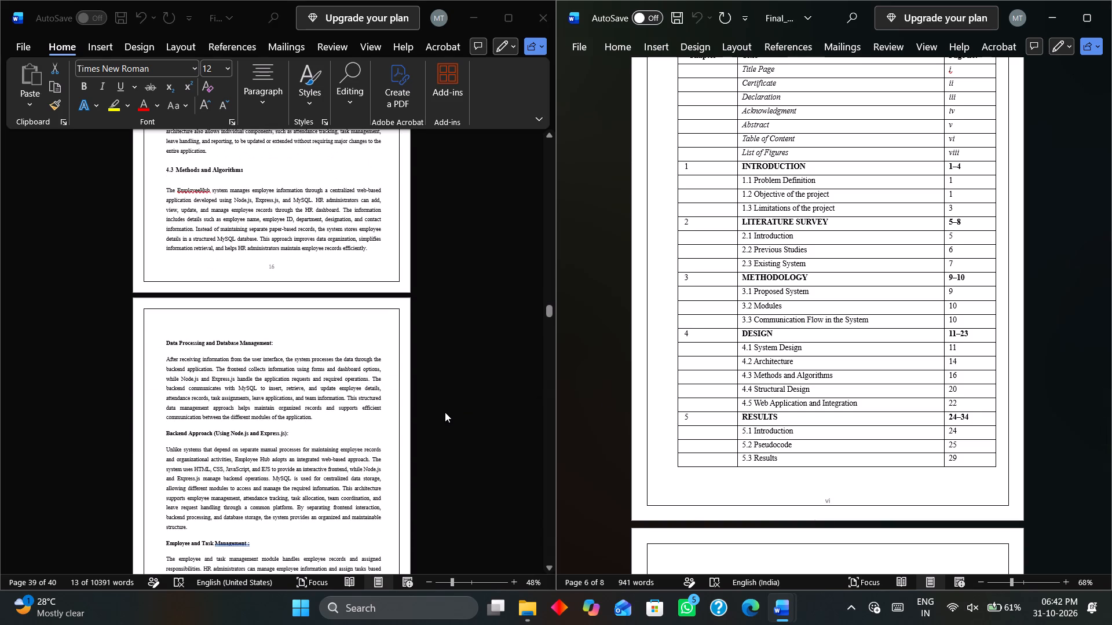
scroll(445, 412, down, 2)
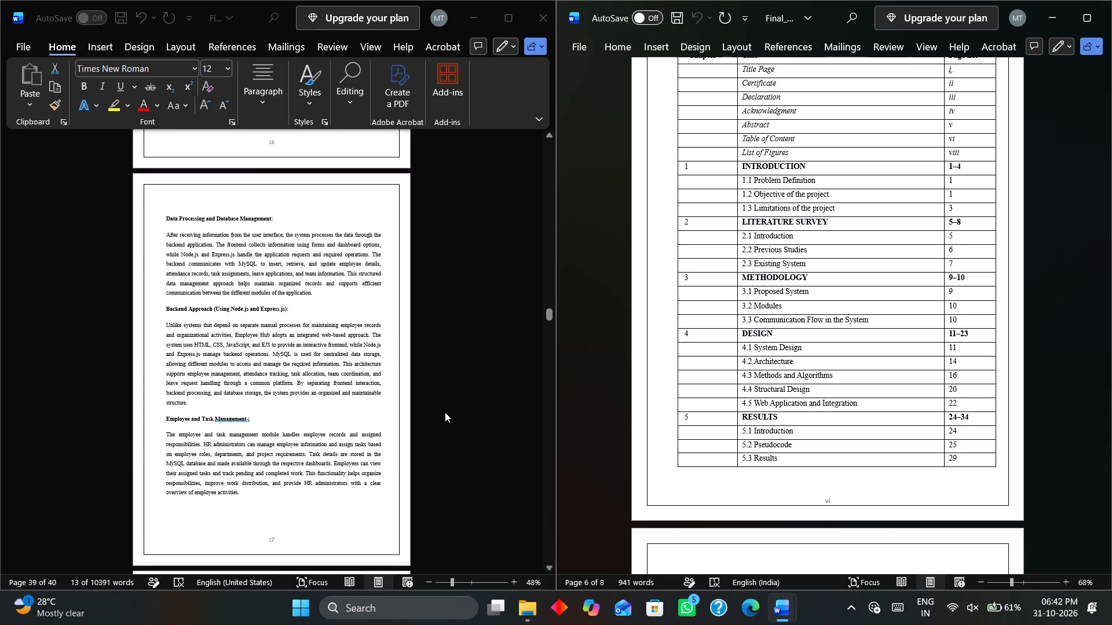
scroll(445, 412, down, 6)
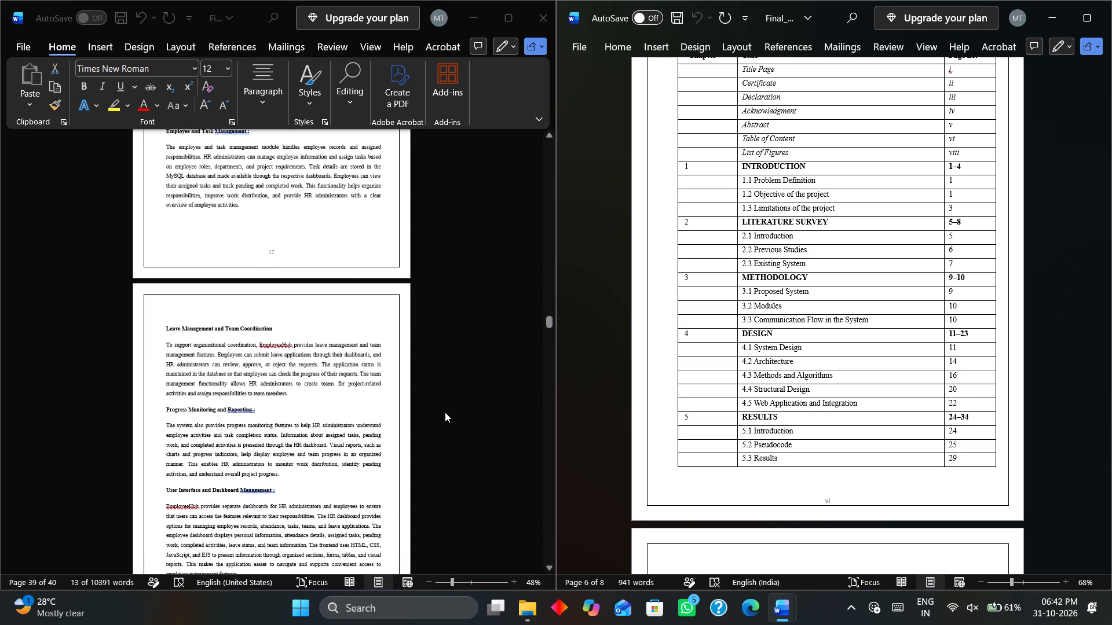
scroll(445, 412, down, 1)
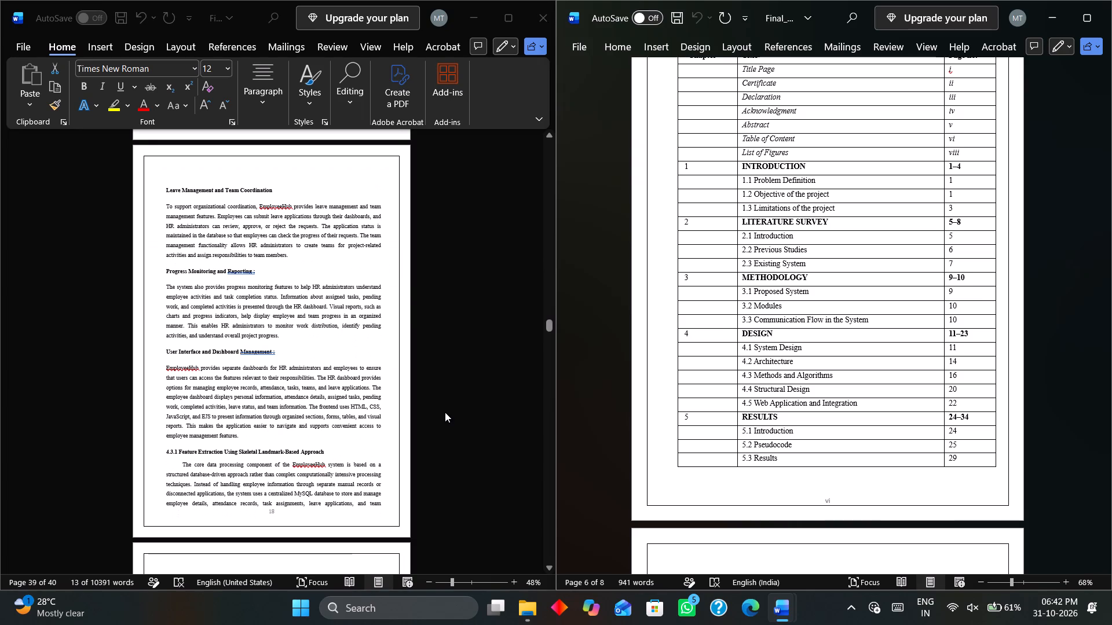
Recheck the start of section 4.3 Methods and Algorithms and review its pages through subsections 4.3.1 to 4.3.3.
scroll(445, 412, up, 2)
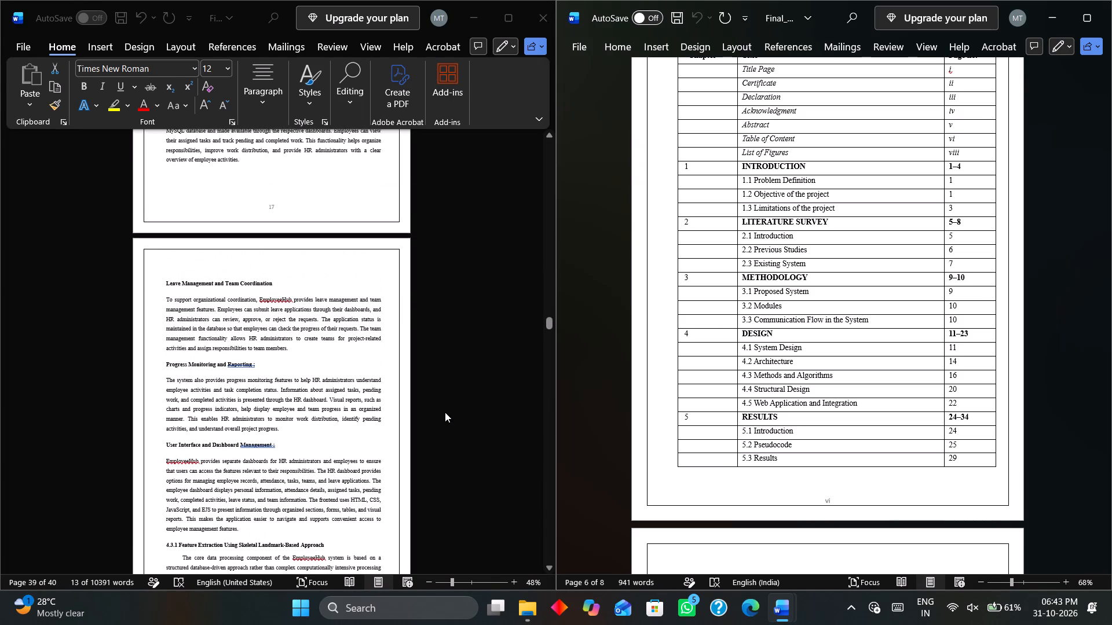
scroll(445, 412, up, 7)
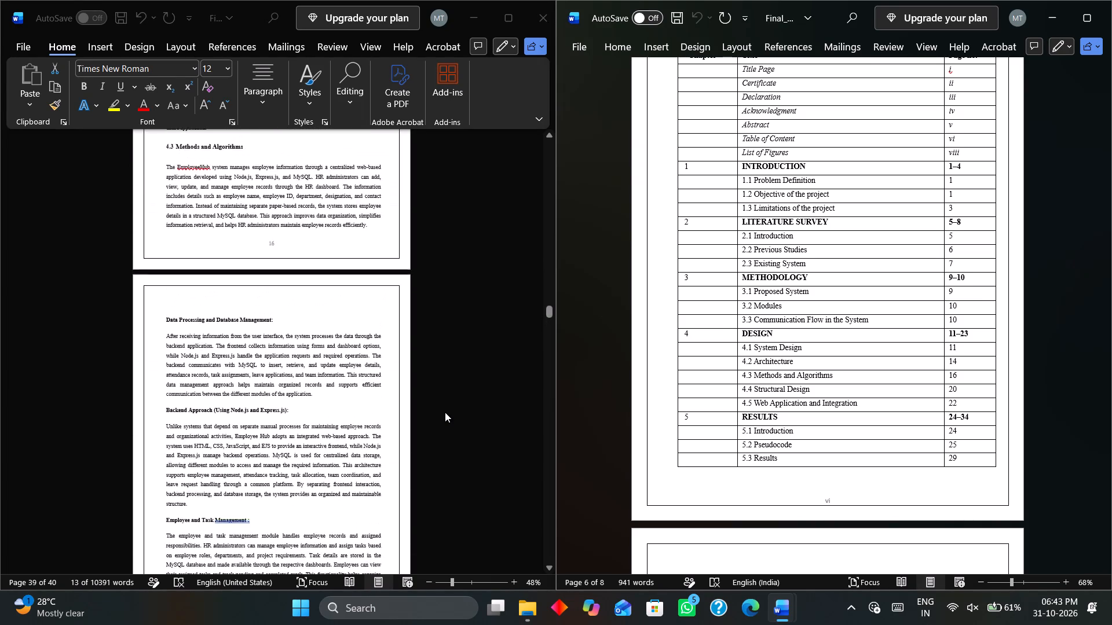
scroll(445, 412, up, 1)
scroll(445, 412, down, 8)
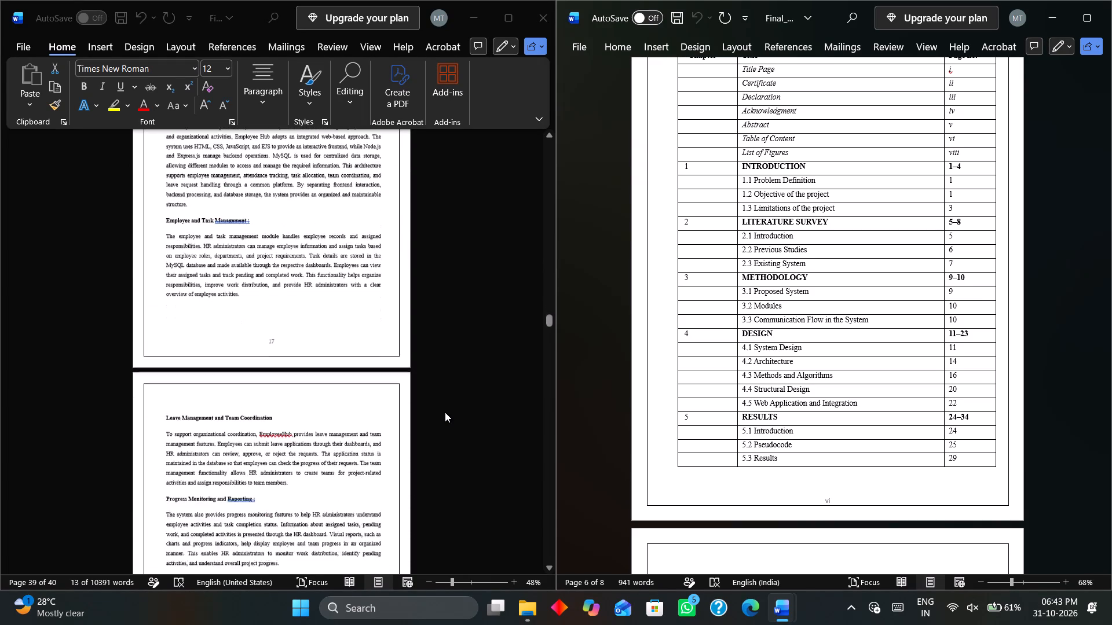
scroll(445, 412, down, 3)
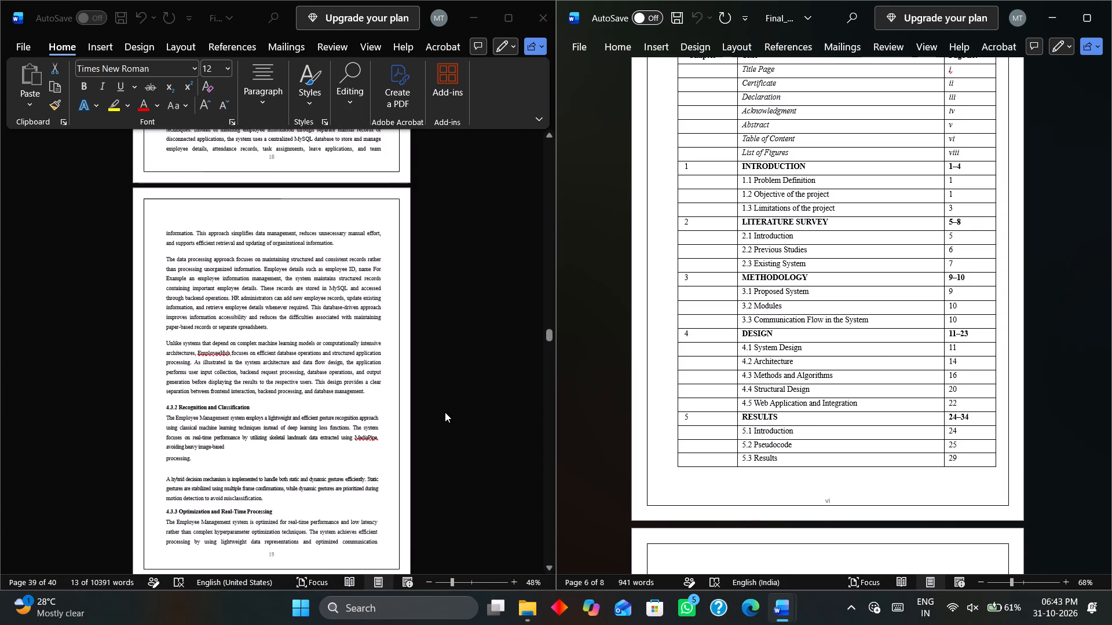
Check section 4.4 Structural Design's heading and page number against its entry in the Contents table.
scroll(445, 412, down, 3)
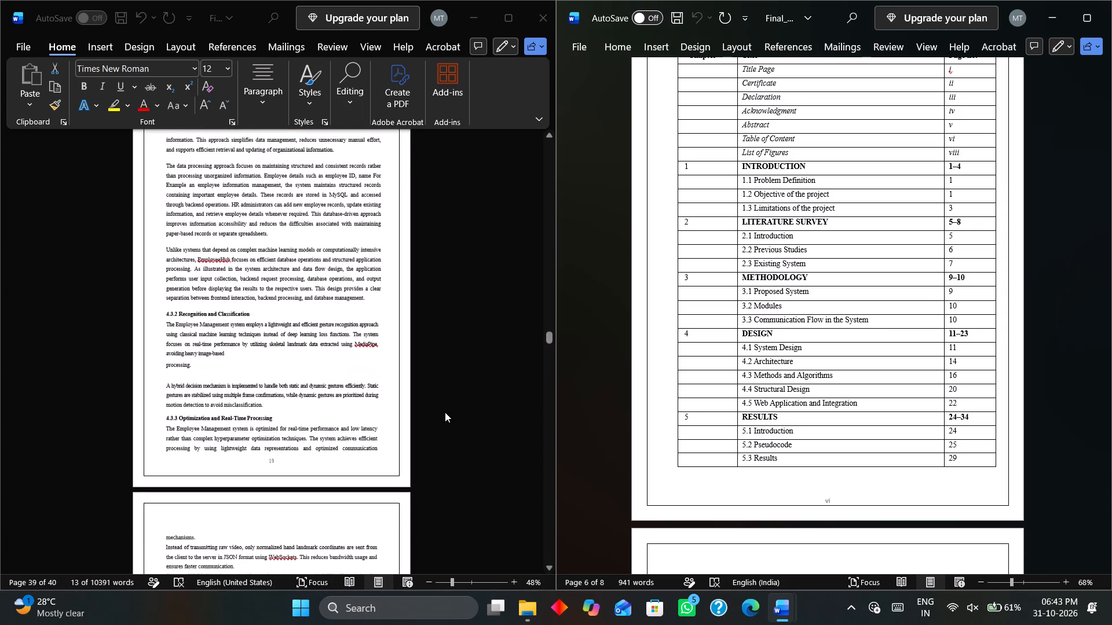
scroll(445, 412, down, 4)
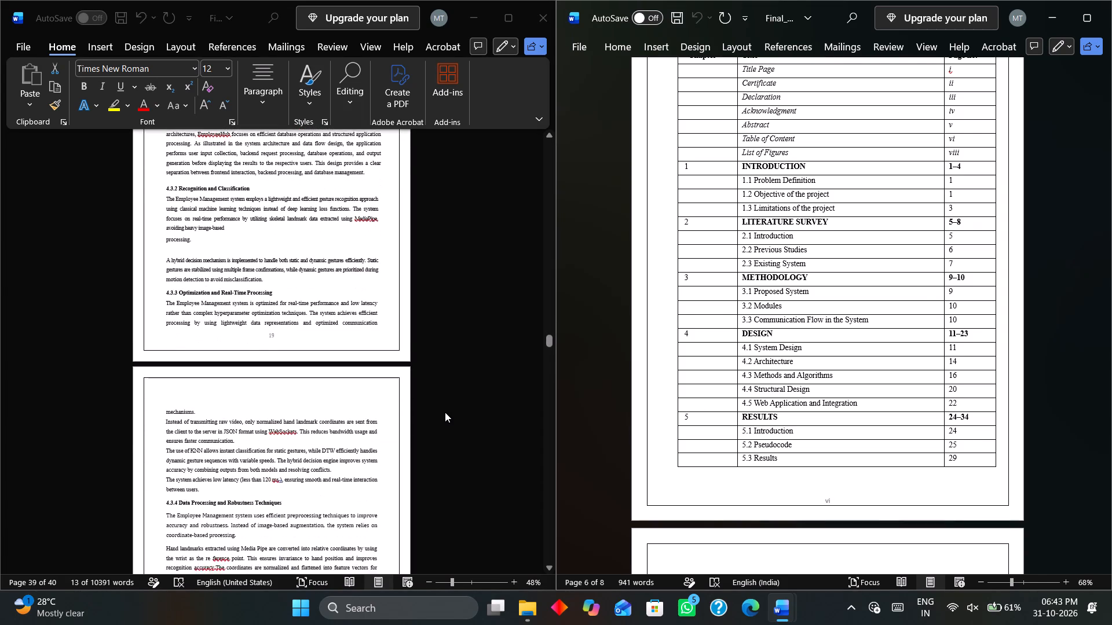
scroll(445, 412, down, 2)
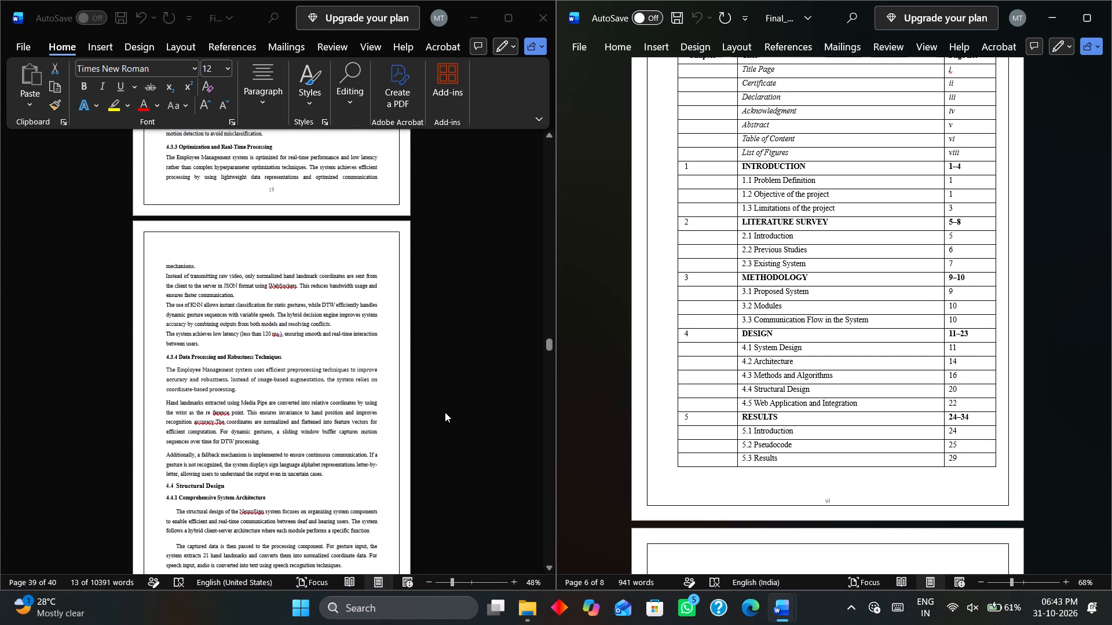
scroll(445, 412, down, 1)
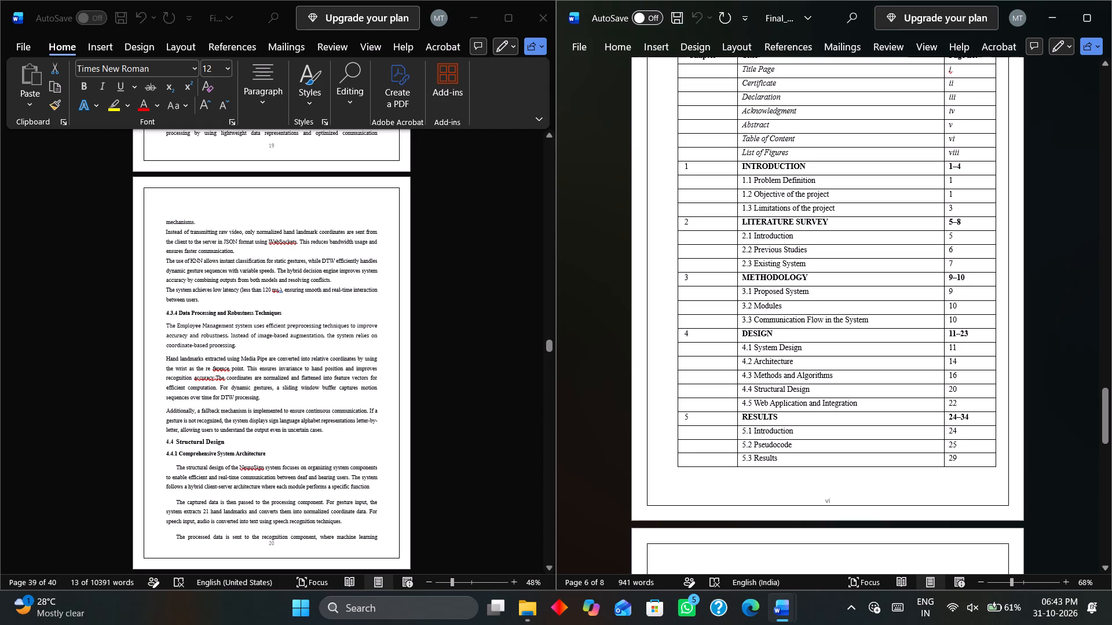
Check section 4.5 Web Application & Integration and the last page of Chapter 4 against the DESIGN entries in the Contents table.
scroll(460, 399, down, 6)
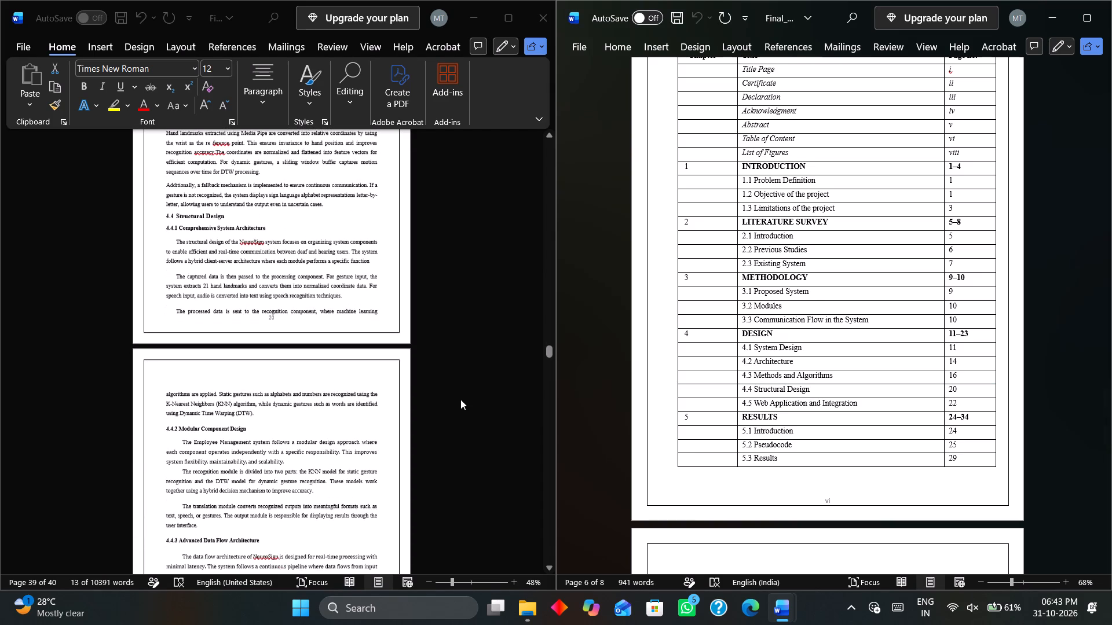
scroll(460, 399, down, 2)
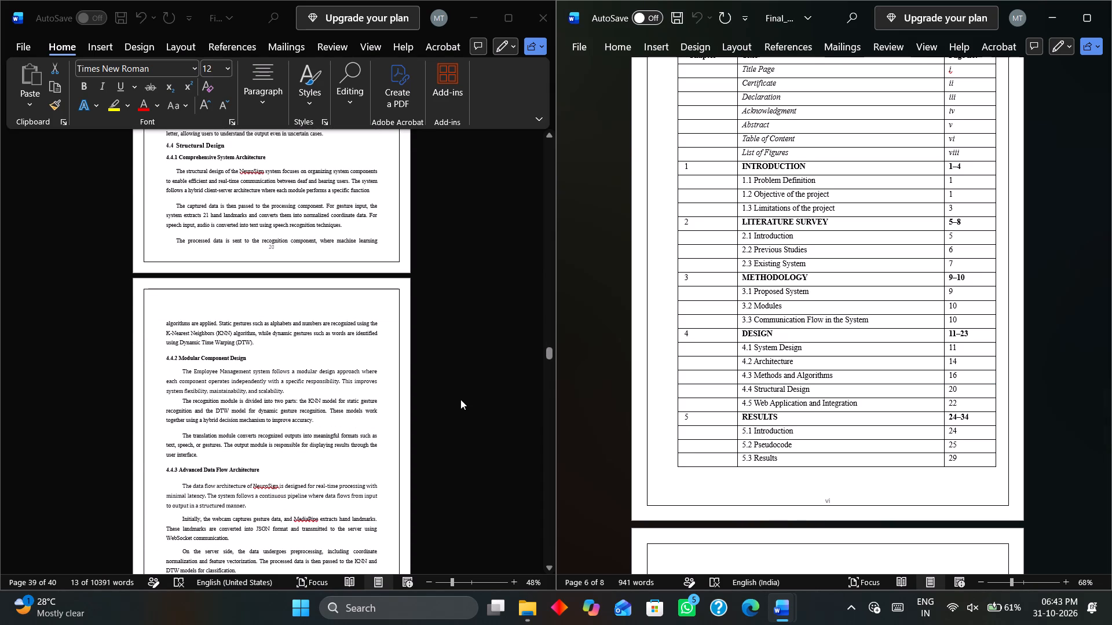
scroll(295, 343, down, 3)
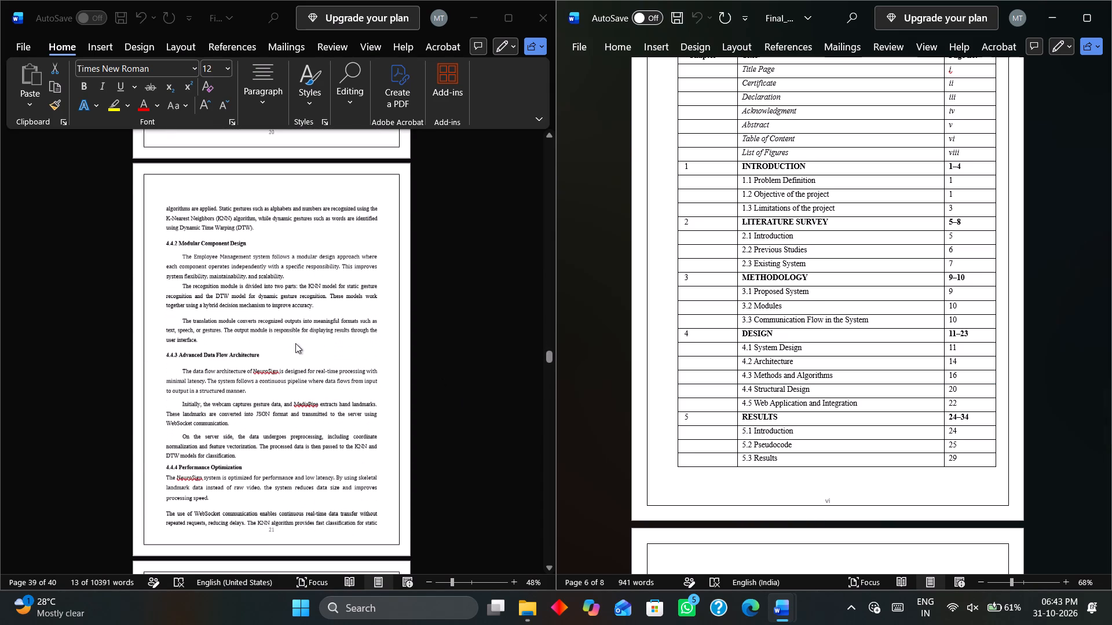
scroll(324, 411, down, 4)
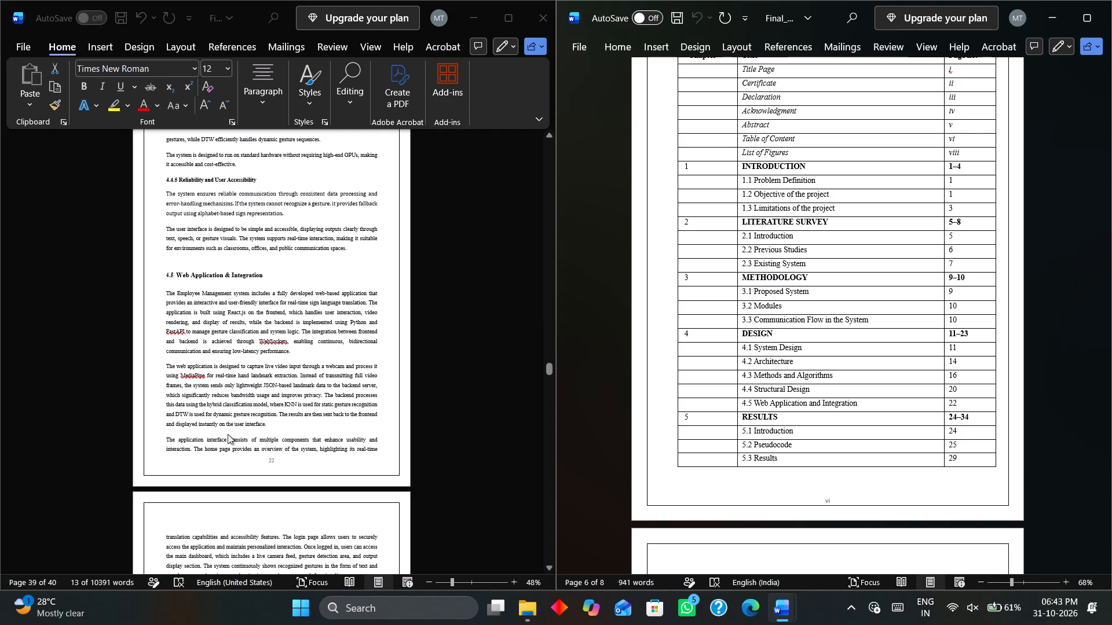
scroll(228, 434, down, 1)
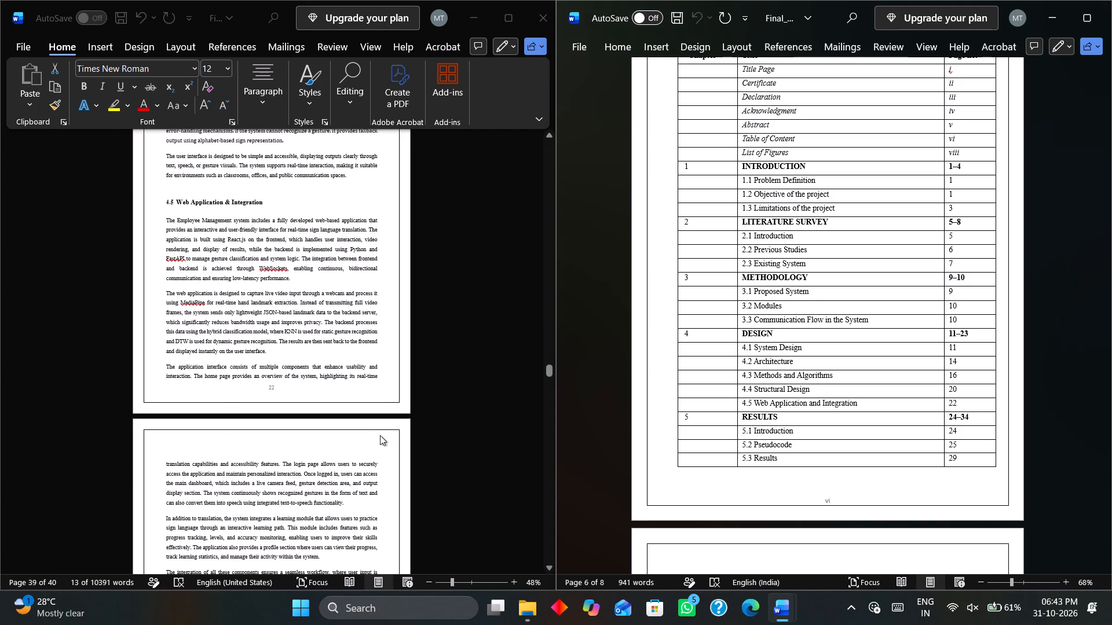
scroll(292, 363, down, 1)
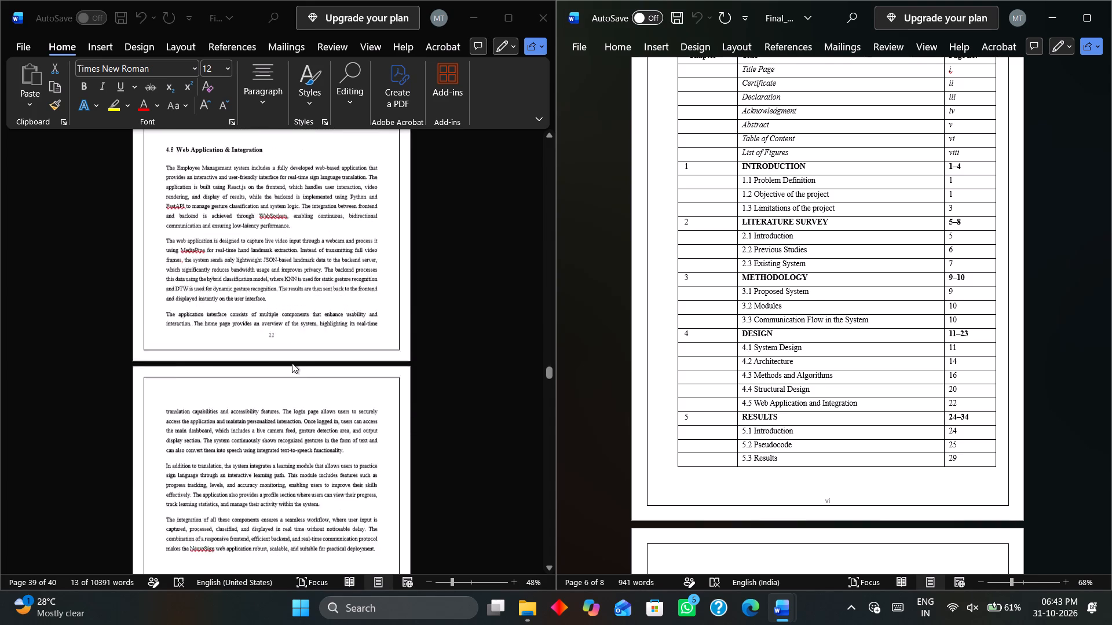
scroll(292, 363, down, 1)
scroll(314, 472, down, 4)
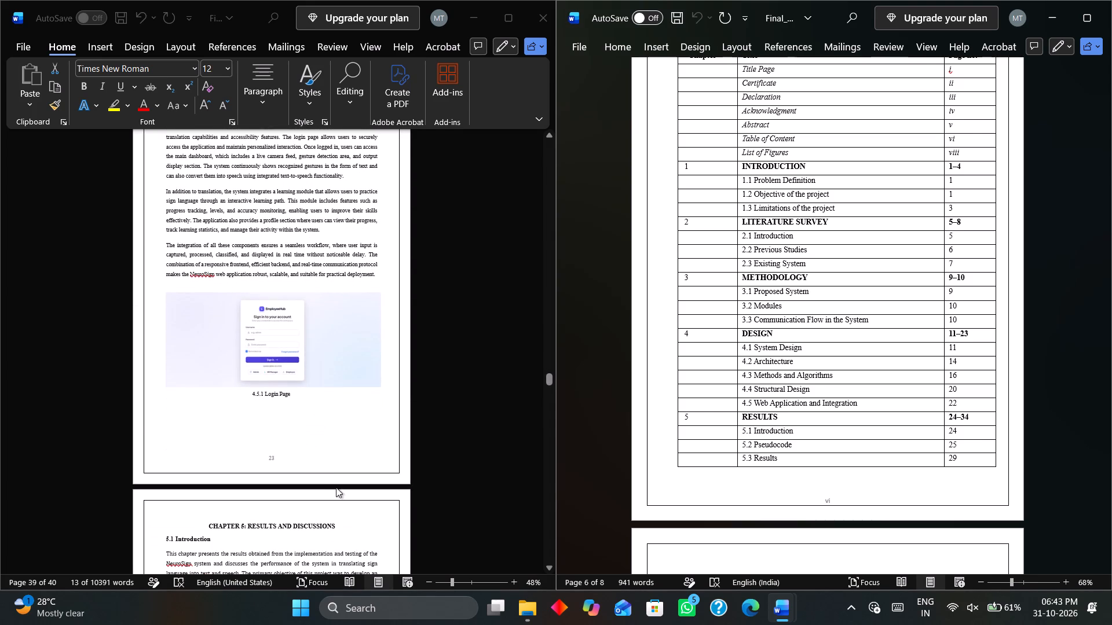
Check the headings and page numbers of sections 5.1 Introduction and 5.2 Pseudocode against their entries in the Contents table.
scroll(327, 444, down, 3)
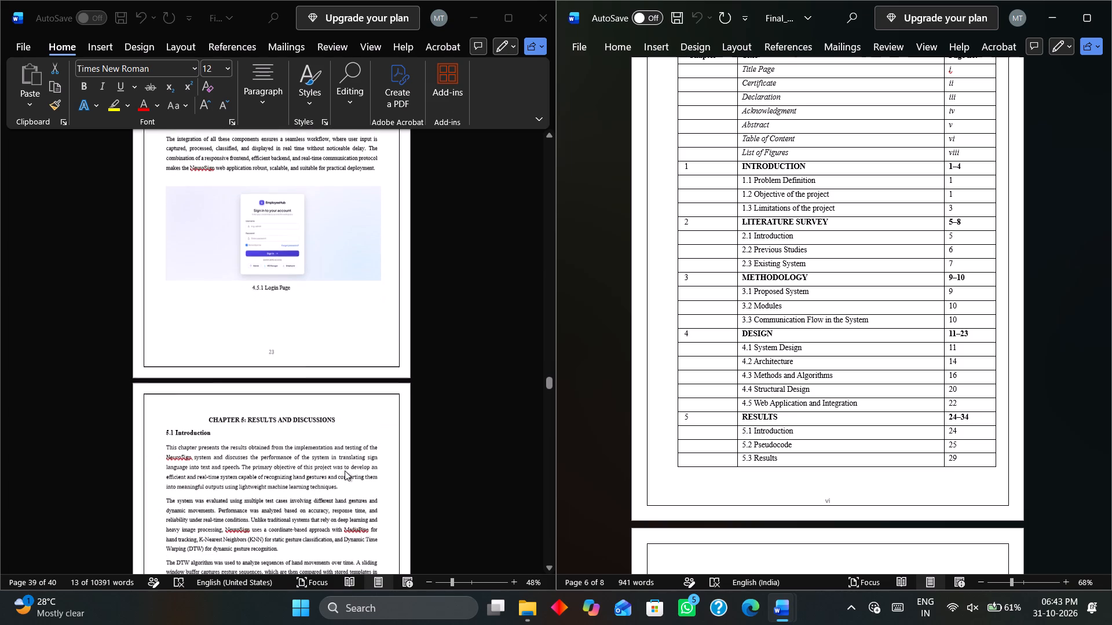
scroll(345, 470, down, 3)
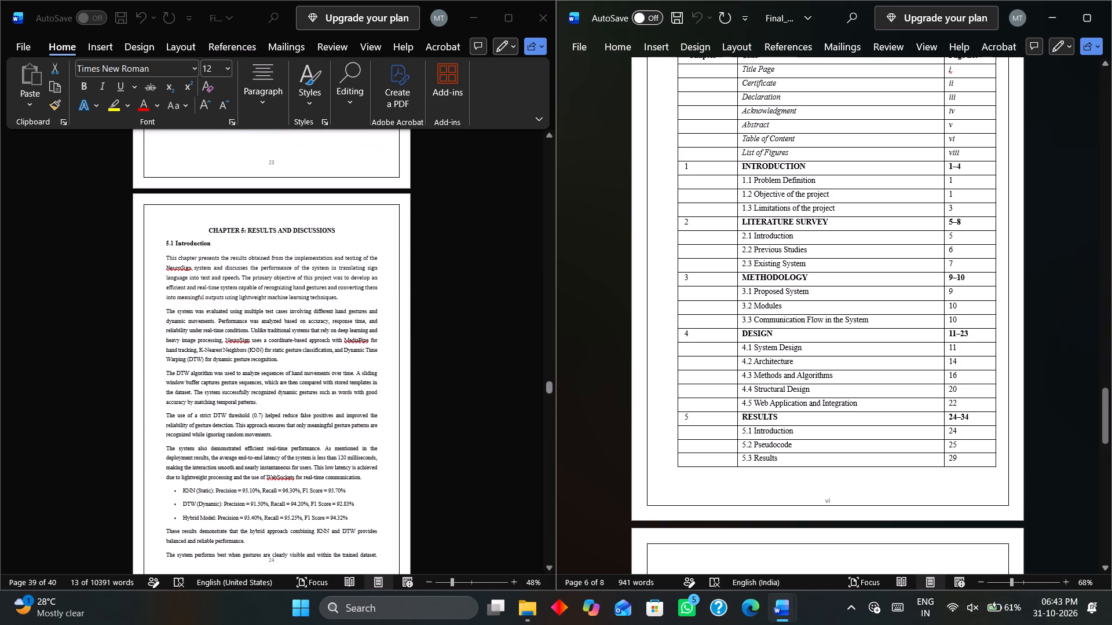
scroll(704, 462, down, 1)
scroll(365, 349, down, 1)
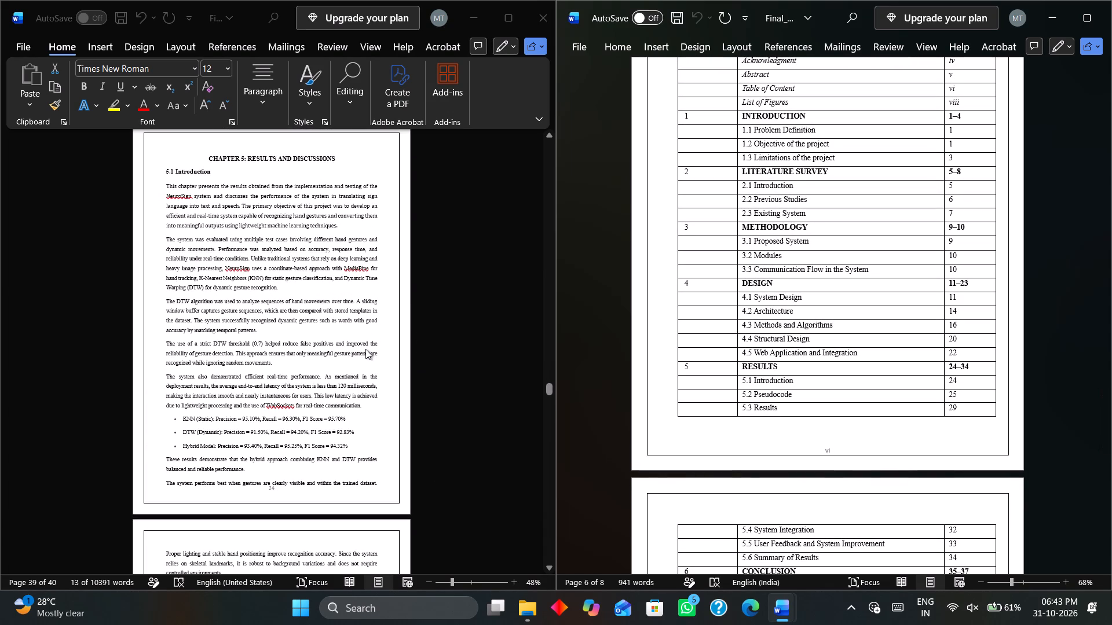
scroll(234, 387, down, 6)
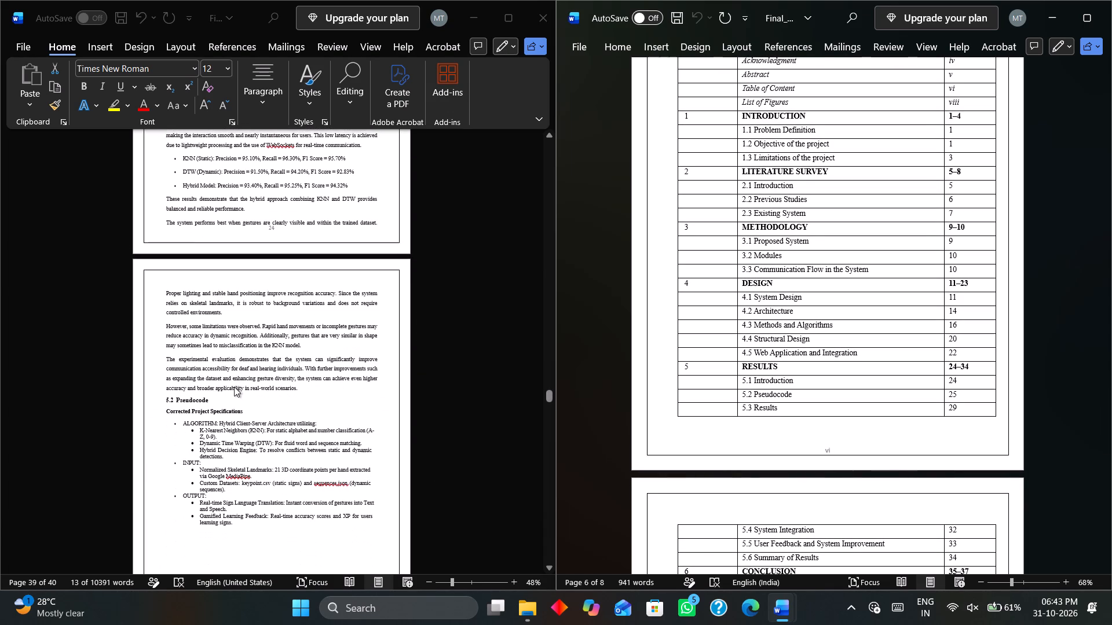
scroll(234, 387, down, 2)
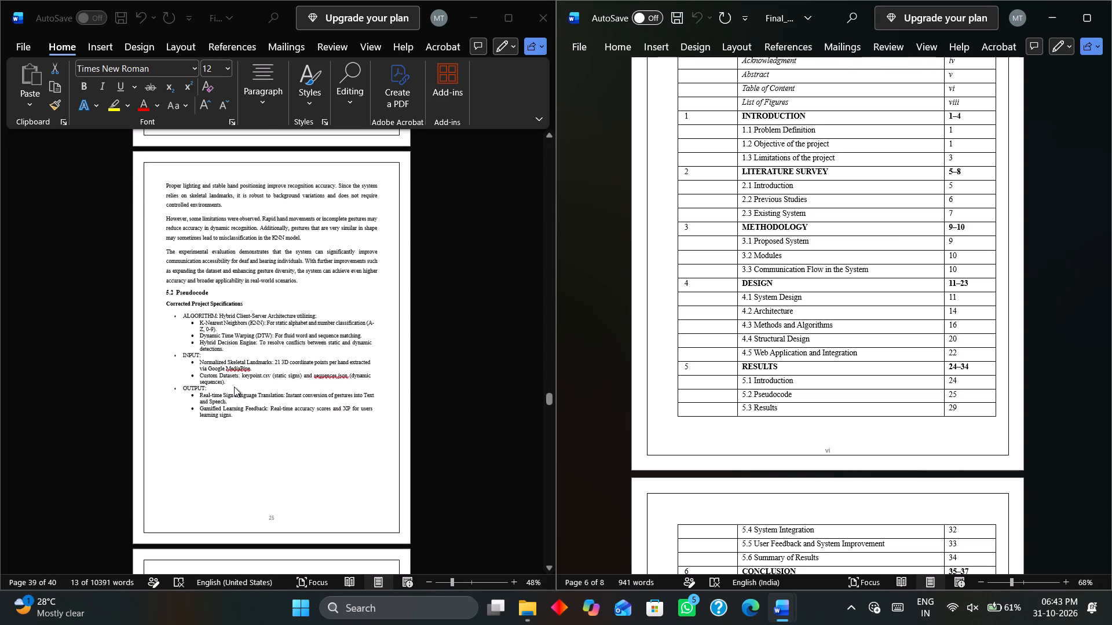
Locate section 5.3 Results in the report and set its page number in the Contents table to 27.
scroll(234, 387, down, 5)
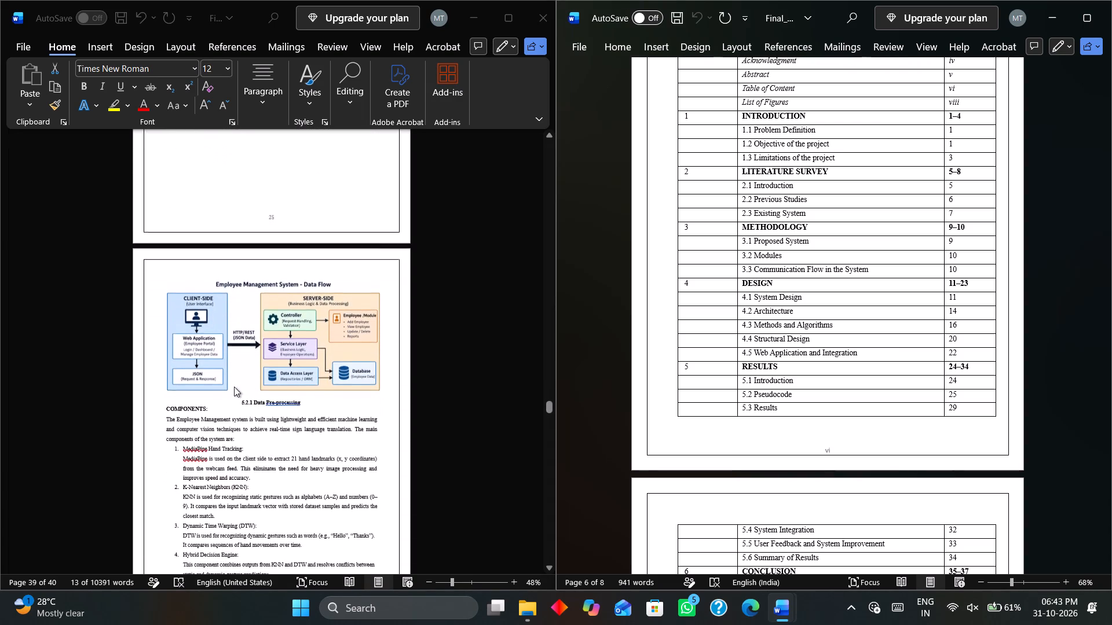
scroll(234, 387, down, 3)
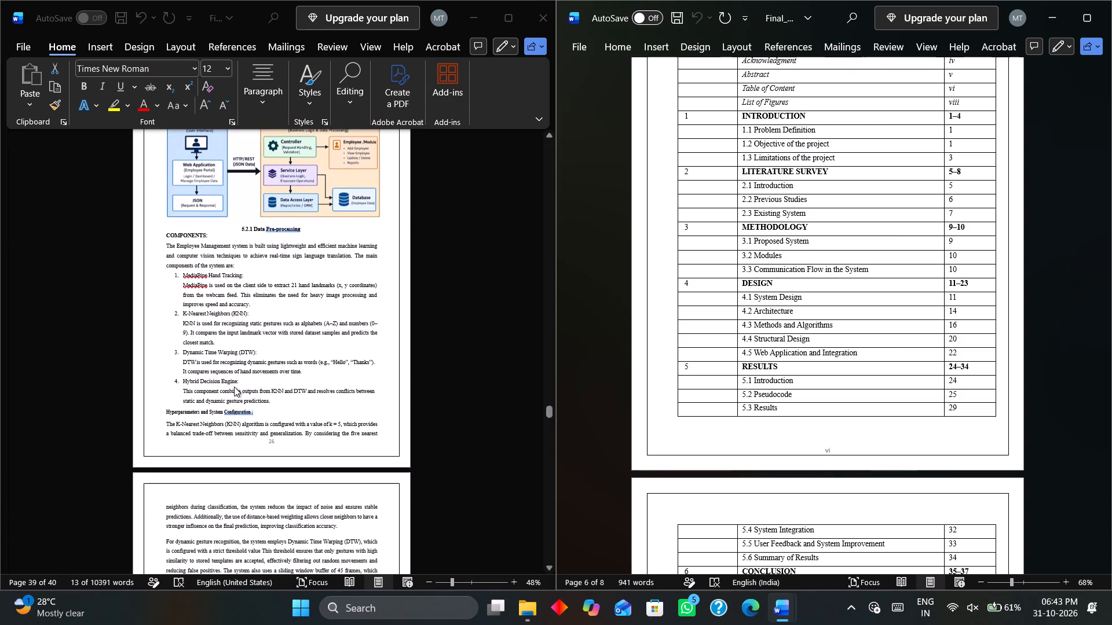
scroll(234, 387, down, 1)
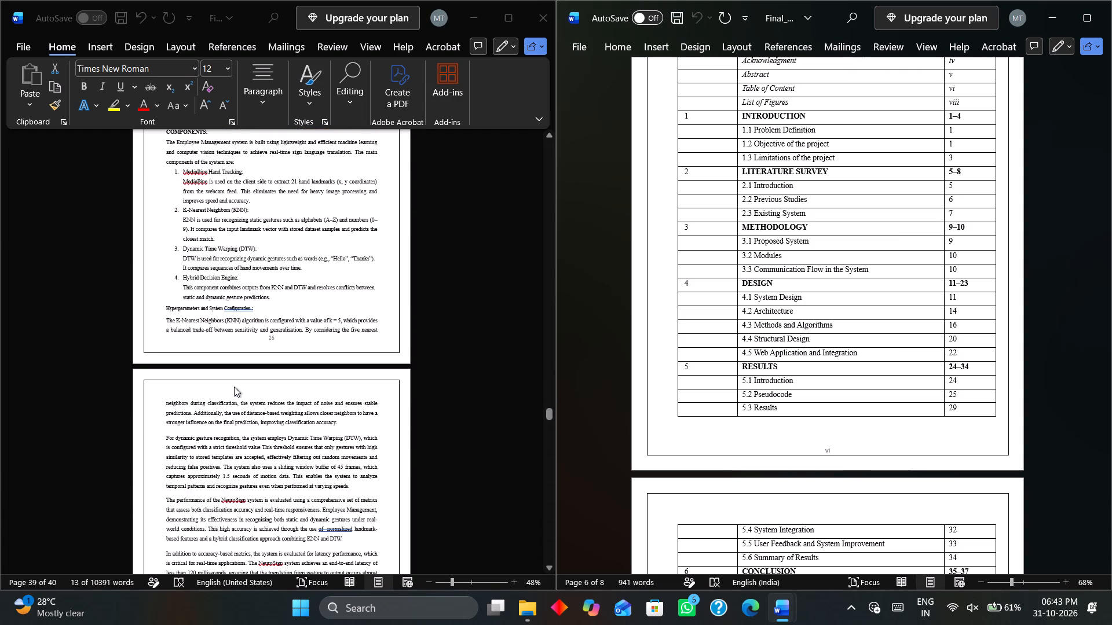
scroll(234, 387, down, 4)
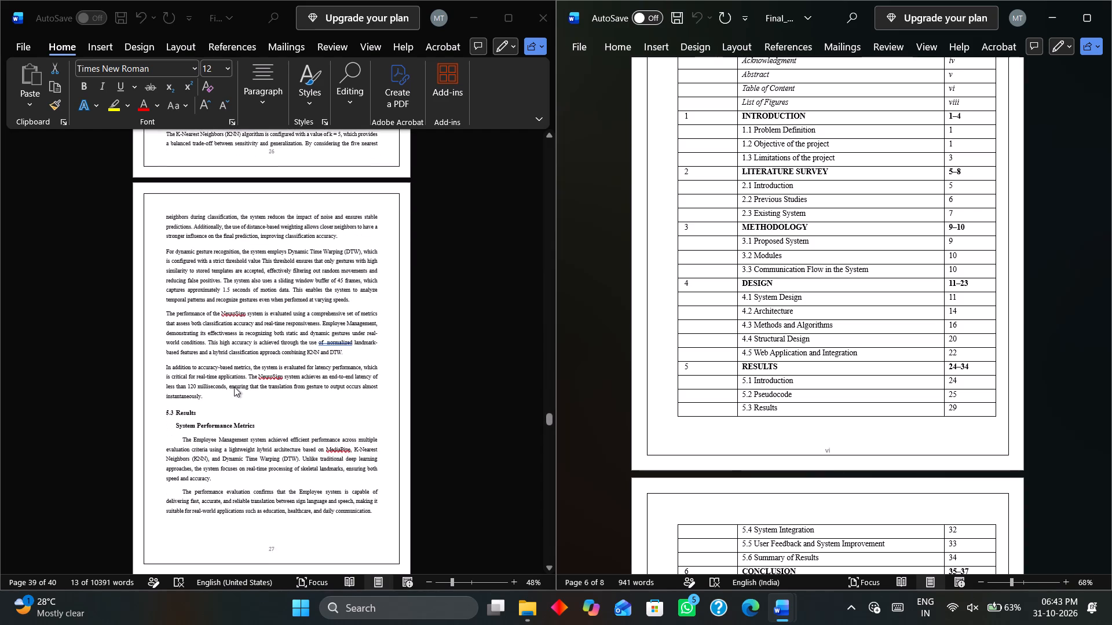
scroll(234, 387, down, 1)
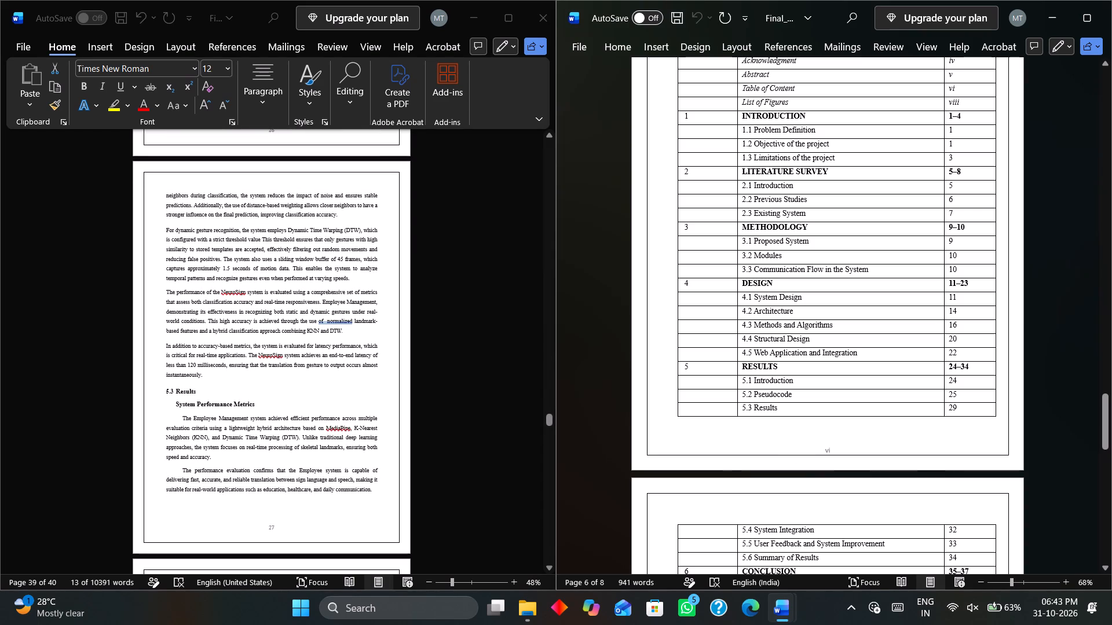
click(968, 413)
key(BackSpace)
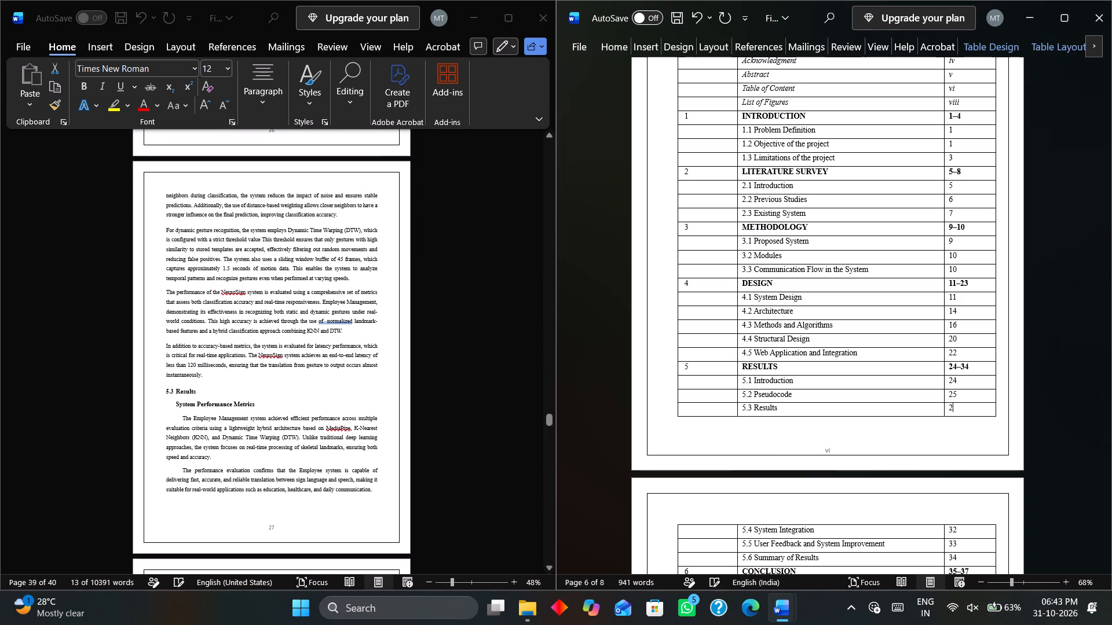
key(7)
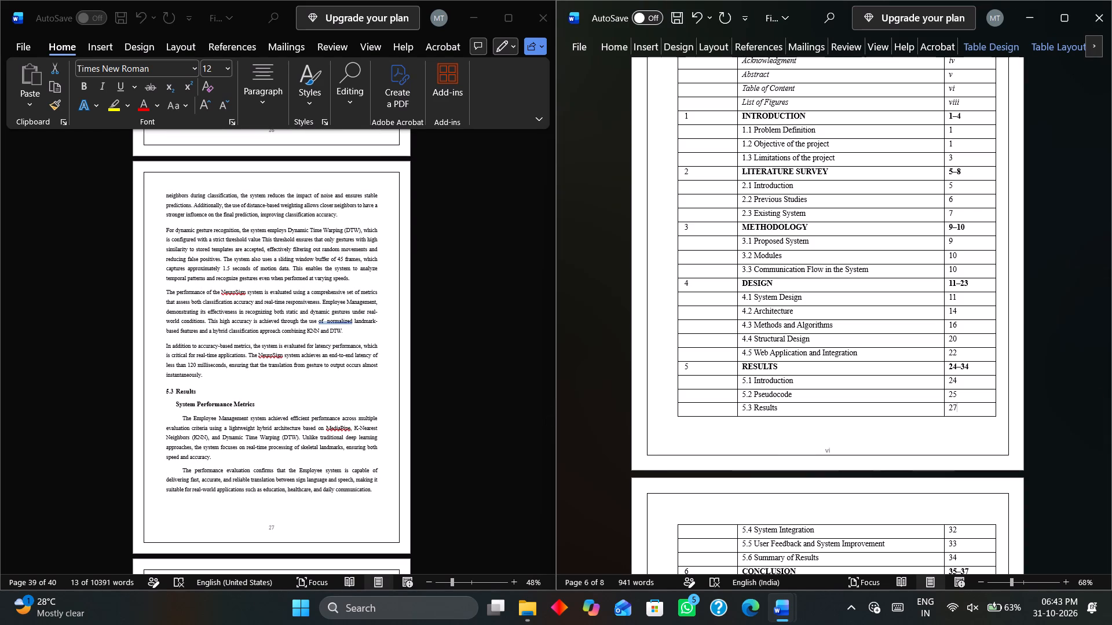
Locate sections 5.4 System Integration and 5.5 User Feedback in the report and set both page numbers in the Contents table to 31.
scroll(968, 413, down, 3)
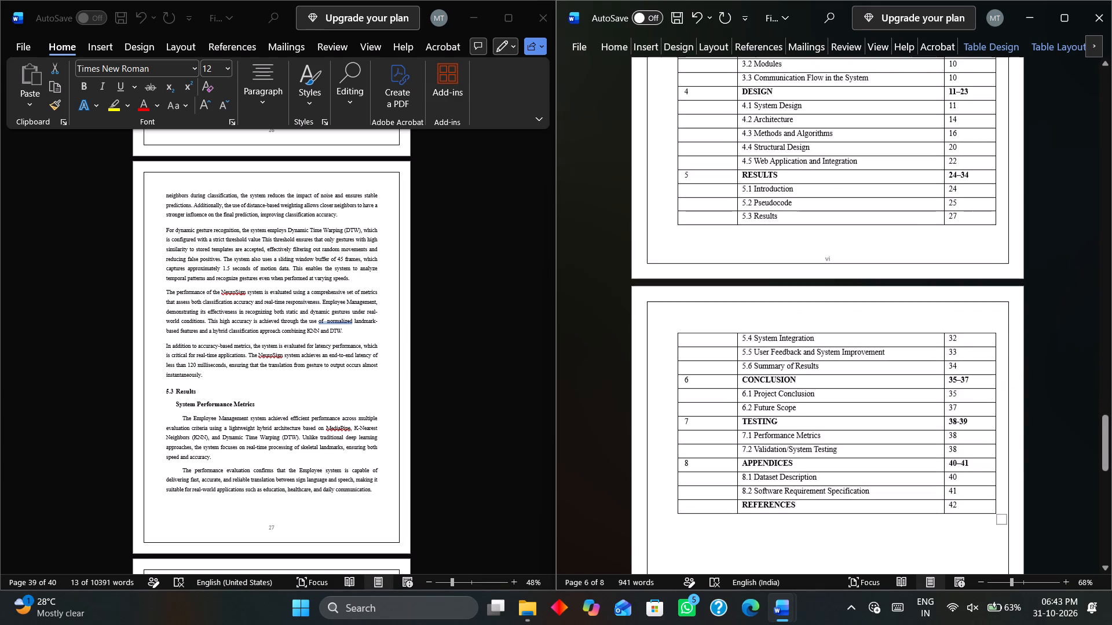
scroll(436, 407, down, 3)
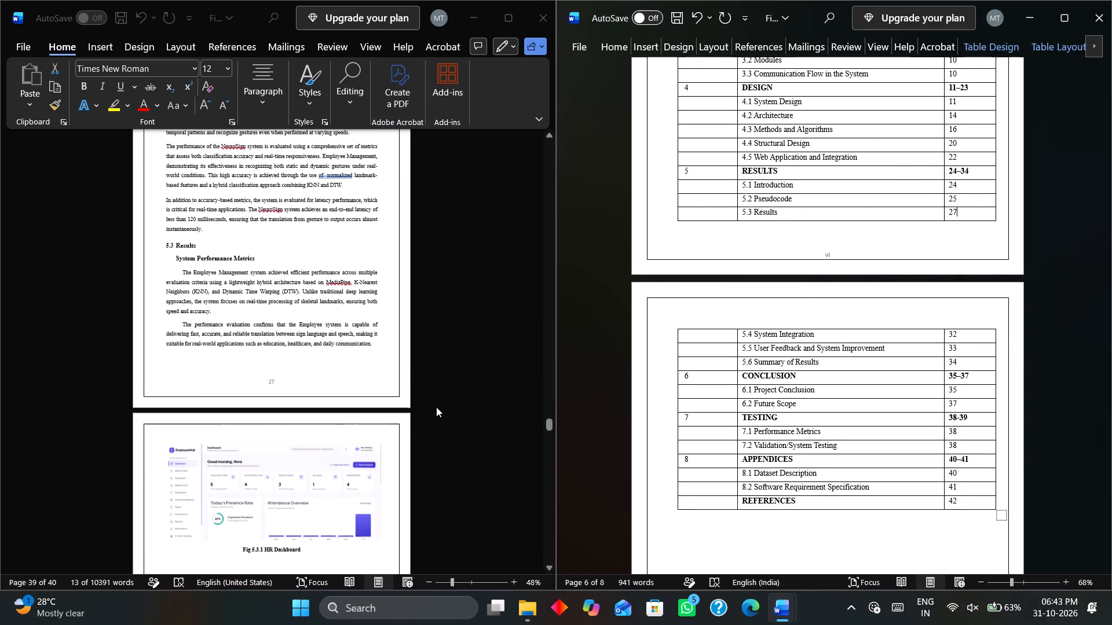
scroll(436, 407, down, 4)
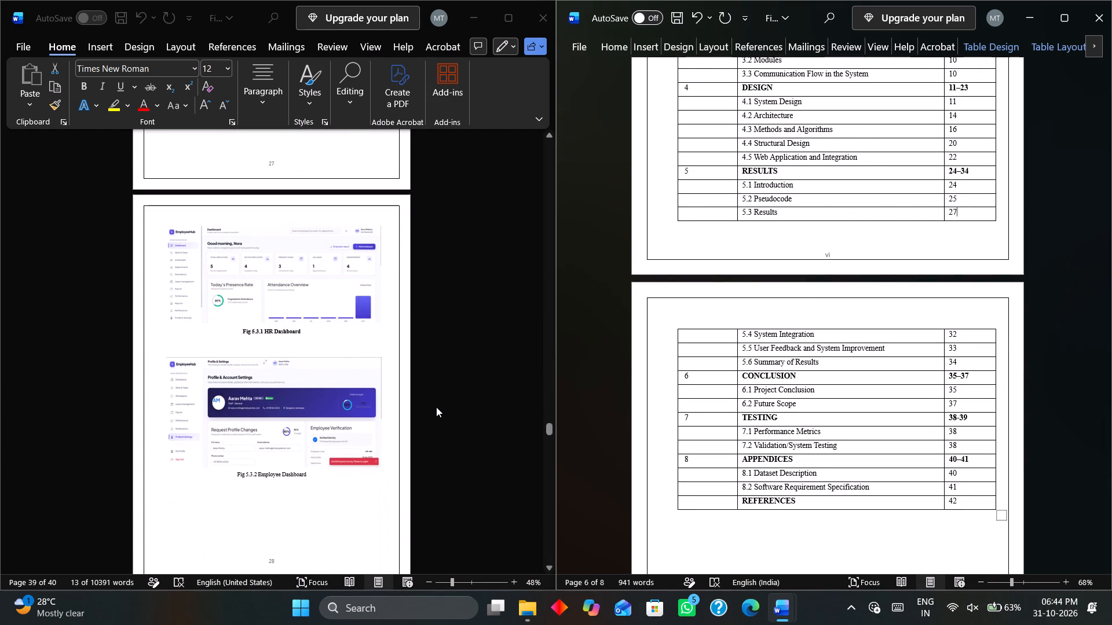
scroll(295, 418, down, 6)
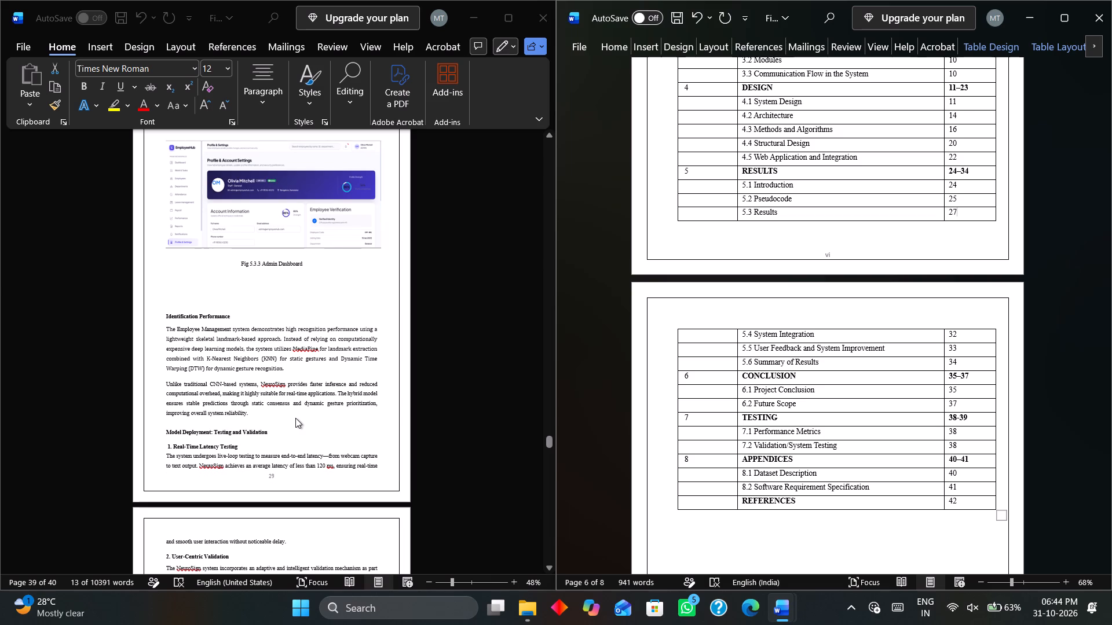
scroll(295, 418, down, 3)
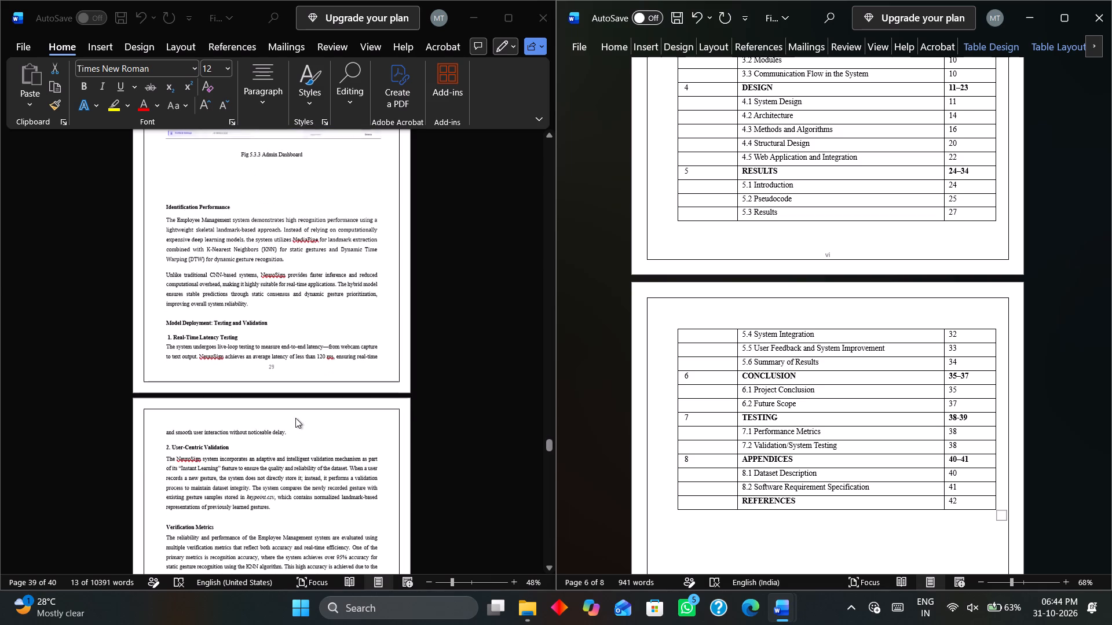
scroll(295, 418, down, 5)
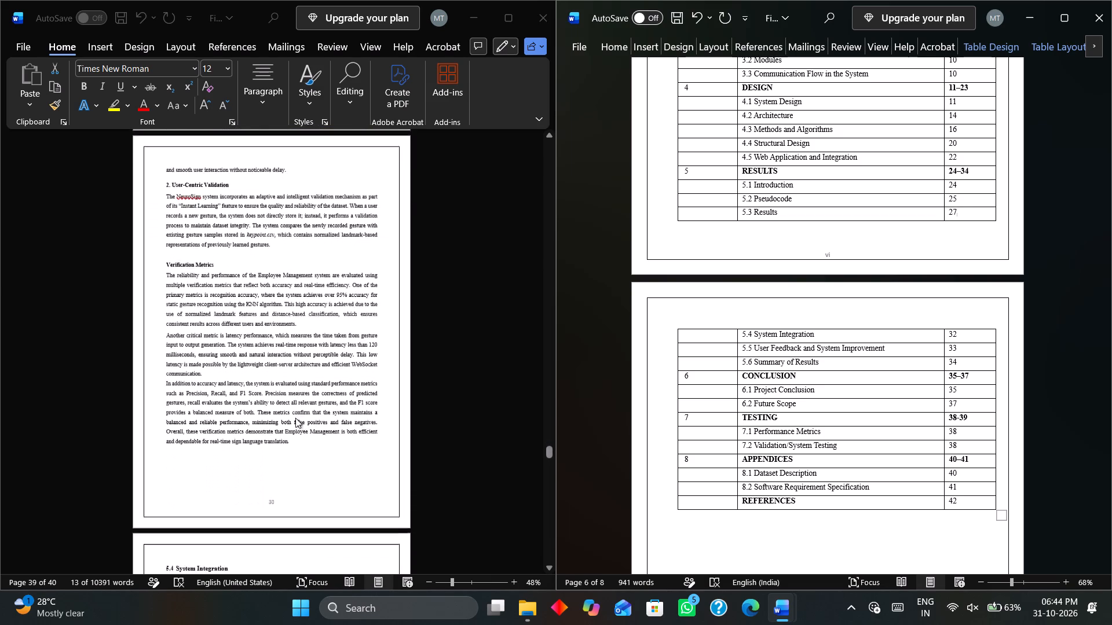
scroll(295, 418, down, 4)
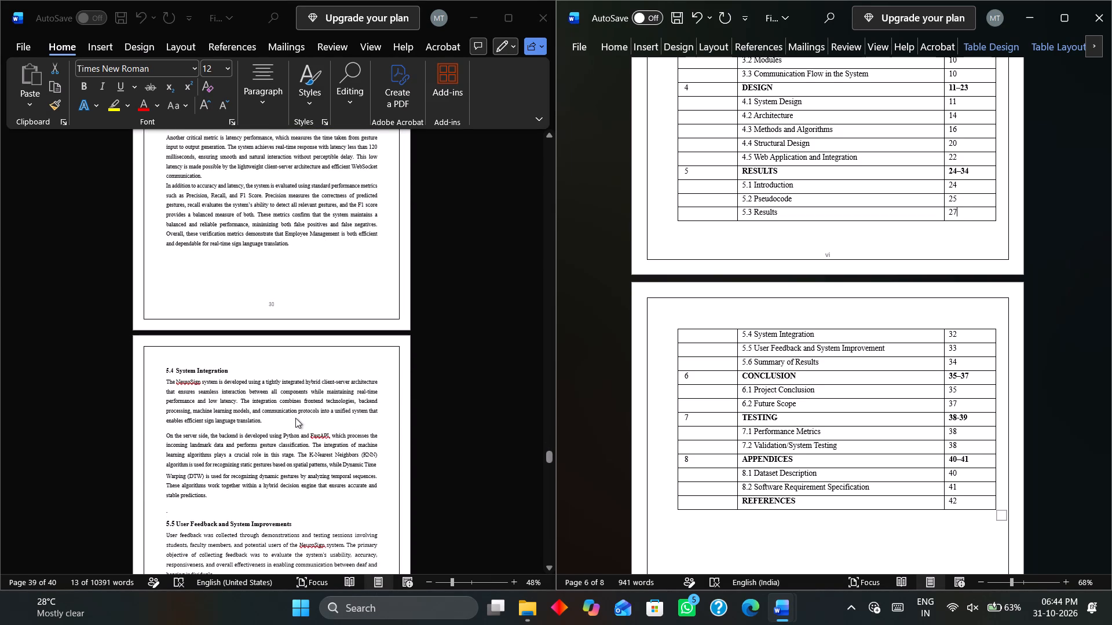
scroll(295, 418, down, 3)
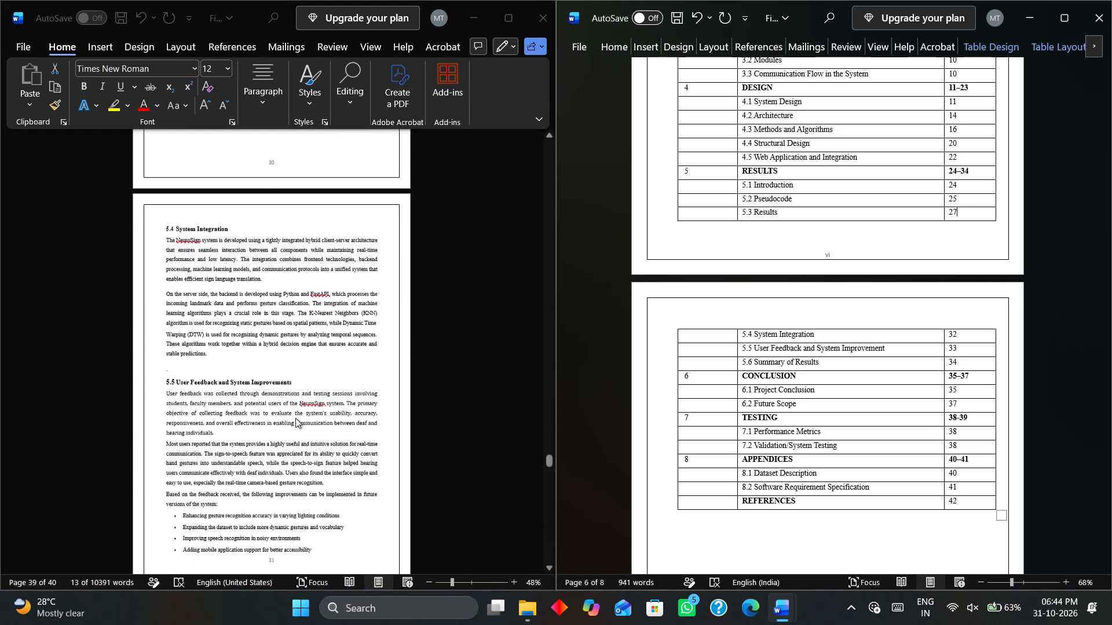
scroll(295, 418, down, 1)
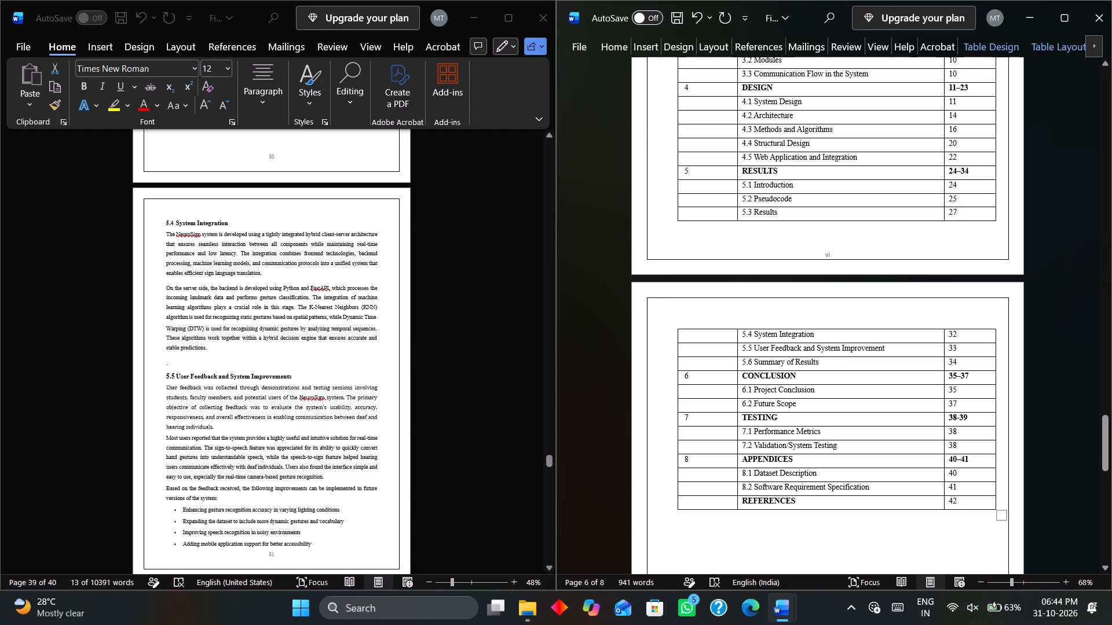
click(963, 336)
key(BackSpace)
key(1)
click(982, 352)
key(BackSpace)
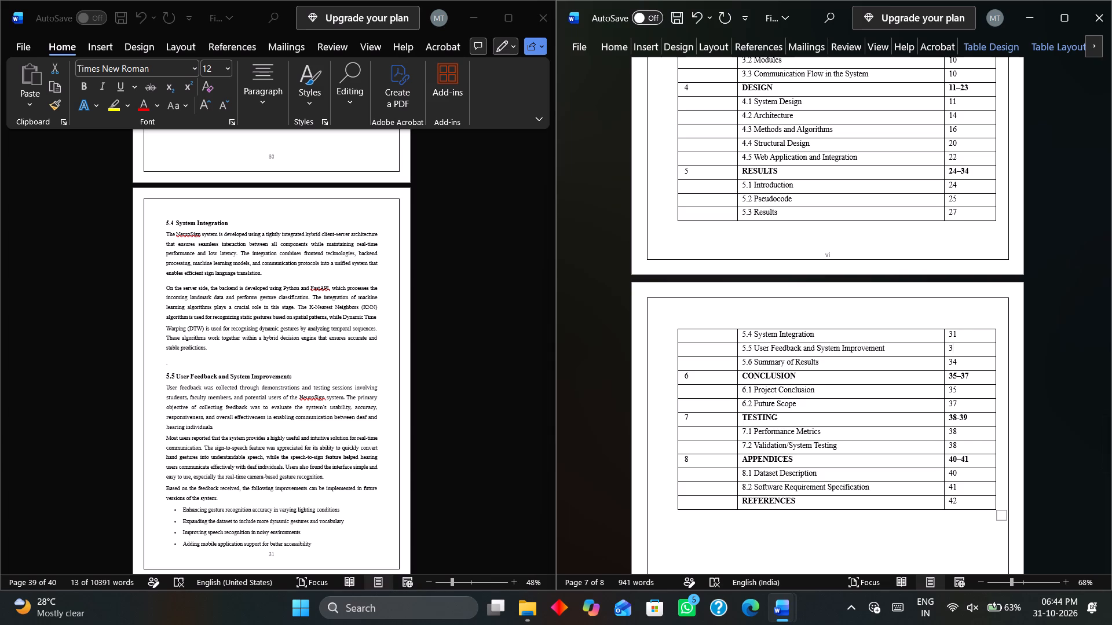
key(1)
Find the page holding section 5.6 Summary of Results and set its page number in the Contents table to 32.
scroll(401, 387, down, 3)
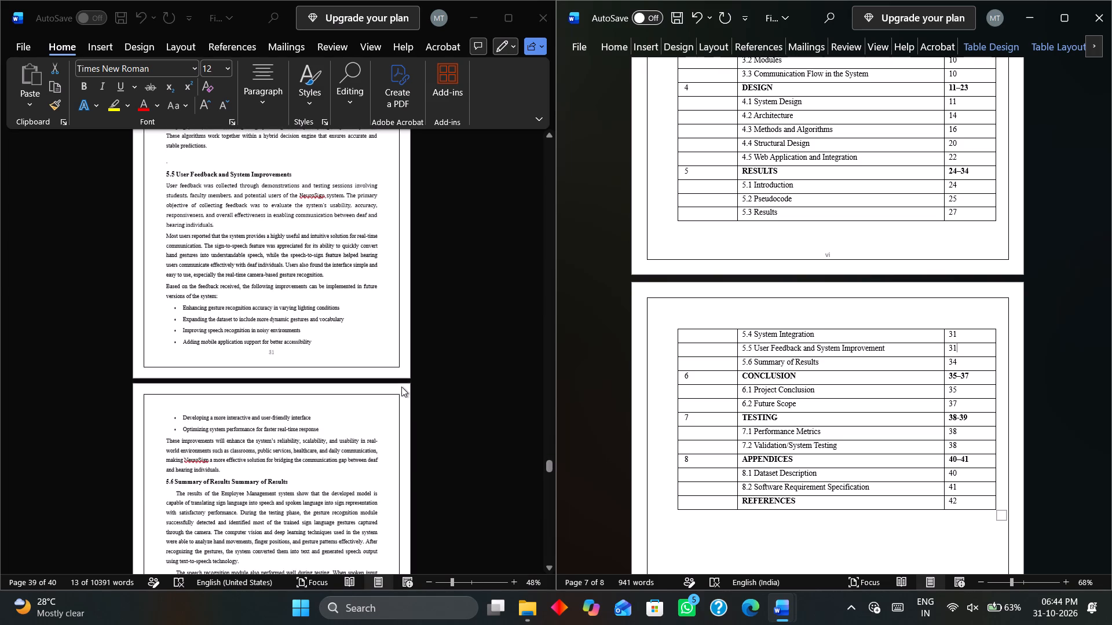
scroll(401, 387, up, 3)
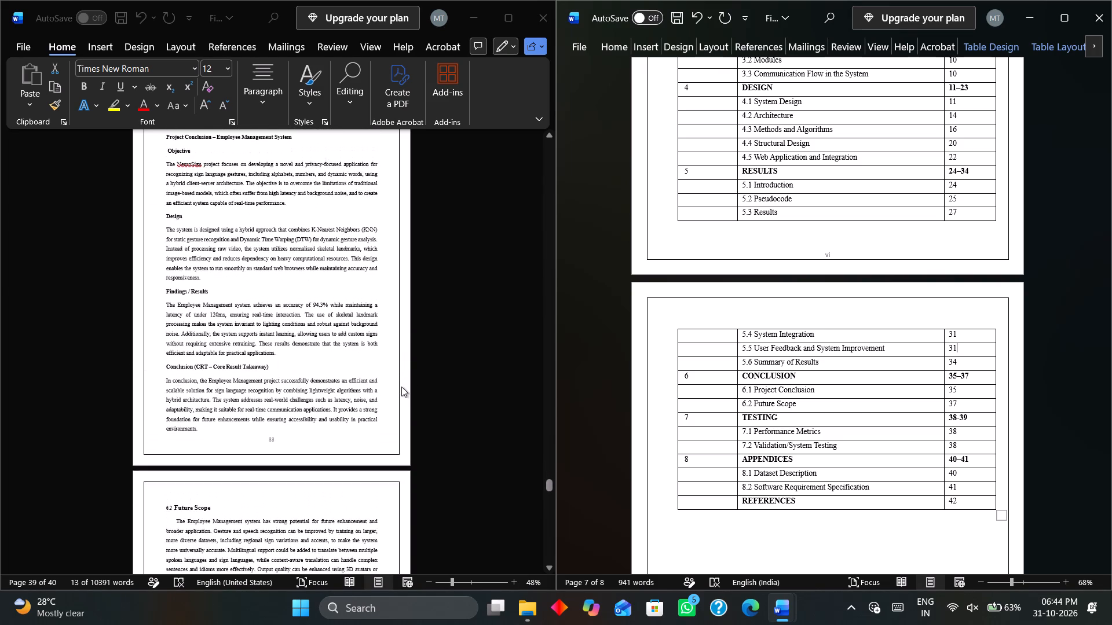
scroll(401, 387, up, 5)
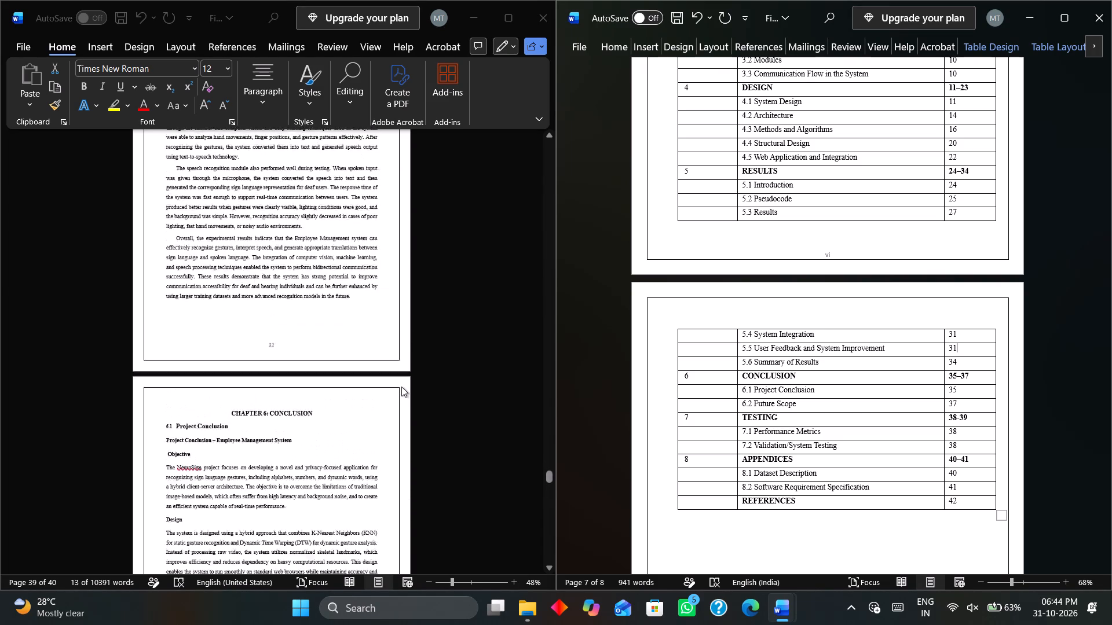
scroll(401, 387, up, 2)
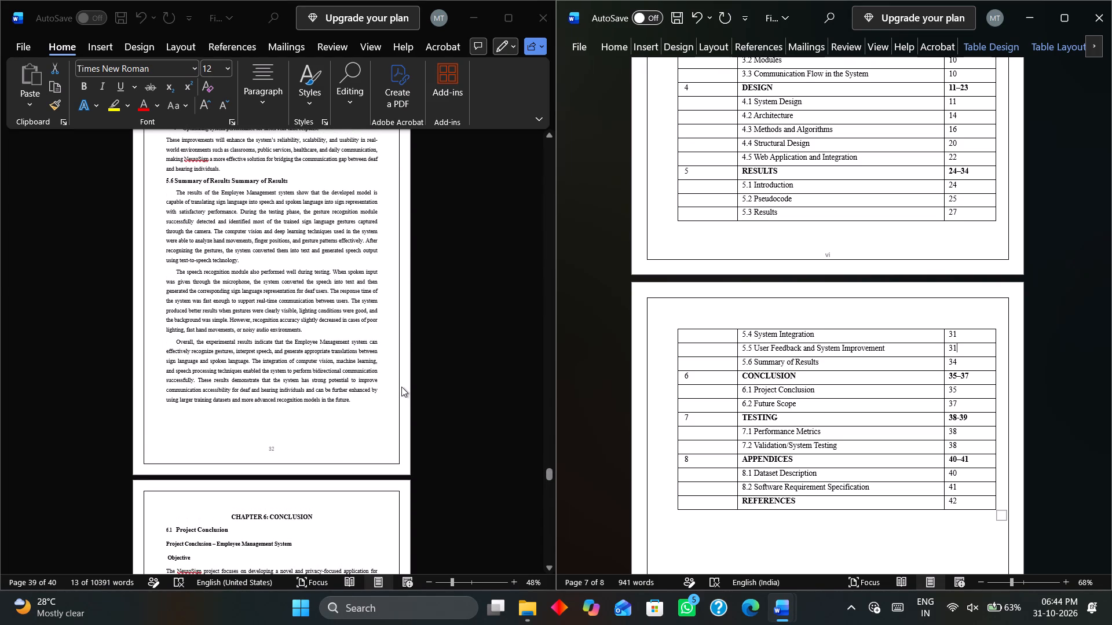
click(968, 365)
key(BackSpace)
key(2)
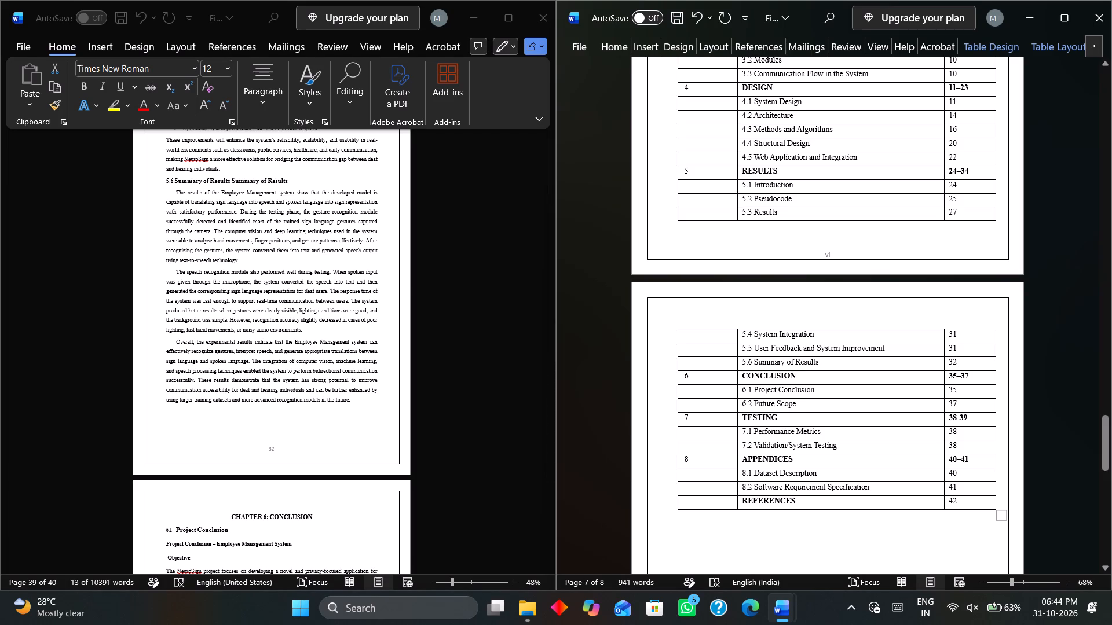
Change the page range of Chapter 5 RESULTS in the Contents table to 24–32.
click(972, 171)
key(BackSpace)
key(2)
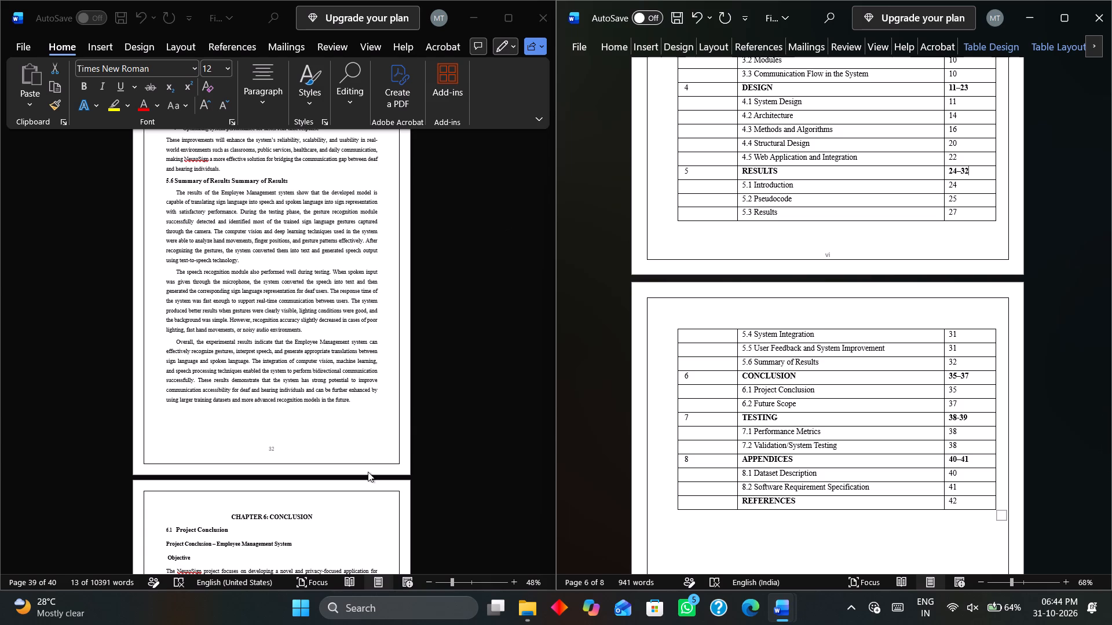
Locate Chapter 6 in the report and set the starting page of CONCLUSION and the page of 6.1 Project Conclusion in the Contents table to 33.
scroll(368, 472, down, 5)
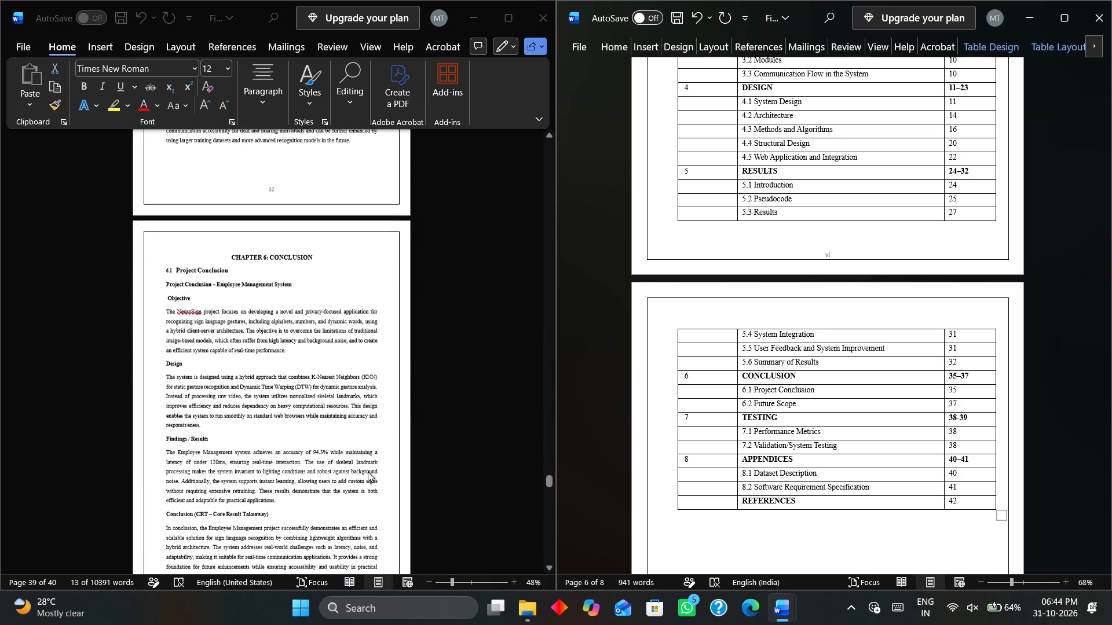
scroll(368, 472, down, 1)
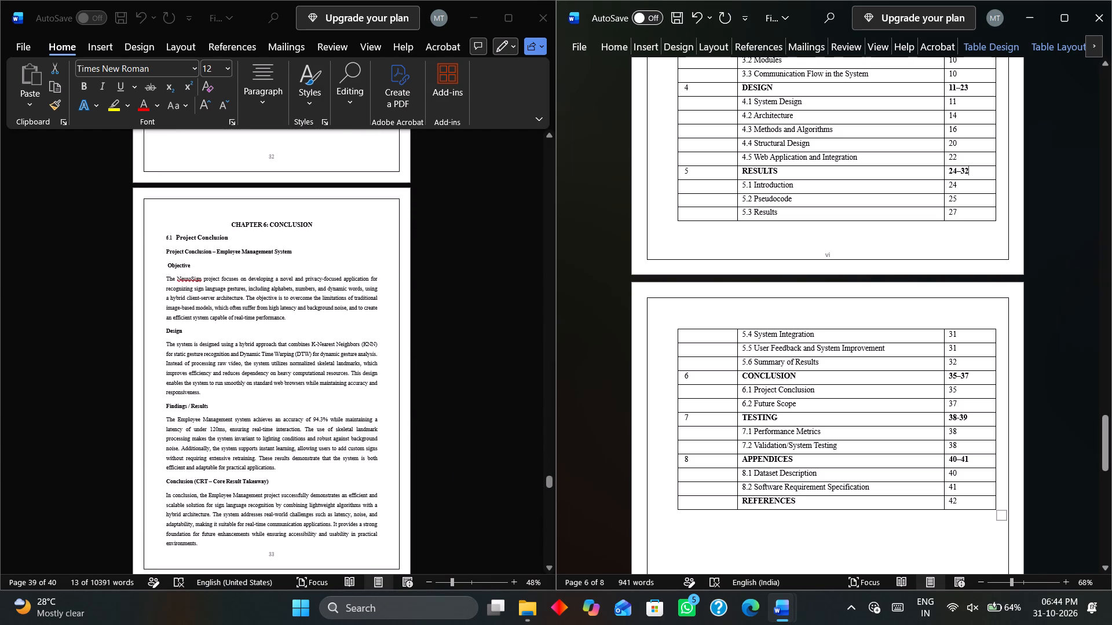
click(959, 378)
key(BackSpace)
key(3)
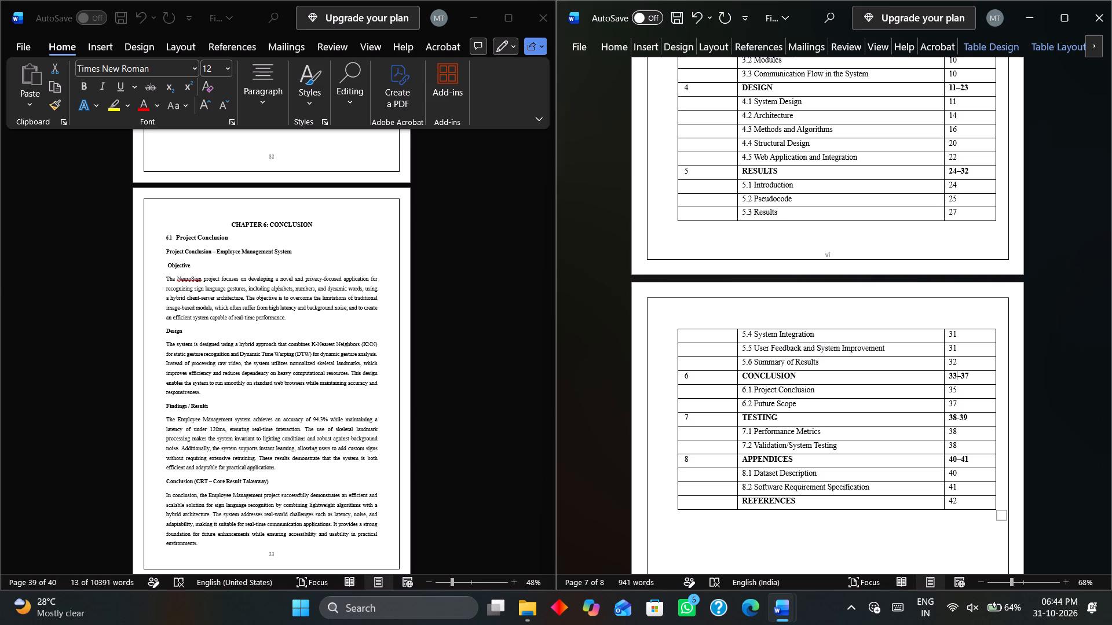
key(Down)
key(BackSpace)
key(3)
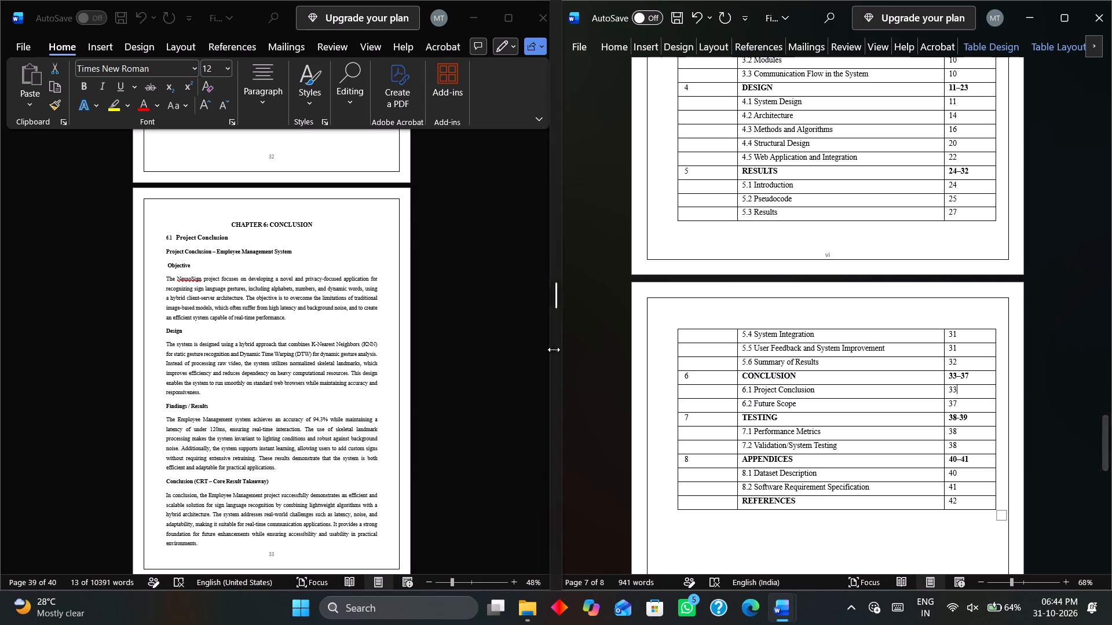
Find the page holding section 6.2 Future Scope in the report and set its page number in the Contents table to 34.
scroll(437, 389, down, 4)
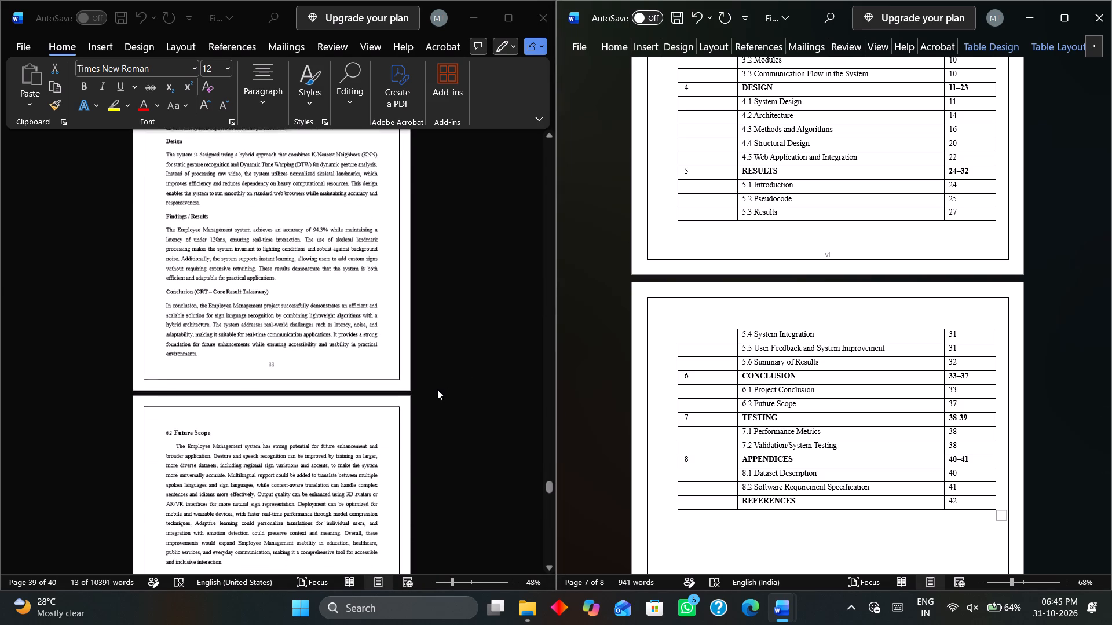
scroll(437, 389, down, 4)
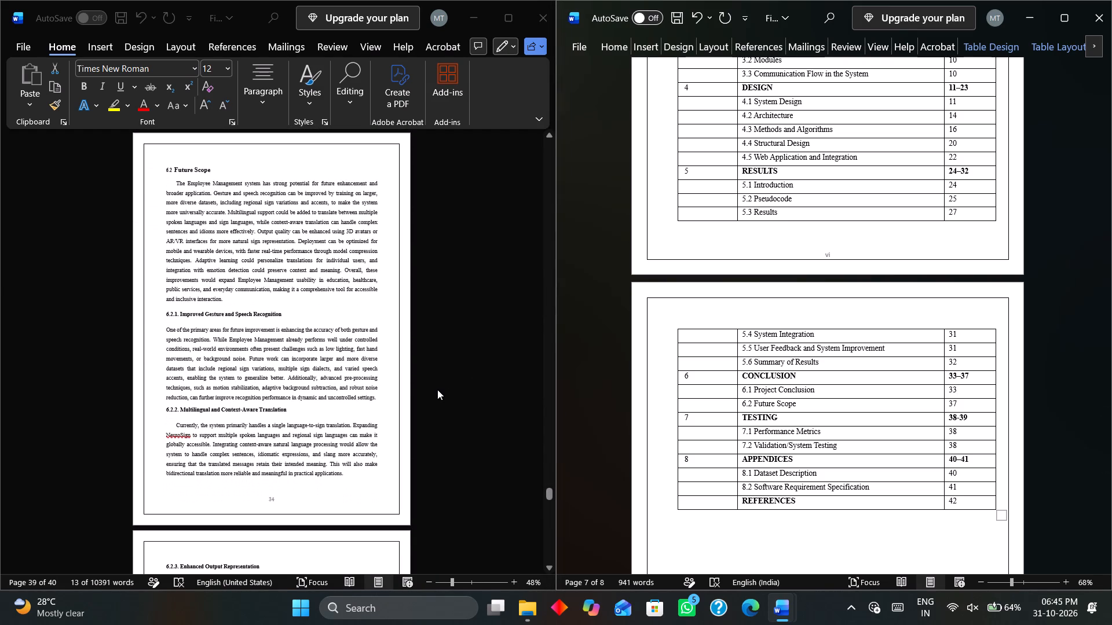
scroll(437, 389, down, 3)
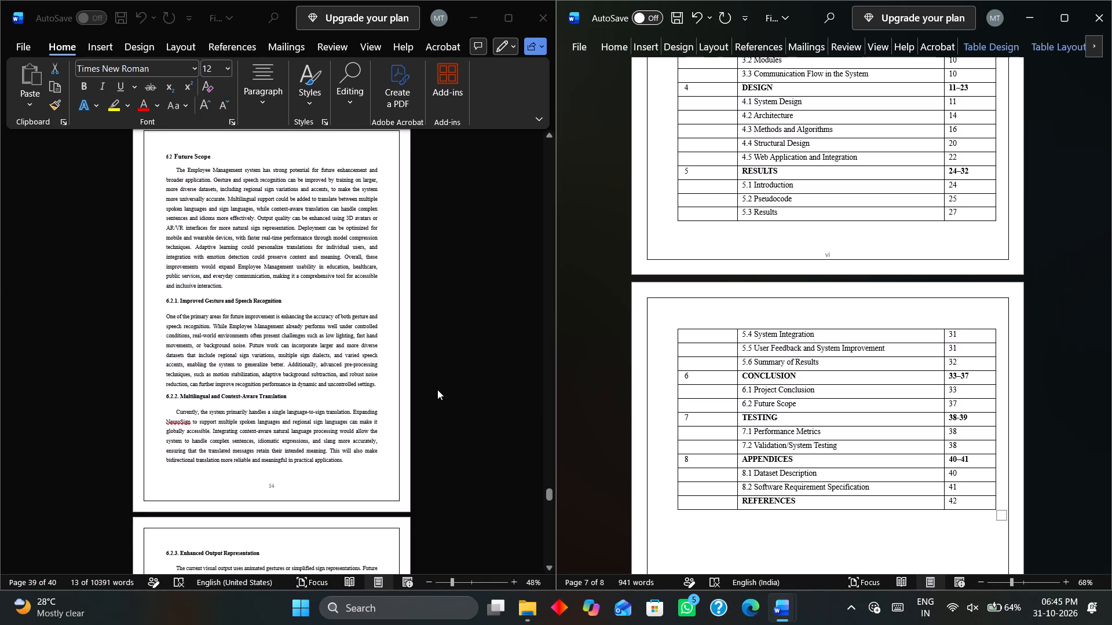
key(Down)
key(BackSpace)
key(4)
Find the last page of Chapter 6 in the report and change the CONCLUSION page range in the Contents table to 33–35.
scroll(437, 389, down, 6)
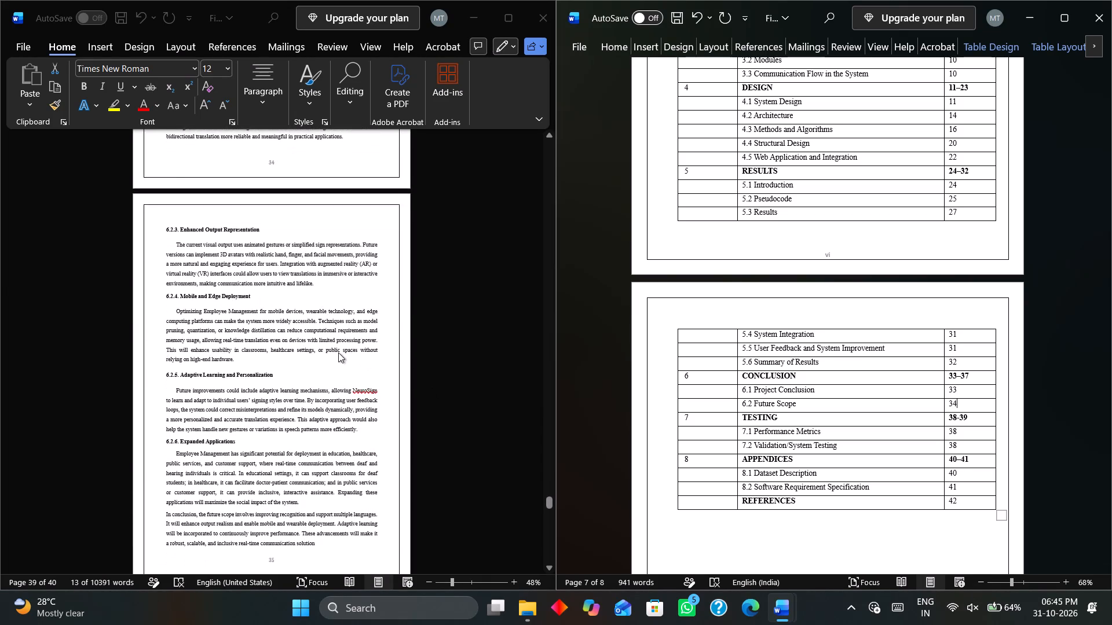
scroll(338, 352, down, 4)
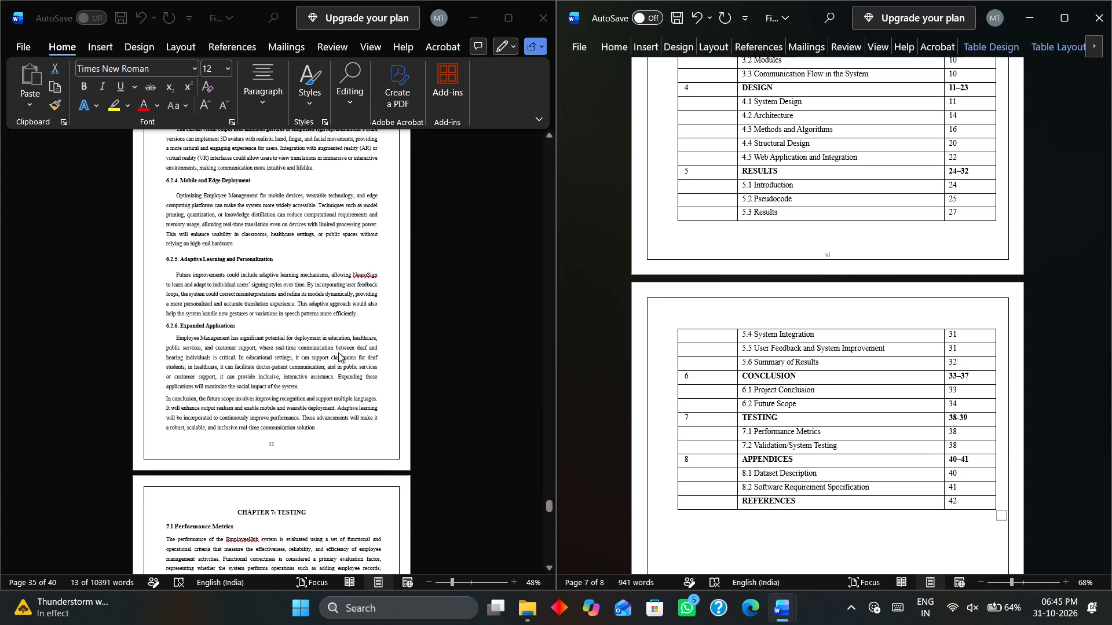
key(Up)
key(Up)
key(Right)
key(Right)
key(Right)
key(BackSpace)
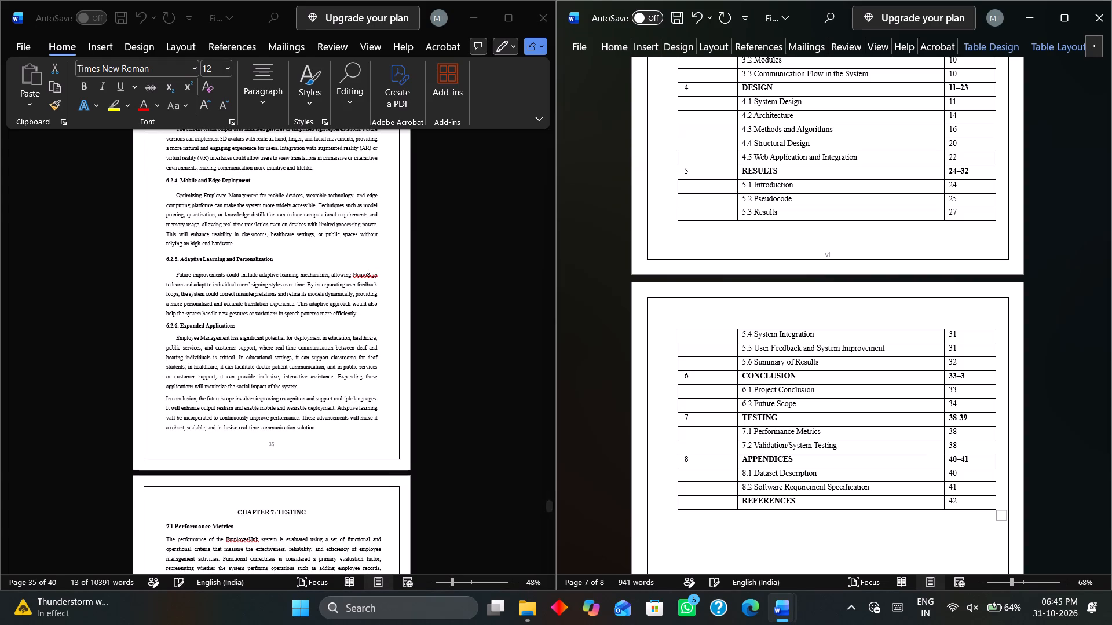
key(5)
Locate the start of Chapter 7 in the report and set the first page of the TESTING range in the Contents table to 36.
scroll(100, 353, down, 2)
scroll(429, 381, down, 1)
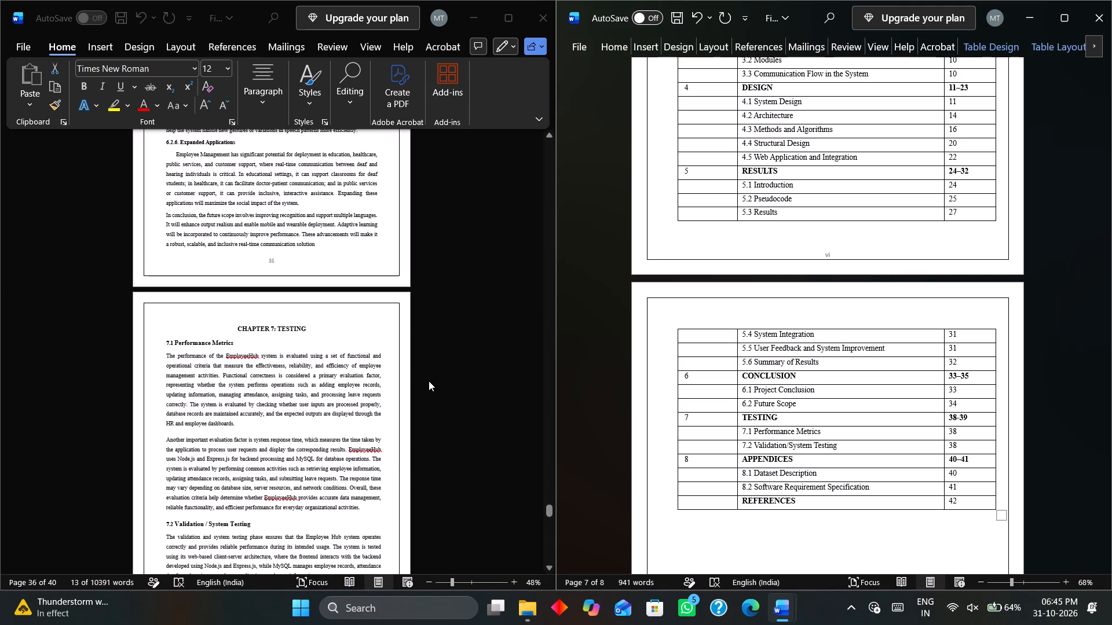
key(Down)
key(Down)
key(Down)
key(Left)
key(Left)
key(Left)
key(BackSpace)
key(6)
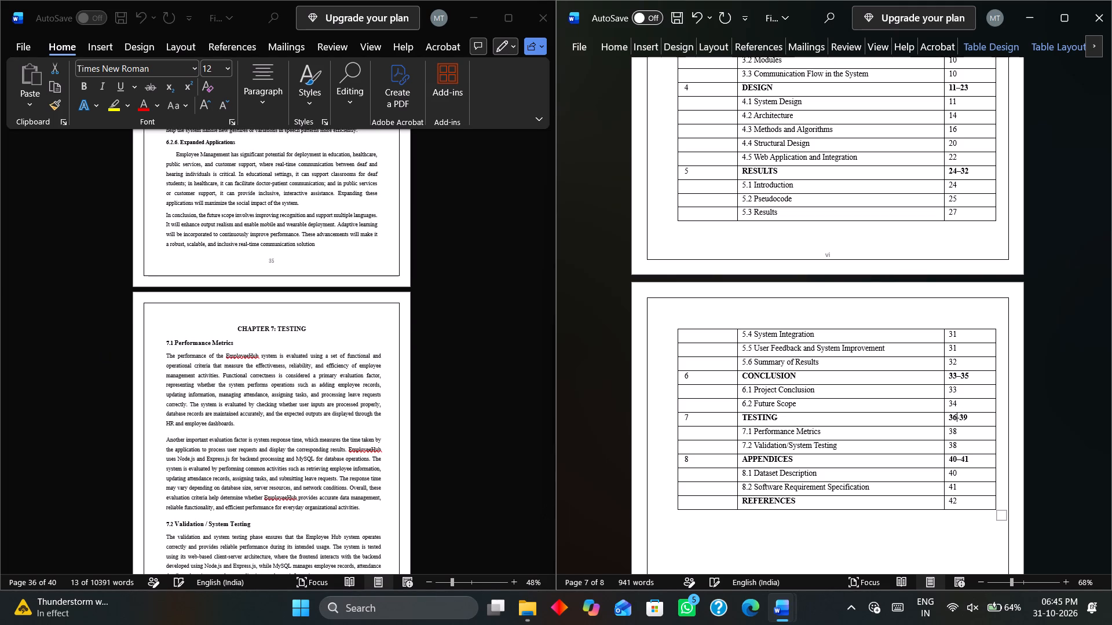
Check sections 7.1 Performance Metrics and 7.2 Validation/System Testing in the report and set both page numbers in the Contents table to 36.
scroll(392, 395, down, 4)
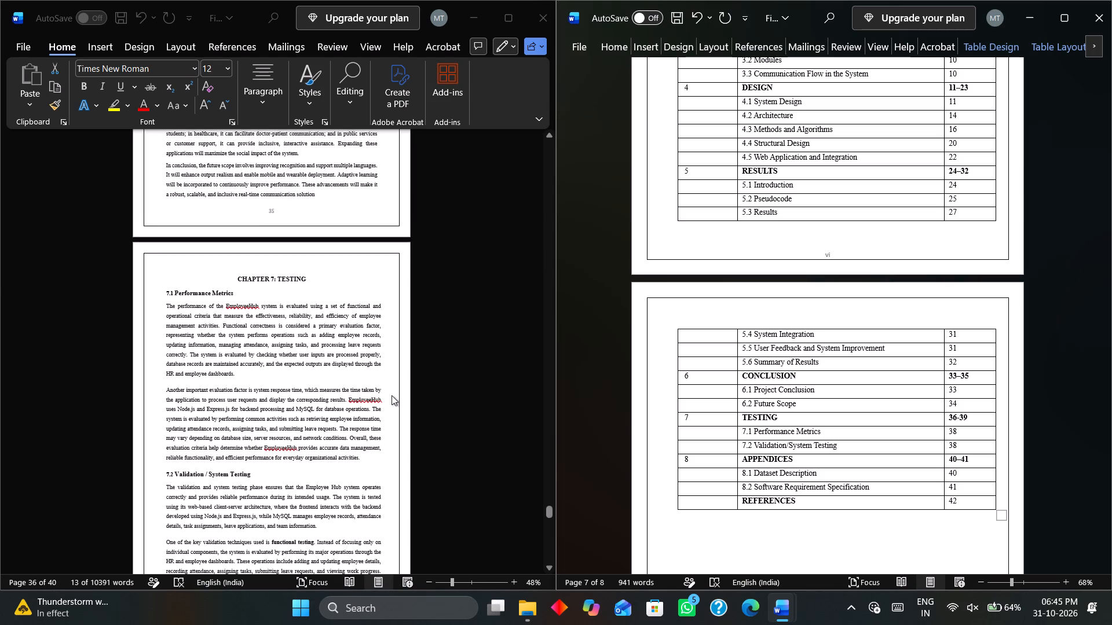
scroll(392, 395, down, 1)
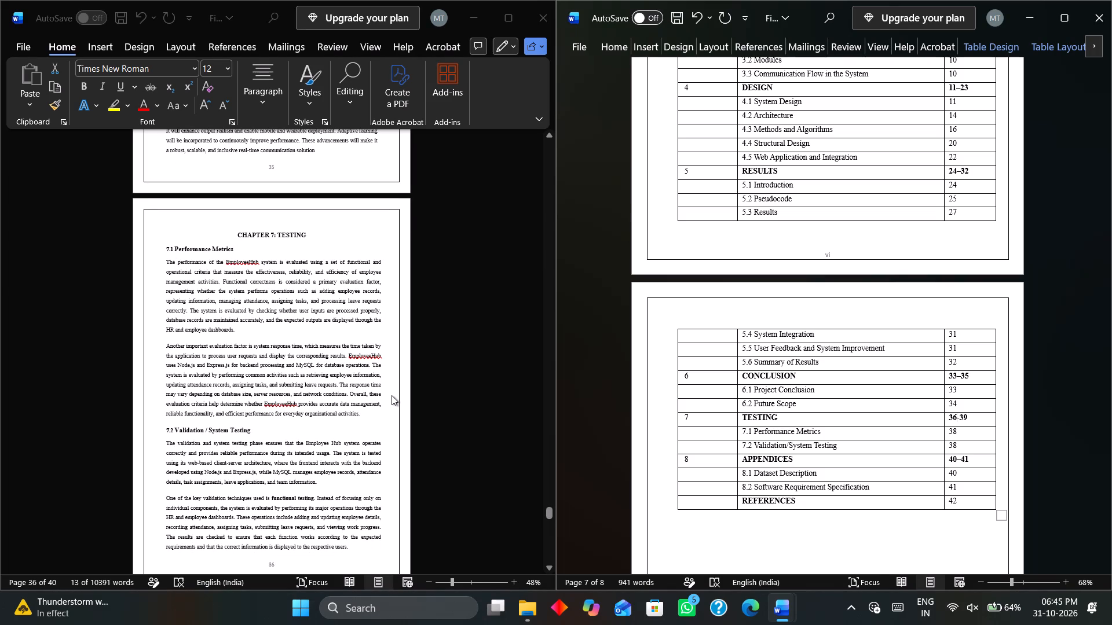
key(Down)
key(BackSpace)
key(6)
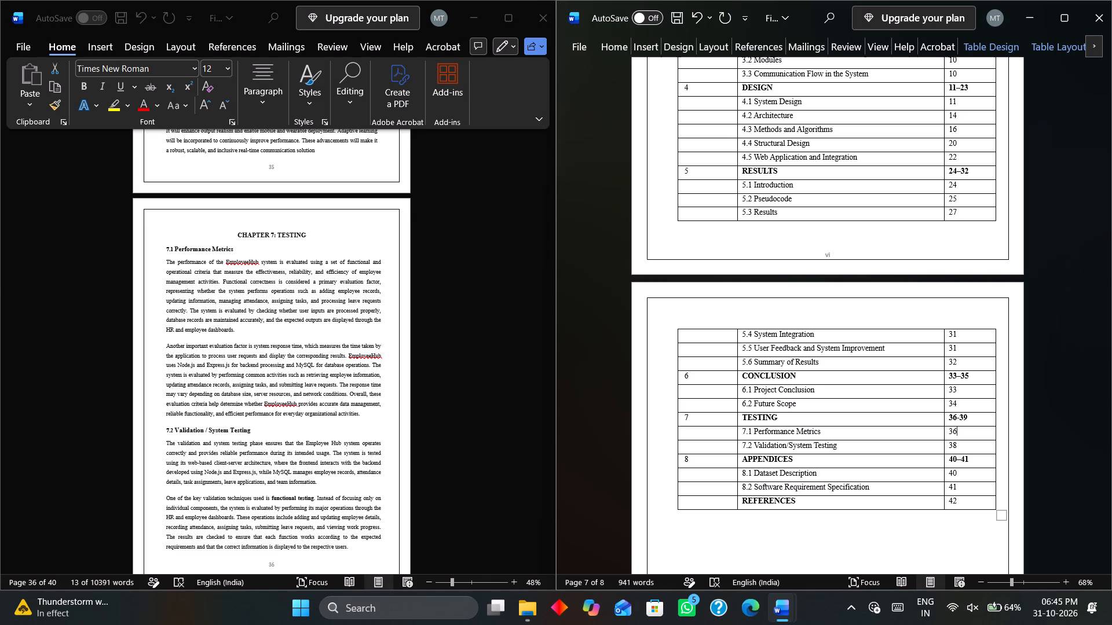
key(Down)
key(BackSpace)
key(6)
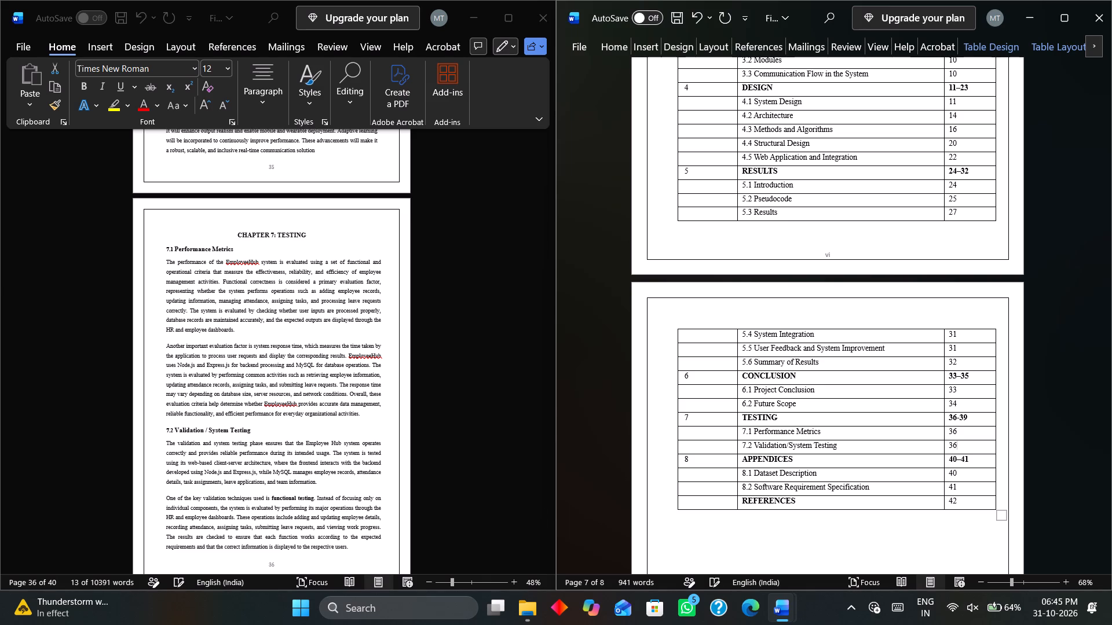
Find the last page of Chapter 7 in the report and set the end of the TESTING range in the Contents table to 37.
click(975, 419)
scroll(394, 413, down, 2)
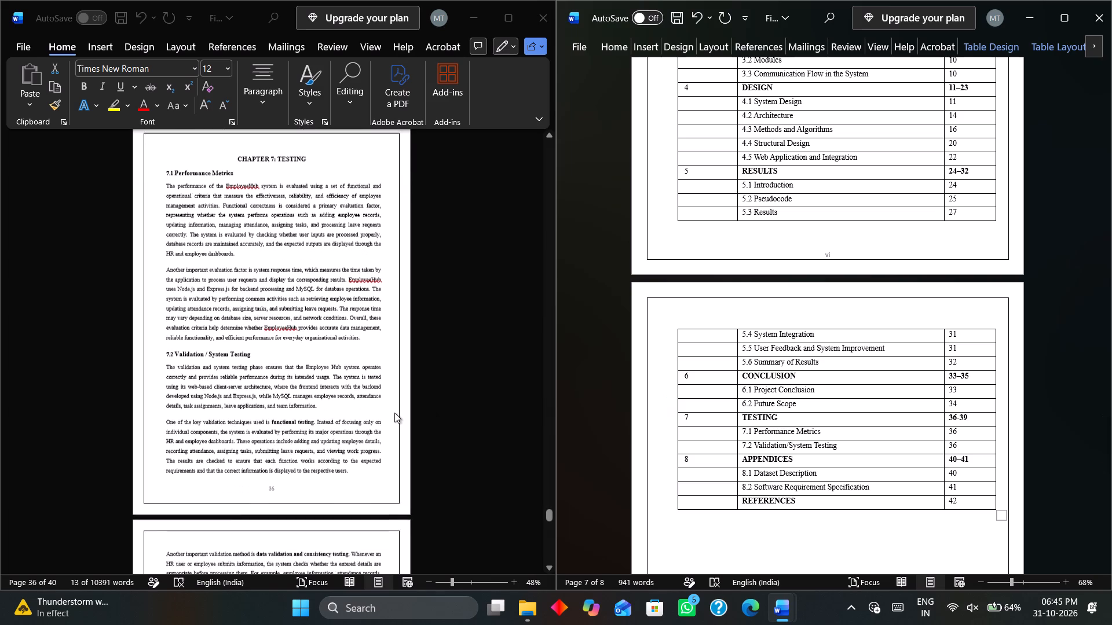
scroll(394, 413, down, 7)
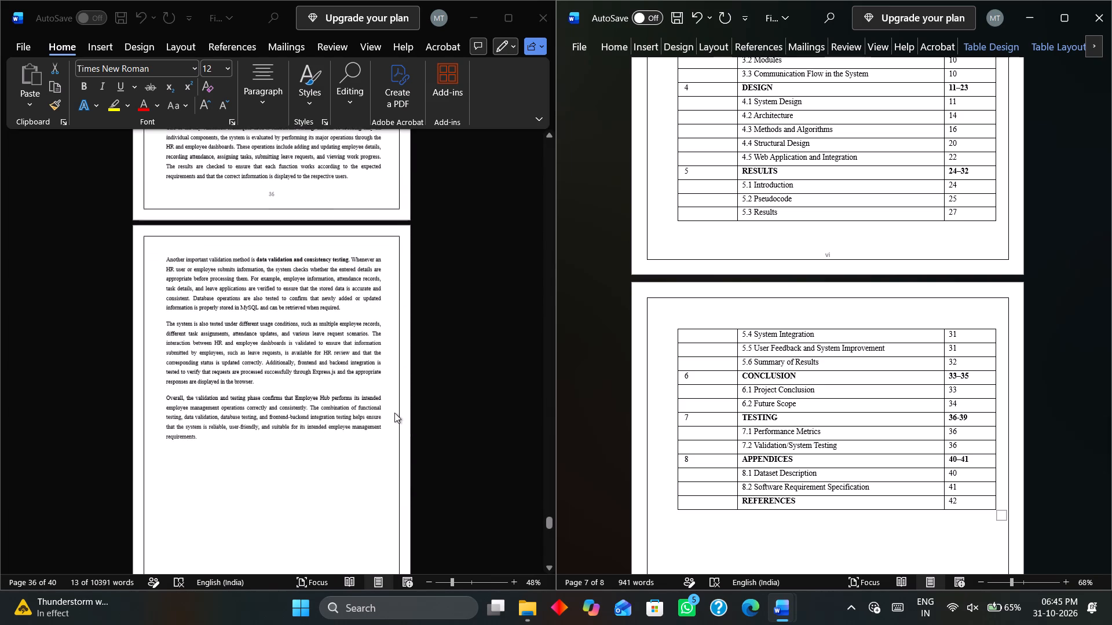
scroll(394, 413, down, 1)
key(BackSpace)
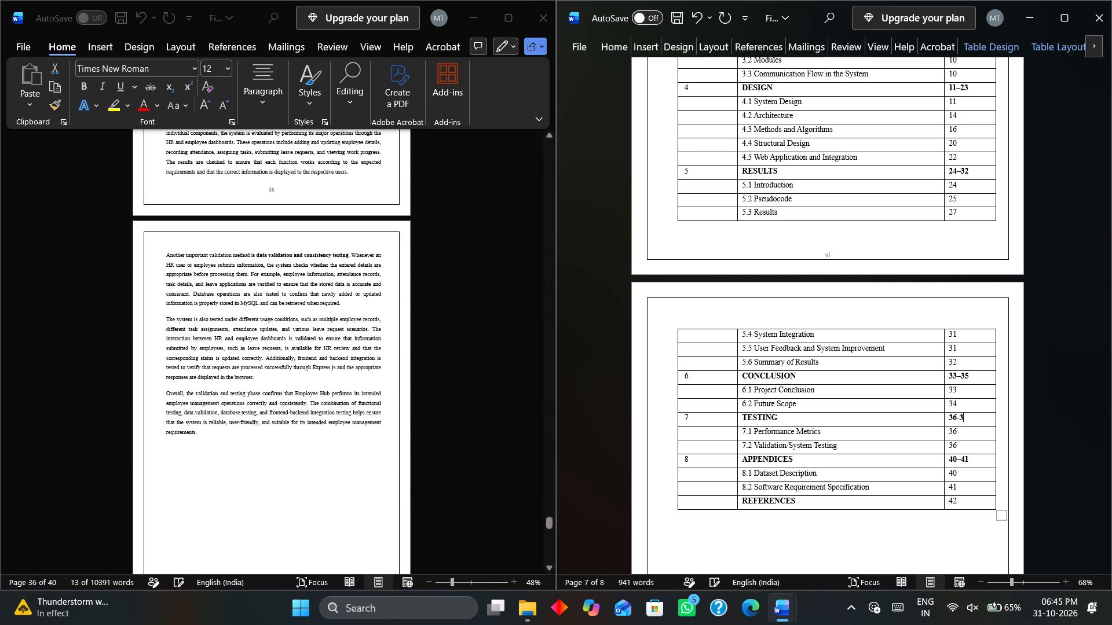
key(7)
Locate the start of Chapter 8 in the report and set the first page of the APPENDICES range in the Contents table to 38.
scroll(226, 397, down, 2)
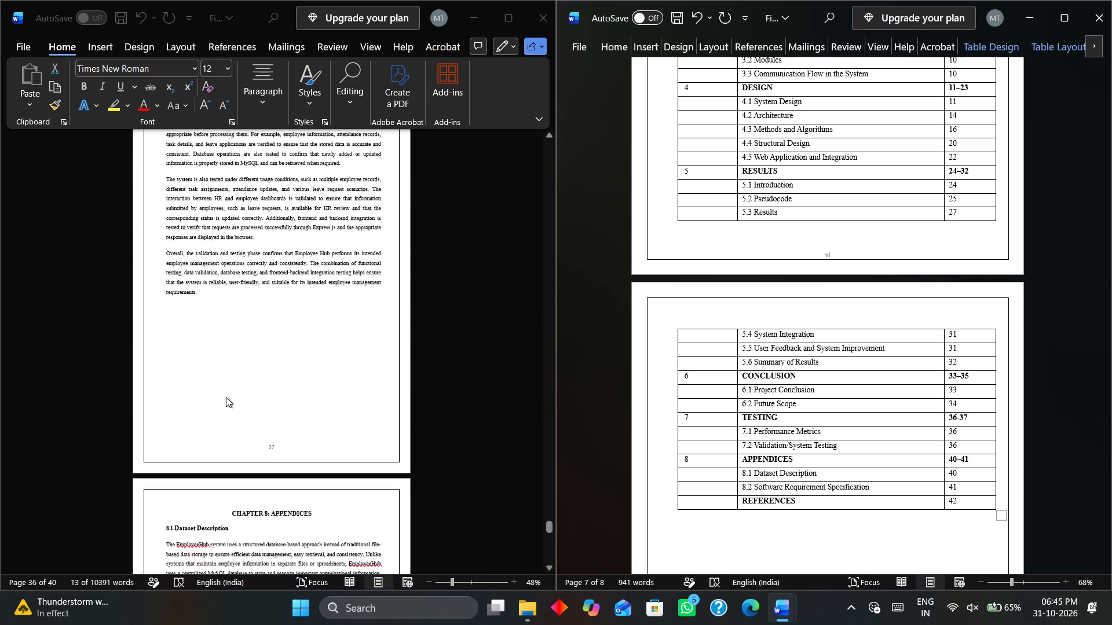
scroll(226, 397, down, 5)
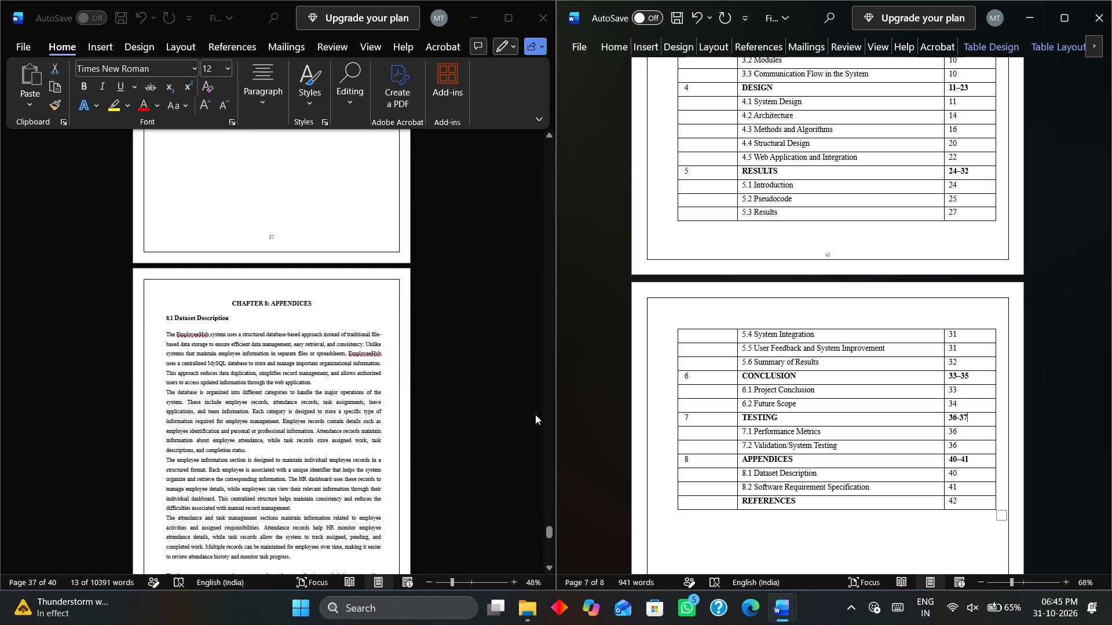
key(Down)
key(Down)
key(Down)
key(Left)
key(Left)
key(Left)
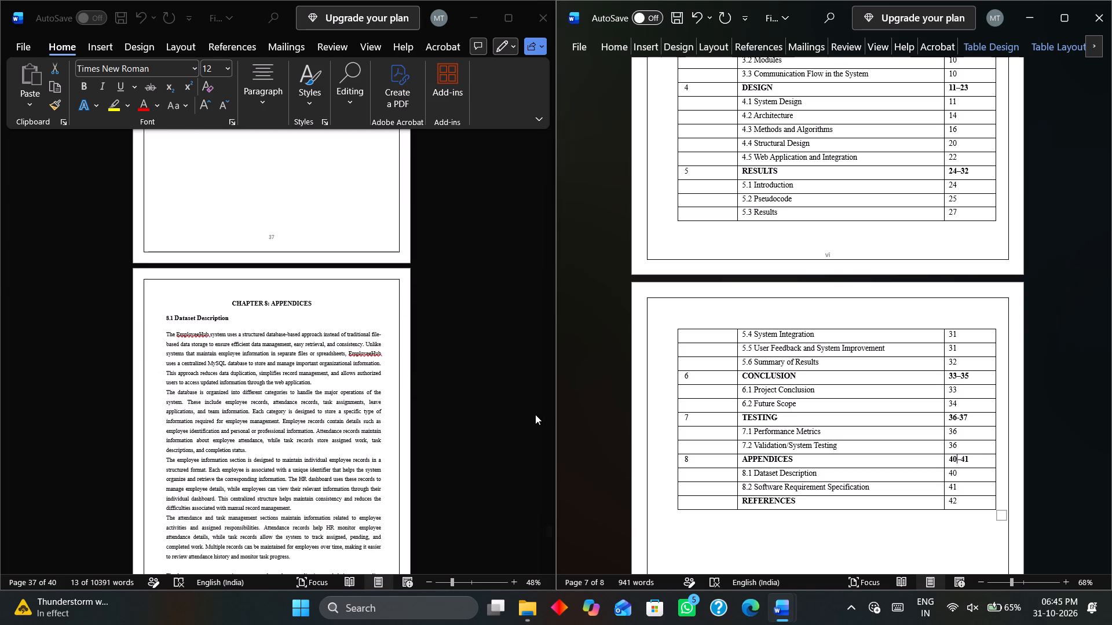
key(BackSpace)
scroll(535, 414, down, 3)
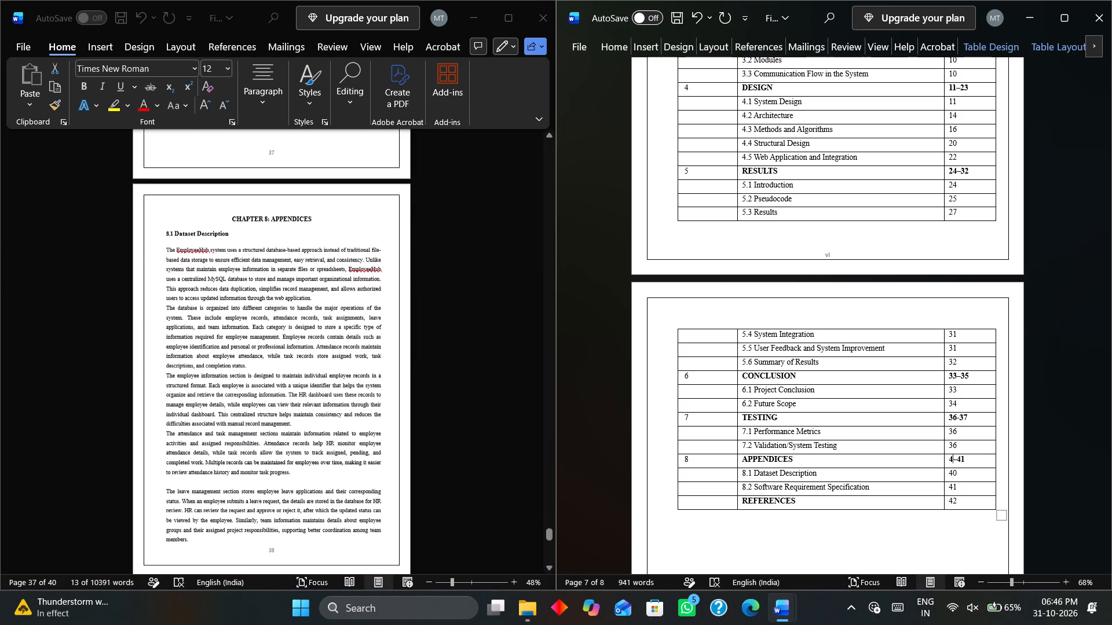
key(BackSpace)
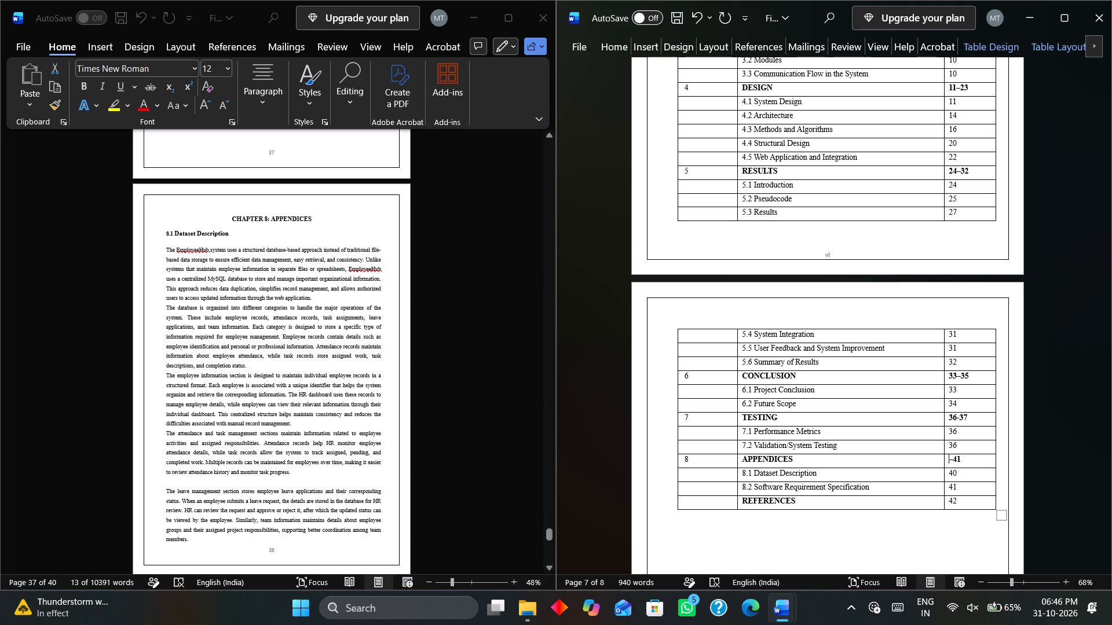
text(38)
Set the page number of 8.1 Dataset Description in the Contents table to 38.
key(Down)
key(BackSpace)
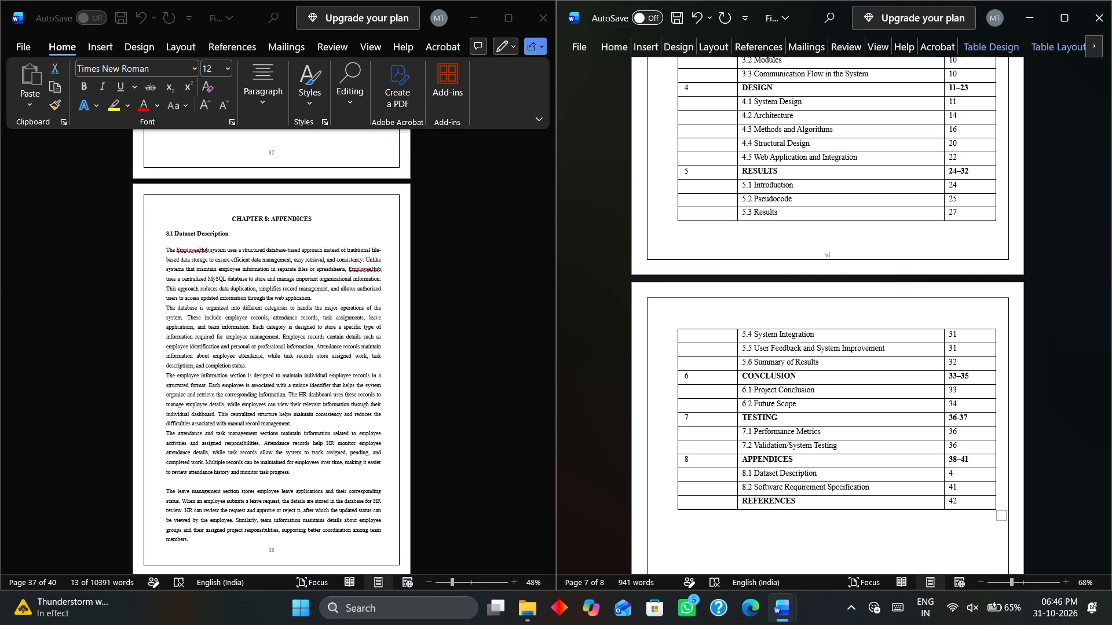
key(BackSpace)
text(38)
Locate section 8.2 Software Requirement Specification in the report and set its page number in the Contents table to 39.
scroll(301, 351, down, 7)
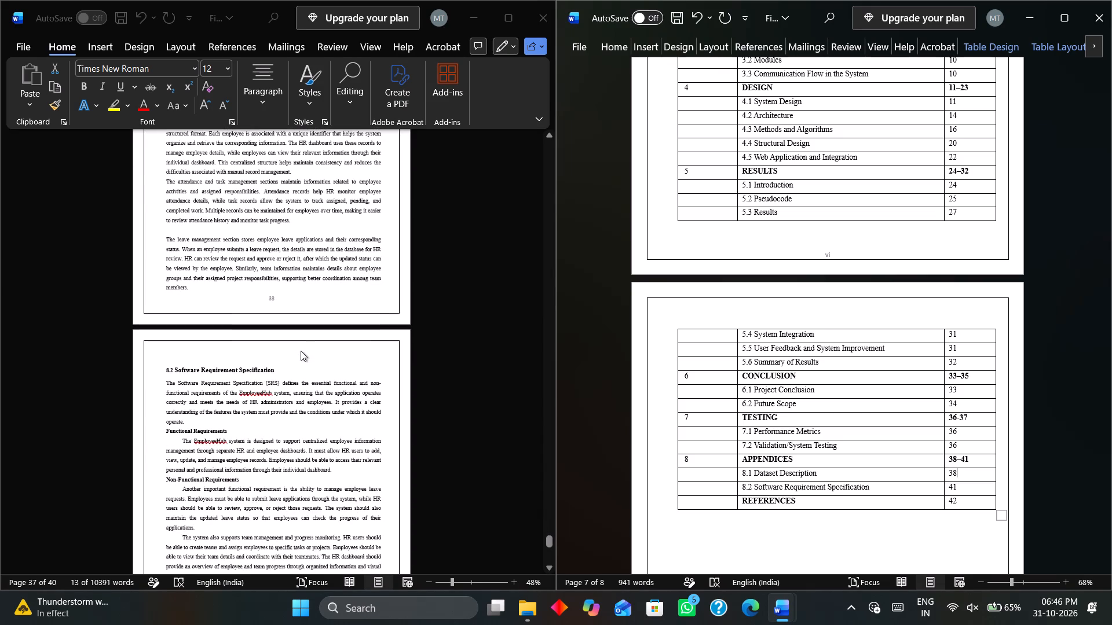
scroll(301, 351, down, 2)
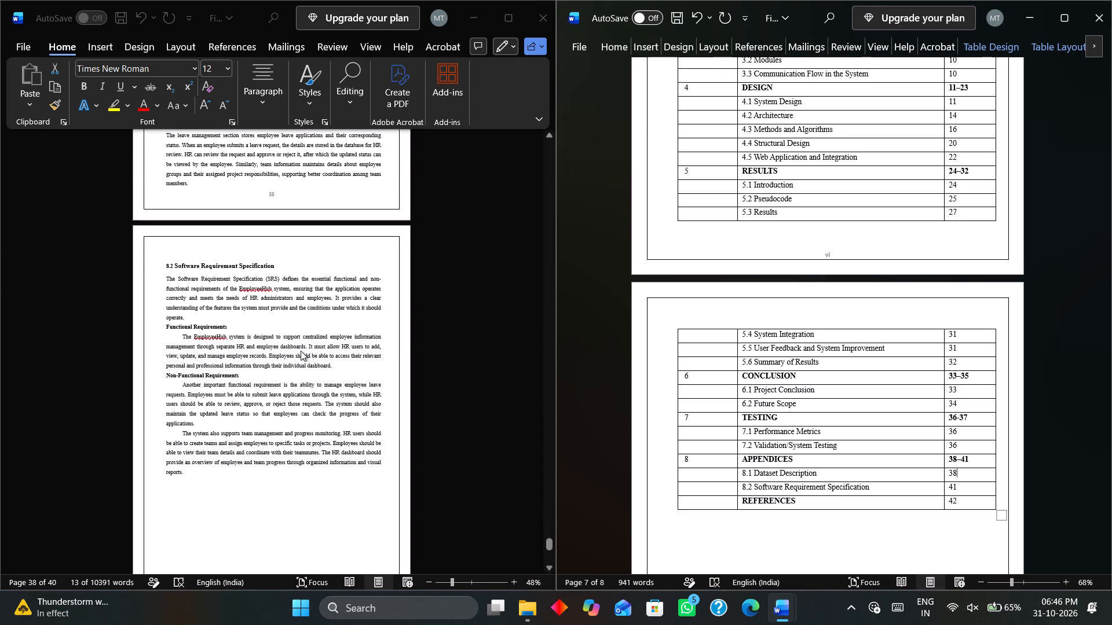
key(Down)
key(BackSpace)
key(BackSpace)
text(39)
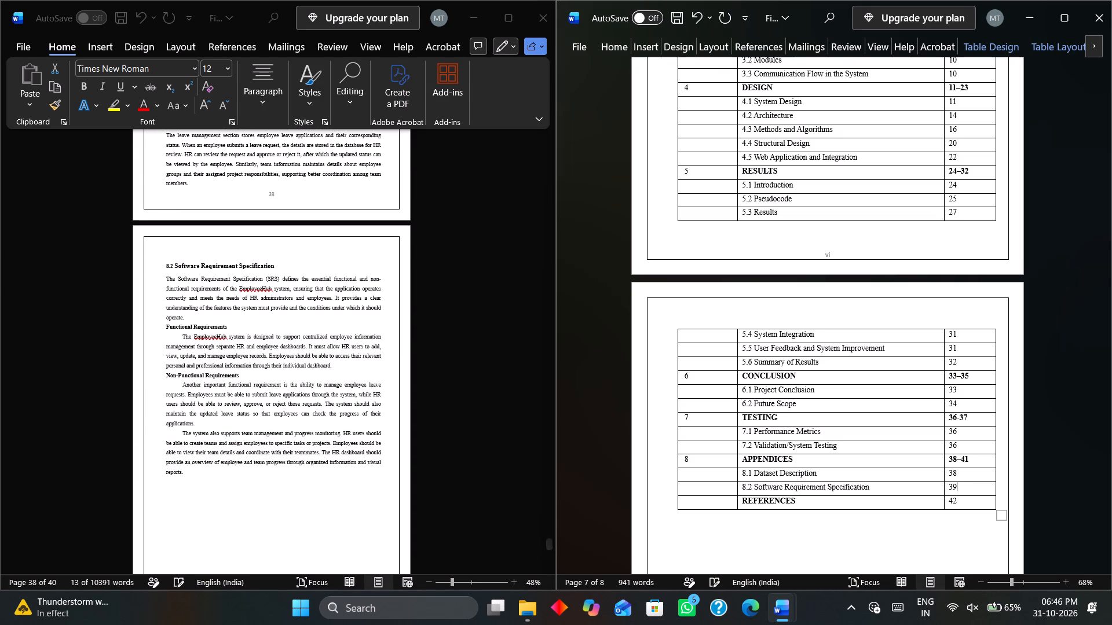
Find the last page of Chapter 8 in the report and set the end of the APPENDICES range in the Contents table to 39.
scroll(301, 351, down, 1)
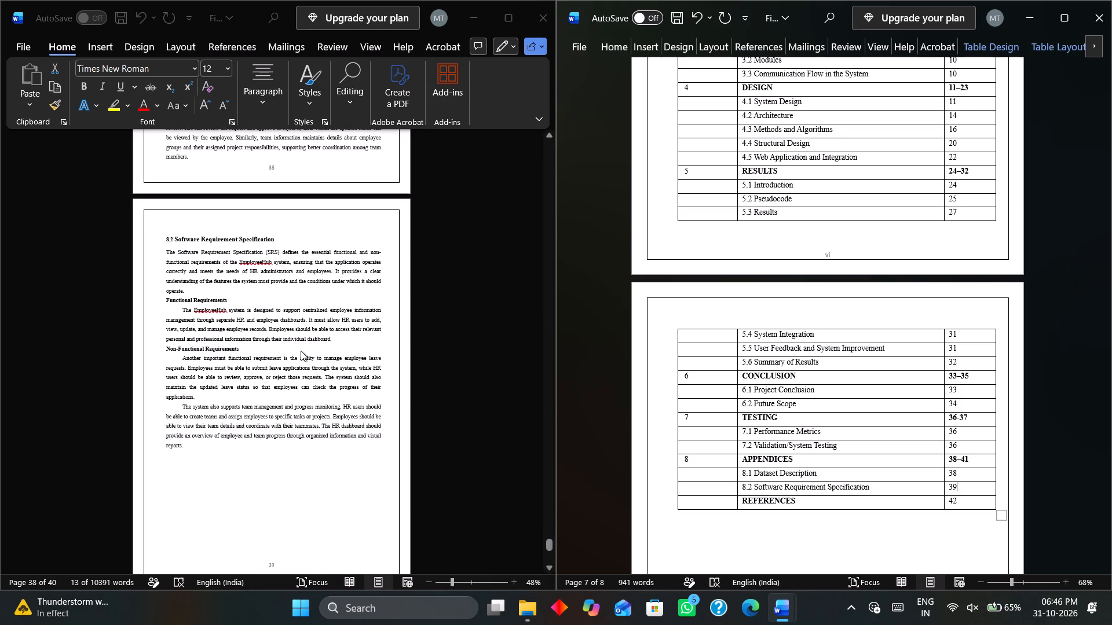
scroll(238, 338, down, 2)
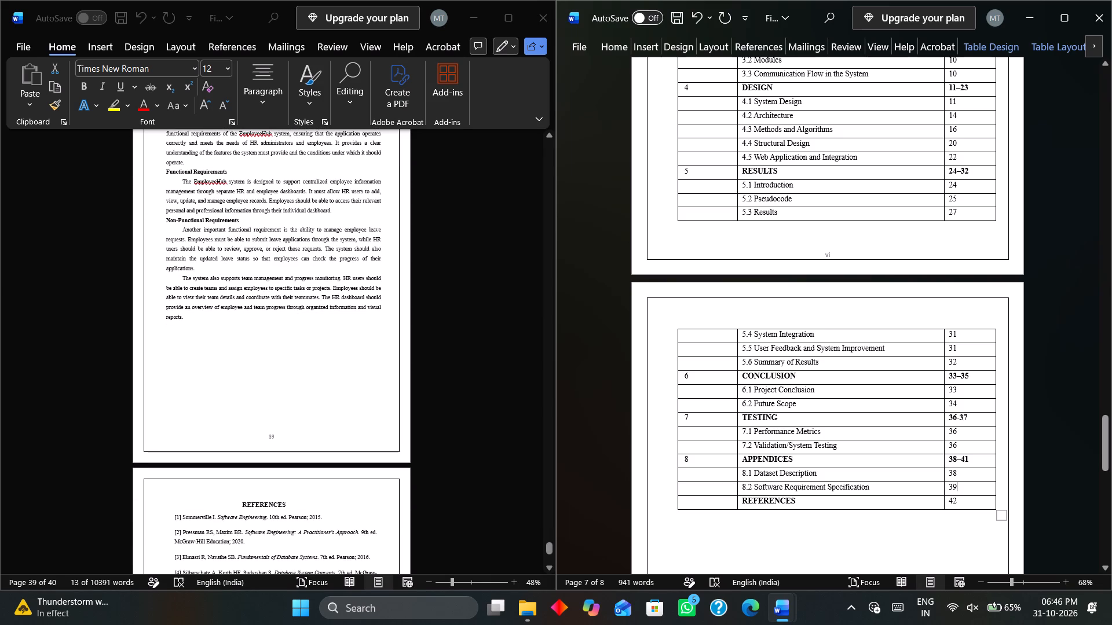
click(983, 461)
key(BackSpace)
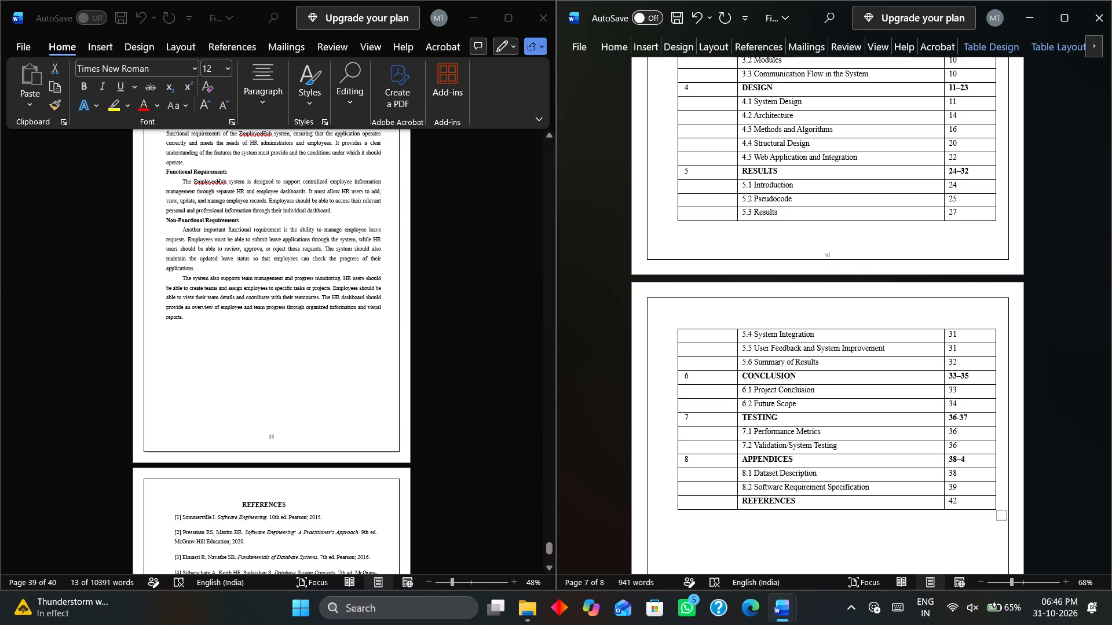
scroll(598, 479, up, 1)
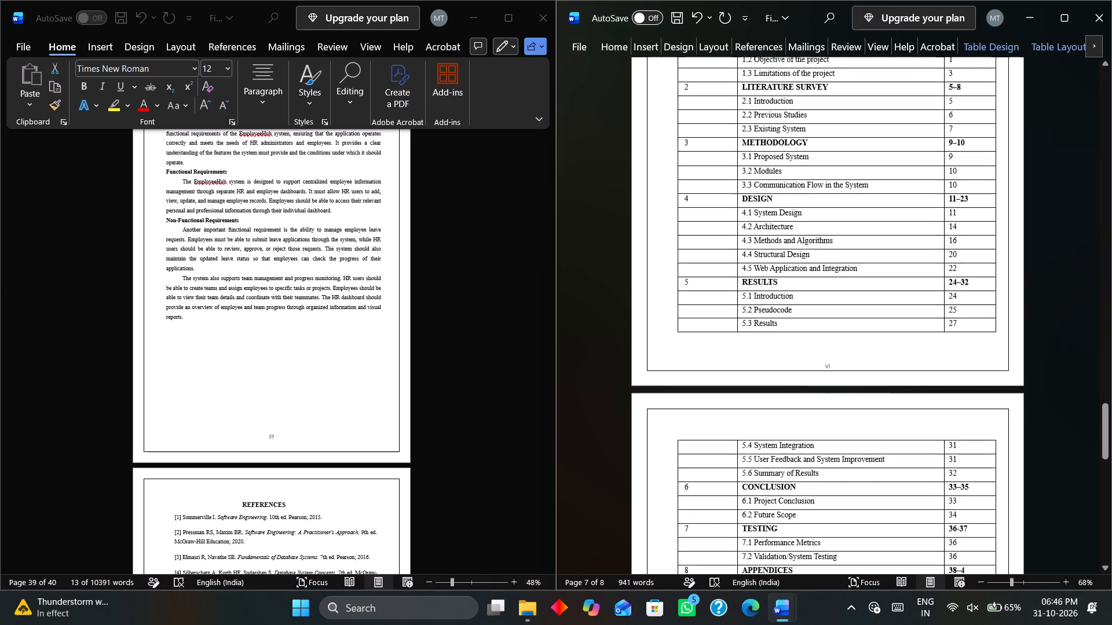
scroll(598, 479, up, 1)
scroll(346, 403, right, 1)
scroll(866, 353, down, 3)
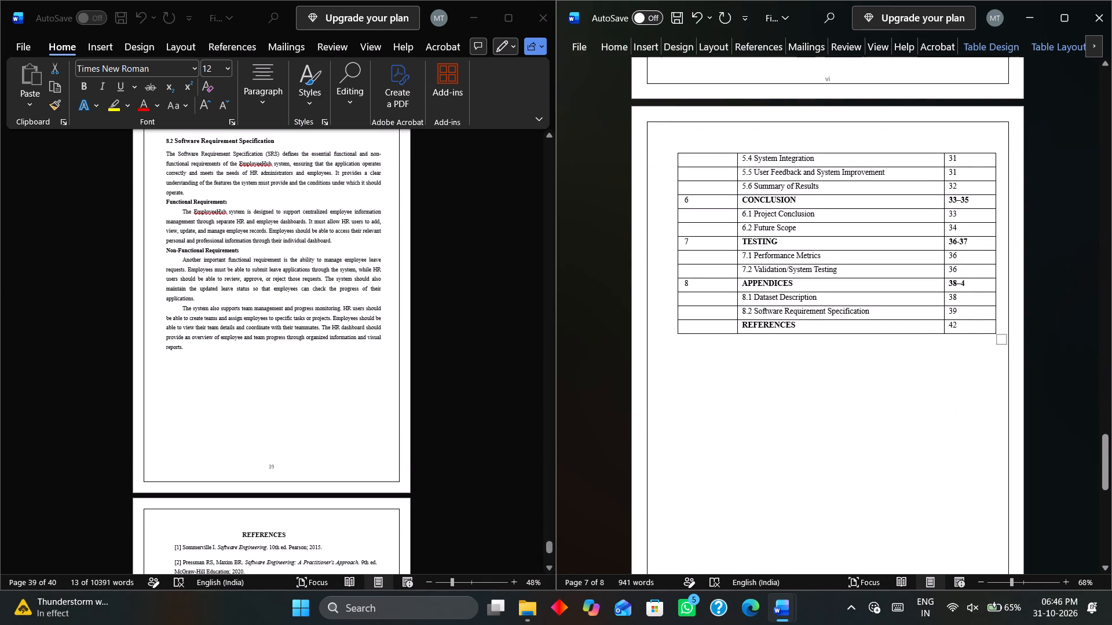
key(BackSpace)
text(39)
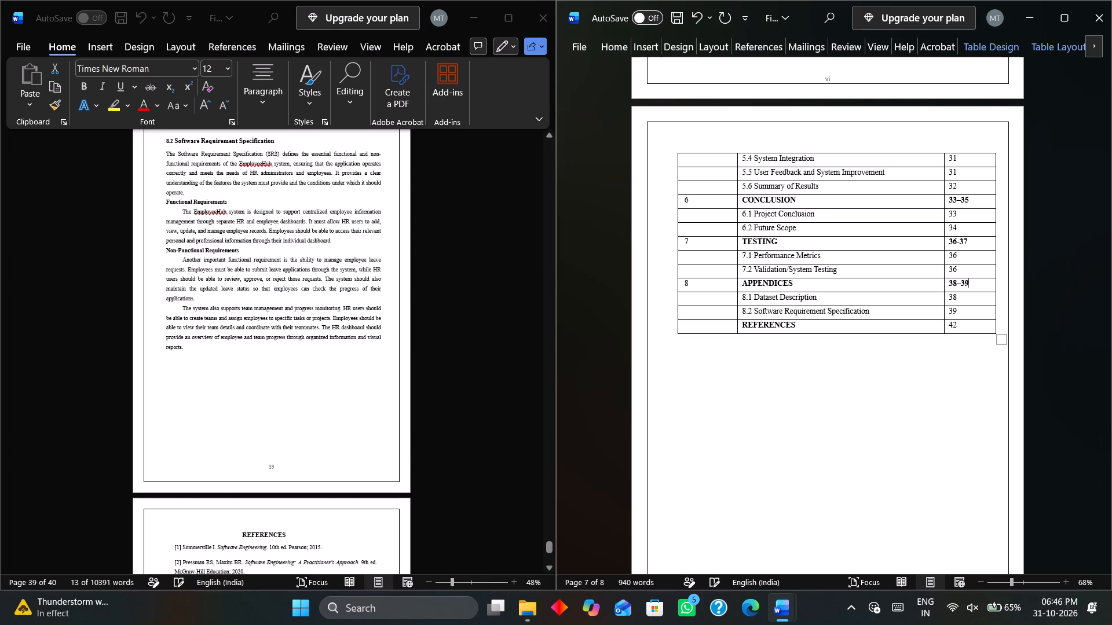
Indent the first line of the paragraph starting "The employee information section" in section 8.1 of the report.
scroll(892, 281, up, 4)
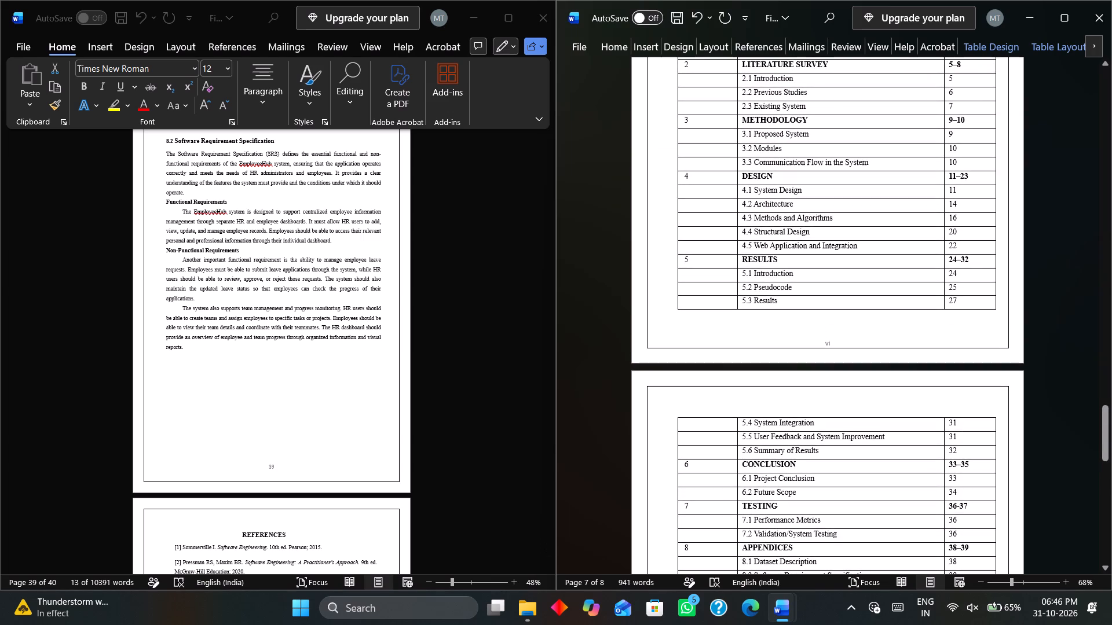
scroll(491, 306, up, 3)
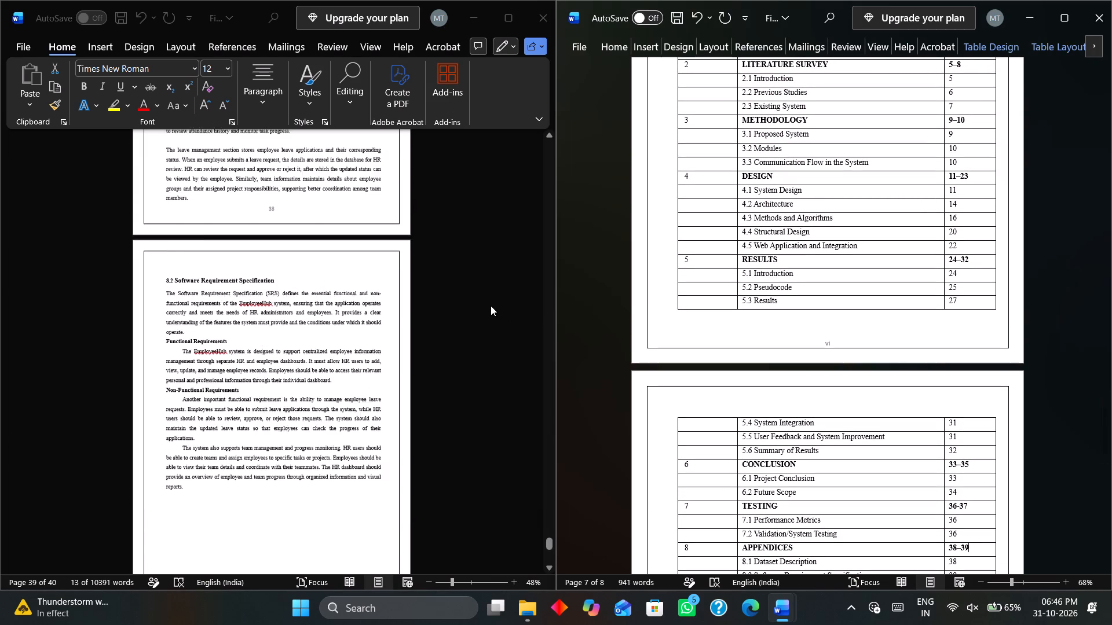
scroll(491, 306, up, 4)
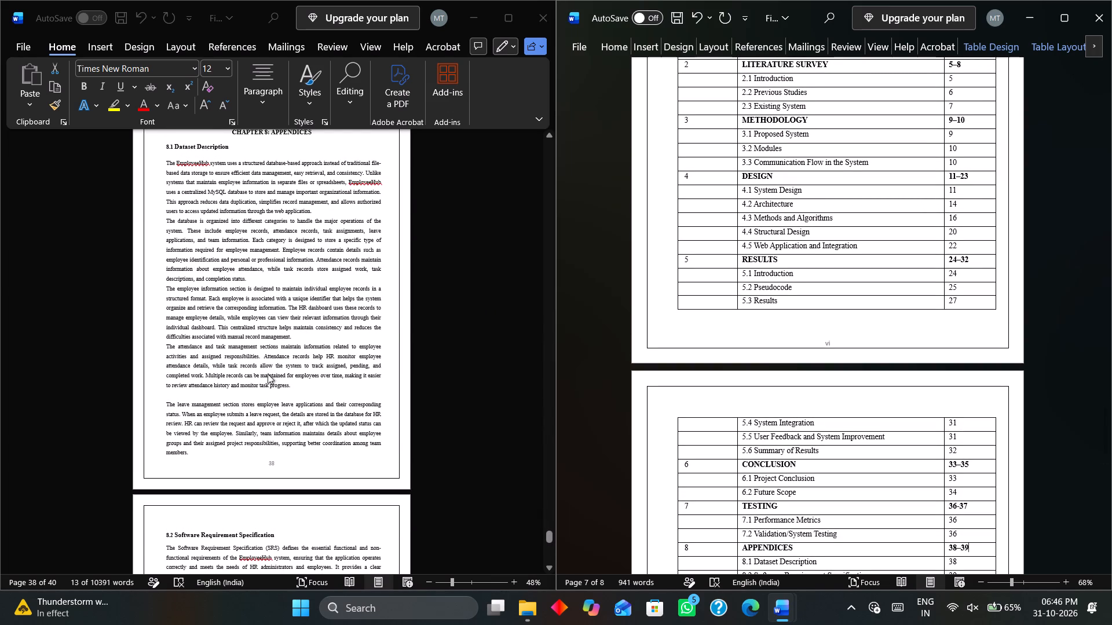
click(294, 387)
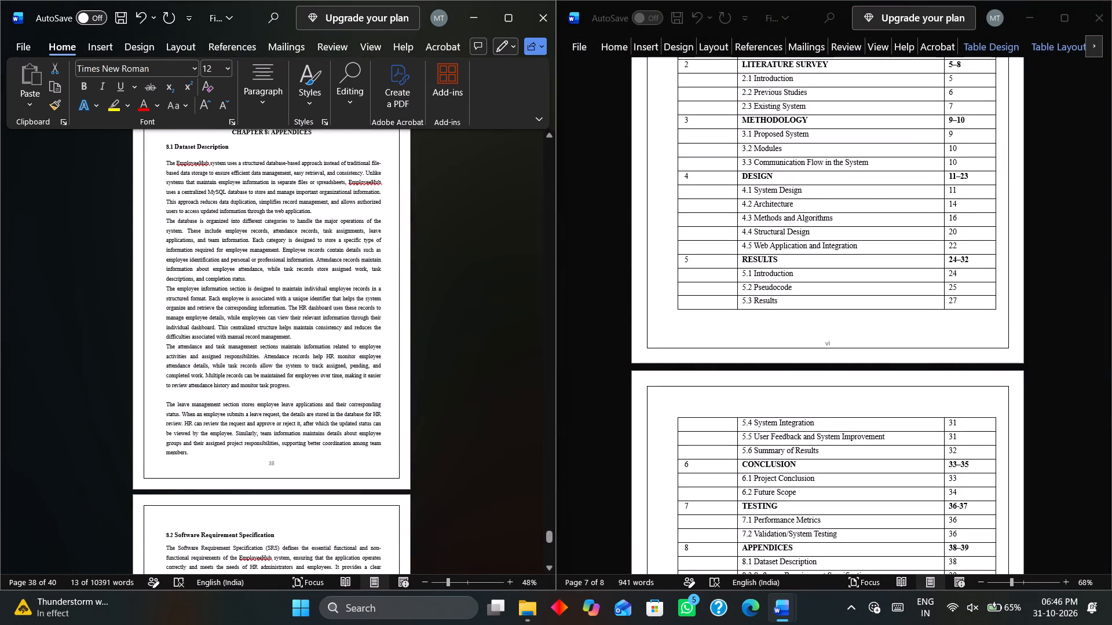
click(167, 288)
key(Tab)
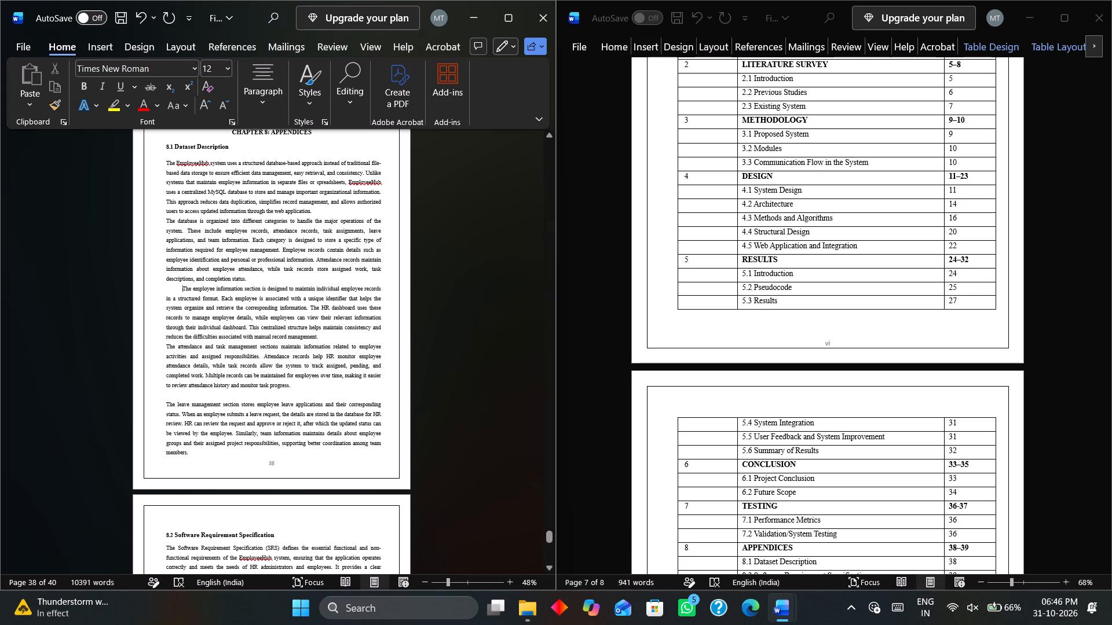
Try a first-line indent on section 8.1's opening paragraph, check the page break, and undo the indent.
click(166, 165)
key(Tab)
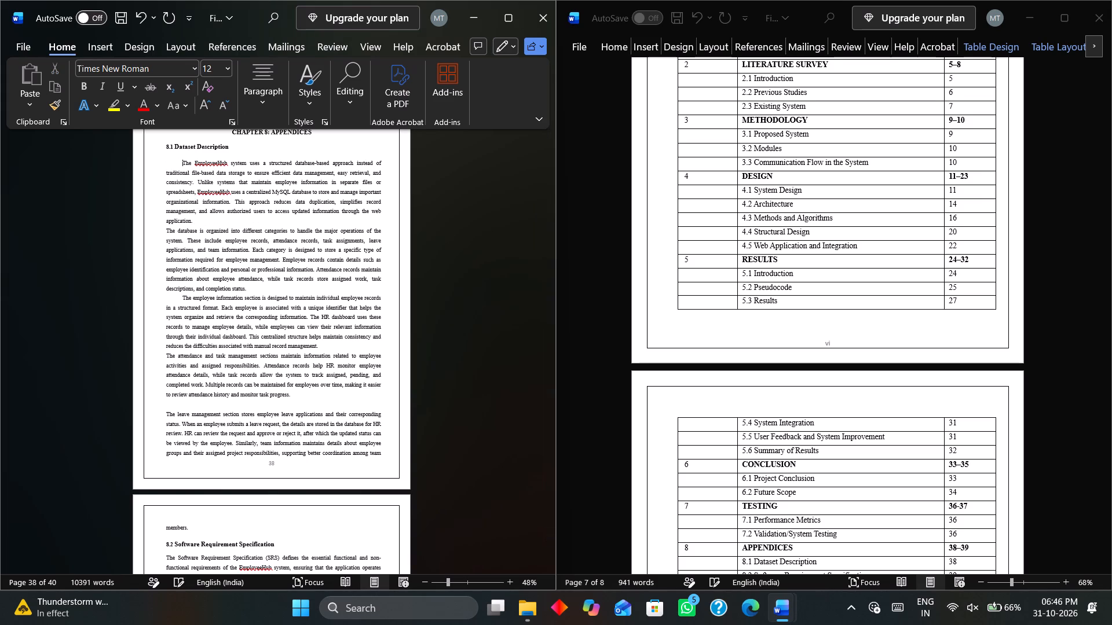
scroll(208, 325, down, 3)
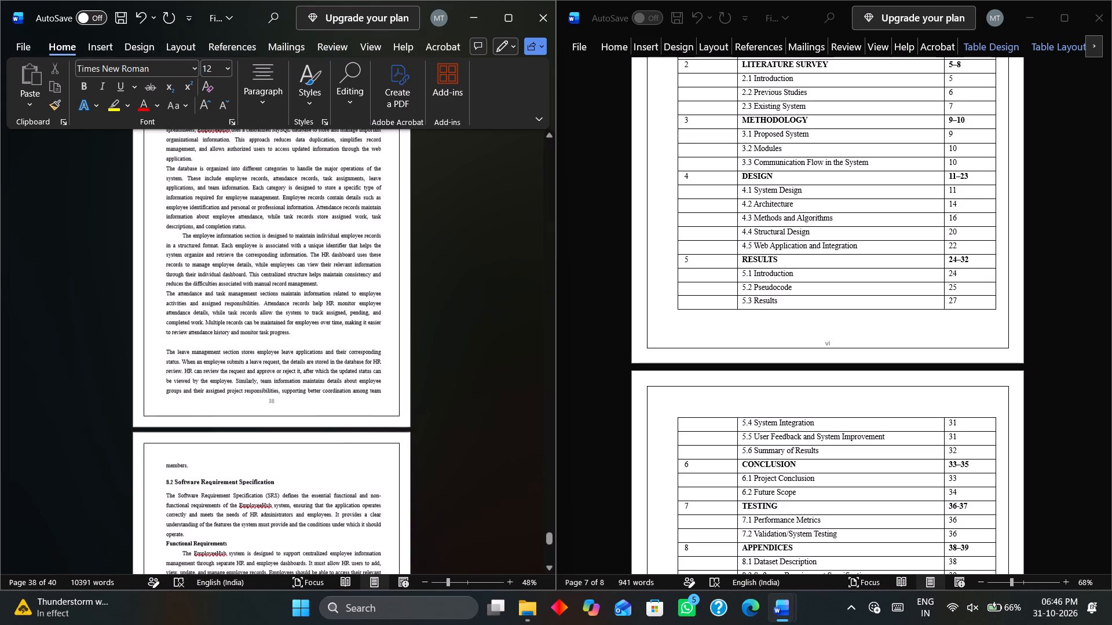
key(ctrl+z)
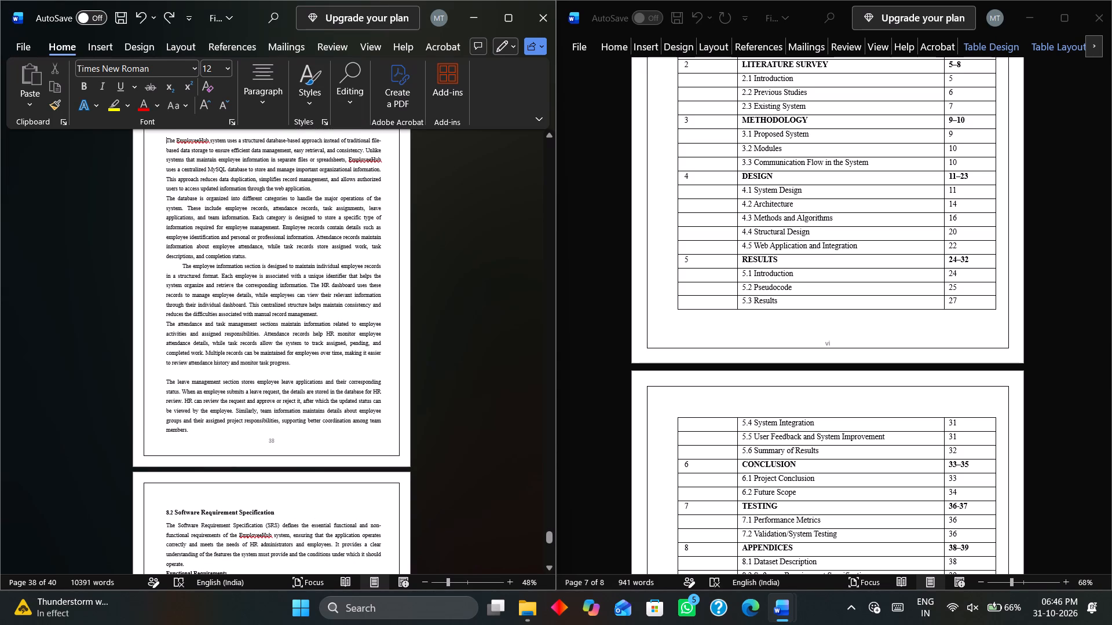
Copy the section 8.1 paragraph starting "The attendance and task management sections".
drag(290, 365, 132, 308)
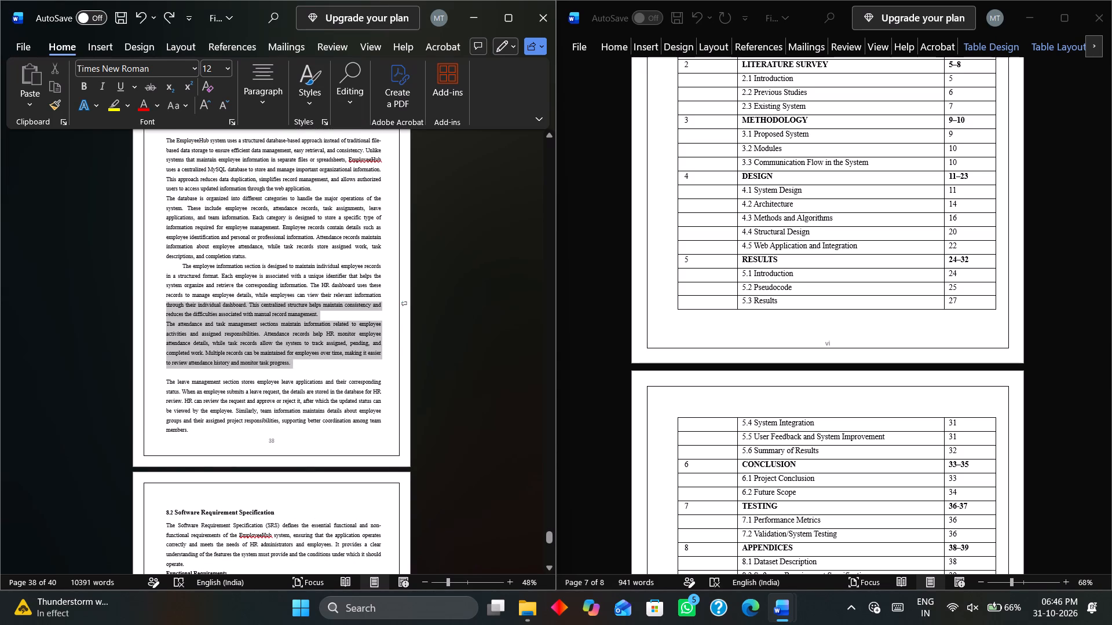
drag(132, 308, 167, 323)
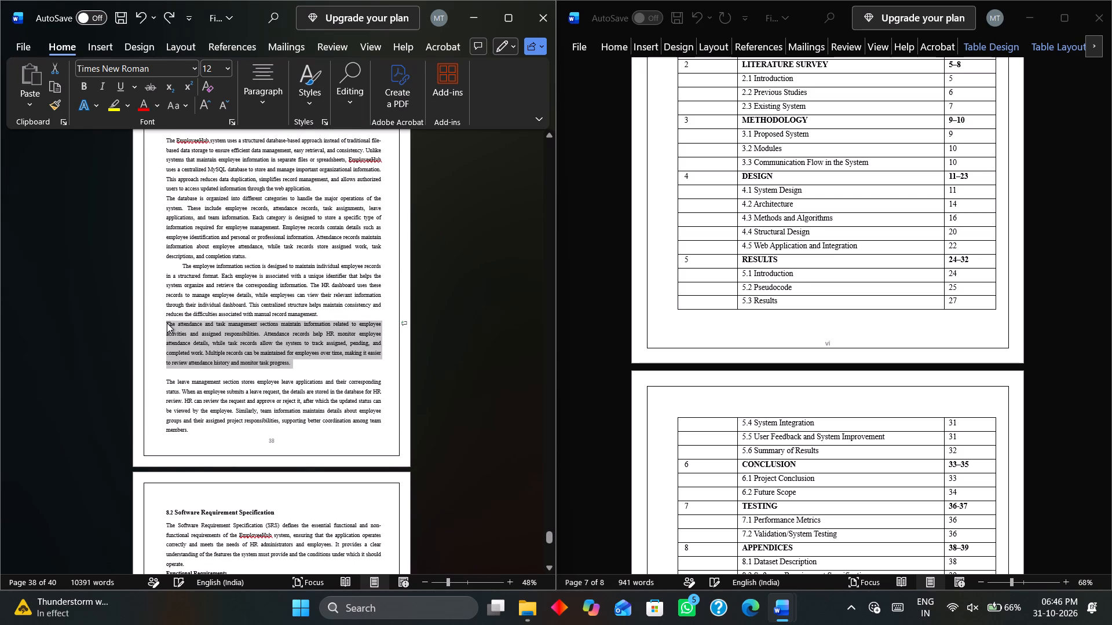
key(ctrl+c)
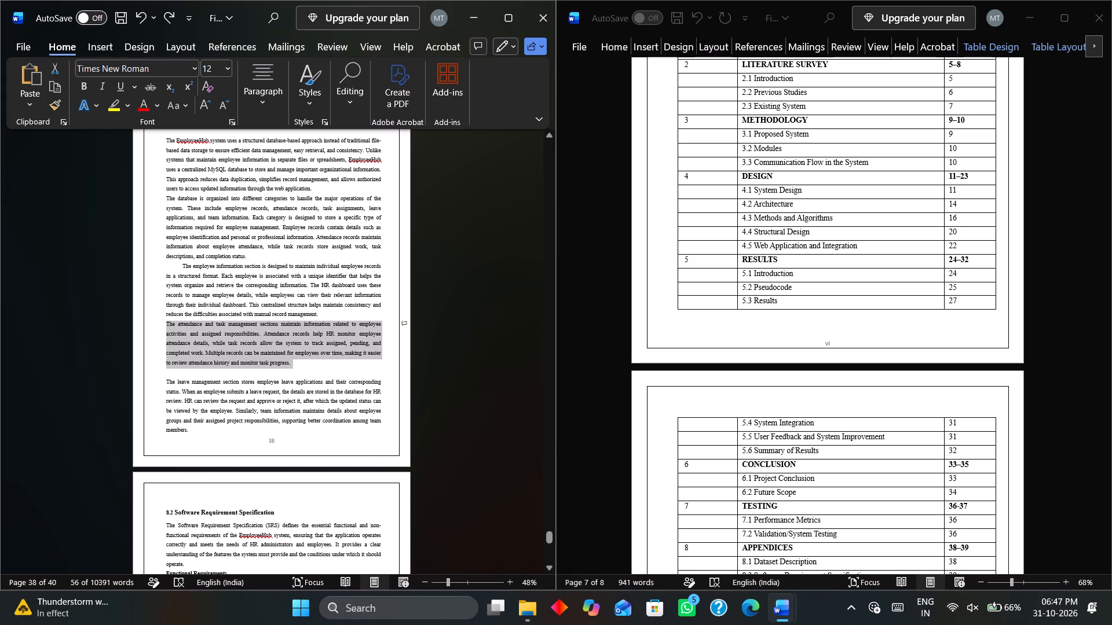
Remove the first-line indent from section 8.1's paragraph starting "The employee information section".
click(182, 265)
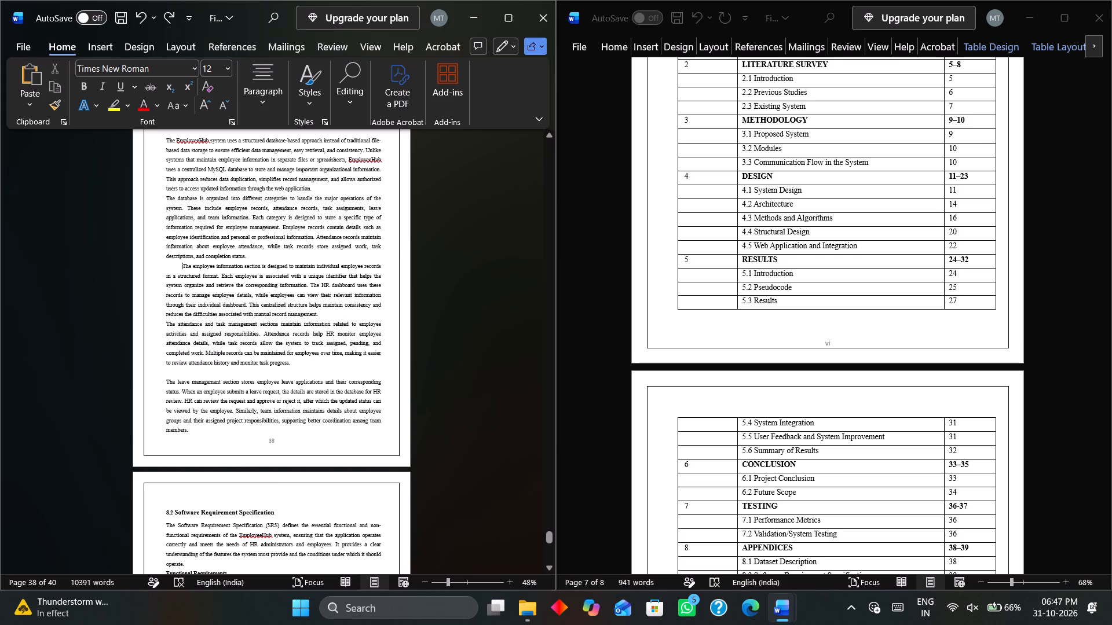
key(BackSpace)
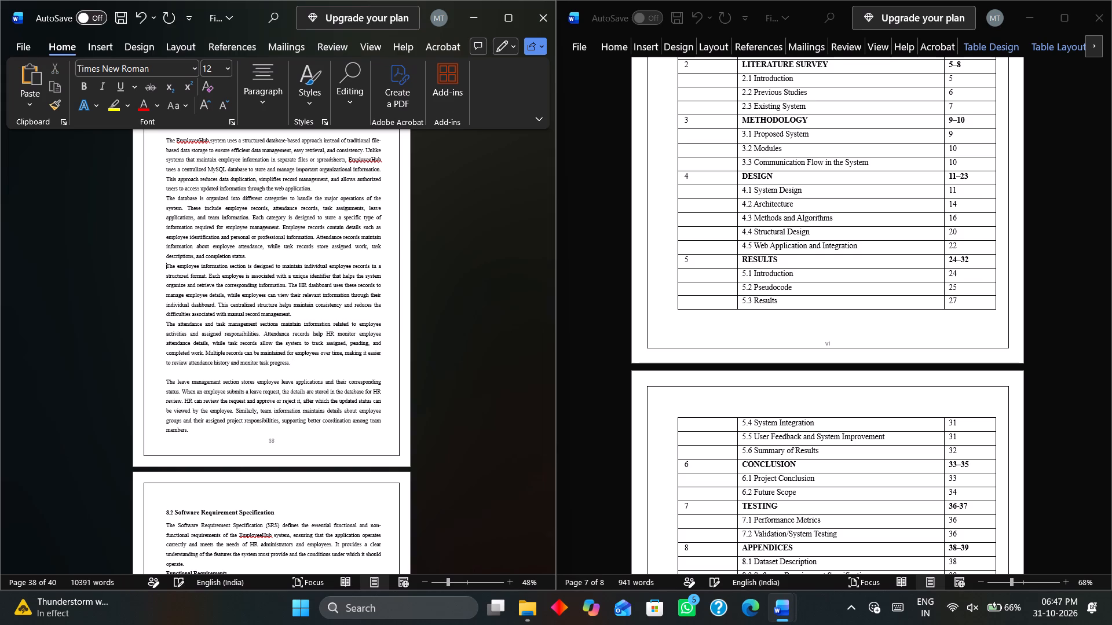
Indent the first line of section 8.1's opening paragraph.
click(165, 139)
key(Tab)
Paste the copied paragraph "The attendance and task management sections" at the end of section 8.2, after the sentence ending "visual reports.".
scroll(193, 288, down, 4)
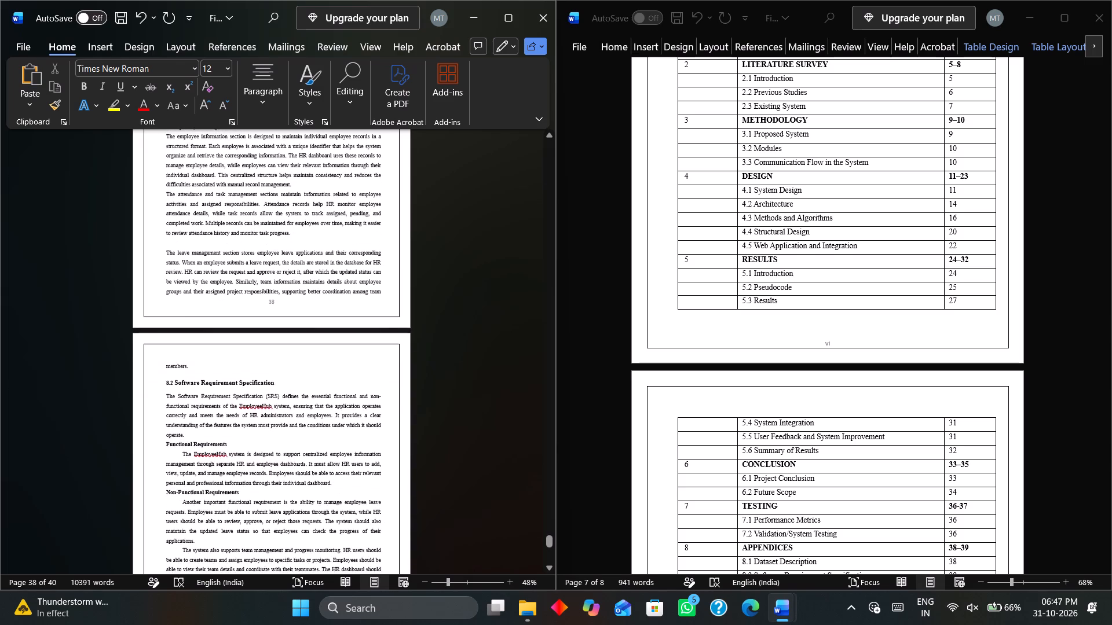
scroll(193, 288, down, 4)
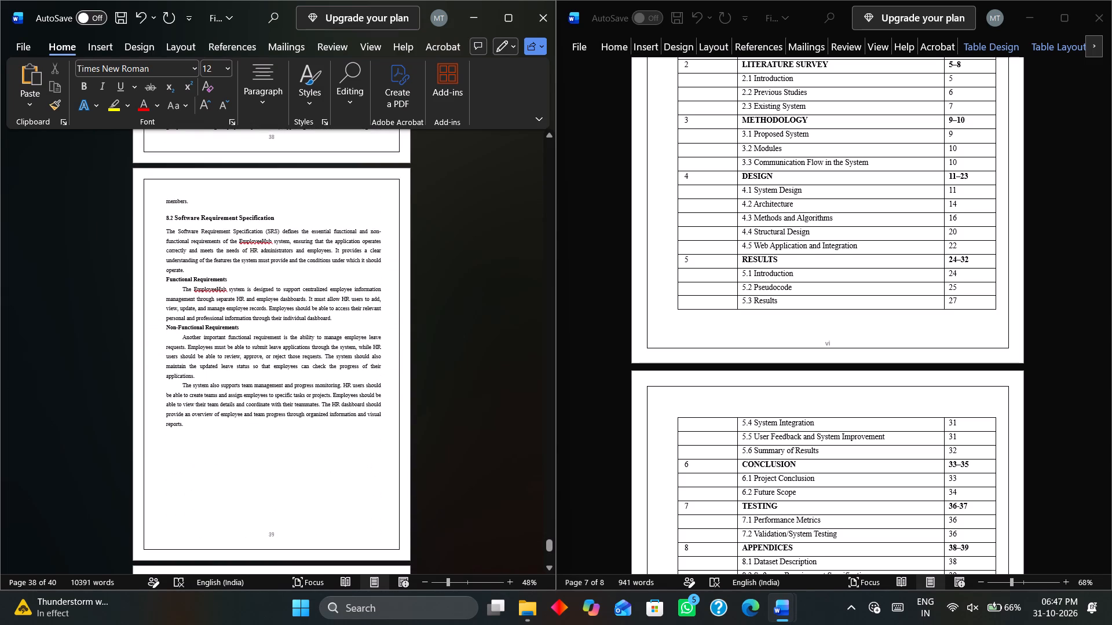
scroll(193, 288, down, 2)
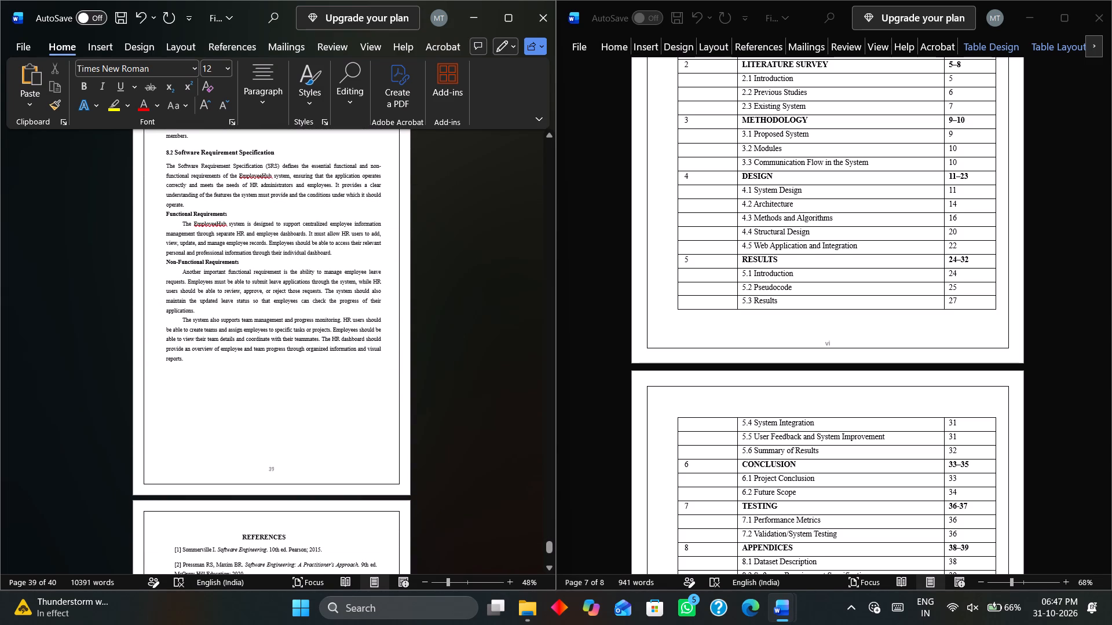
click(195, 356)
key(Return)
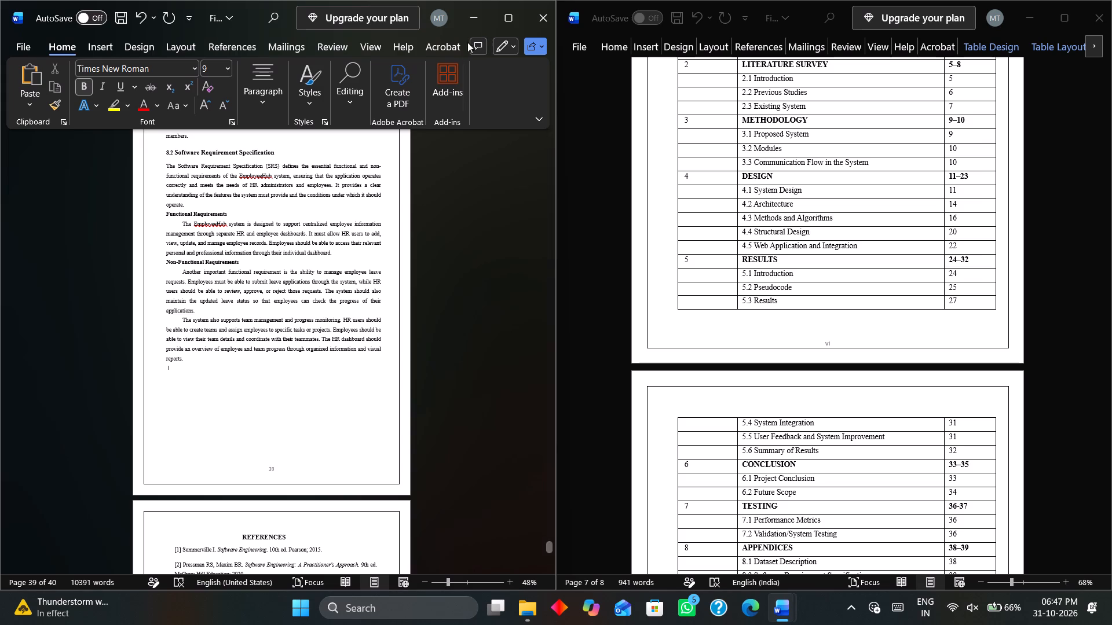
click(505, 20)
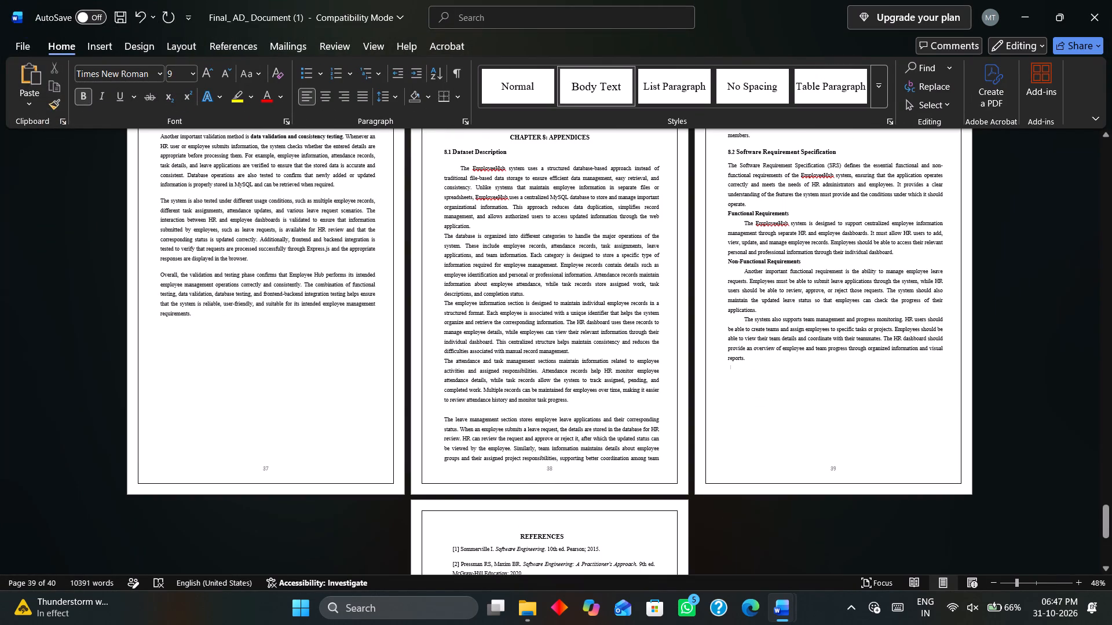
ctrl+scroll(791, 358, up, 3)
ctrl+scroll(370, 375, up, 1)
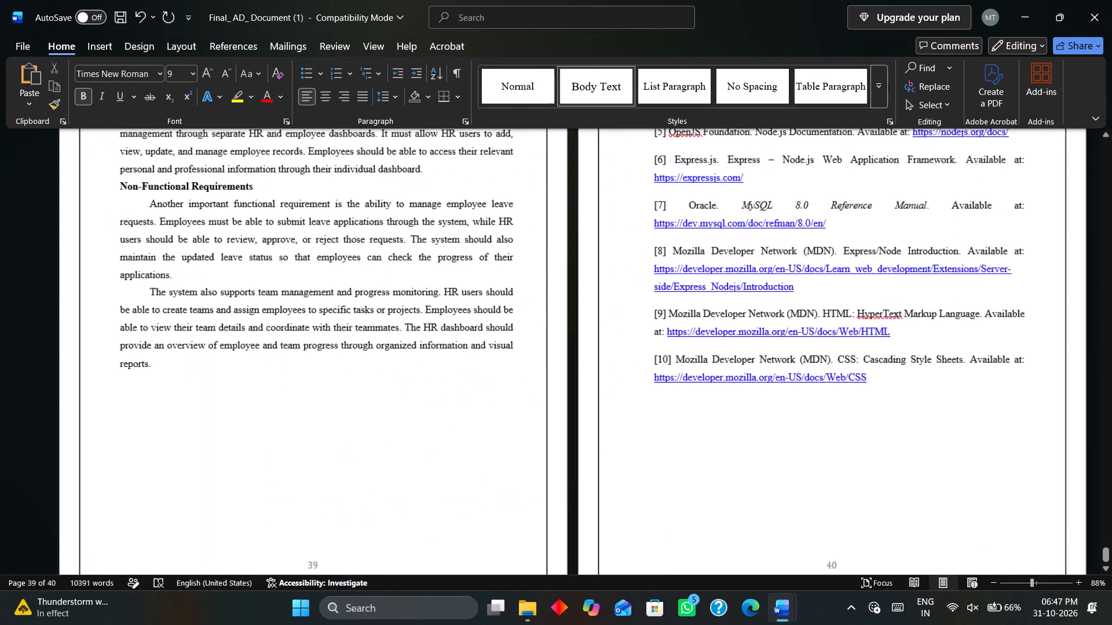
ctrl+scroll(370, 375, up, 1)
click(372, 345)
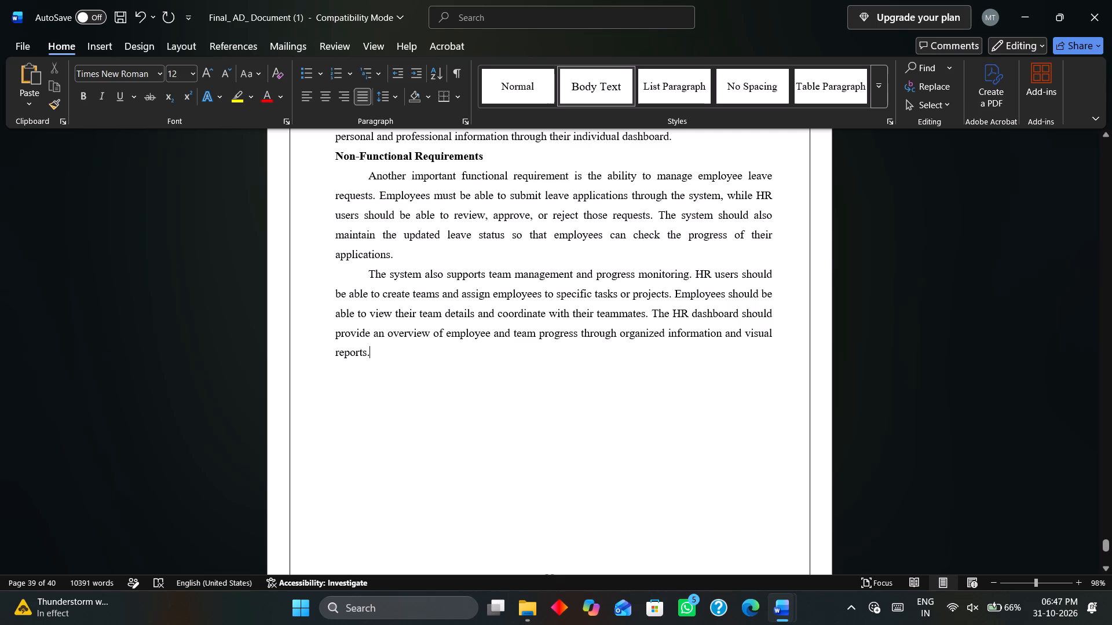
click(358, 351)
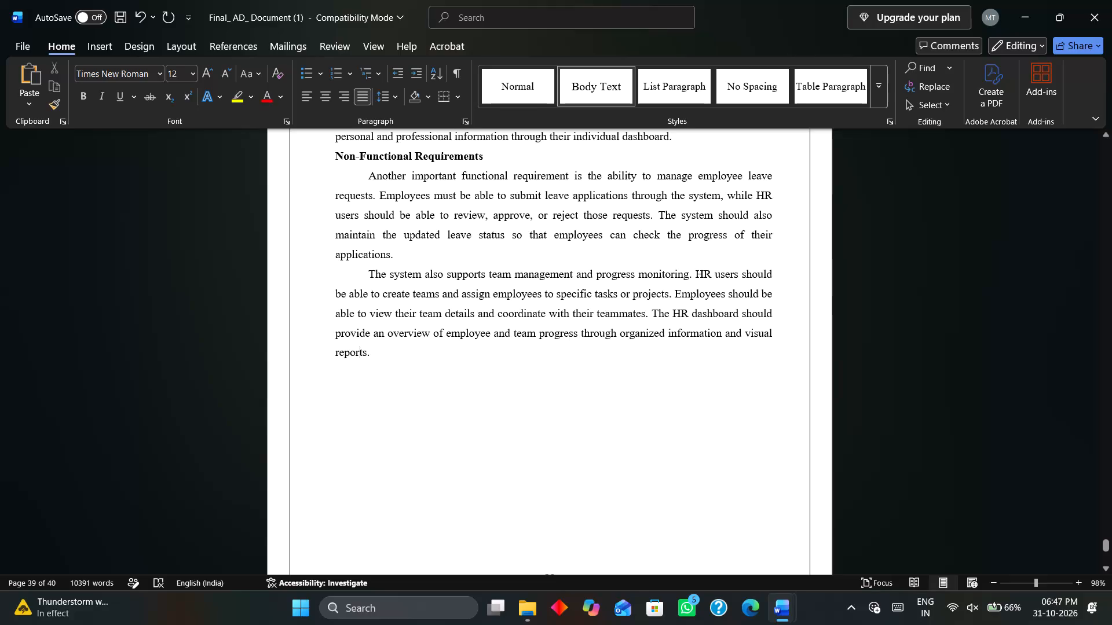
click(379, 358)
key(space)
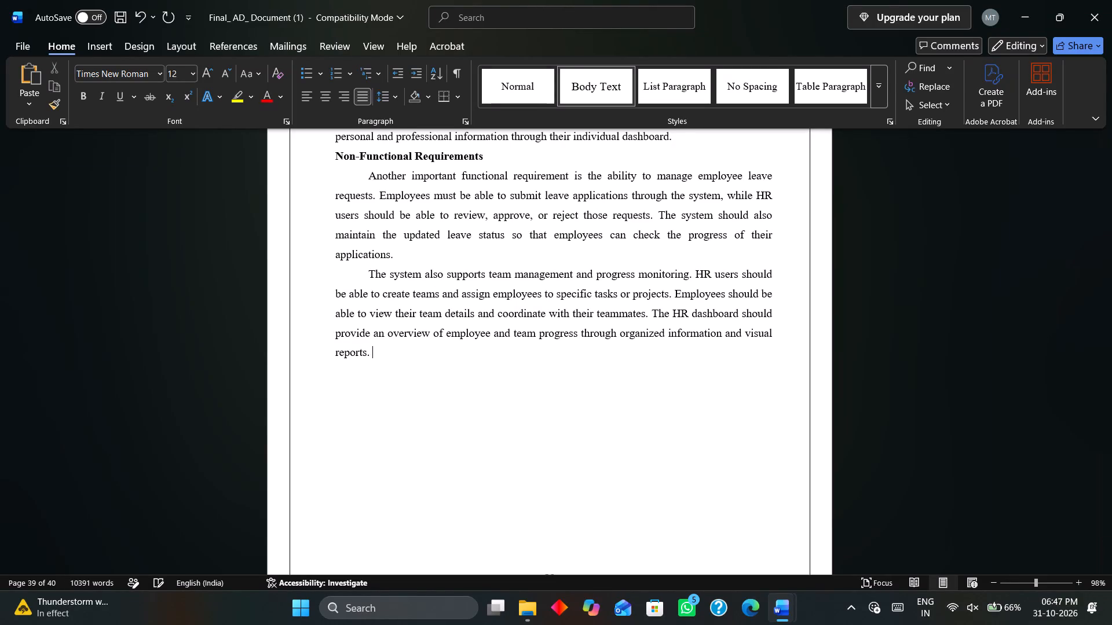
key(ctrl+v)
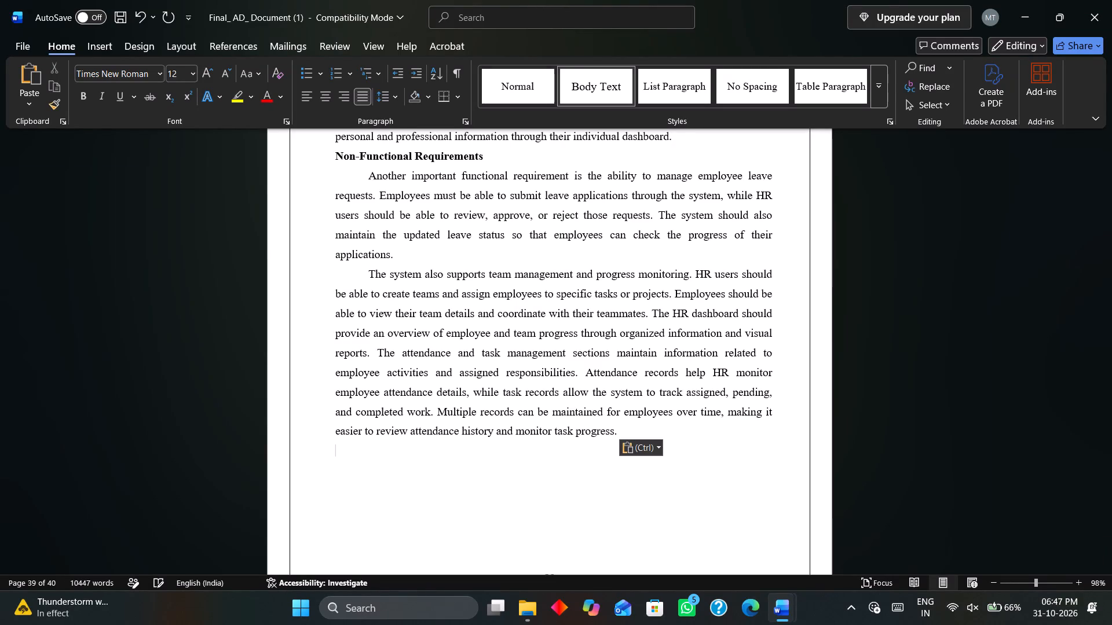
Split the pasted attendance and task management text into its own paragraph and indent its first line.
click(377, 352)
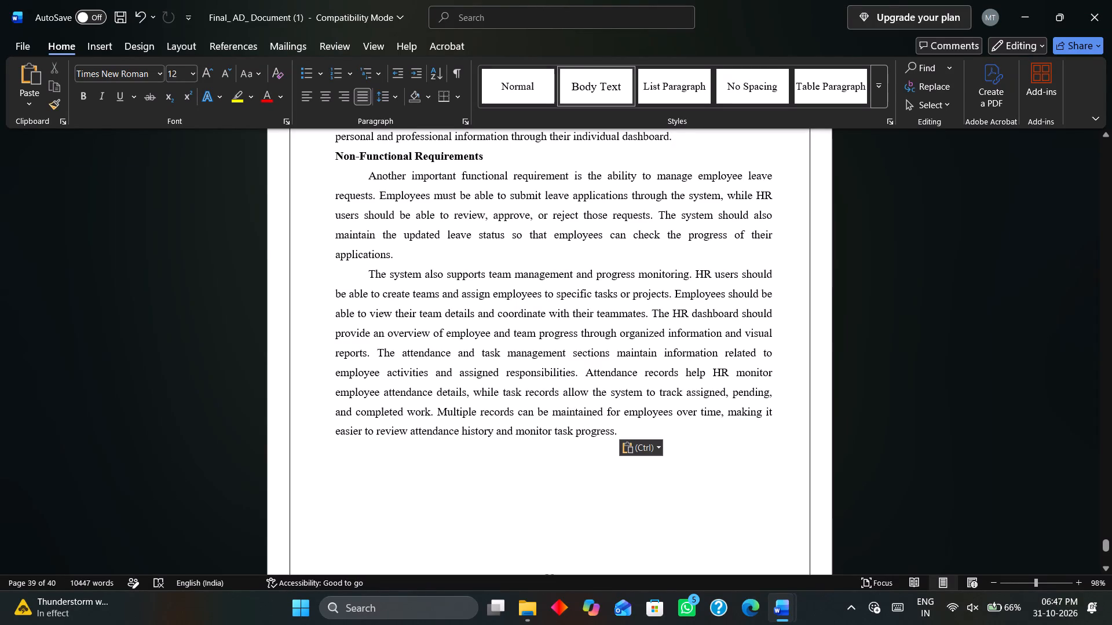
key(Return)
scroll(475, 403, down, 3)
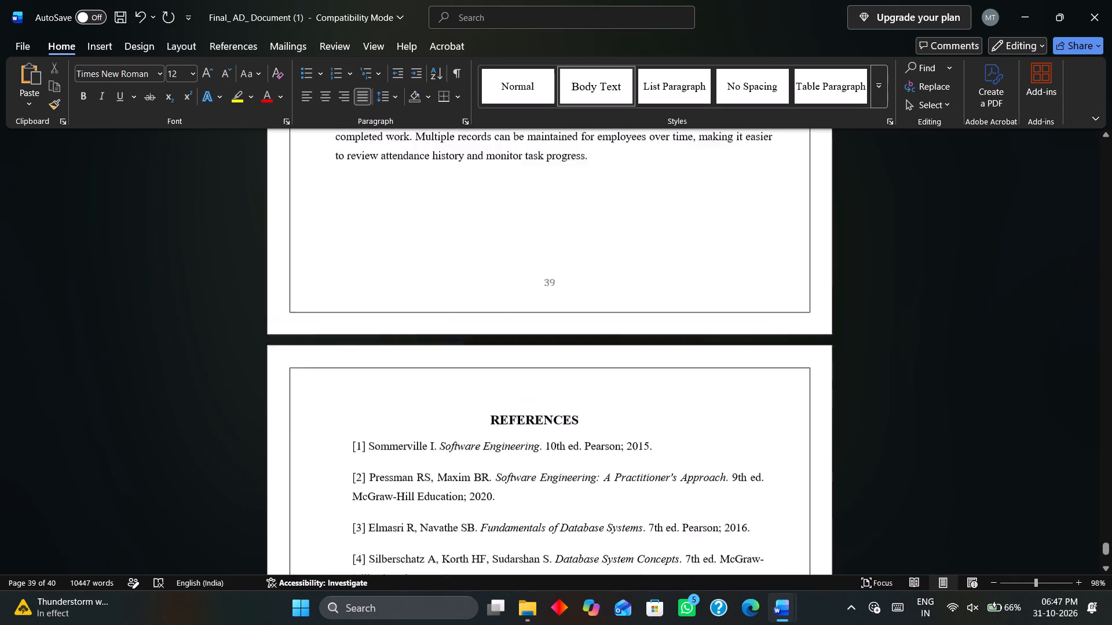
scroll(475, 403, up, 2)
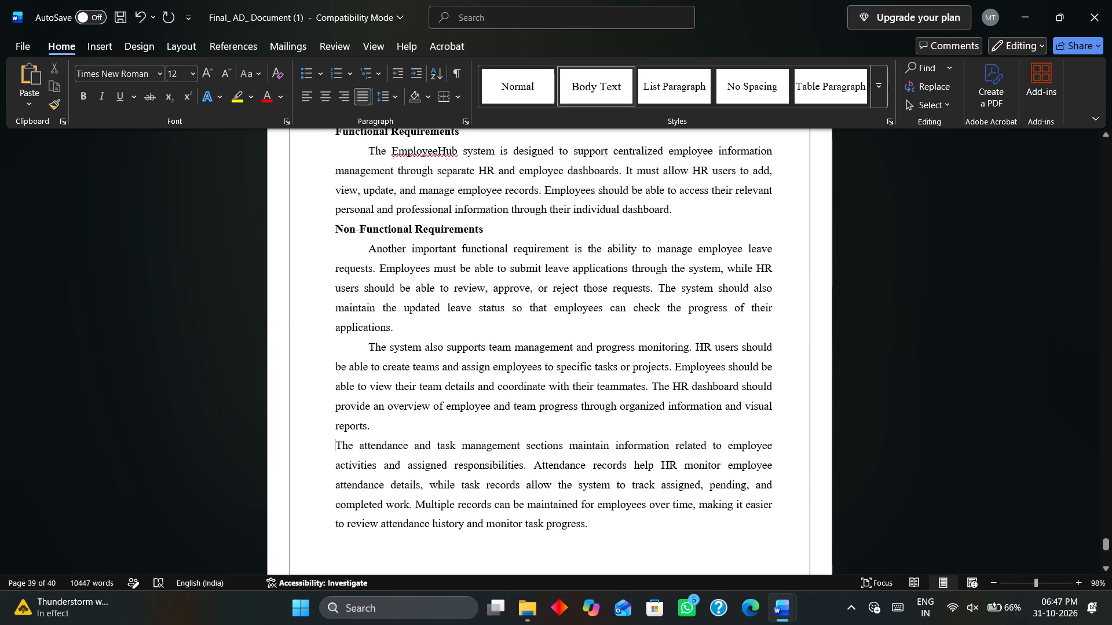
key(Tab)
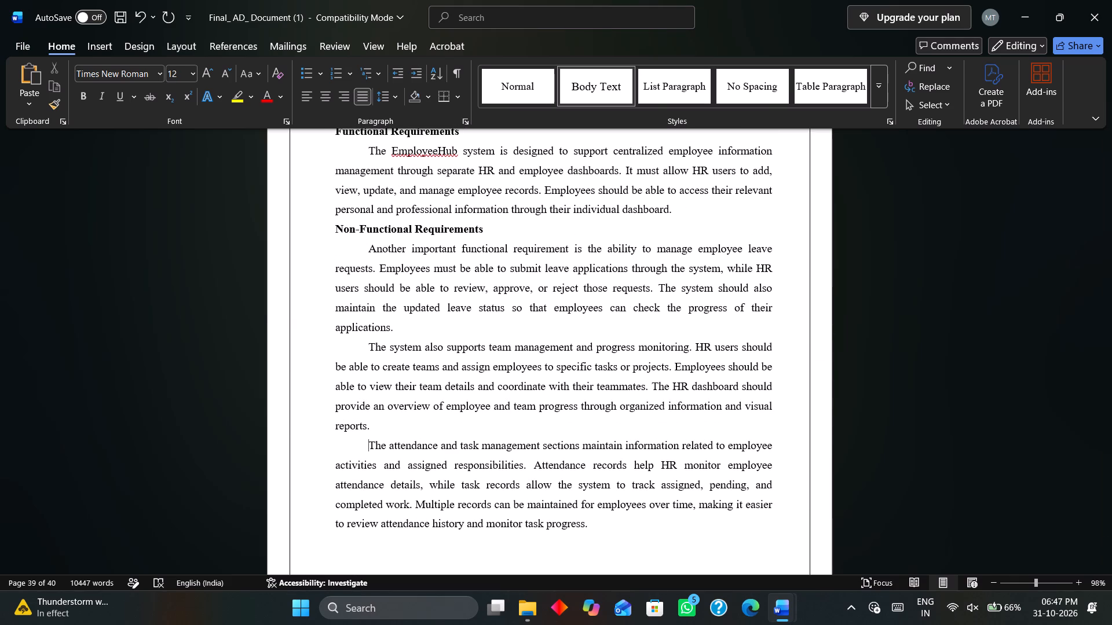
Check the References page after the added paragraph and save the report.
scroll(474, 263, down, 8)
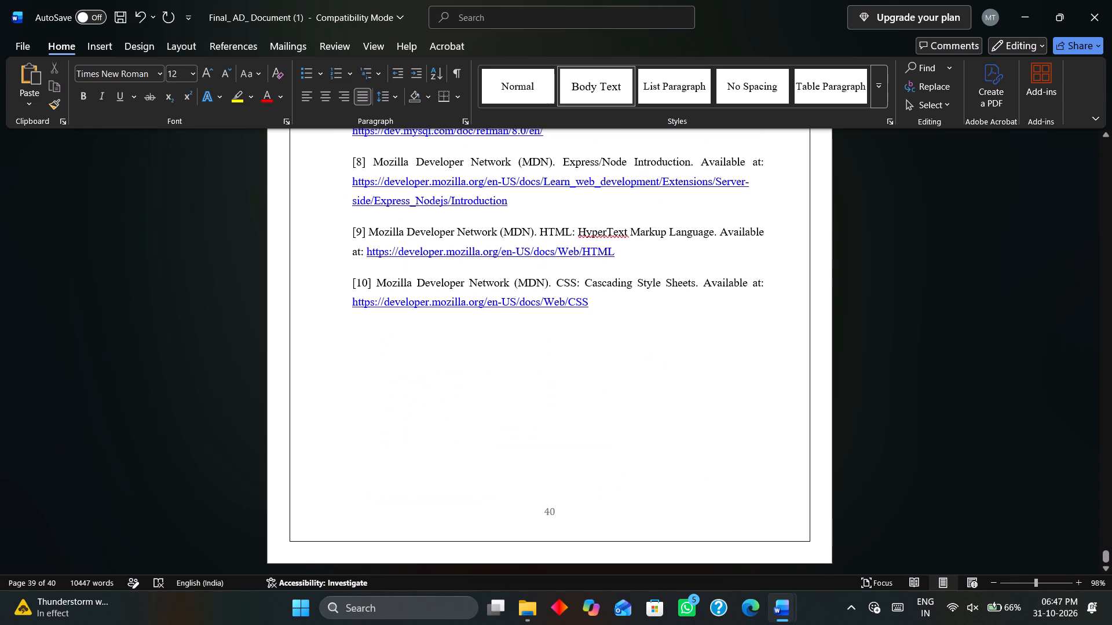
scroll(474, 263, up, 3)
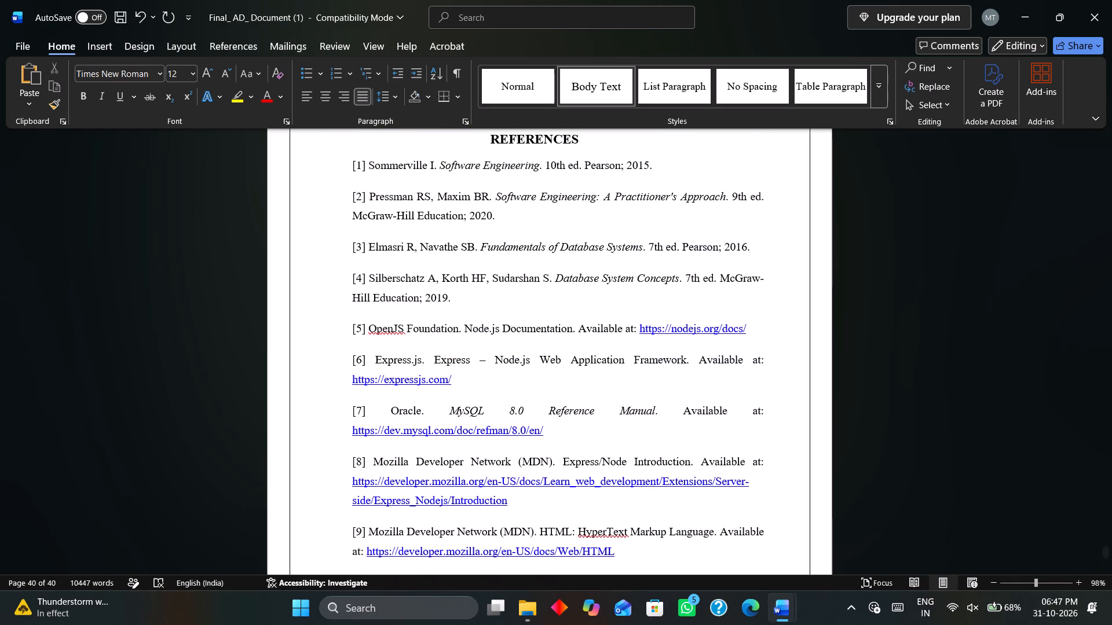
key(ctrl+s)
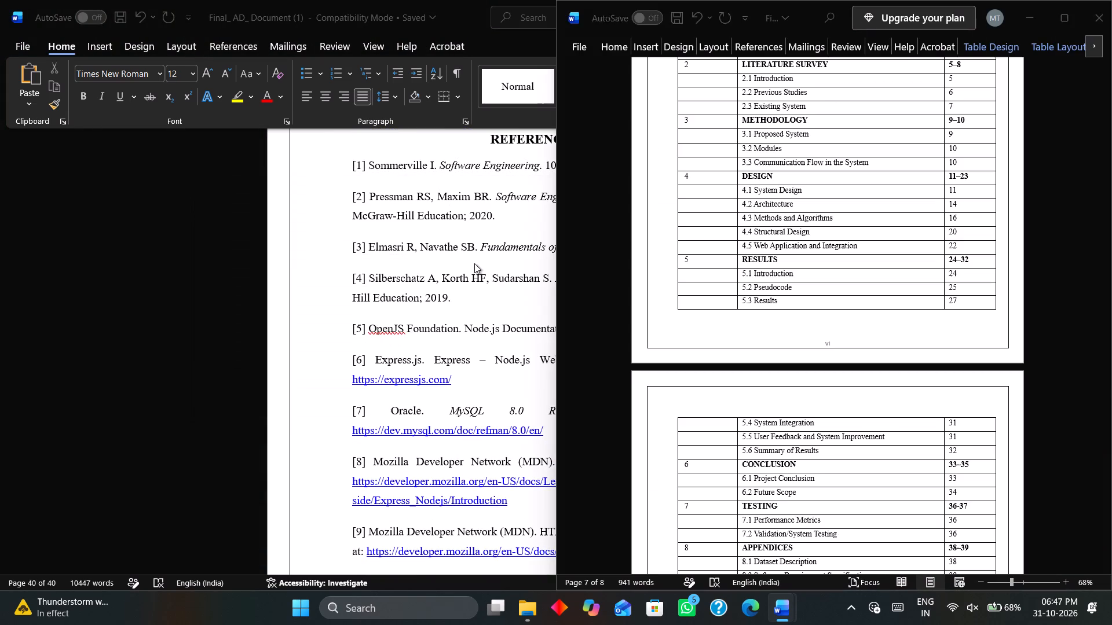
Switch to the front-matter document and remove all borders from the whole Contents table.
click(1058, 16)
scroll(608, 193, up, 1)
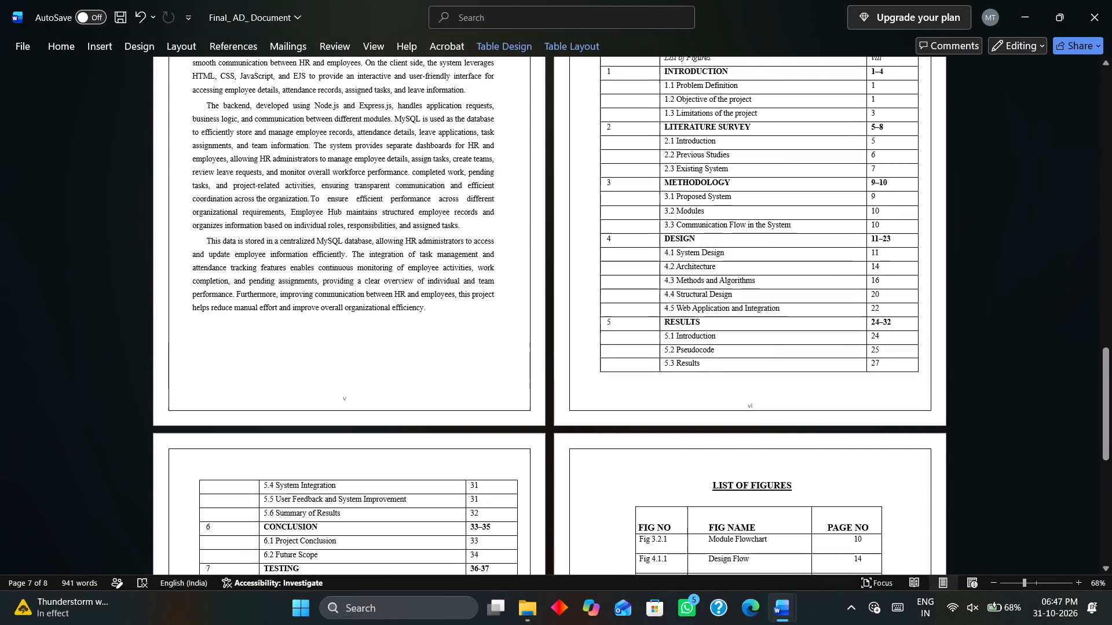
scroll(608, 193, up, 2)
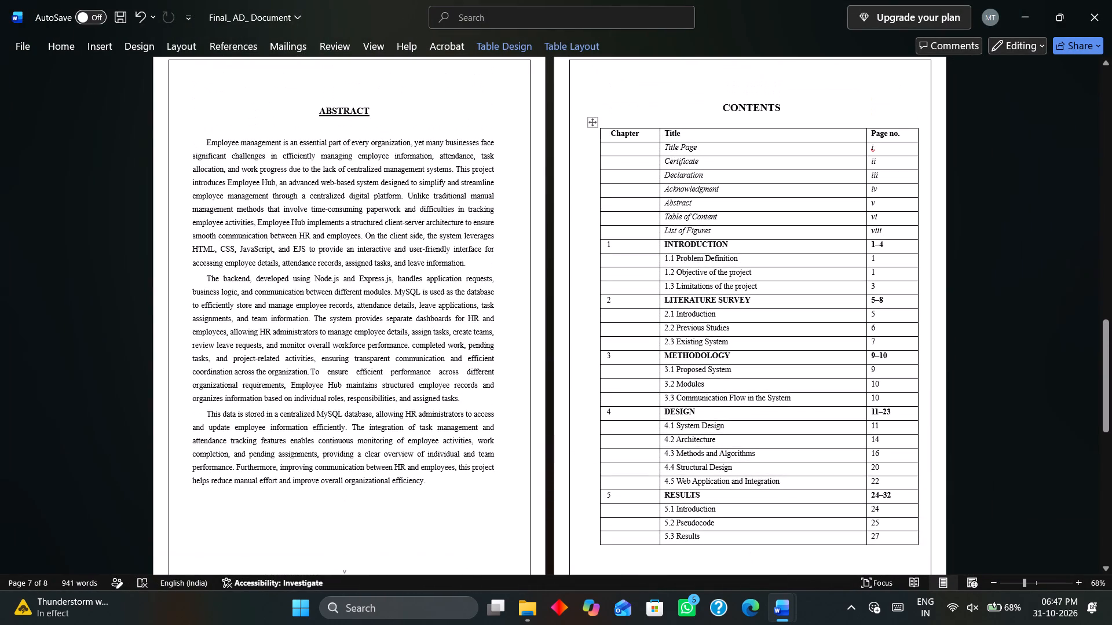
click(597, 127)
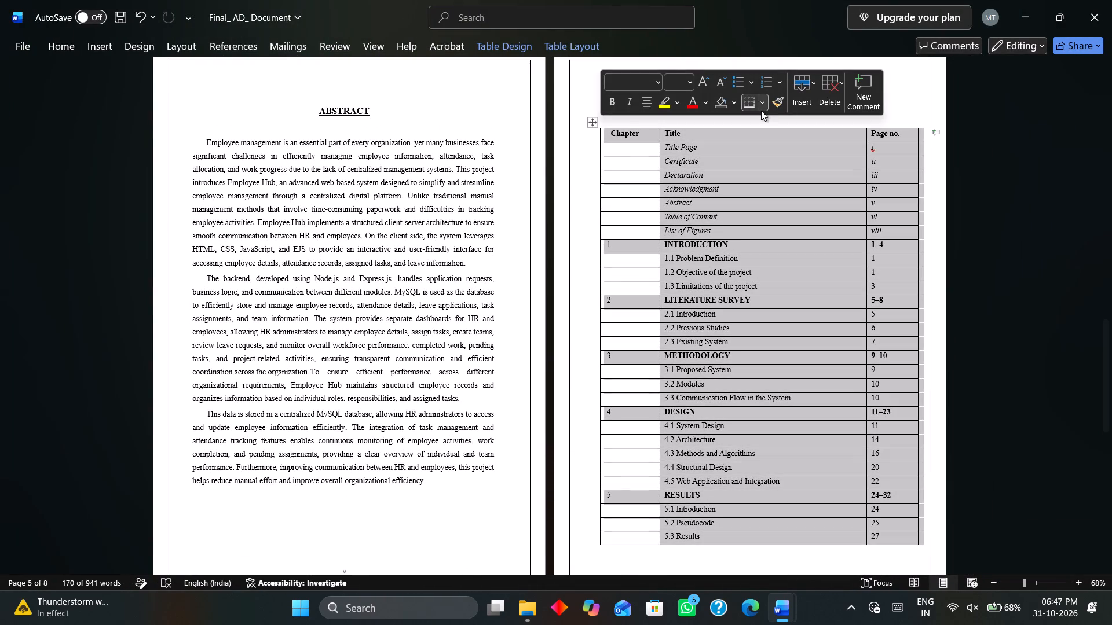
click(761, 108)
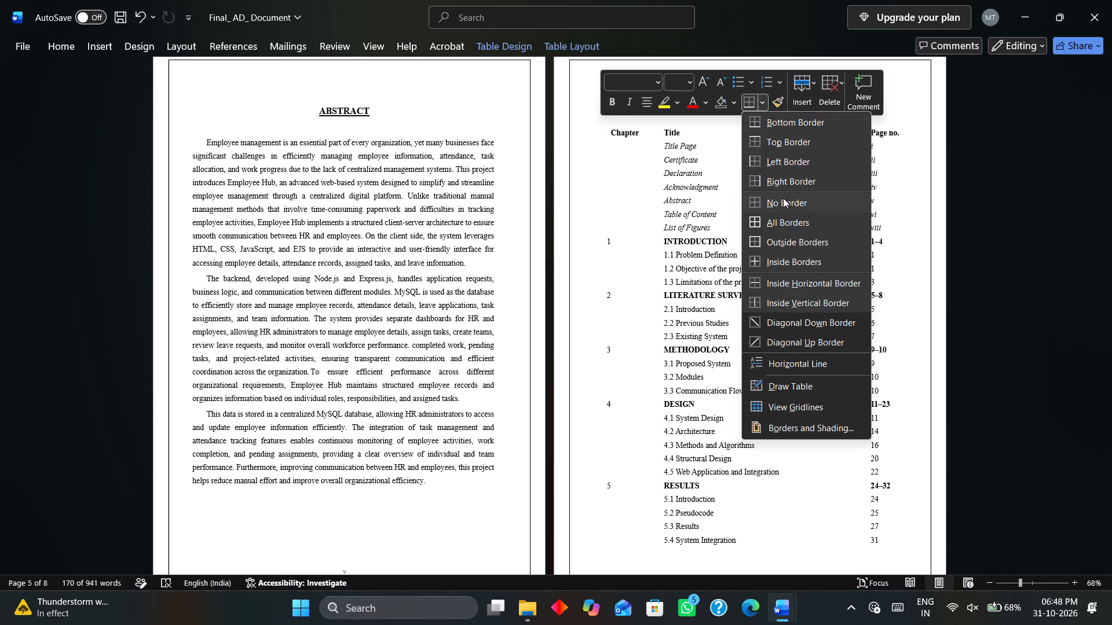
click(783, 198)
scroll(526, 392, down, 2)
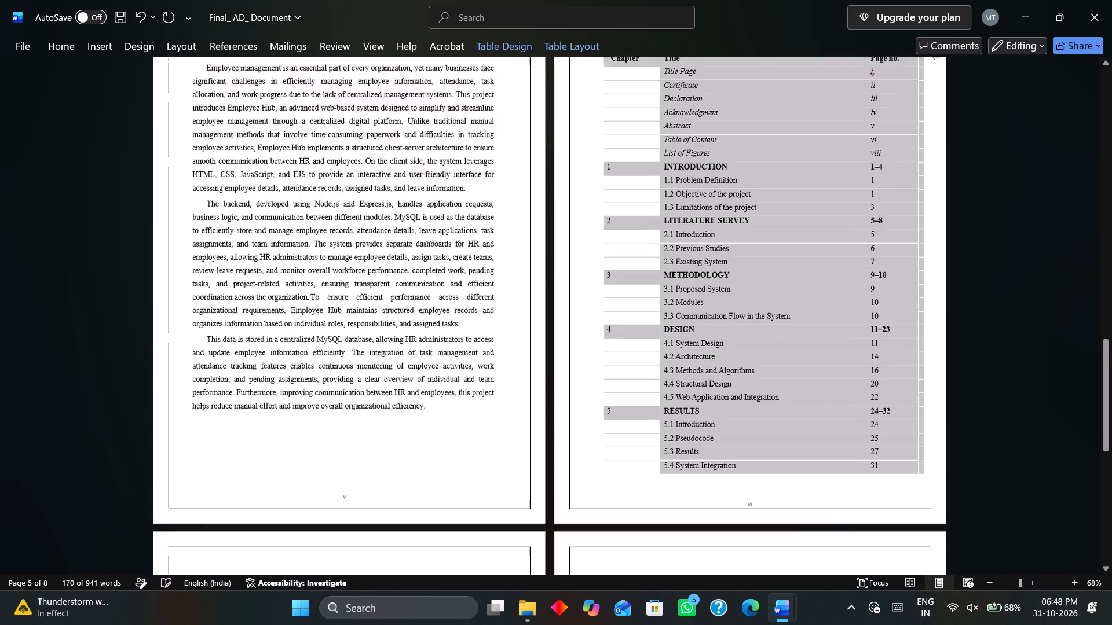
scroll(526, 392, down, 2)
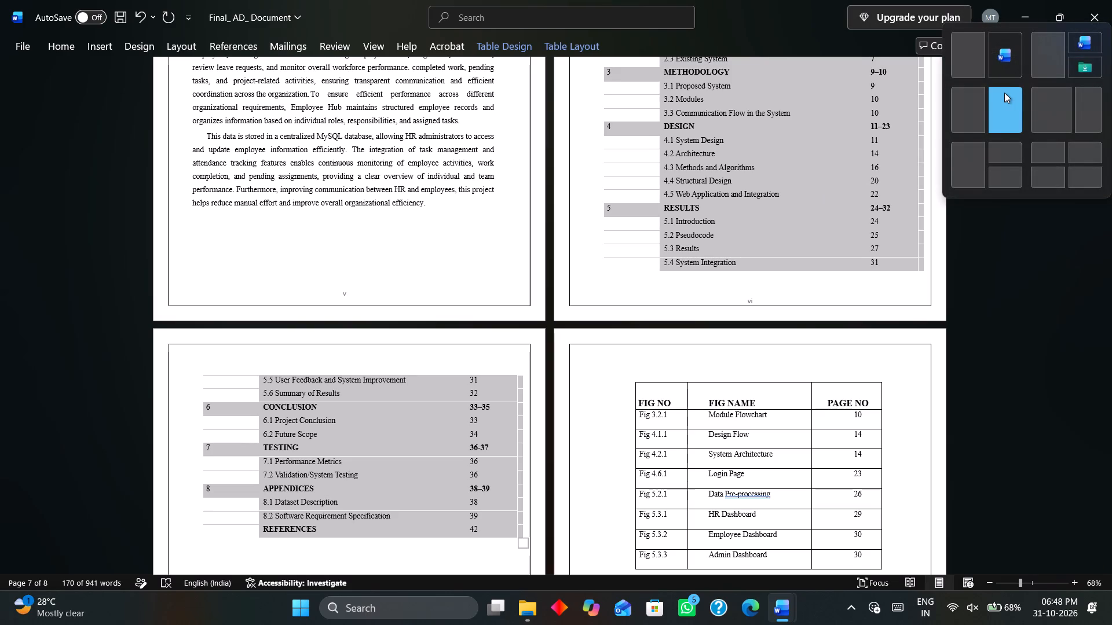
Arrange the front-matter document and the report side by side.
click(1004, 93)
click(339, 192)
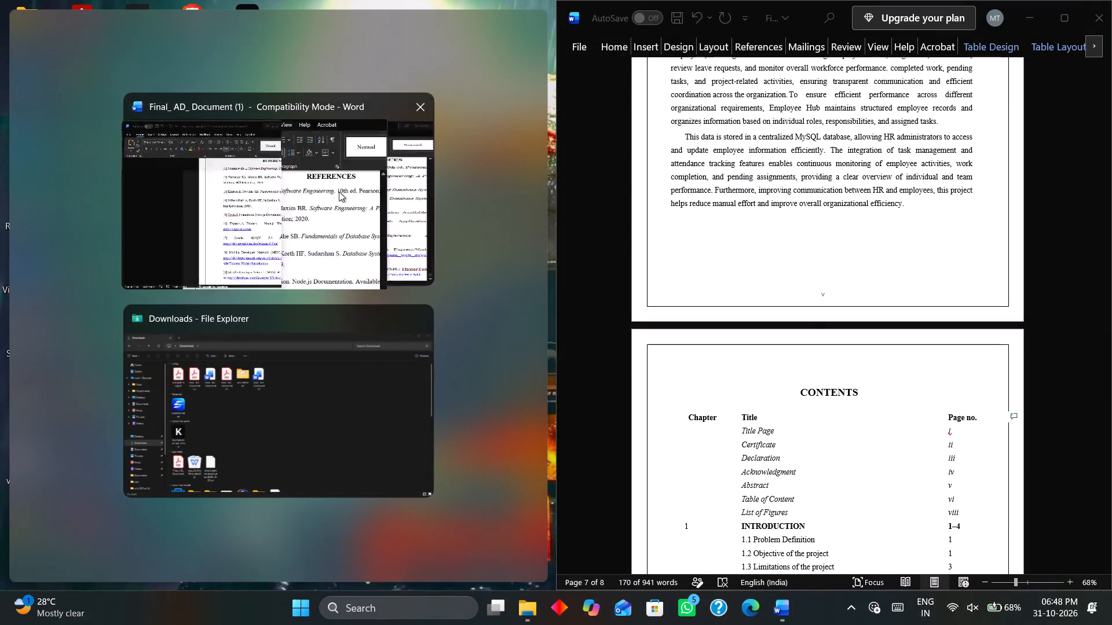
Compare the report's Module Flowchart and Design Flow figures with their numbers and page entries in the front-matter List of Figures.
scroll(813, 323, down, 17)
scroll(455, 413, up, 5)
scroll(455, 413, up, 20)
scroll(455, 413, up, 2)
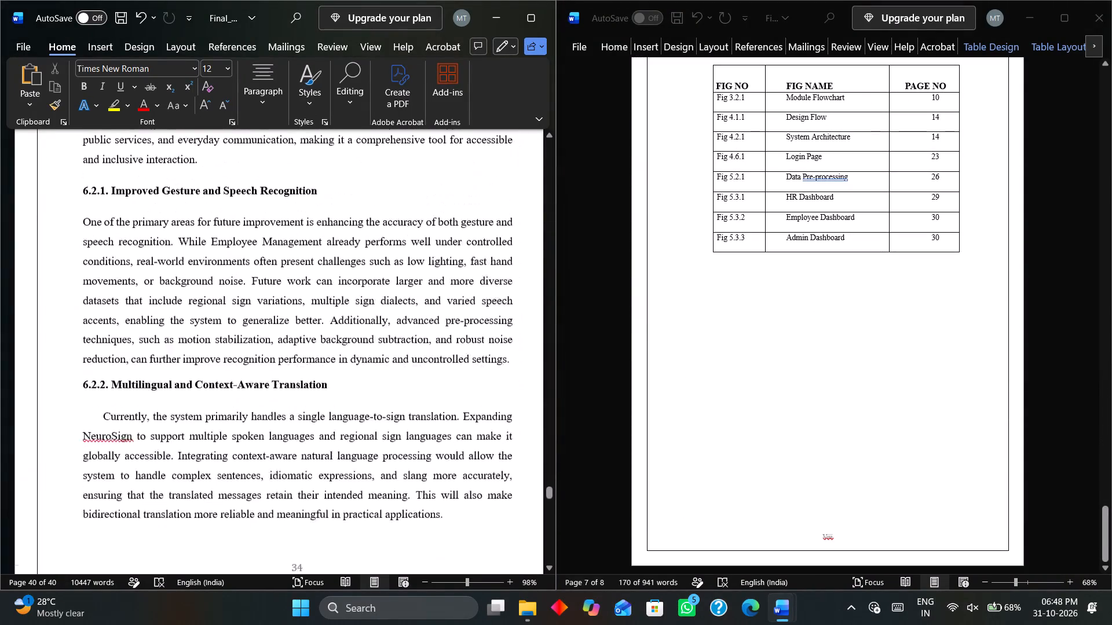
scroll(455, 413, up, 17)
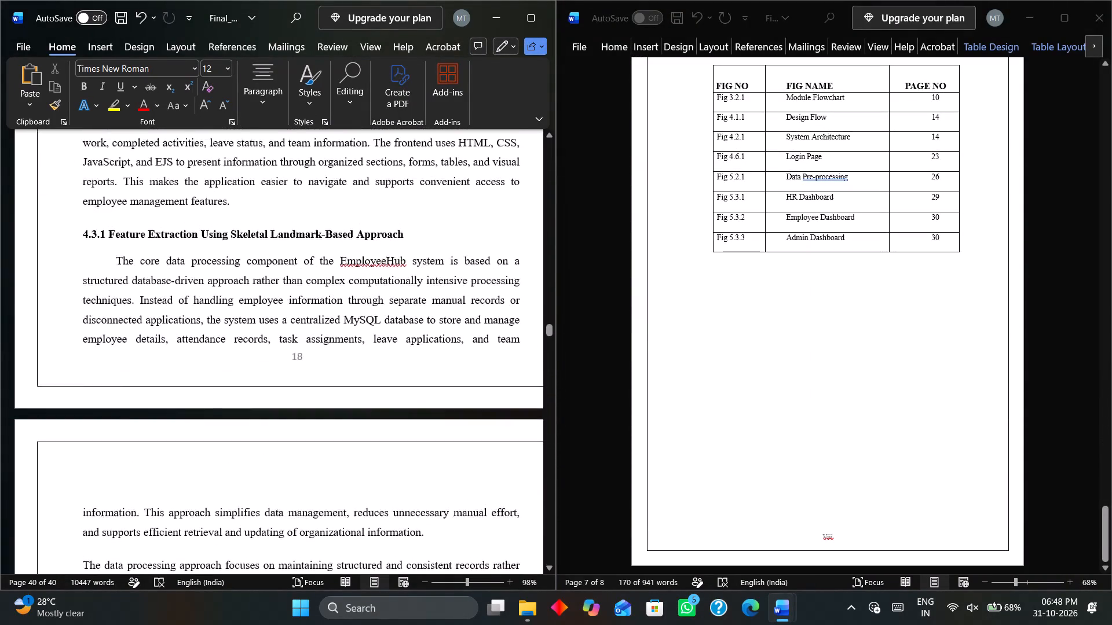
scroll(455, 413, up, 9)
scroll(455, 413, up, 16)
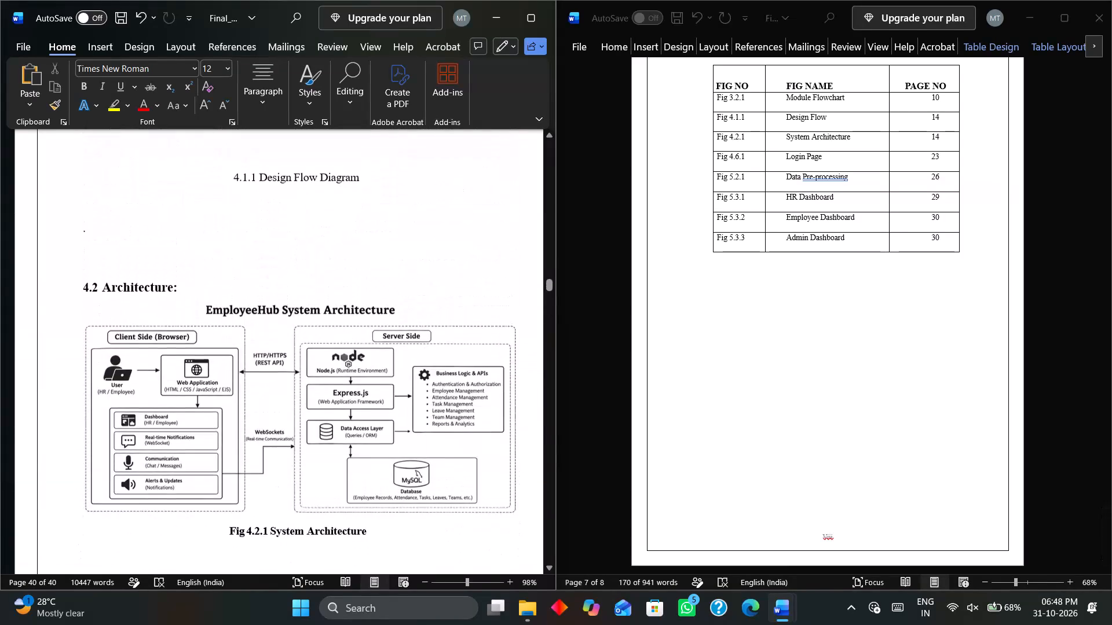
scroll(455, 413, up, 18)
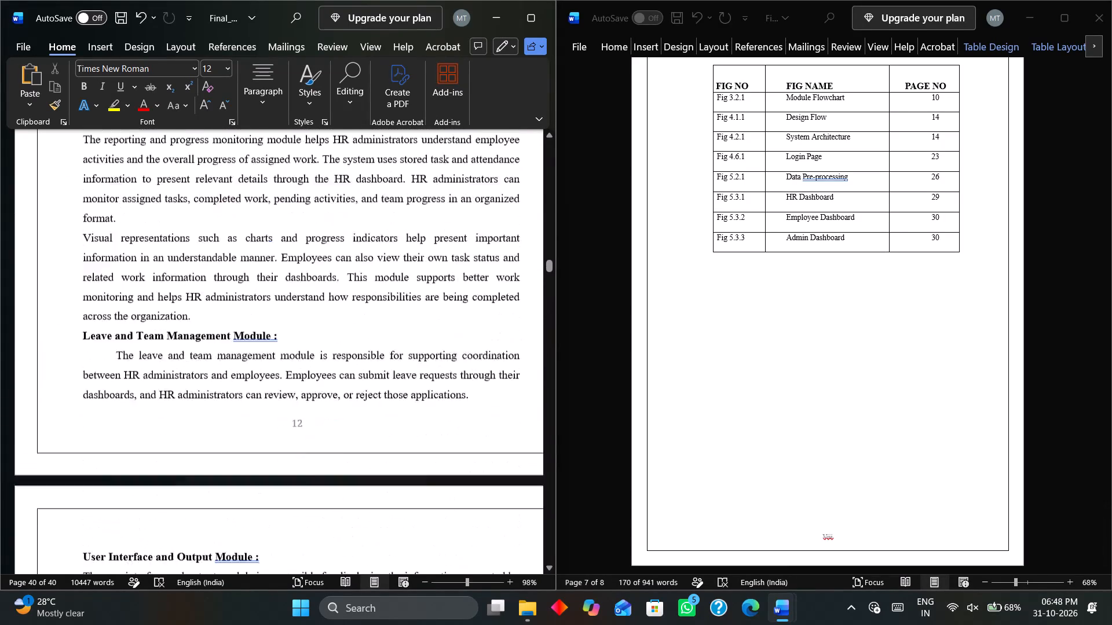
scroll(455, 413, up, 6)
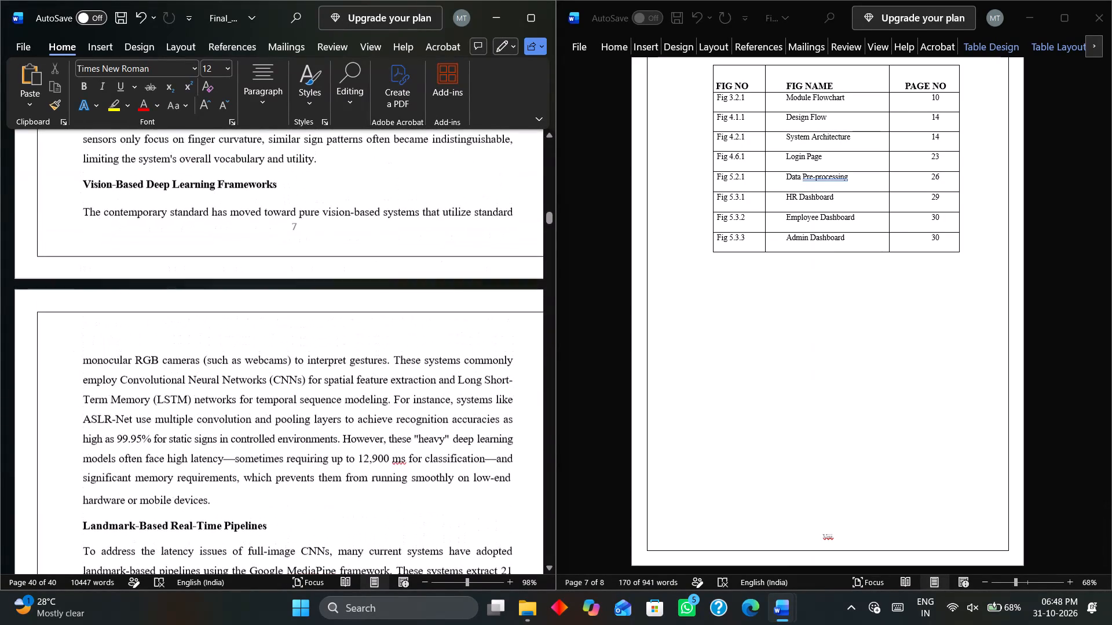
scroll(437, 303, up, 4)
ctrl+scroll(437, 303, down, 1)
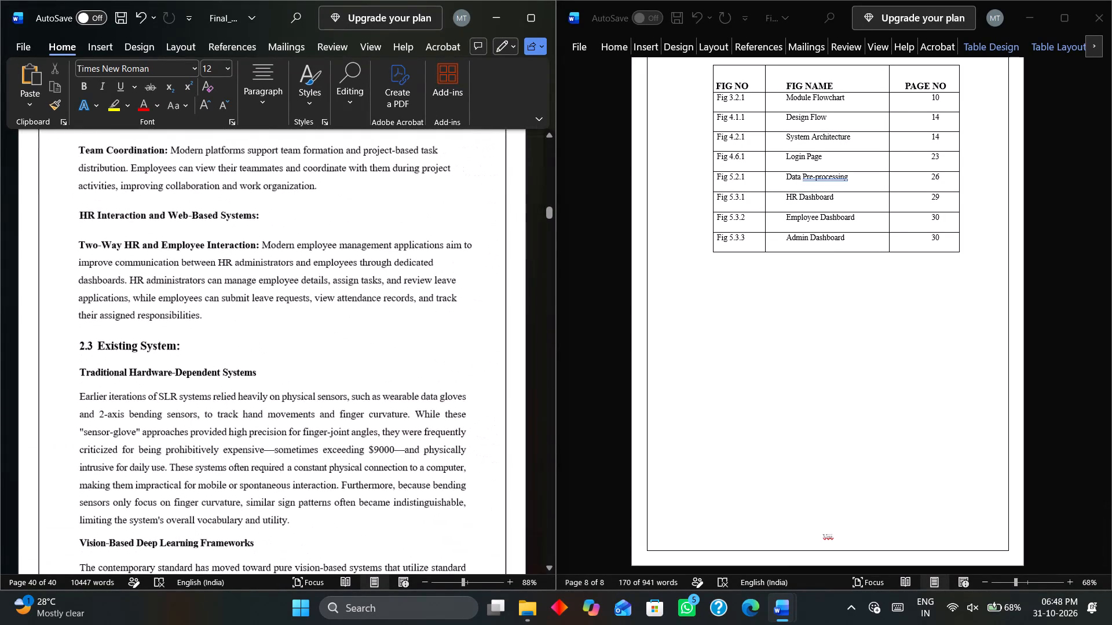
scroll(437, 303, down, 14)
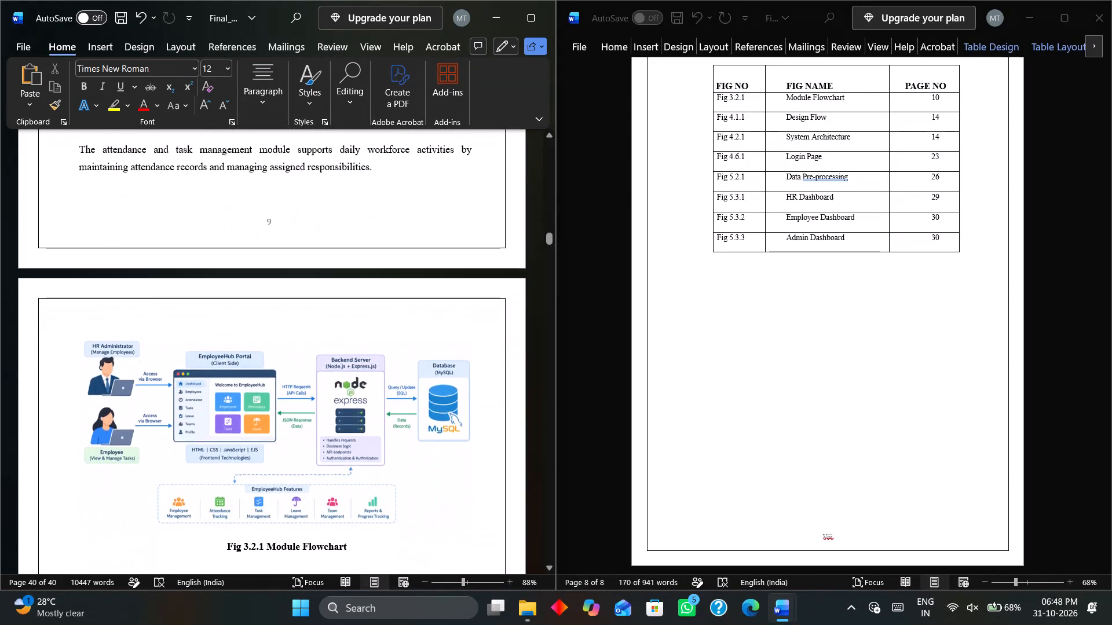
scroll(437, 303, down, 2)
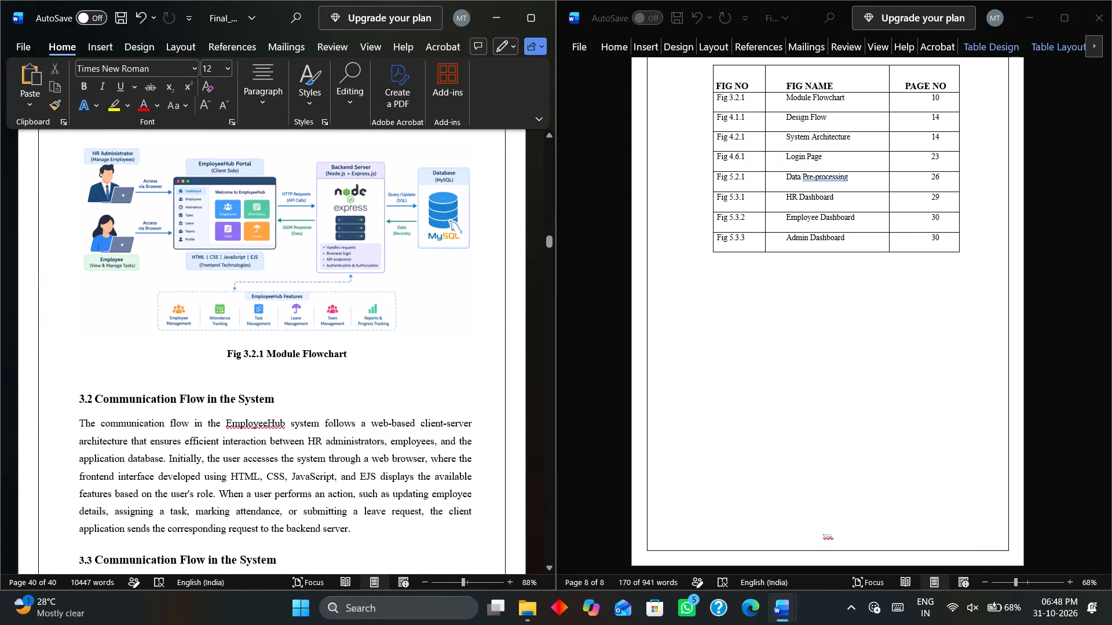
scroll(437, 303, down, 2)
ctrl+scroll(437, 303, down, 1)
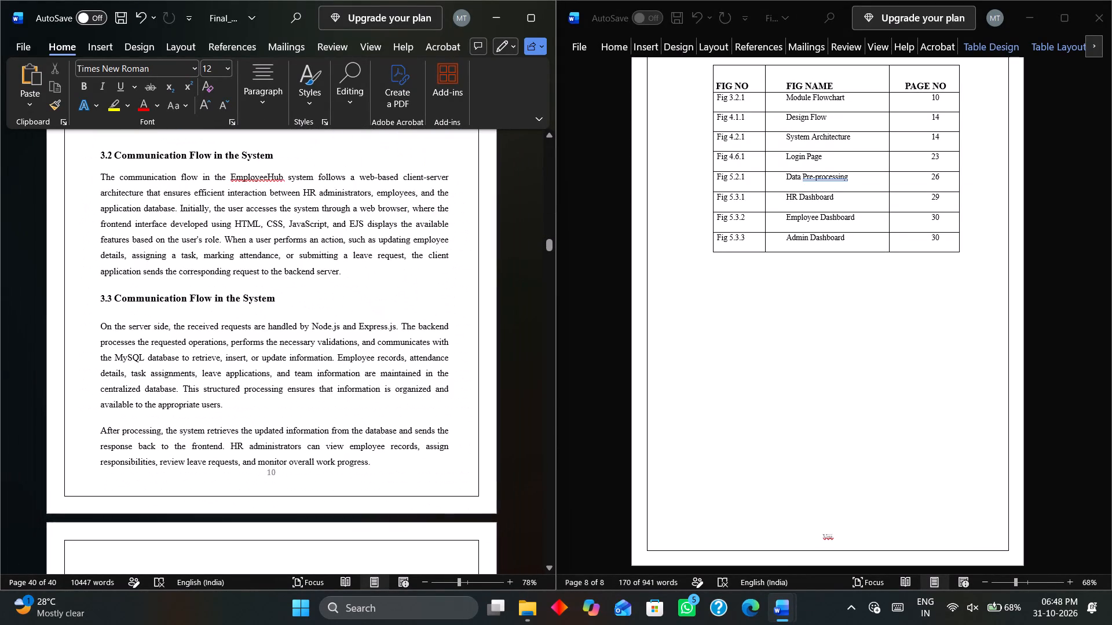
scroll(437, 303, down, 3)
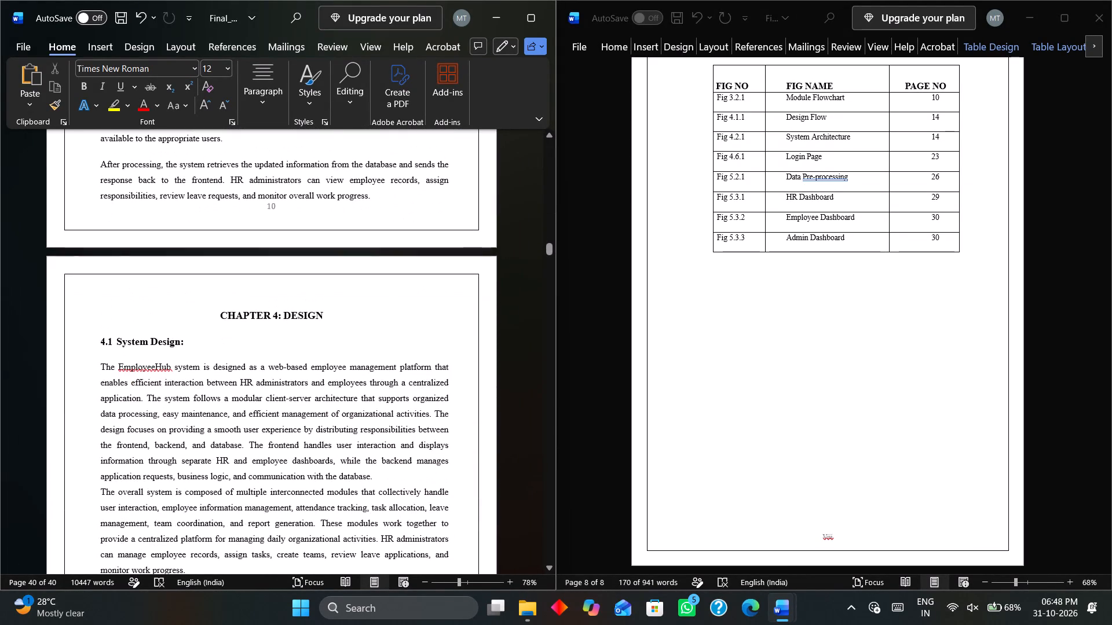
scroll(437, 303, down, 9)
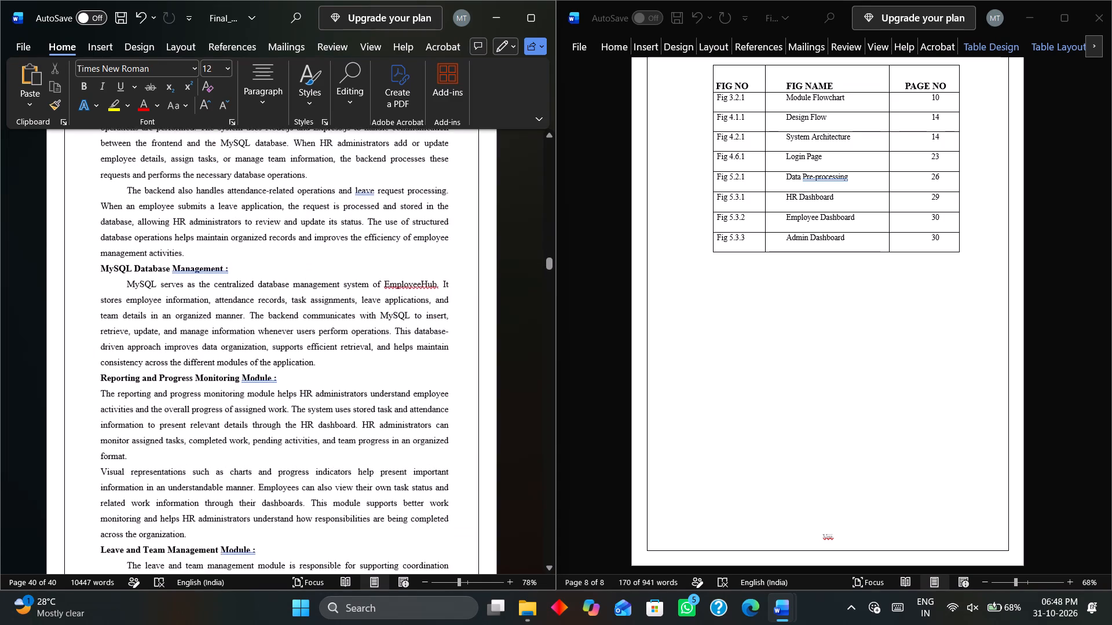
scroll(437, 303, down, 8)
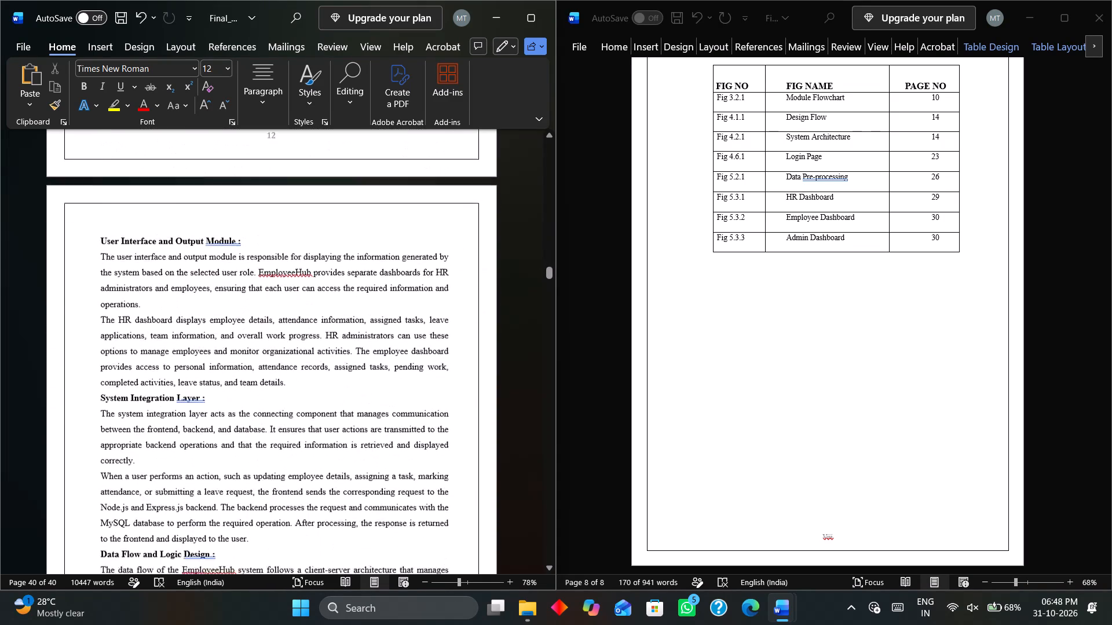
scroll(437, 303, down, 3)
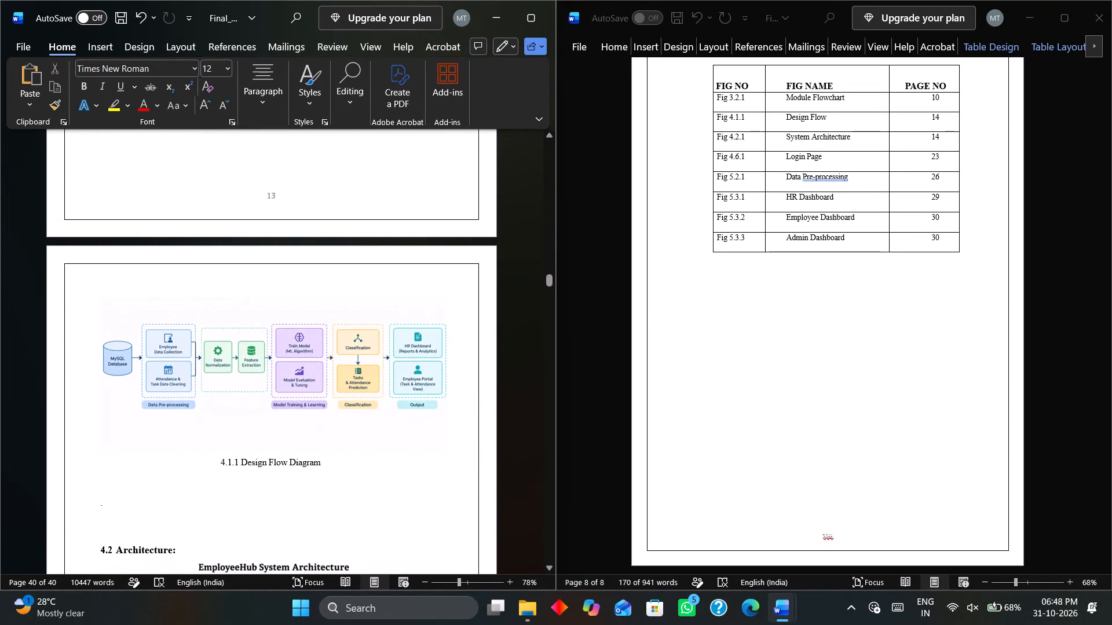
scroll(437, 303, down, 2)
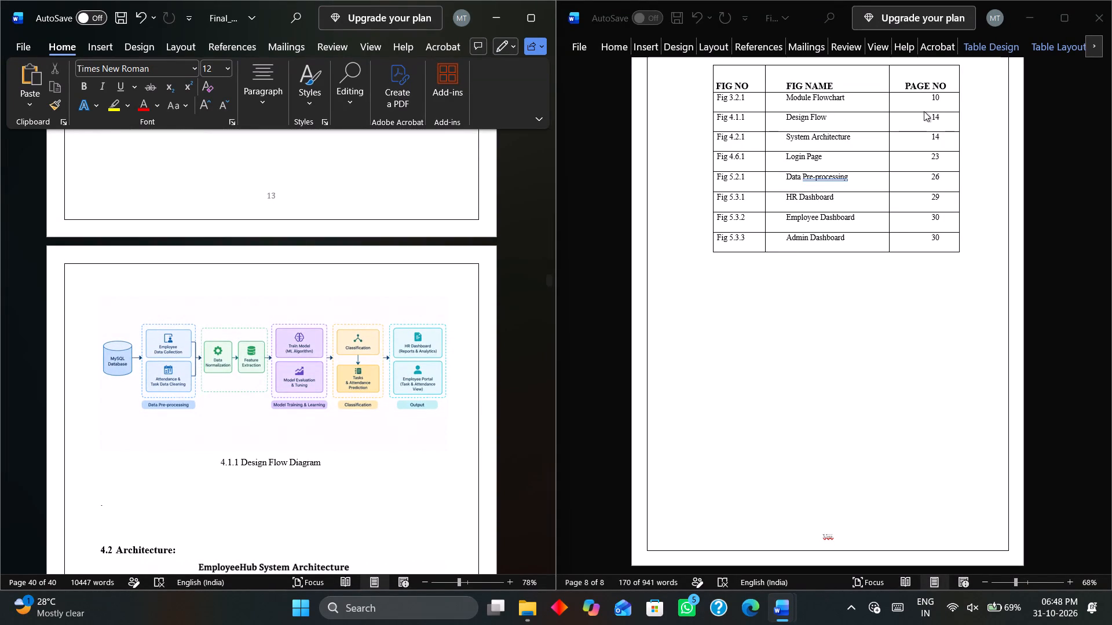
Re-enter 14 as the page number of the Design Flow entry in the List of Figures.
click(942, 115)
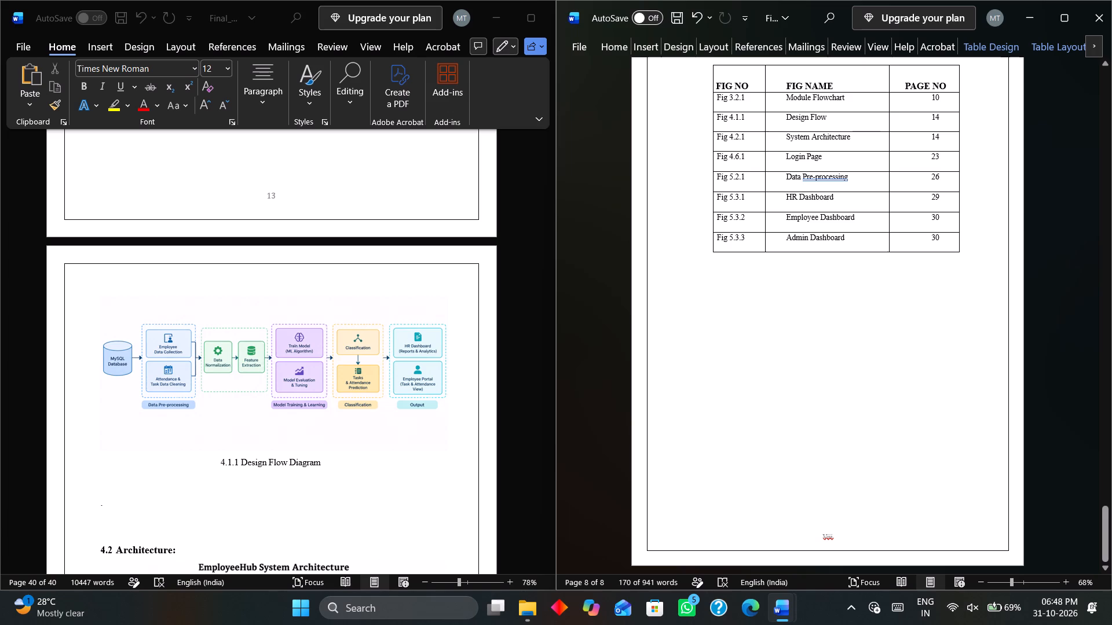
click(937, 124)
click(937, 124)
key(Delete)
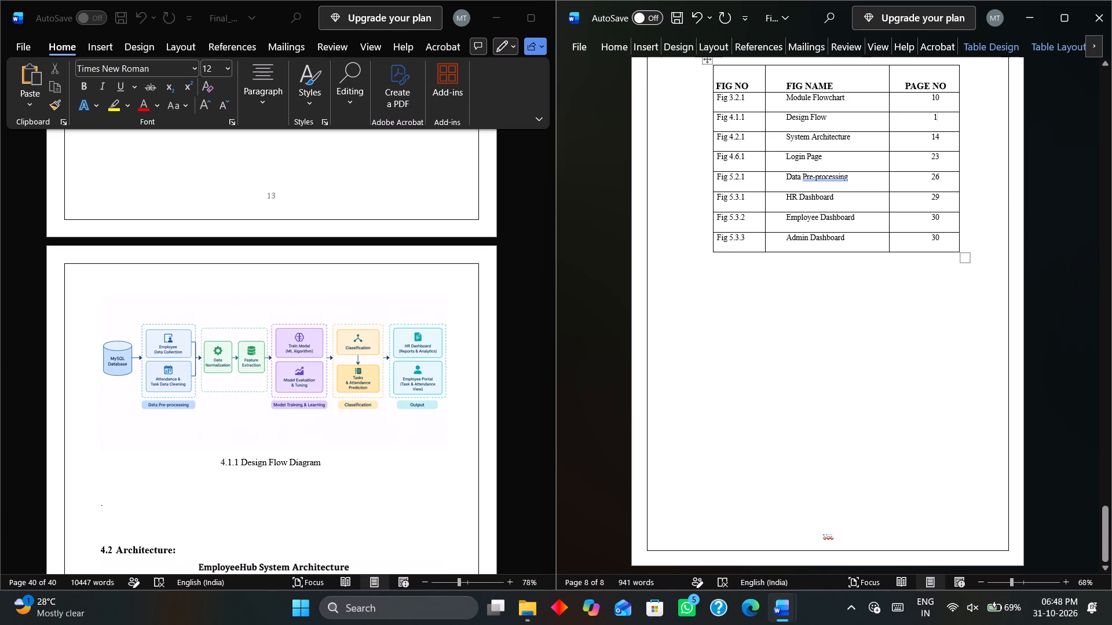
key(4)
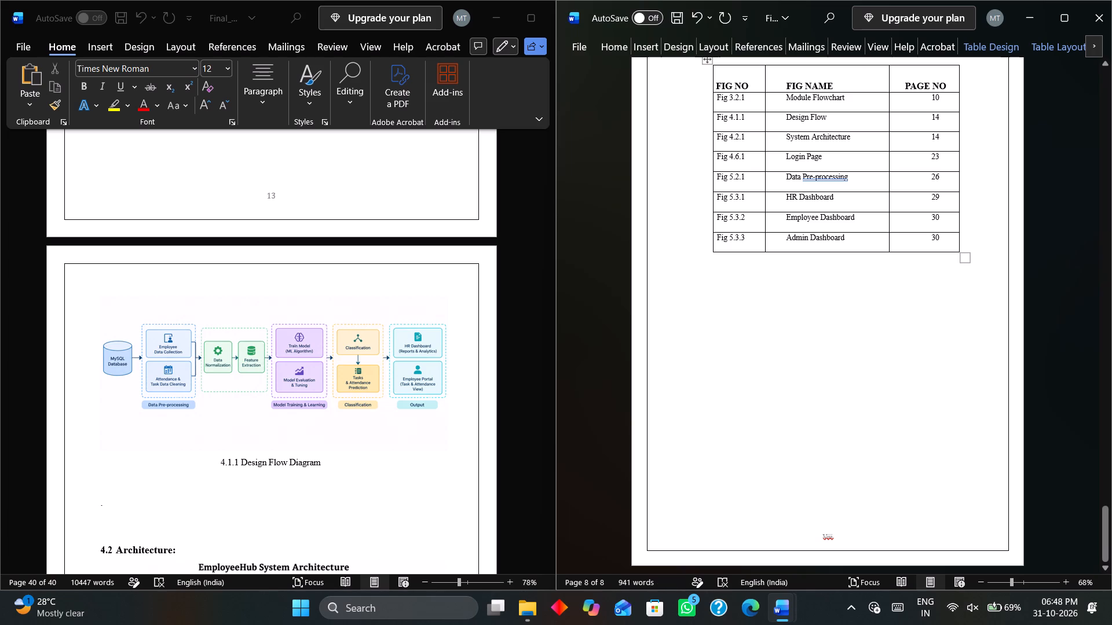
Correct the Login Page entry's figure number in the List of Figures to 4.5.1, matching its caption in the report.
scroll(389, 377, down, 5)
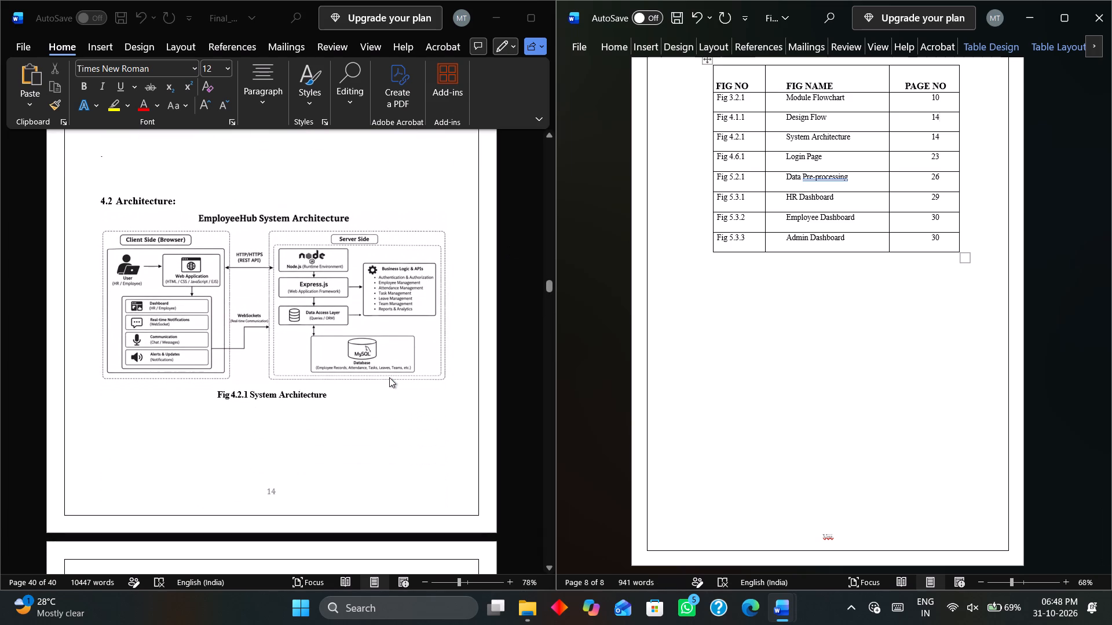
scroll(389, 377, down, 10)
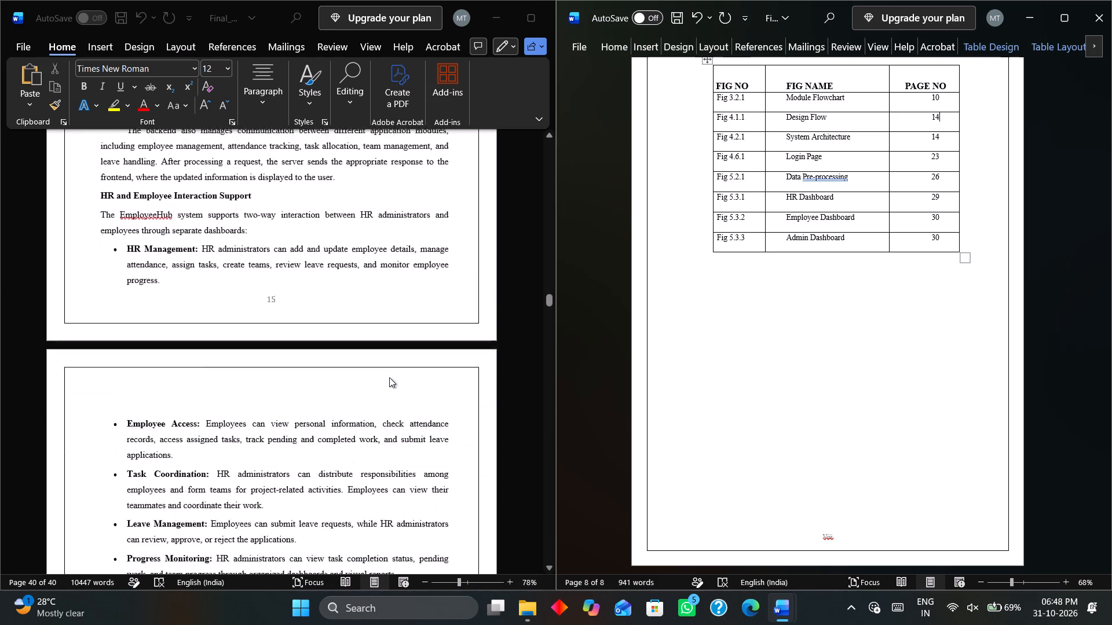
scroll(389, 377, down, 3)
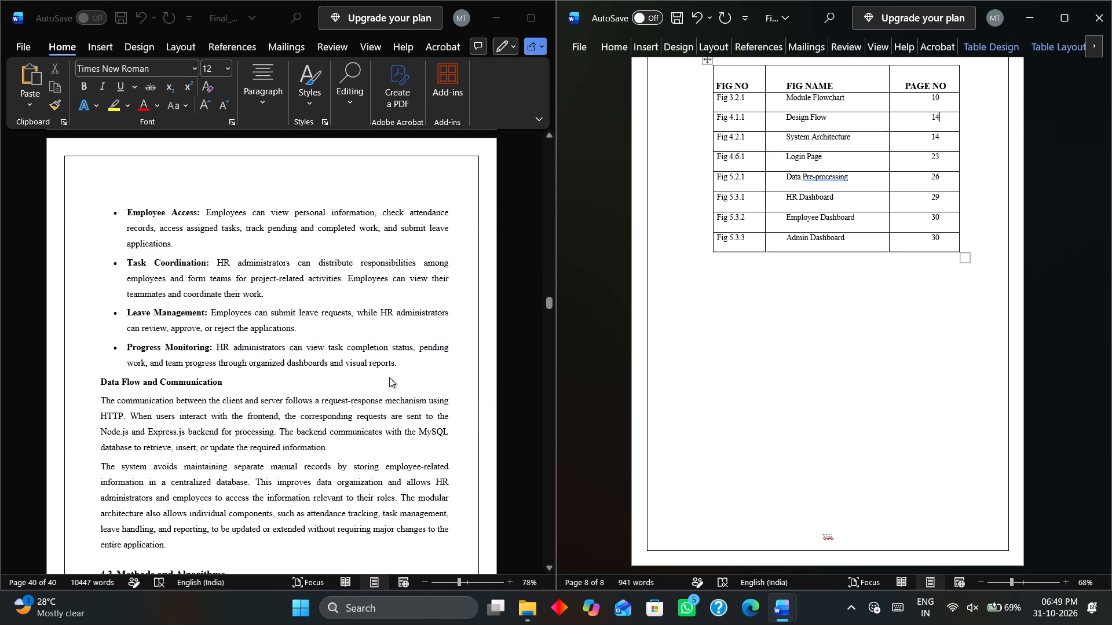
scroll(389, 377, down, 5)
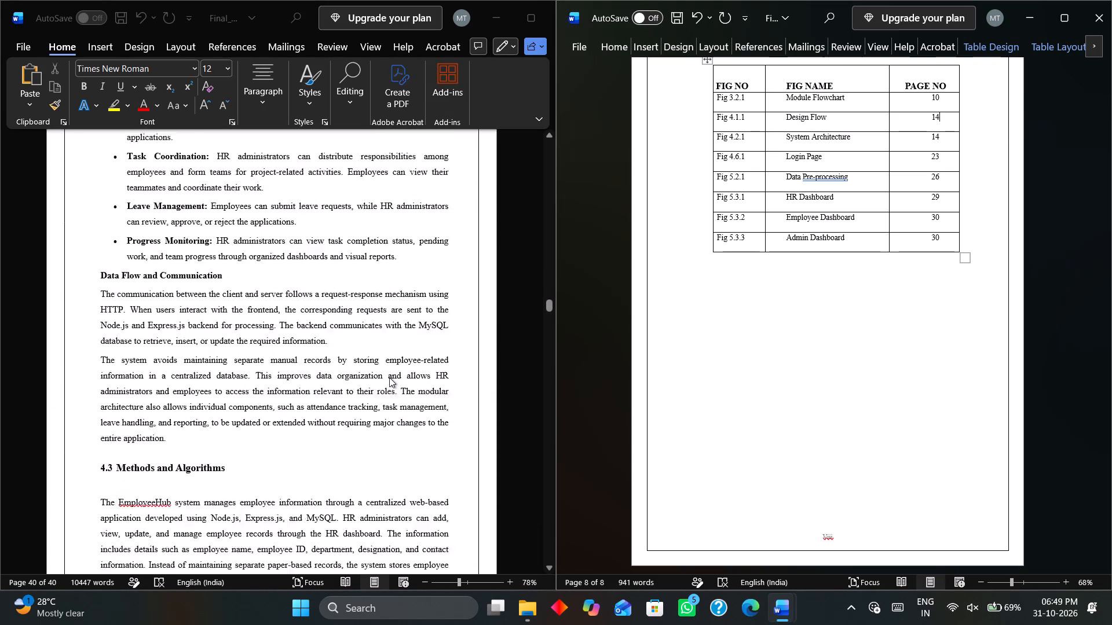
scroll(389, 377, down, 9)
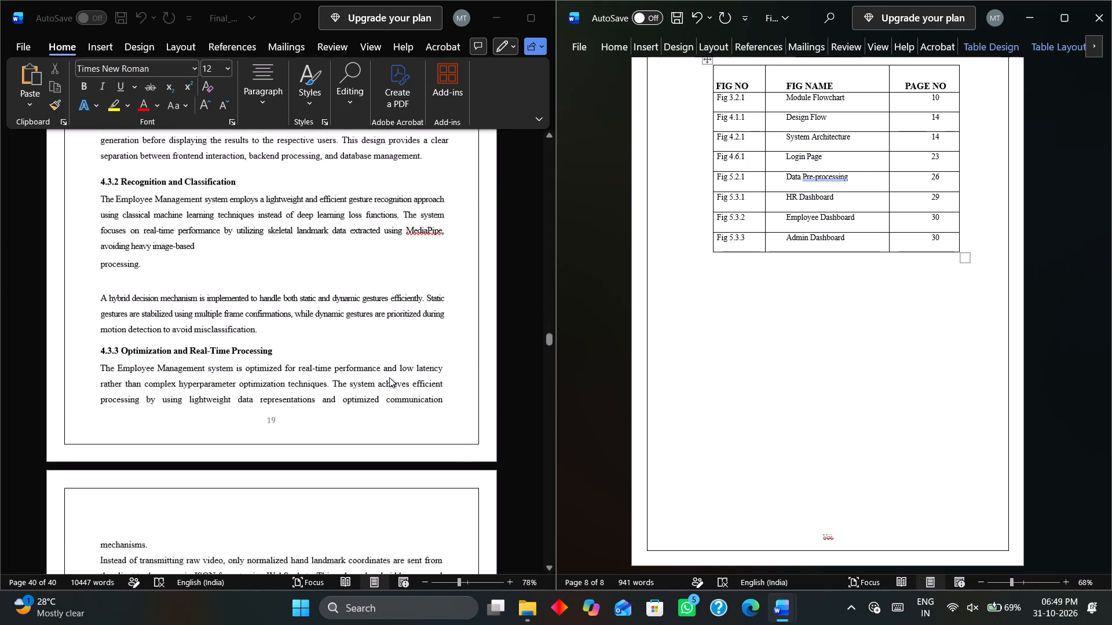
scroll(389, 377, down, 7)
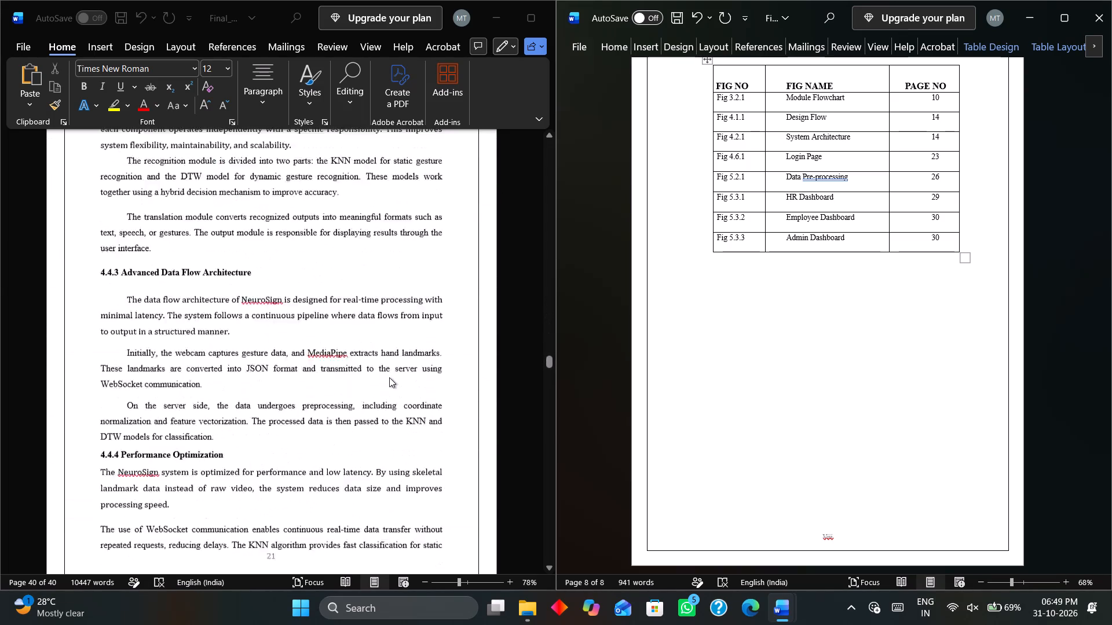
scroll(389, 377, down, 6)
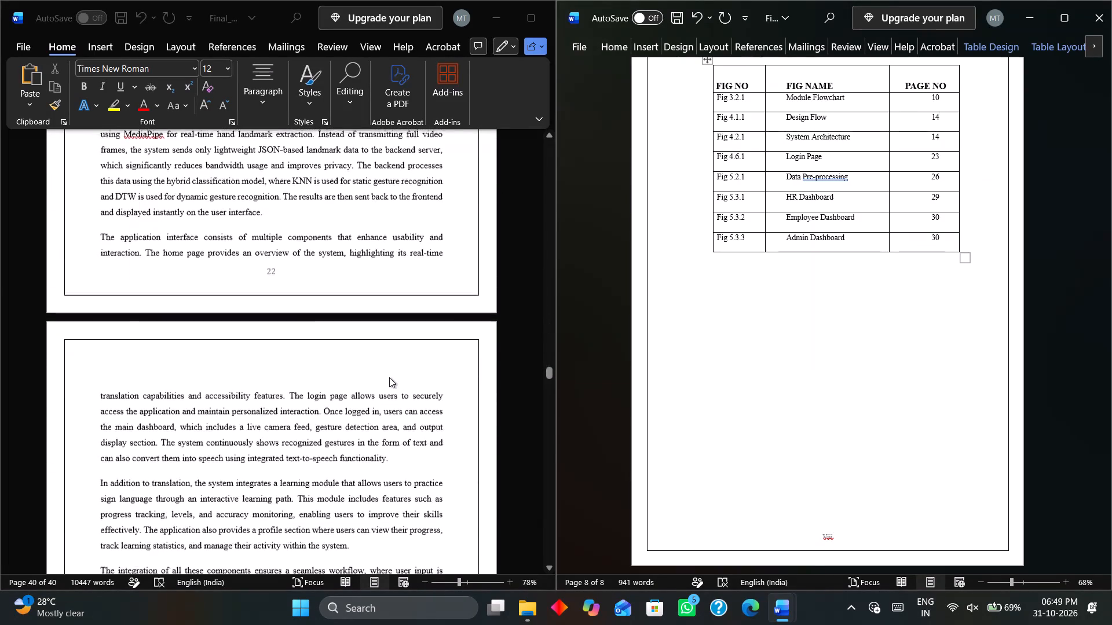
scroll(389, 377, down, 3)
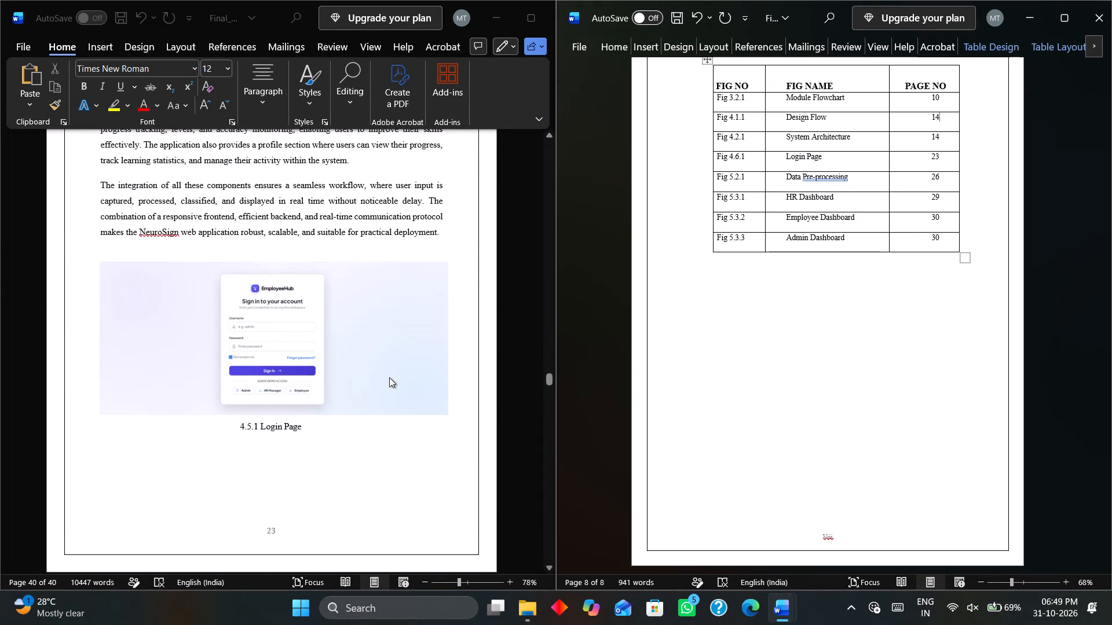
scroll(389, 377, up, 2)
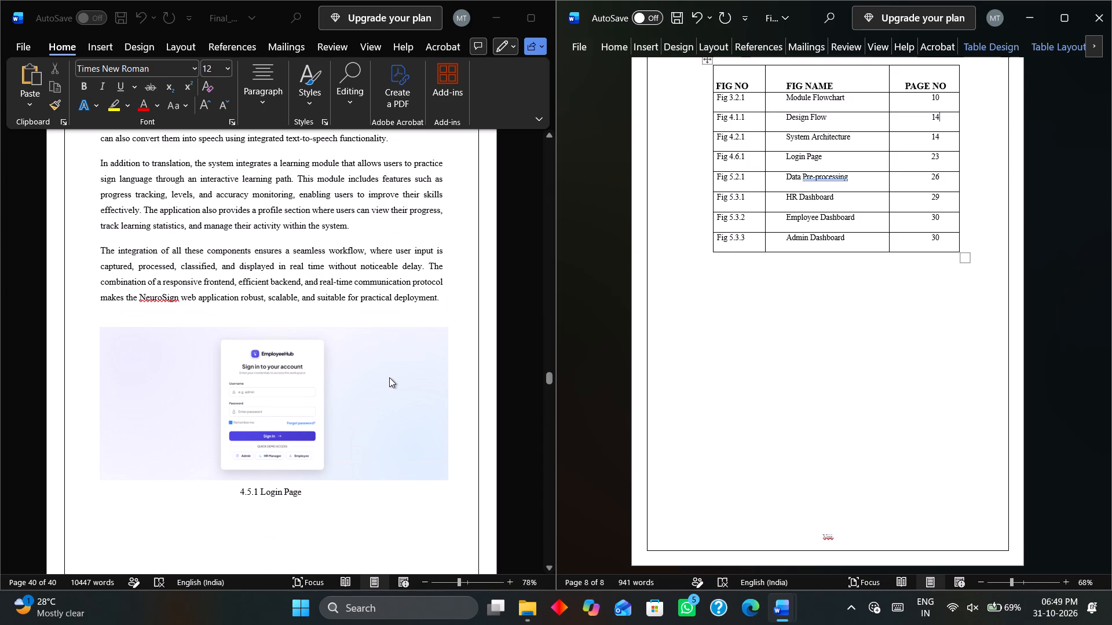
click(740, 156)
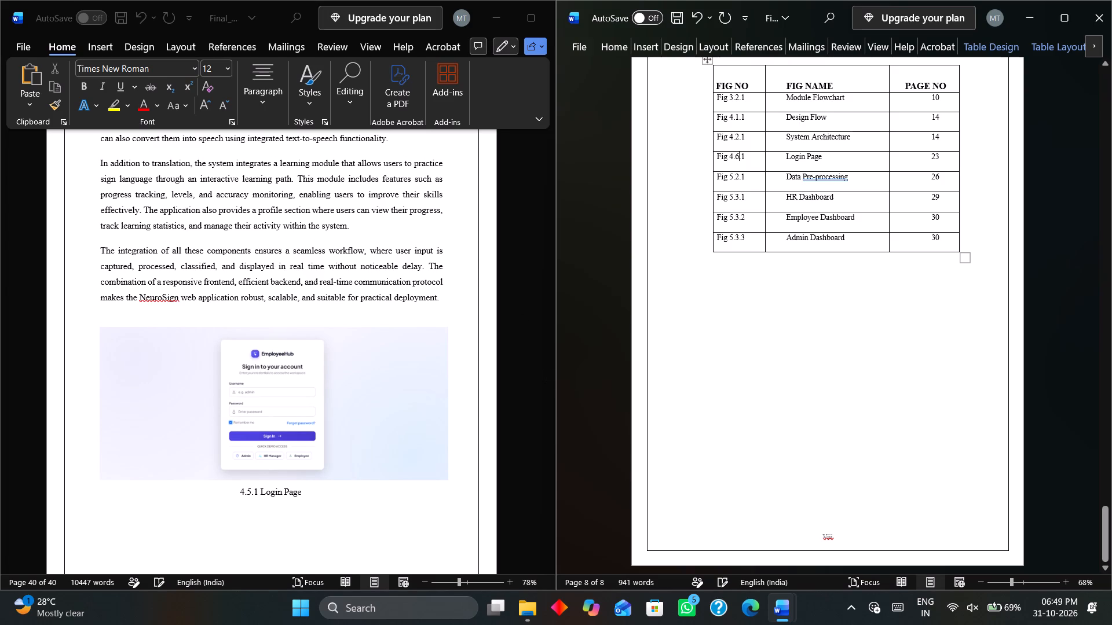
key(BackSpace)
key(5)
click(942, 159)
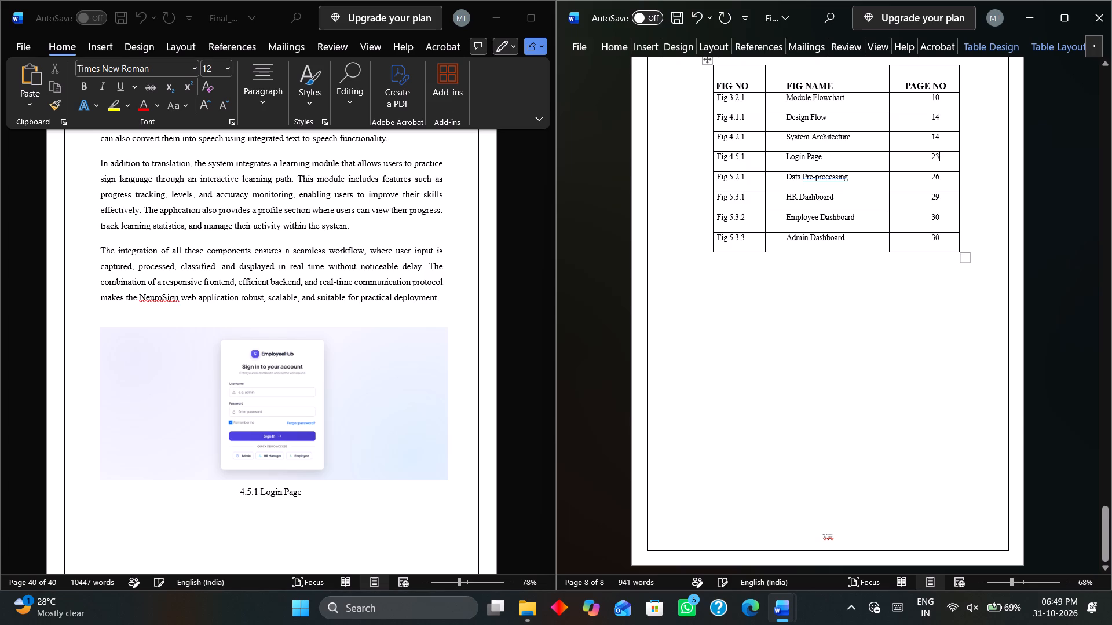
Check the Data Pre-processing figure's caption number and page in the report against its List of Figures entry.
scroll(534, 275, down, 1)
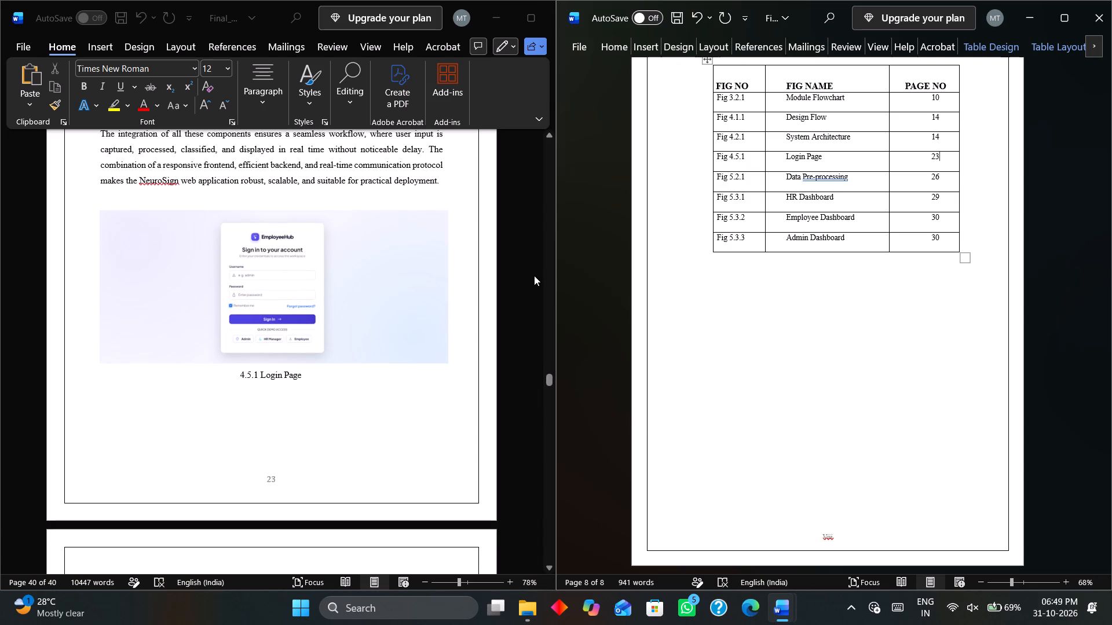
scroll(446, 336, down, 2)
scroll(371, 417, down, 1)
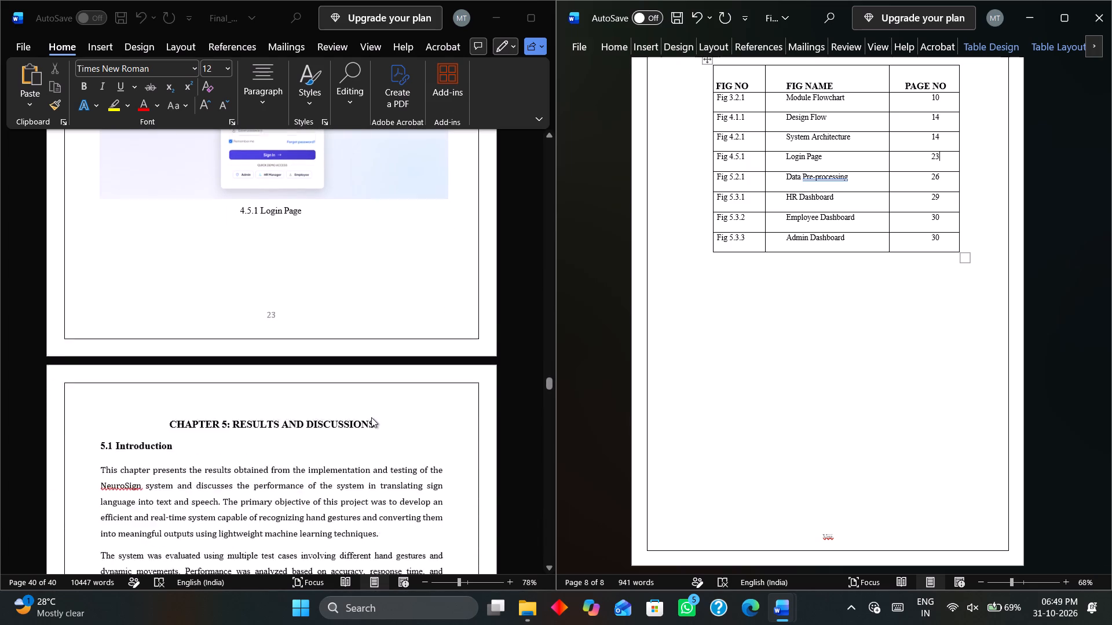
scroll(371, 417, down, 8)
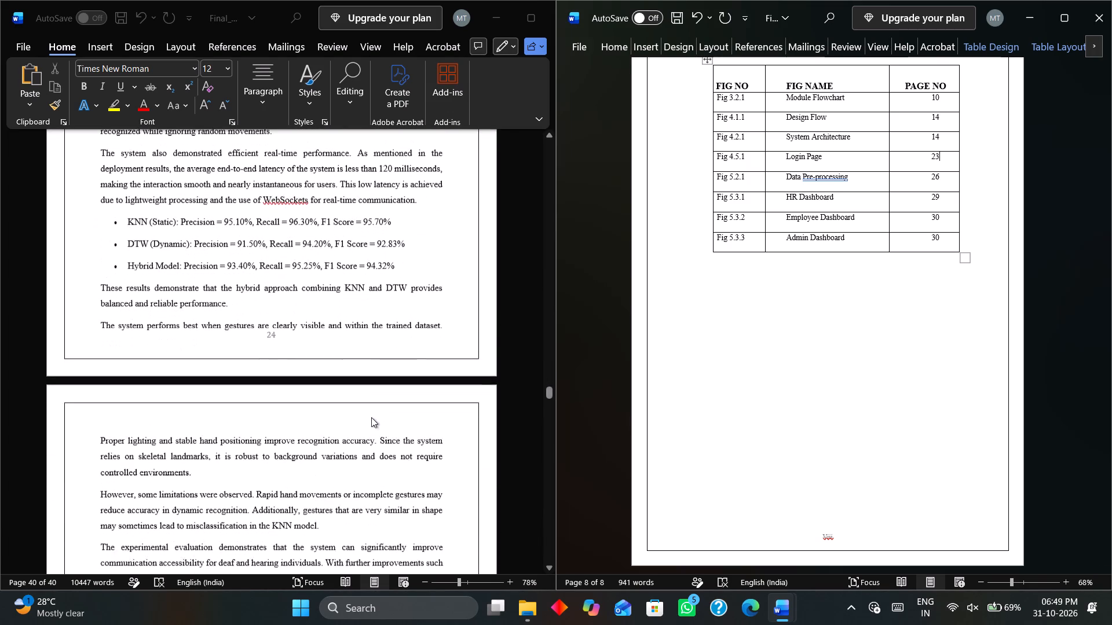
scroll(371, 417, down, 7)
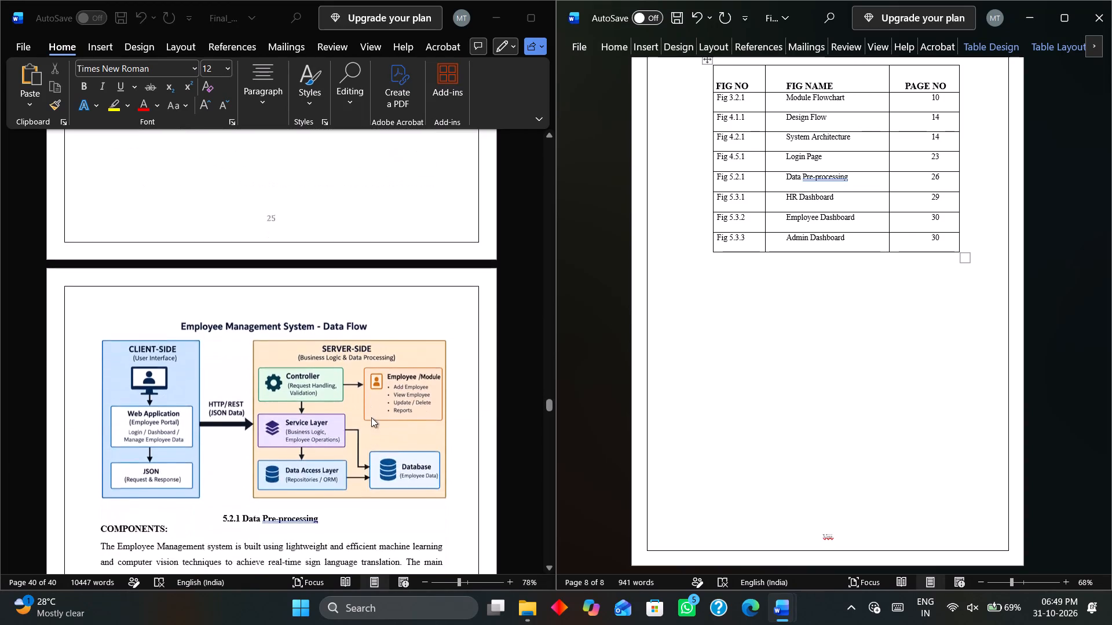
scroll(371, 417, down, 2)
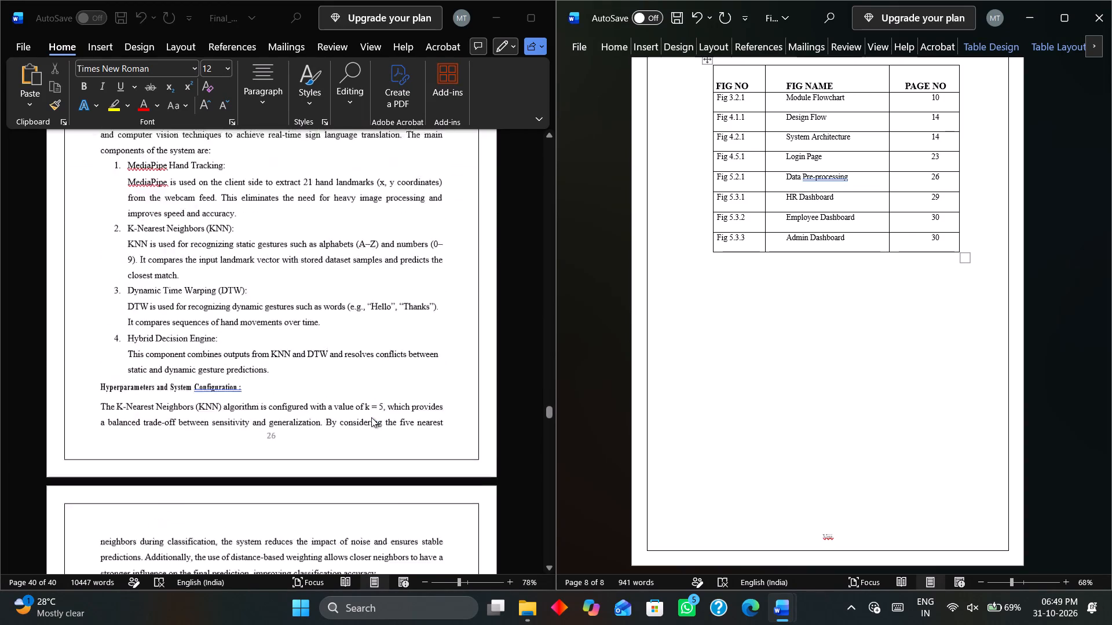
scroll(371, 417, up, 1)
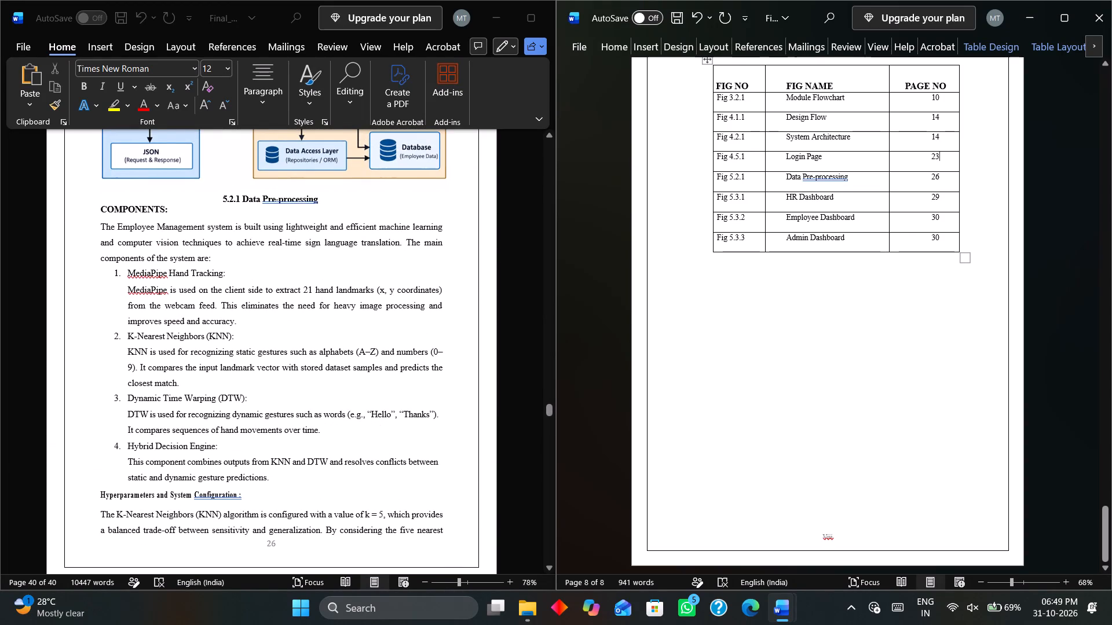
Compare the report's HR Dashboard and Employee Dashboard figure captions and pages with their entries in the List of Figures.
key(Down)
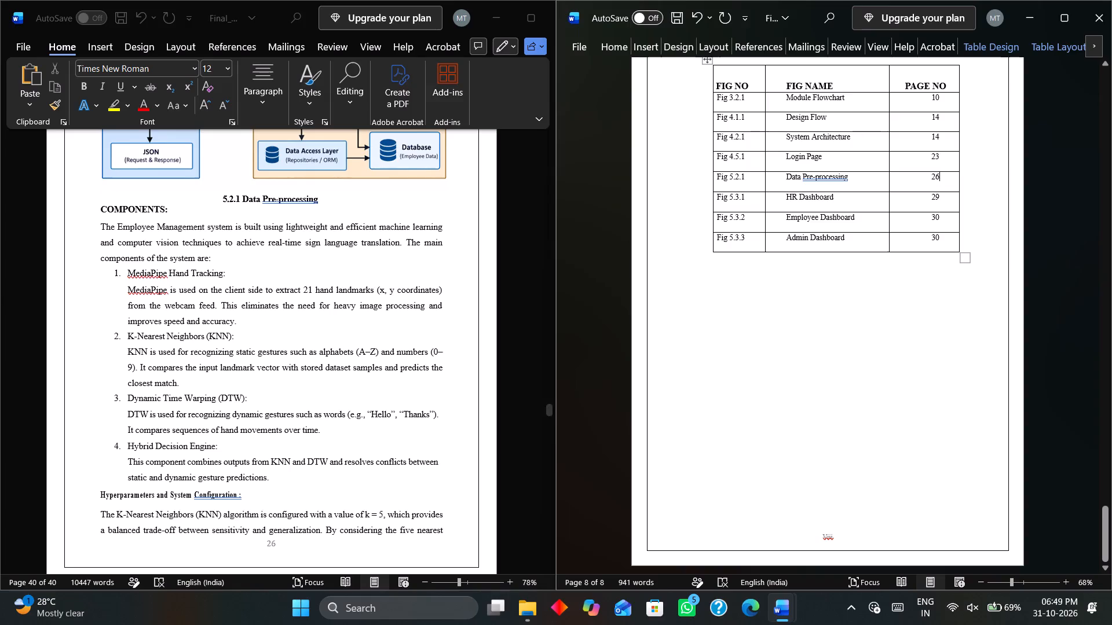
scroll(524, 266, down, 2)
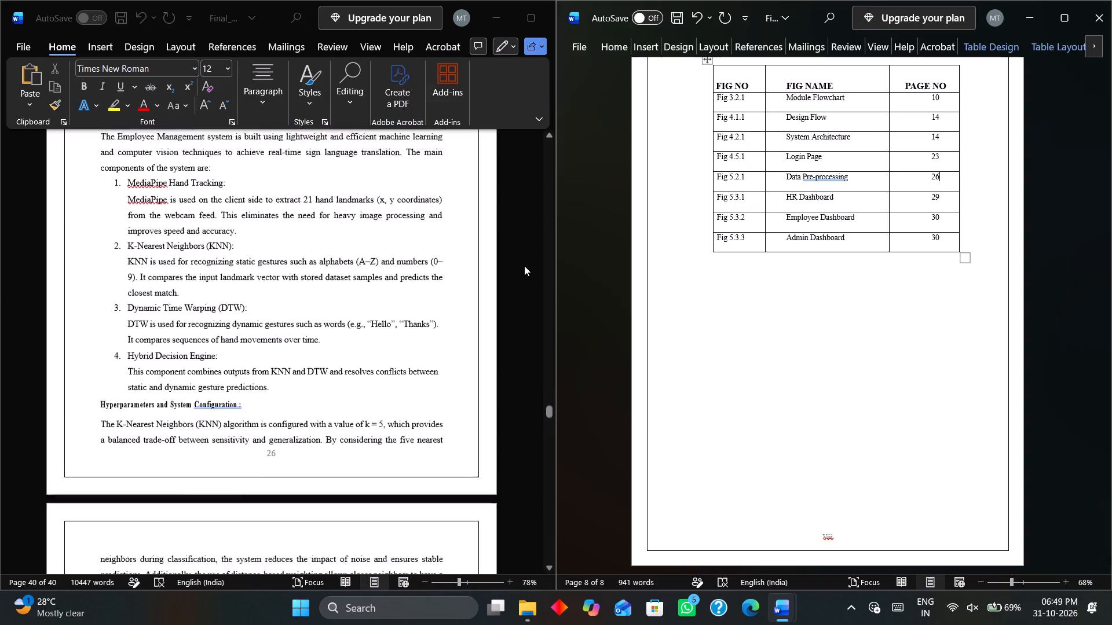
scroll(426, 387, down, 5)
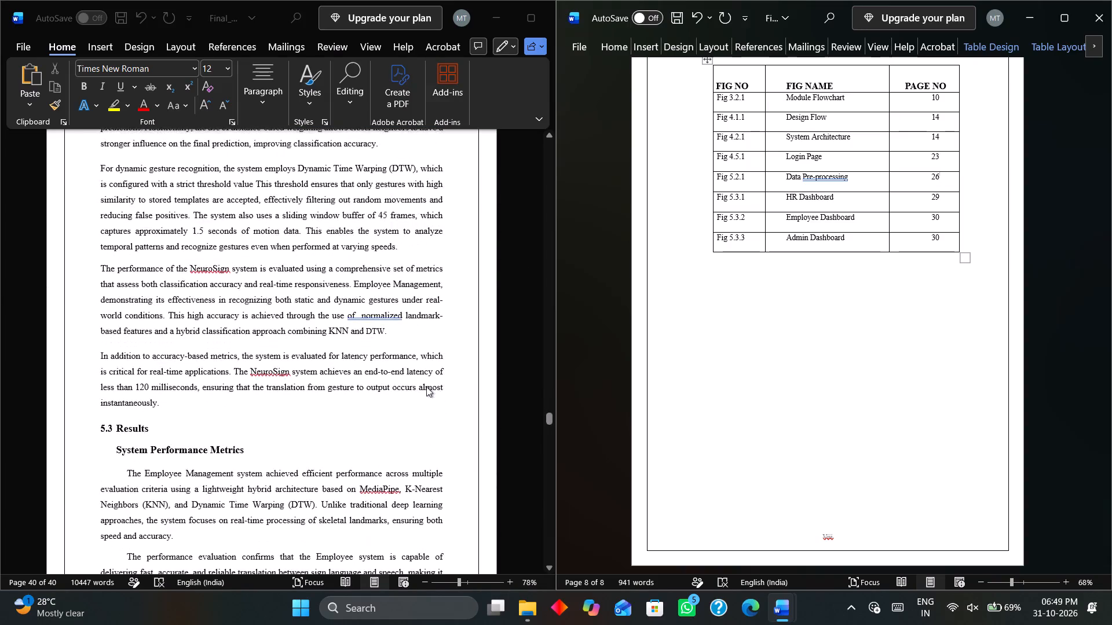
scroll(426, 387, down, 4)
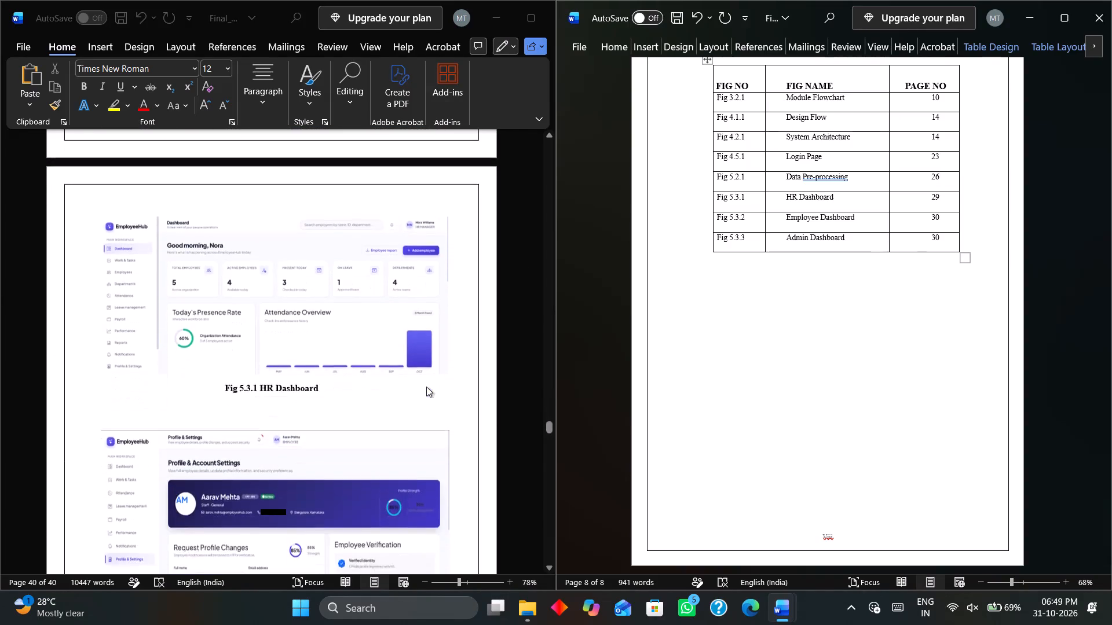
scroll(426, 387, down, 2)
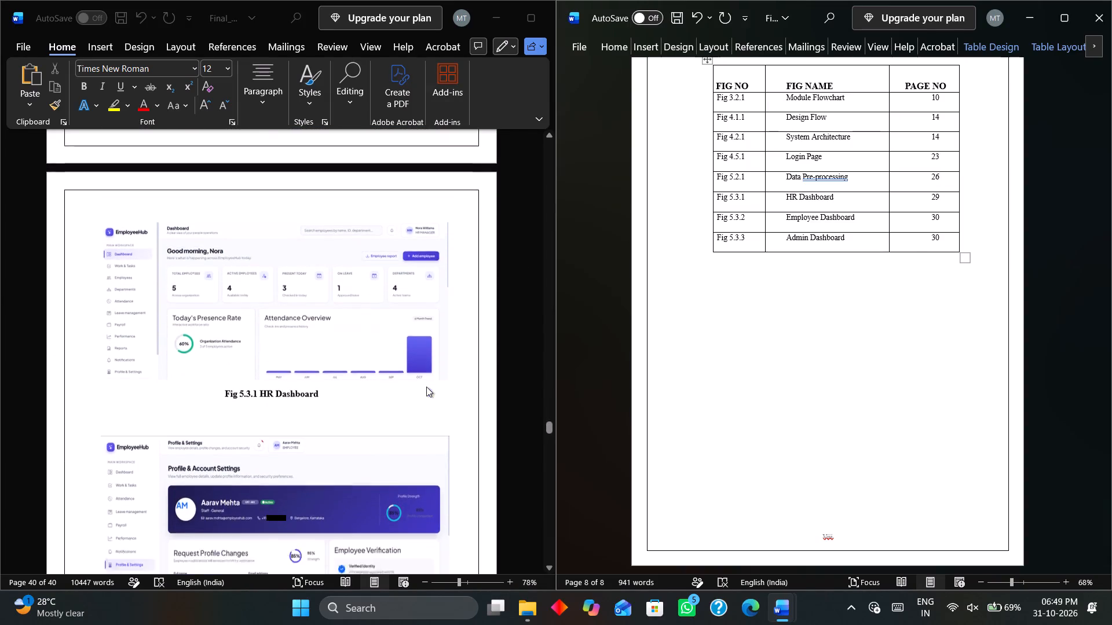
scroll(426, 387, down, 2)
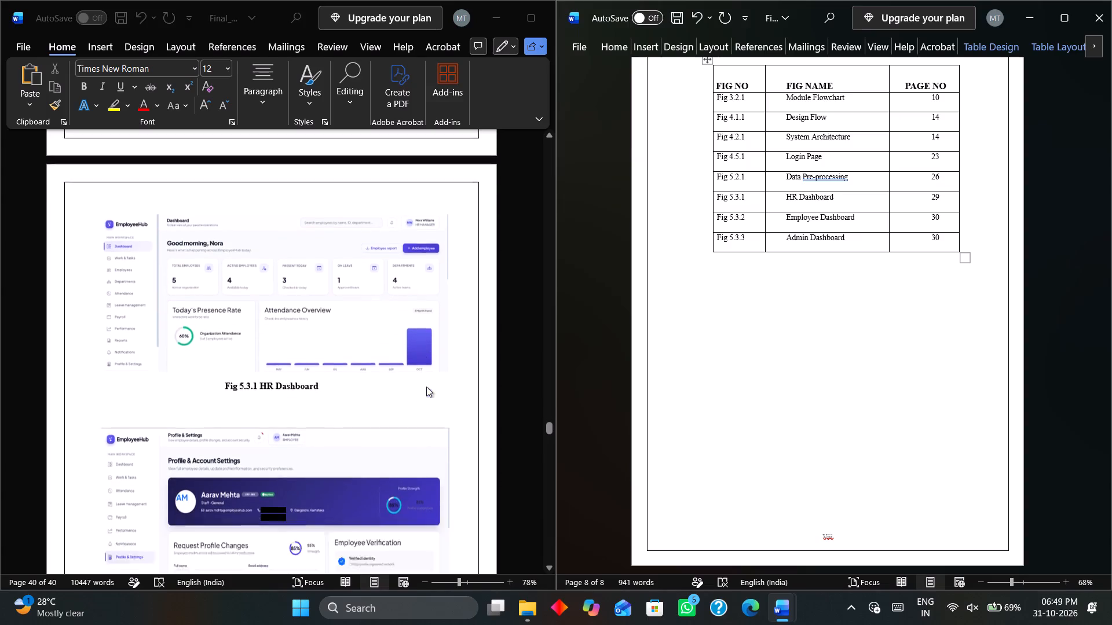
scroll(426, 387, down, 1)
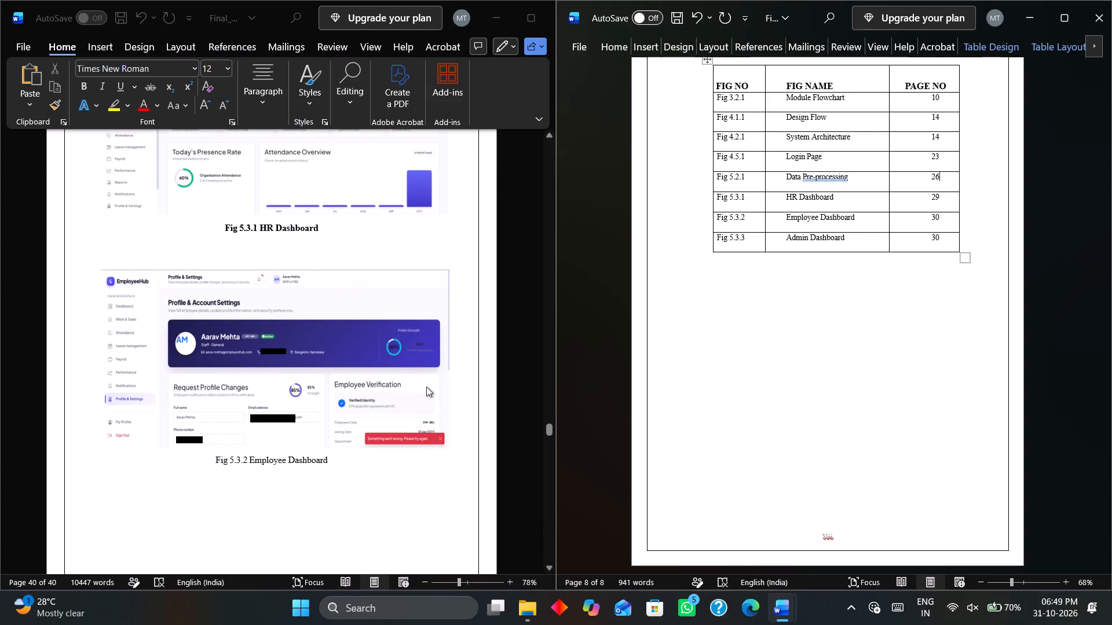
scroll(426, 387, up, 10)
scroll(426, 387, down, 1)
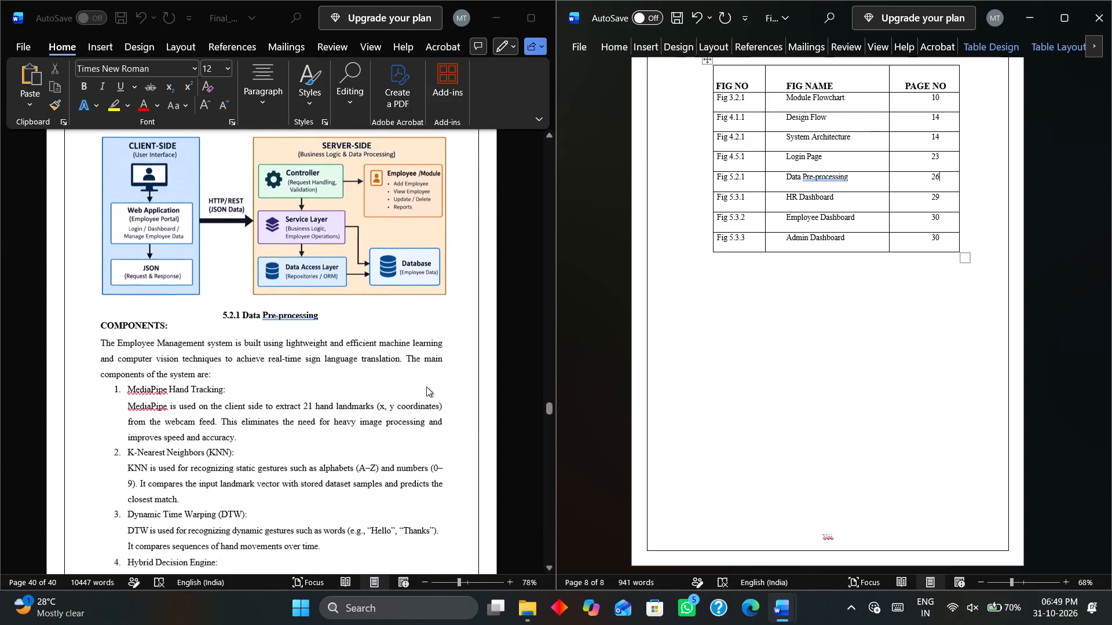
scroll(426, 387, down, 7)
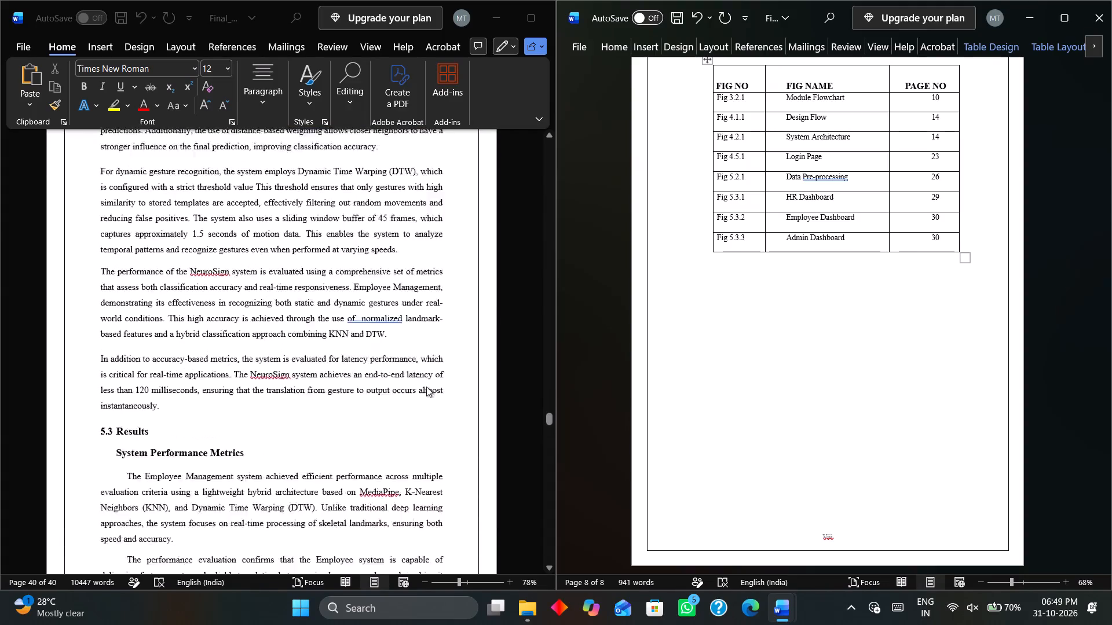
scroll(426, 387, down, 4)
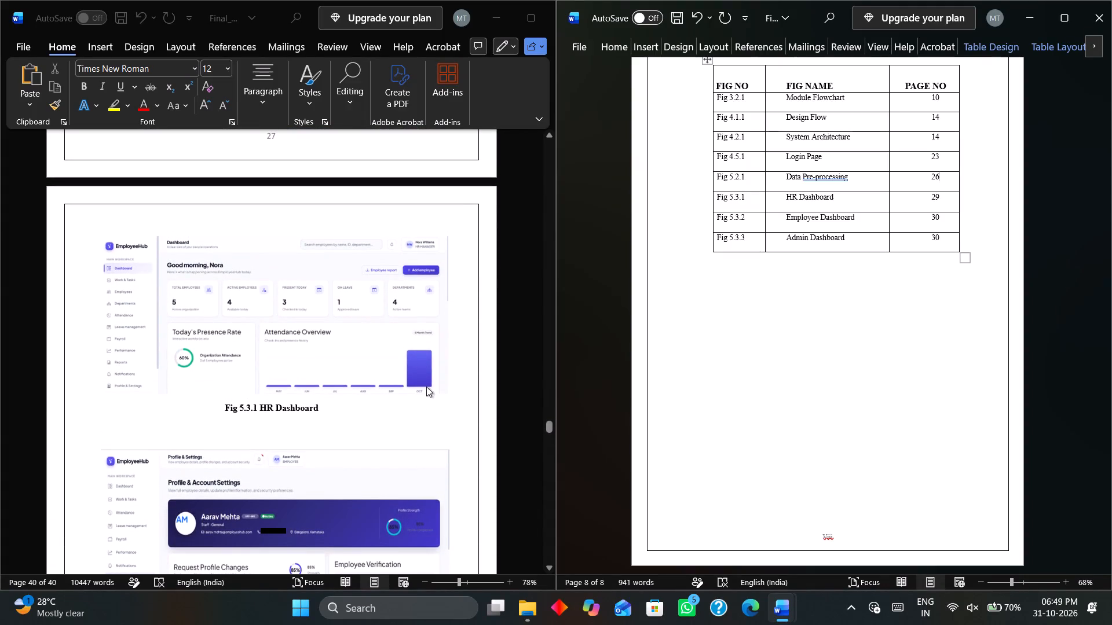
scroll(426, 387, down, 2)
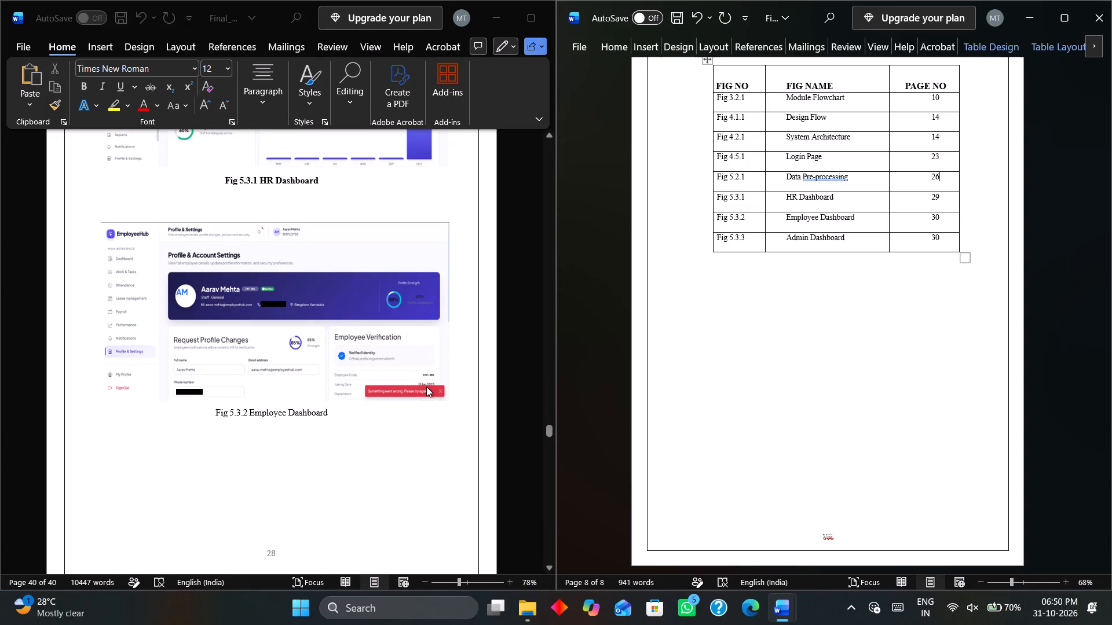
scroll(426, 387, up, 2)
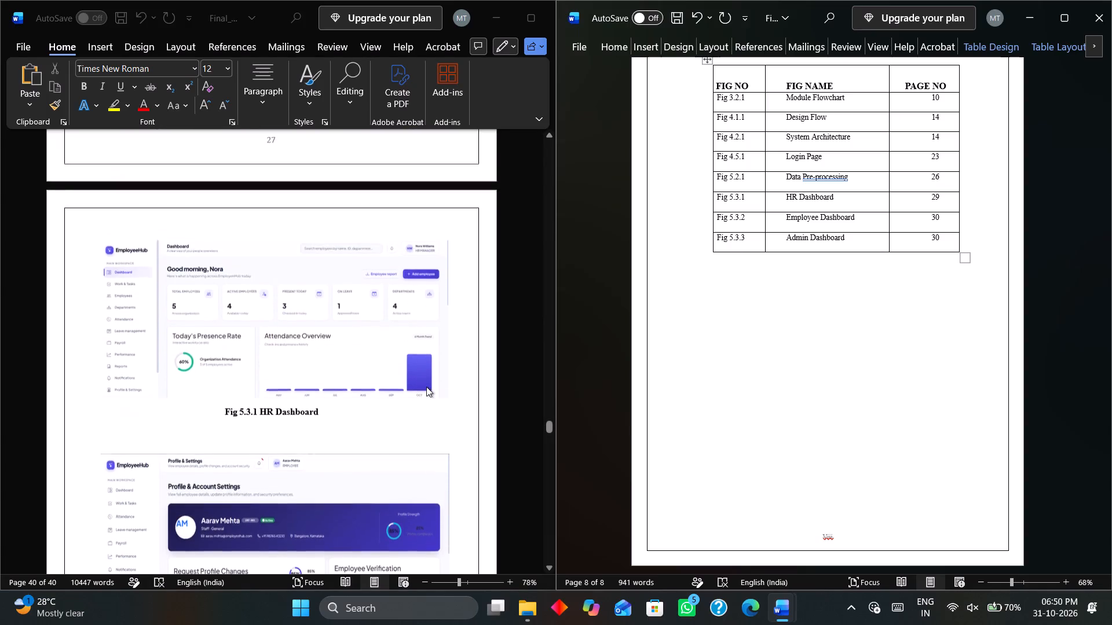
scroll(426, 387, up, 2)
scroll(426, 387, down, 2)
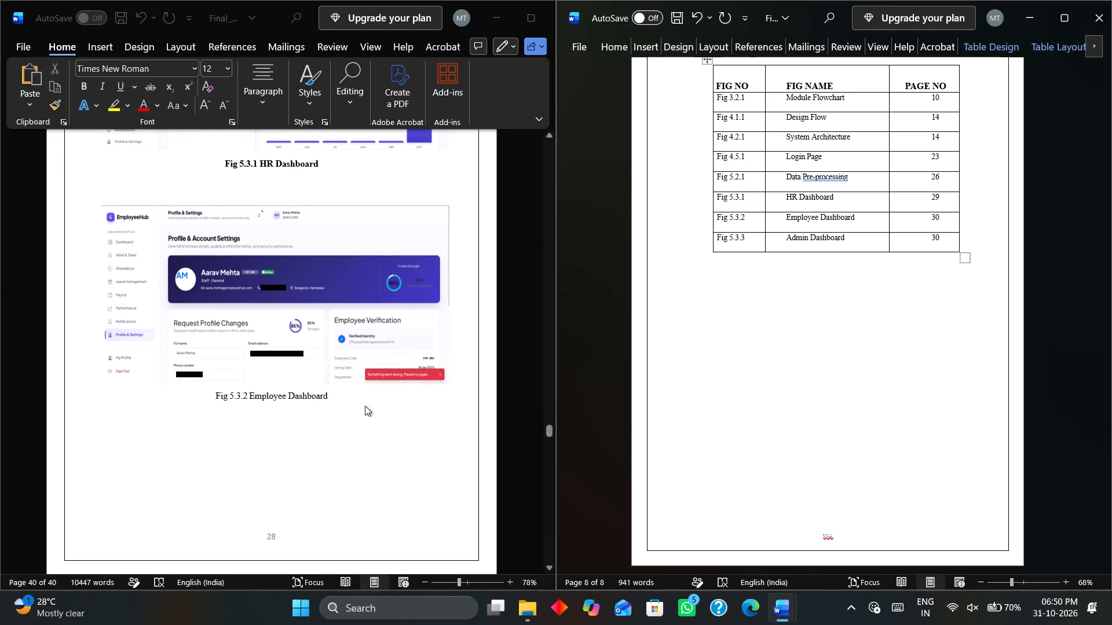
Make the Fig 5.3.2 Employee Dashboard caption in the report bold.
drag(332, 395, 213, 396)
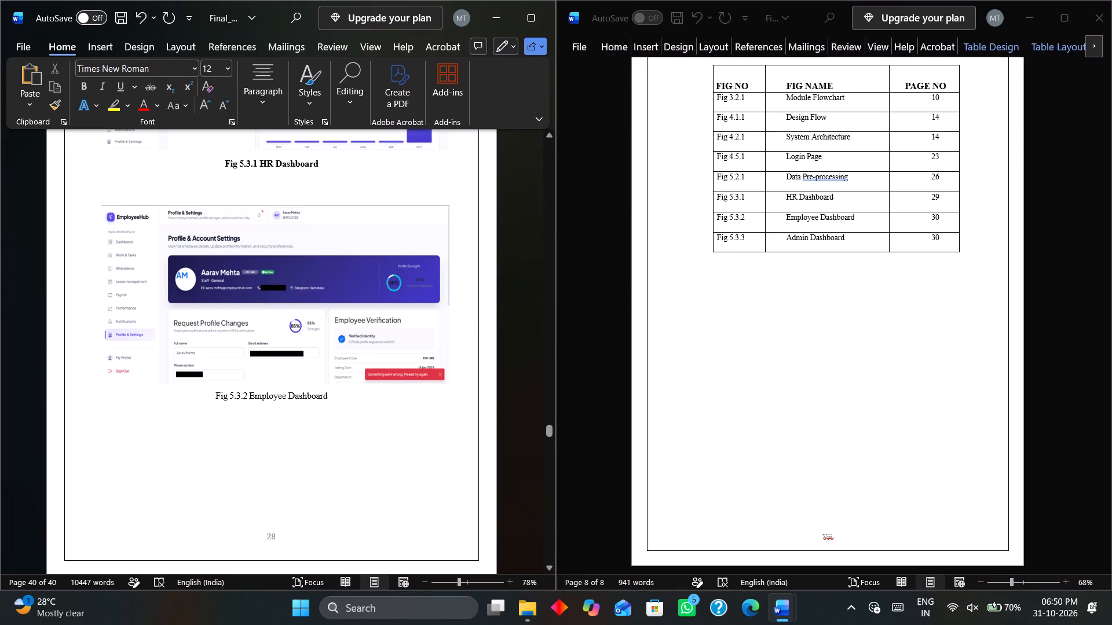
drag(213, 396, 333, 396)
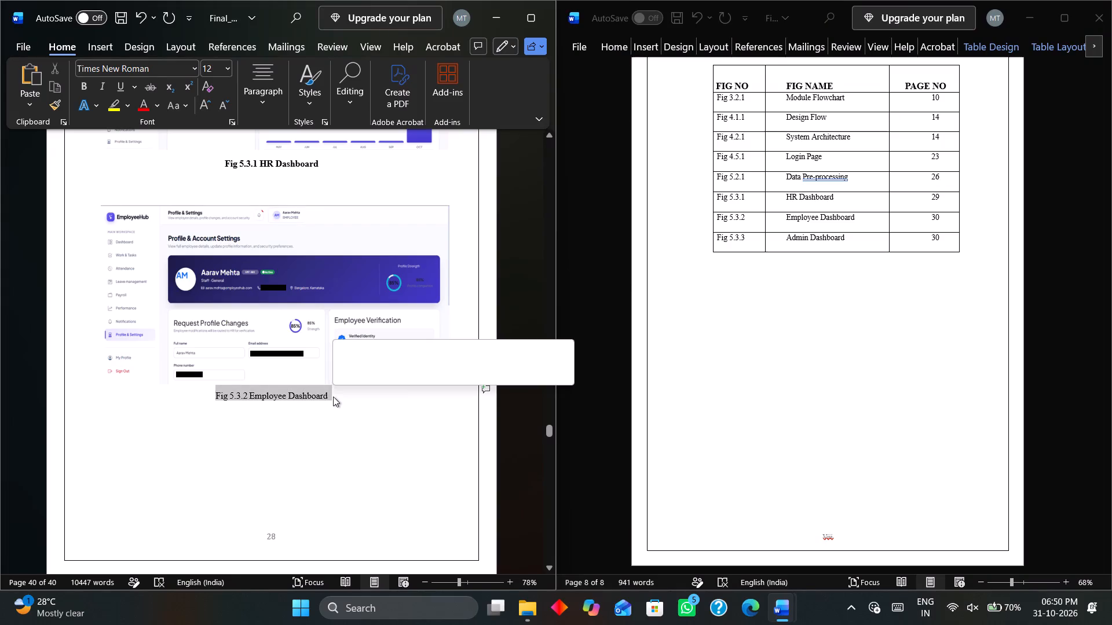
click(343, 374)
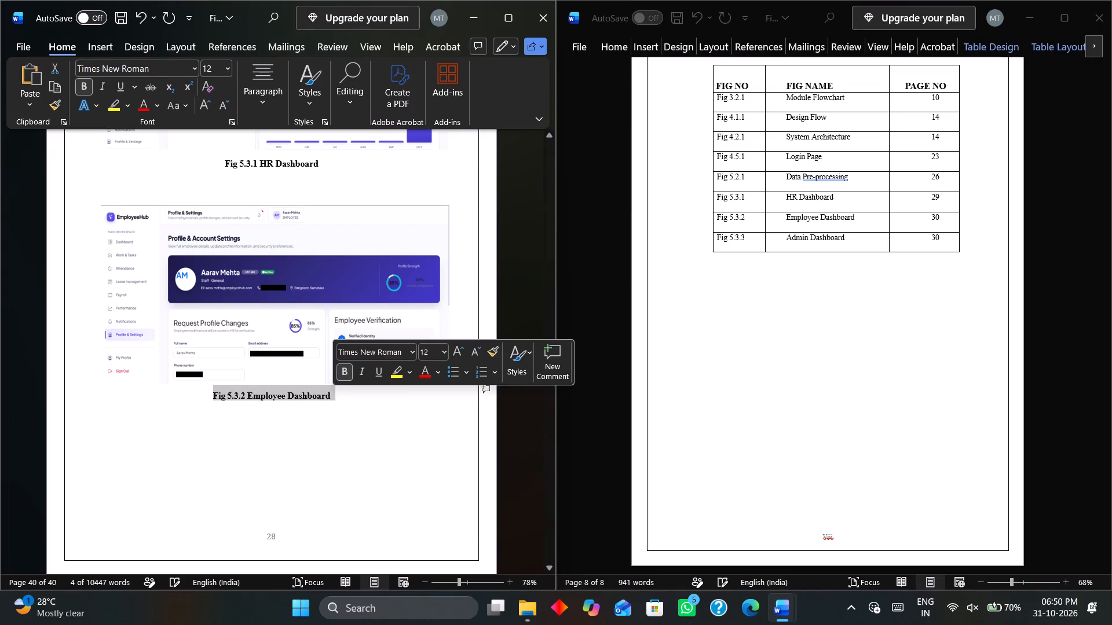
click(330, 431)
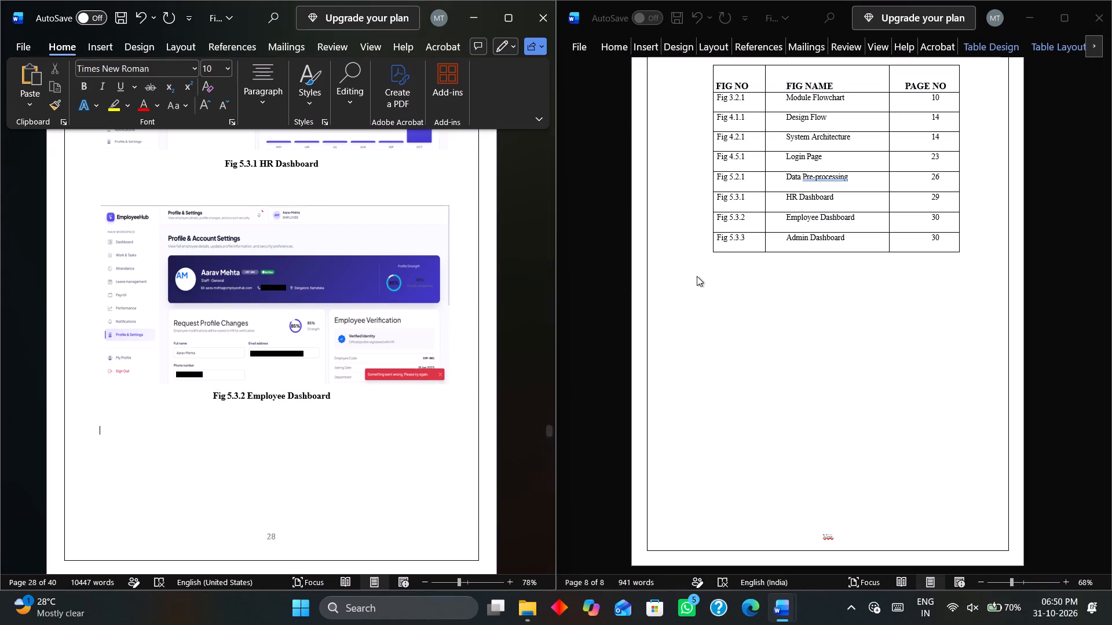
Set the page numbers of the HR Dashboard and Employee Dashboard entries in the List of Figures to 28.
click(933, 200)
click(943, 199)
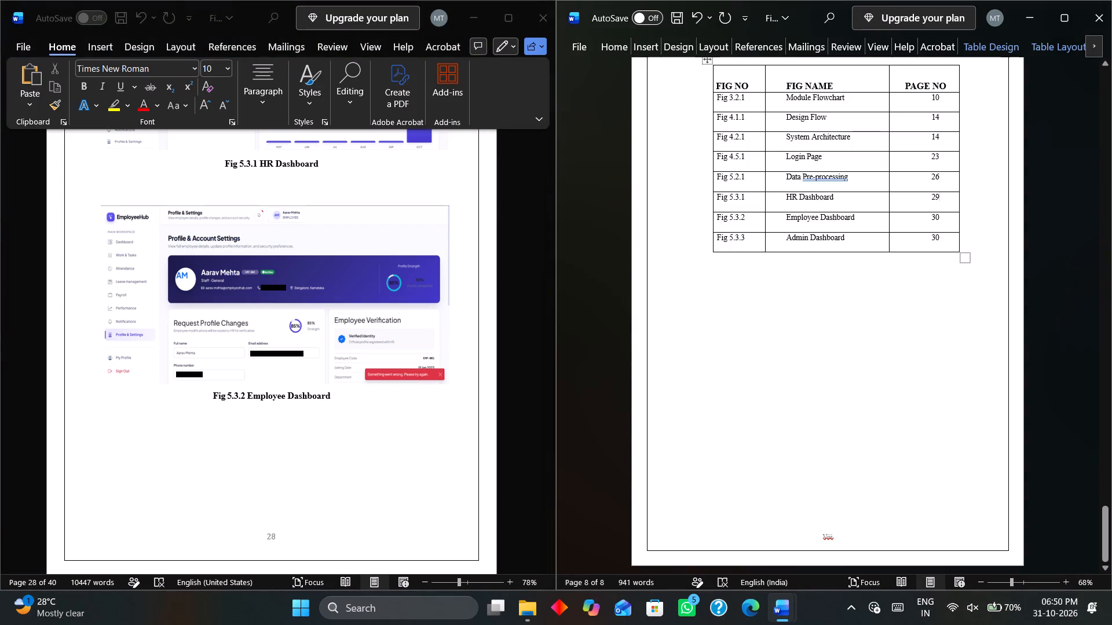
key(BackSpace)
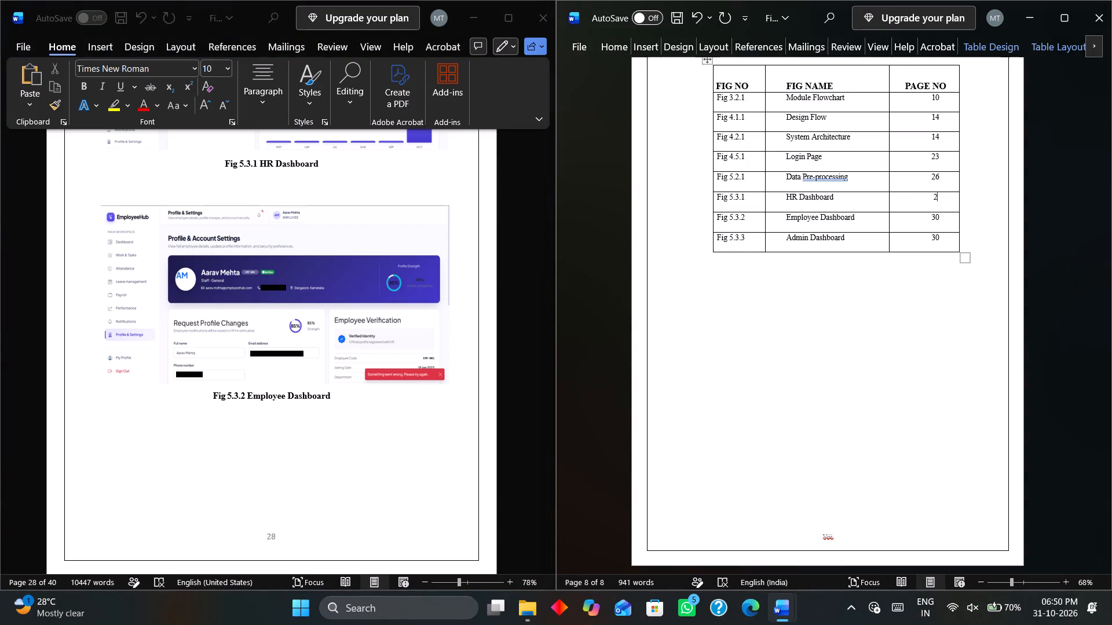
key(8)
key(Down)
key(BackSpace)
key(BackSpace)
text(28)
Find the Admin Dashboard figure's page in the report and set its List of Figures page number to 29.
scroll(540, 311, down, 2)
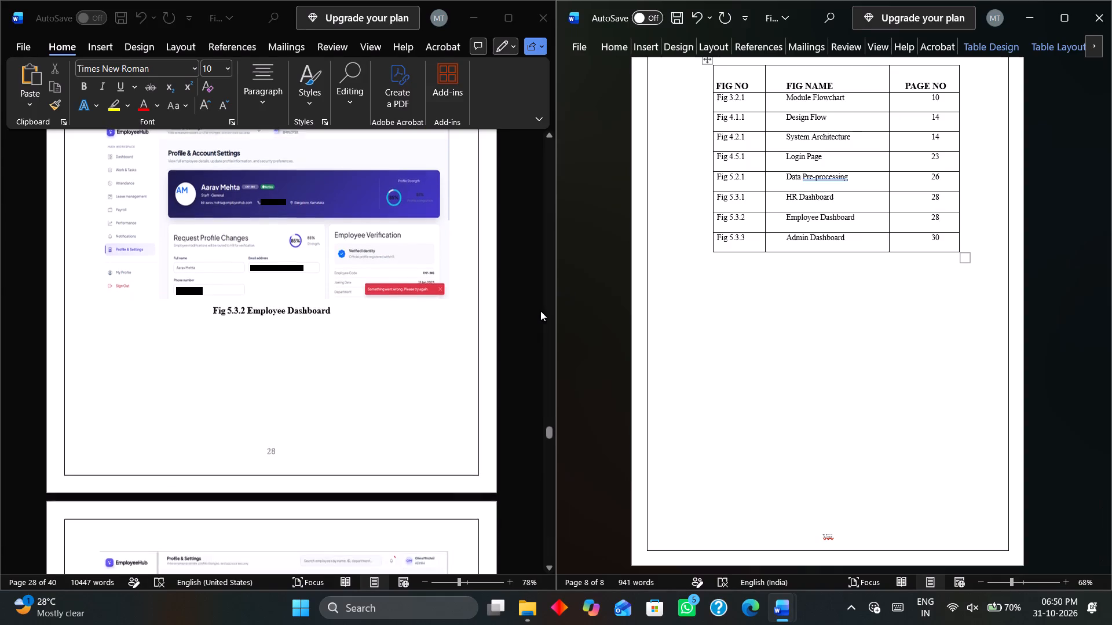
scroll(442, 389, down, 5)
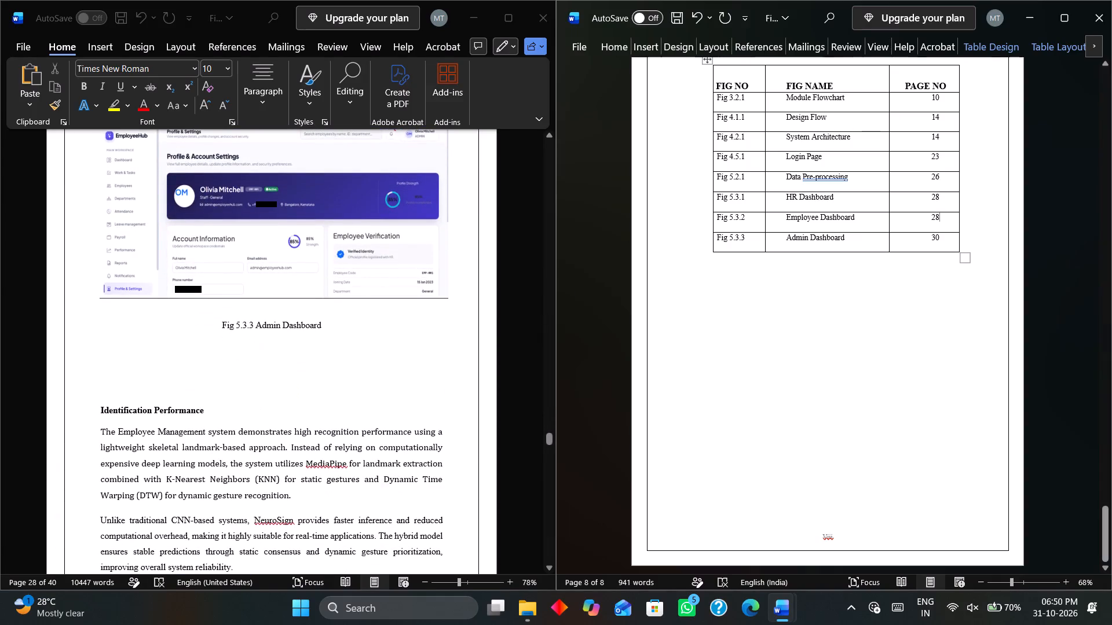
key(Down)
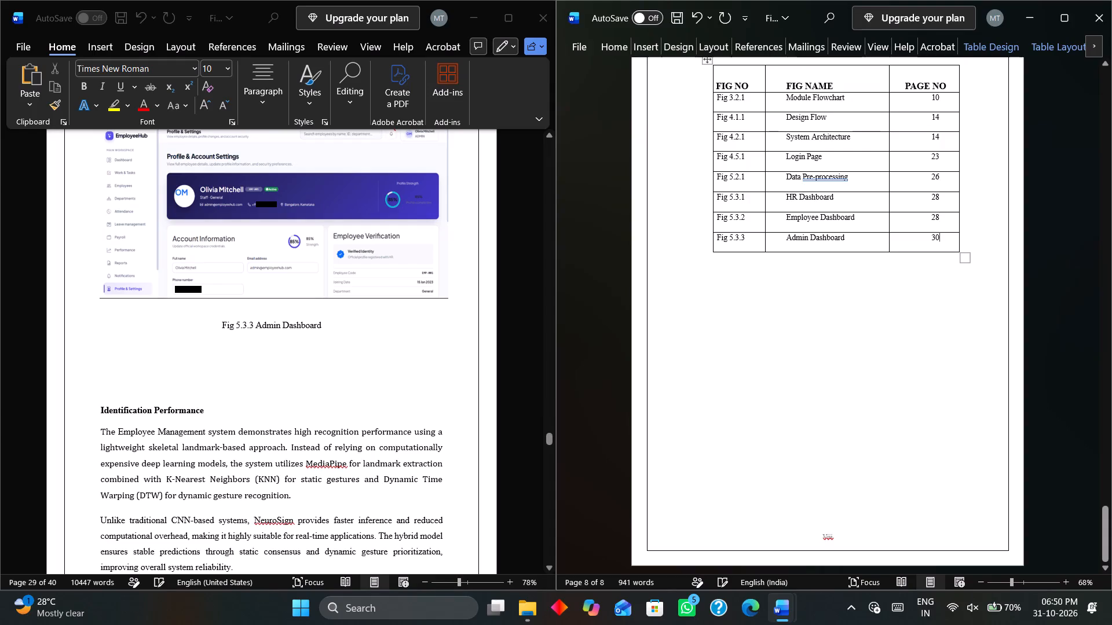
key(BackSpace)
key(BackSpace)
scroll(493, 341, down, 5)
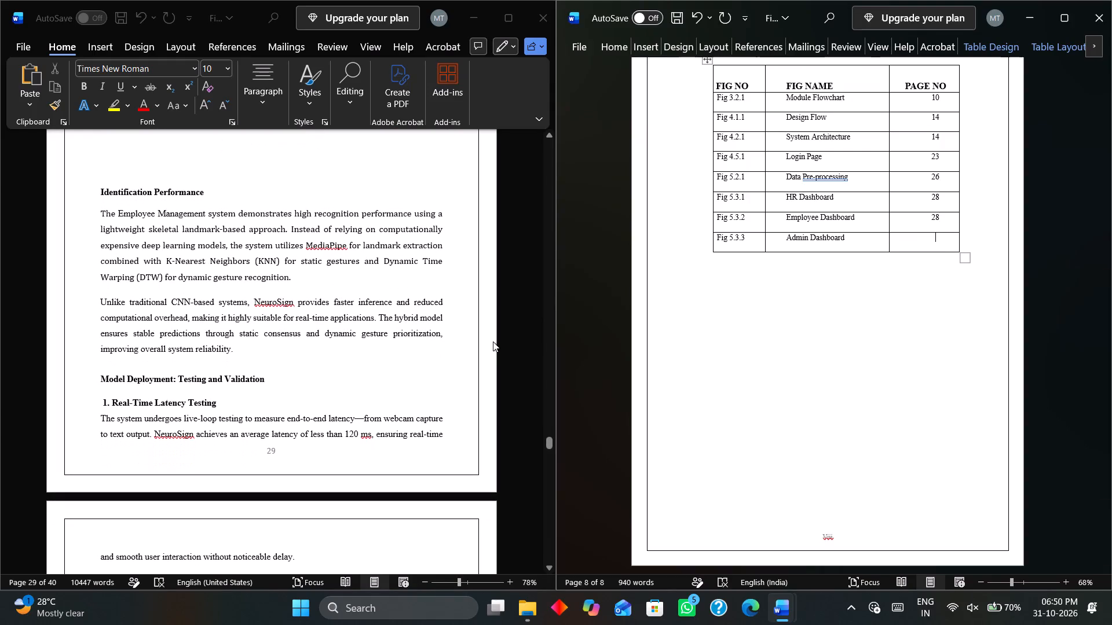
text(29)
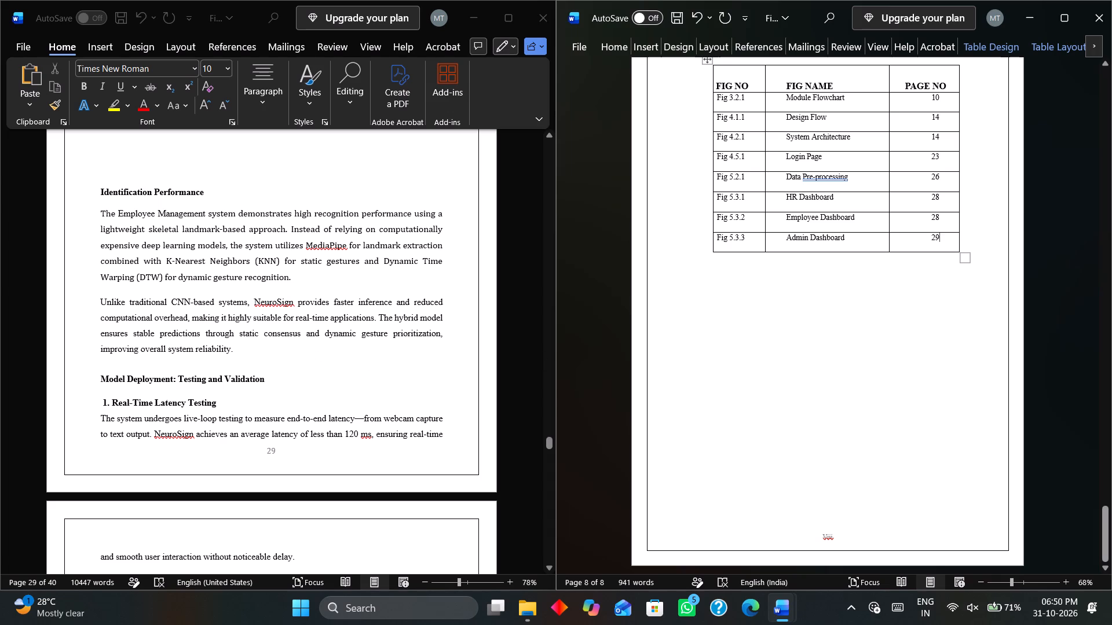
key(Return)
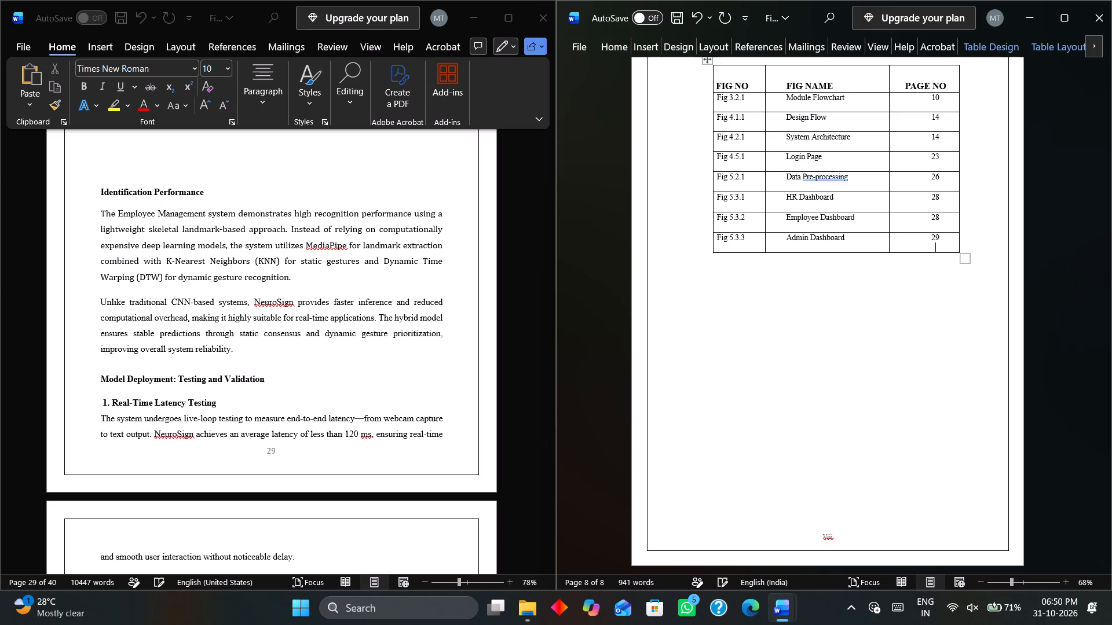
key(BackSpace)
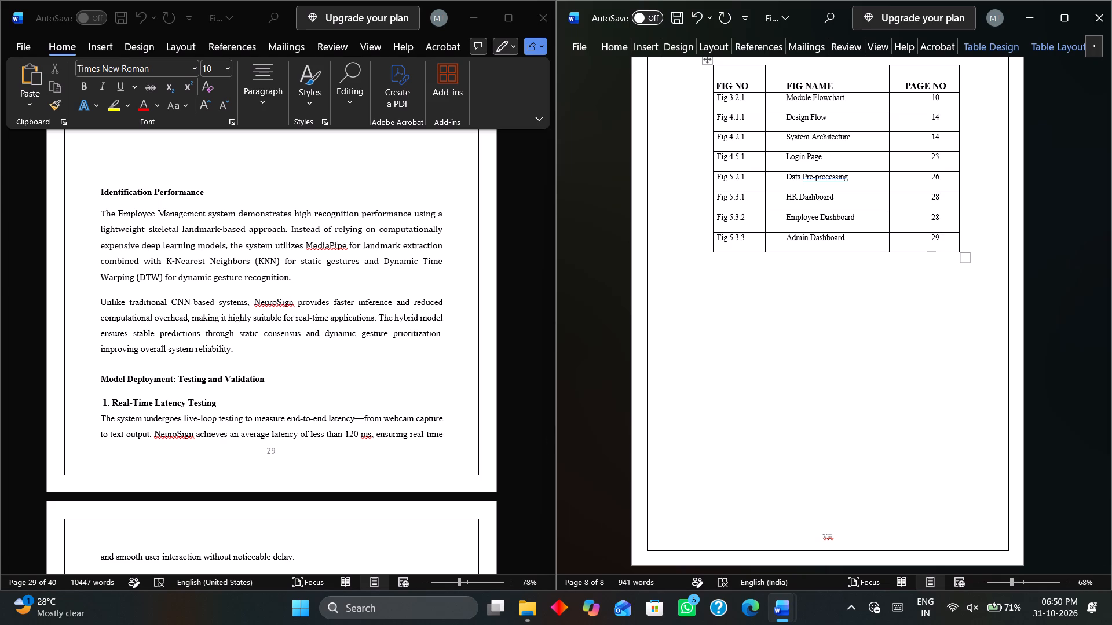
Save the front-matter document containing the List of Figures.
key(ctrl+s)
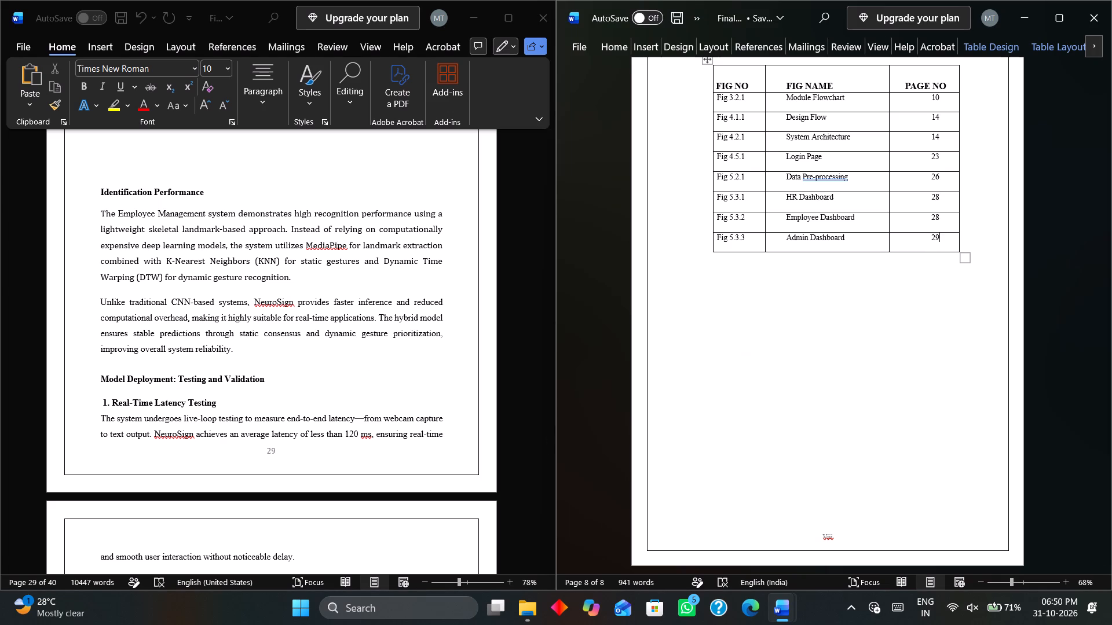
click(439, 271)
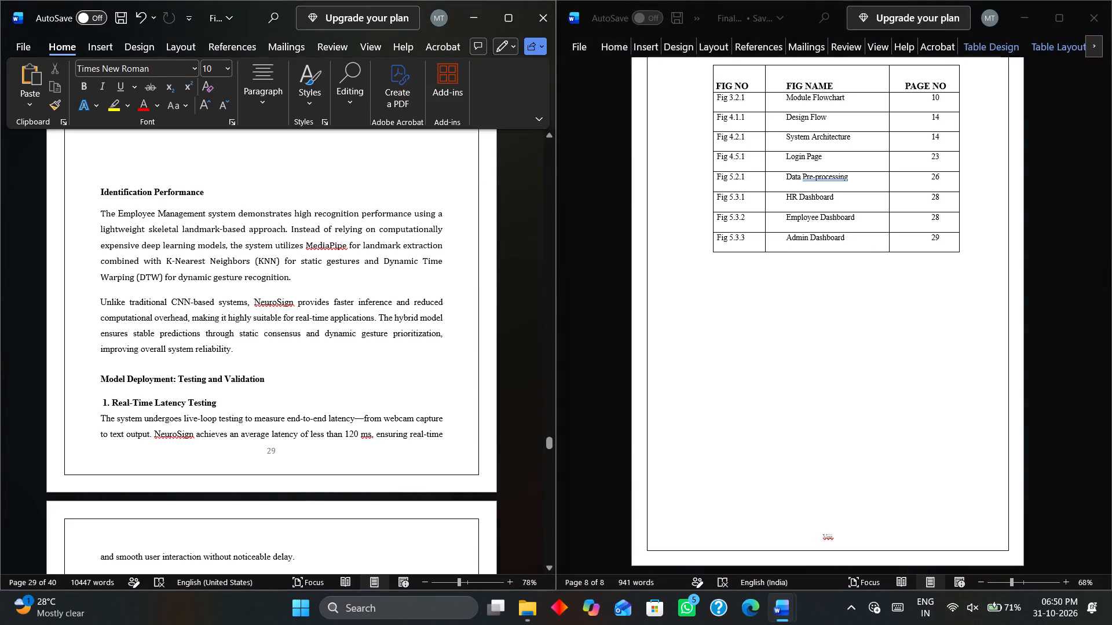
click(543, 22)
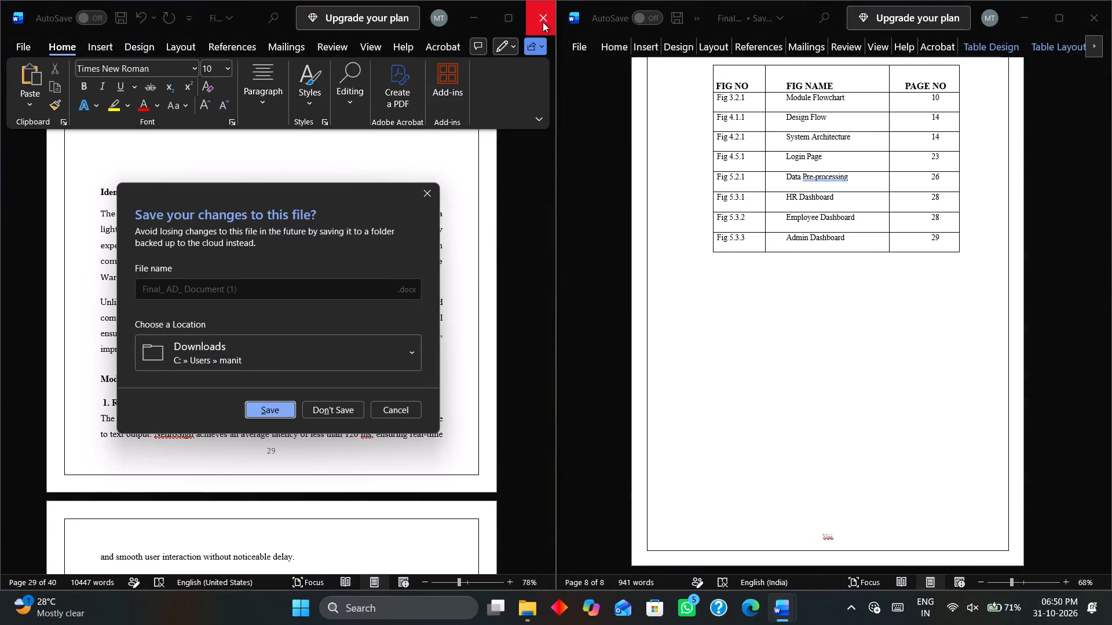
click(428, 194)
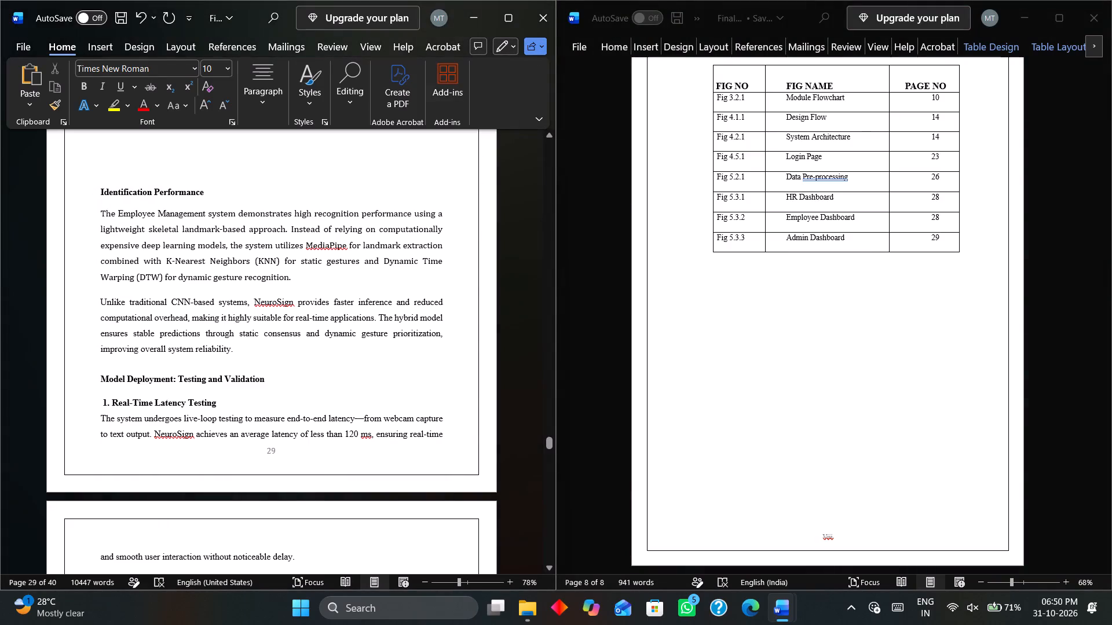
Remove the blank lines between the Fig 5.3.3 Admin Dashboard caption and the Identification Performance heading in the report.
scroll(395, 258, up, 2)
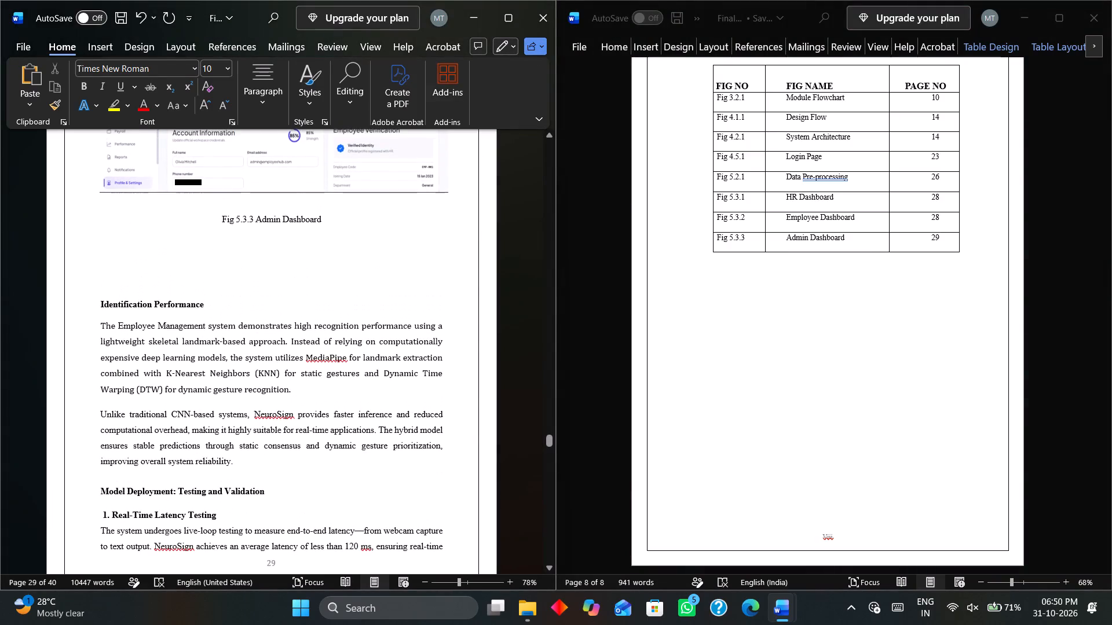
click(184, 284)
key(BackSpace)
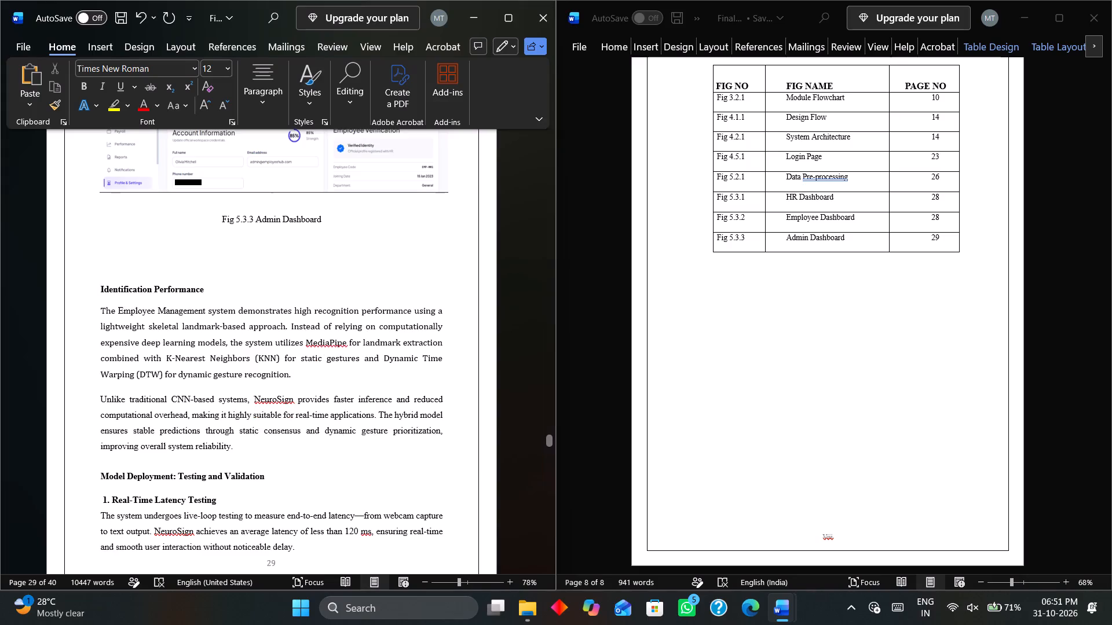
key(BackSpace)
key(BackSpace)
key(BackSpace)
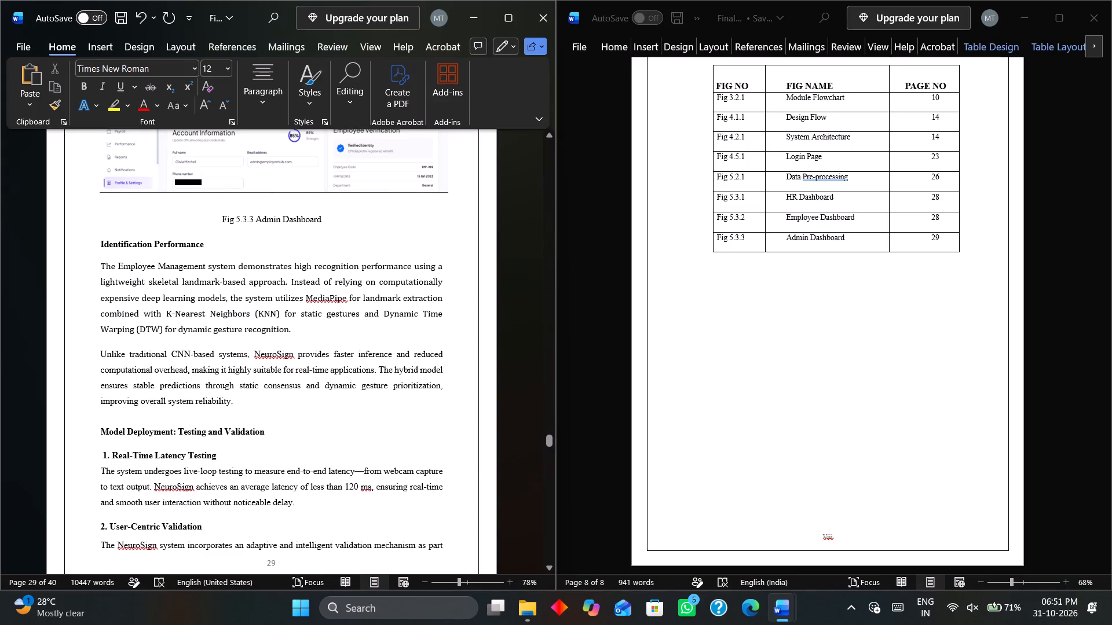
Save the report document.
scroll(191, 334, down, 2)
scroll(191, 334, up, 1)
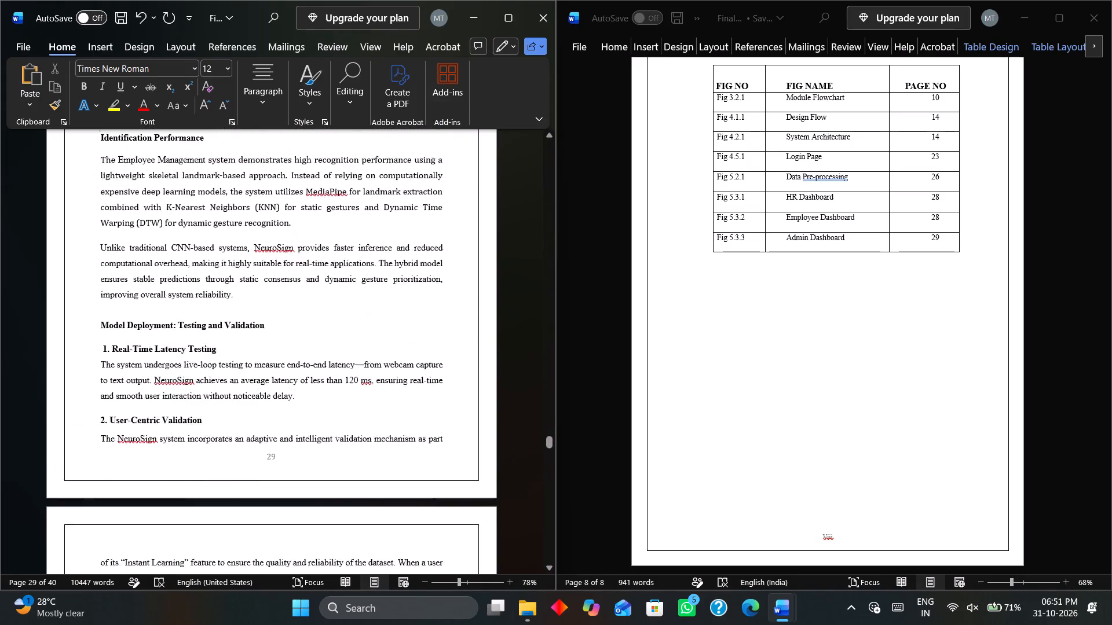
scroll(191, 334, up, 2)
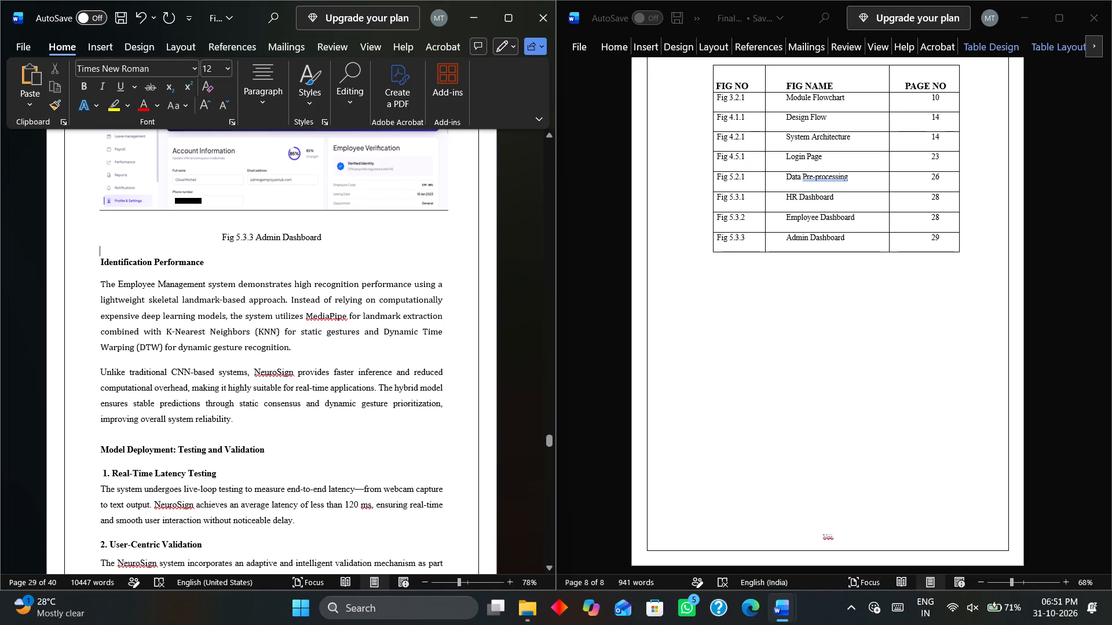
key(ctrl+s)
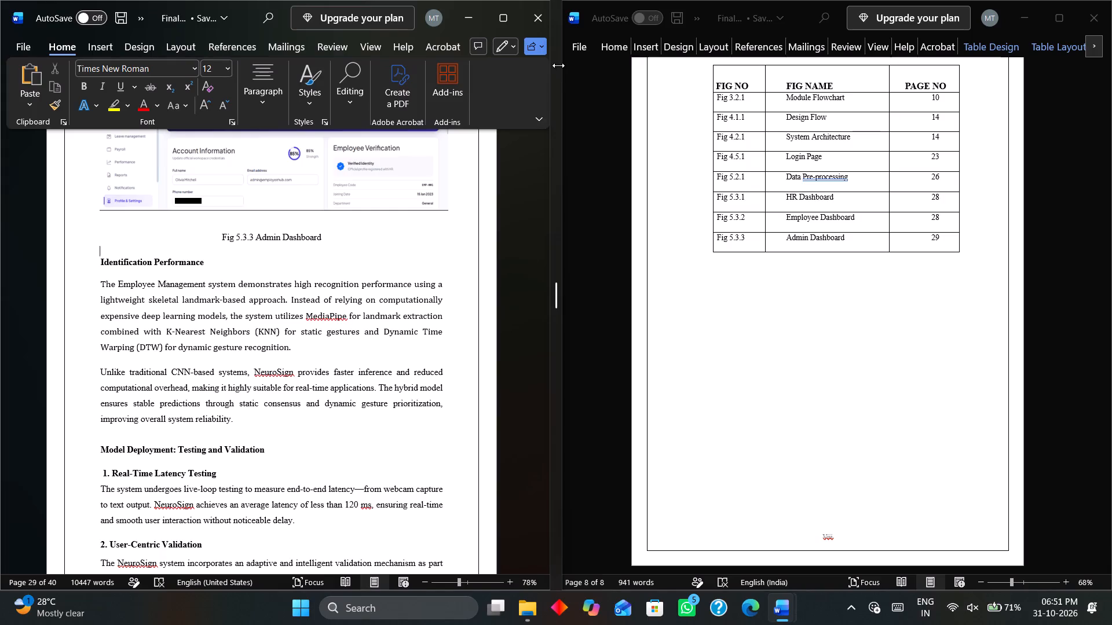
Close both the report and the front-matter document.
click(531, 16)
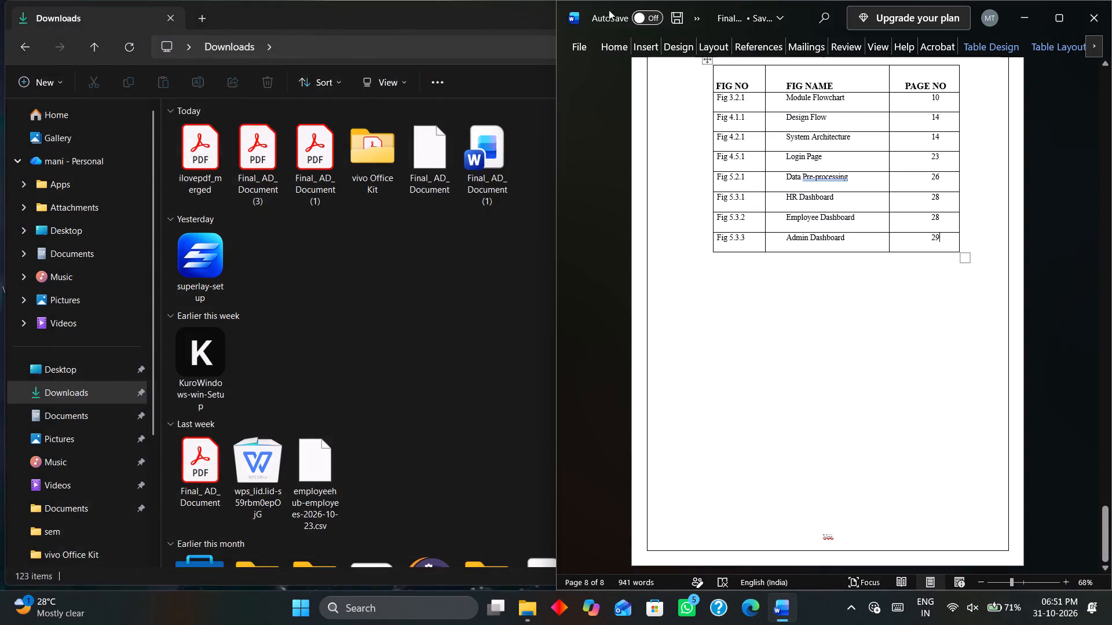
click(1096, 14)
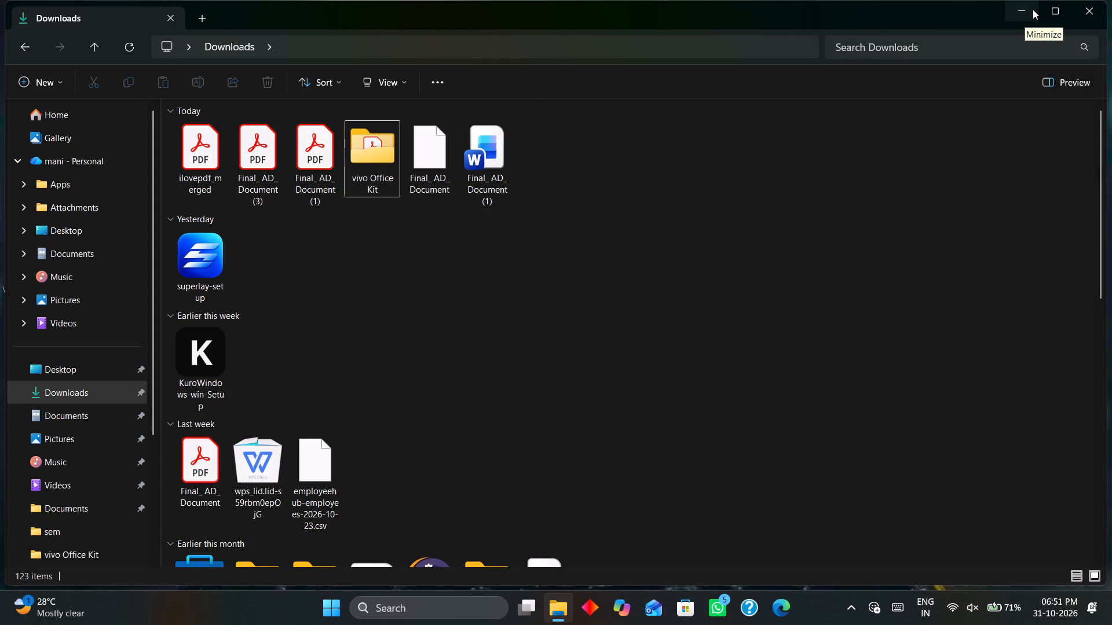
Minimise the Downloads folder window and launch Kuro from the desktop.
click(1023, 16)
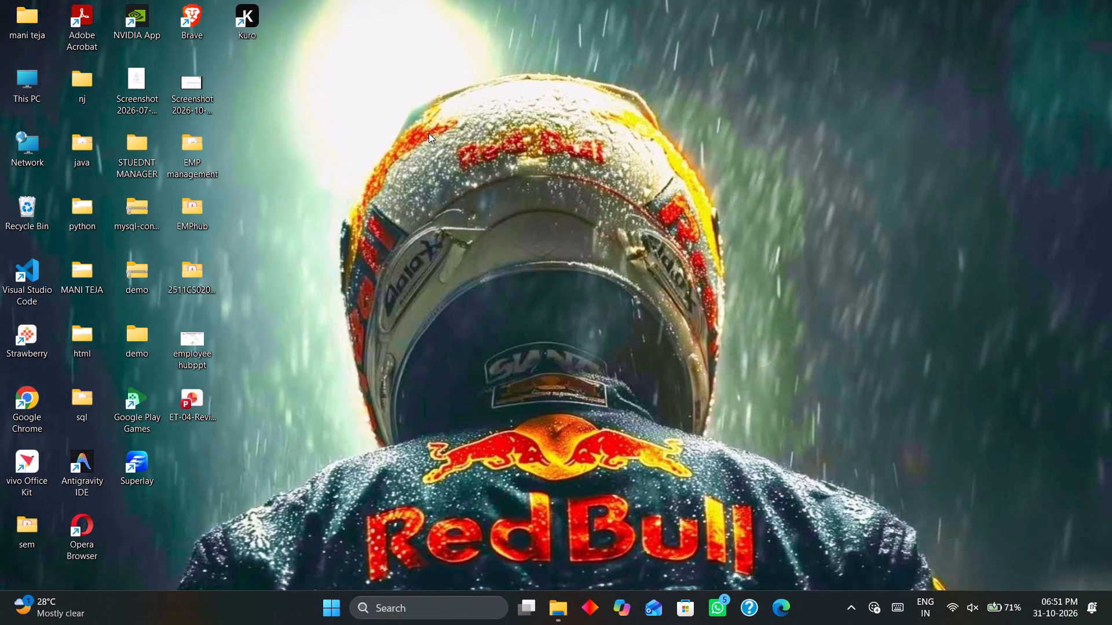
triple_click(256, 20)
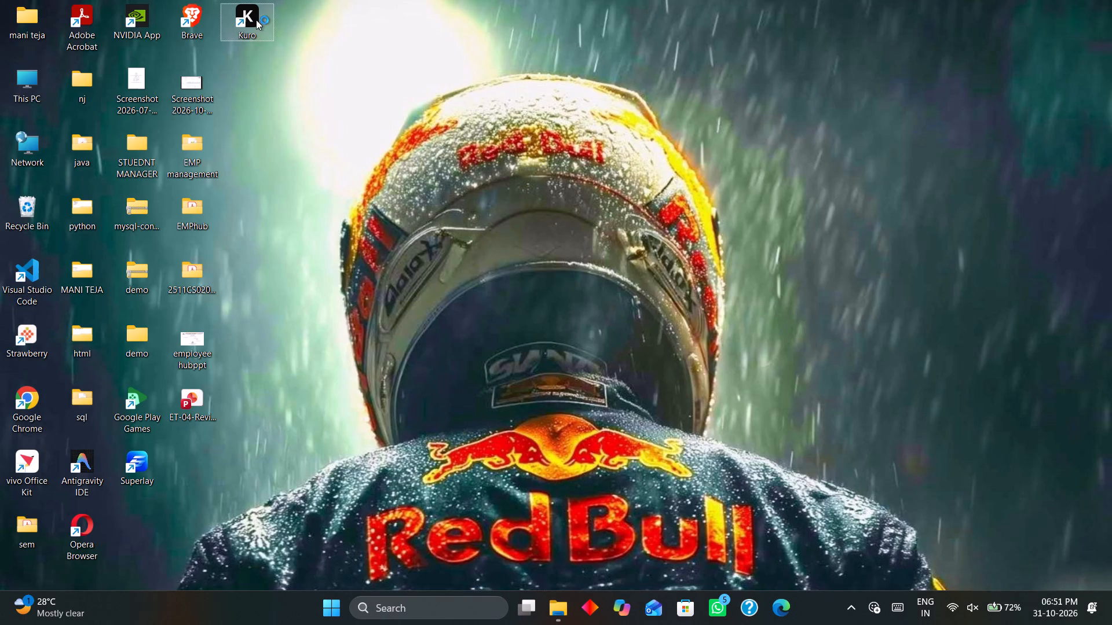
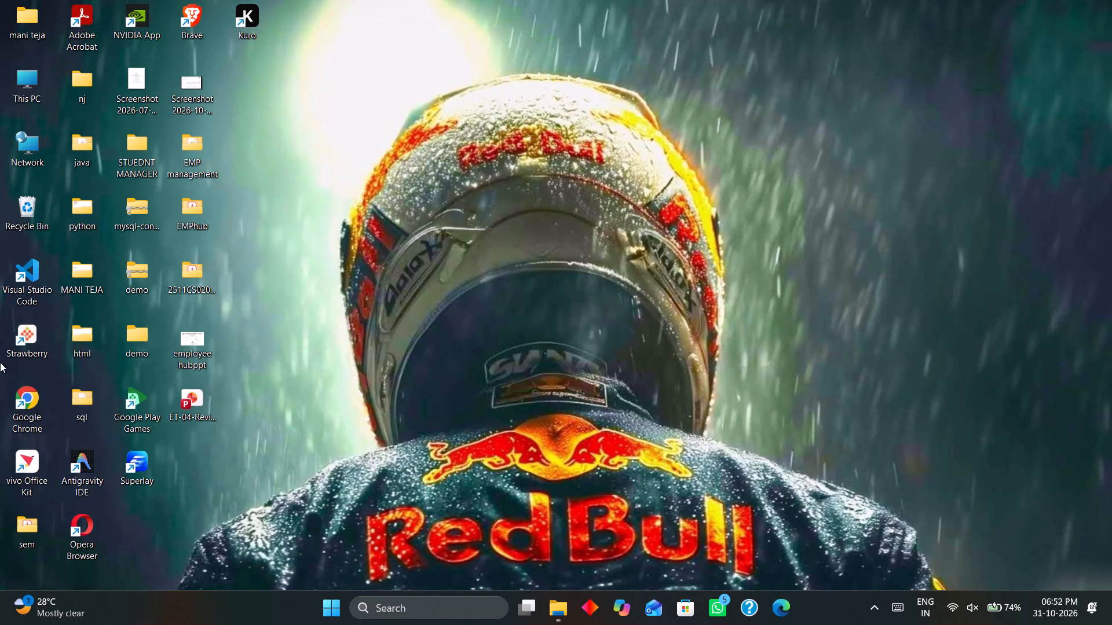
Launch Google Chrome from the desktop with the Person 1 profile.
triple_click(13, 395)
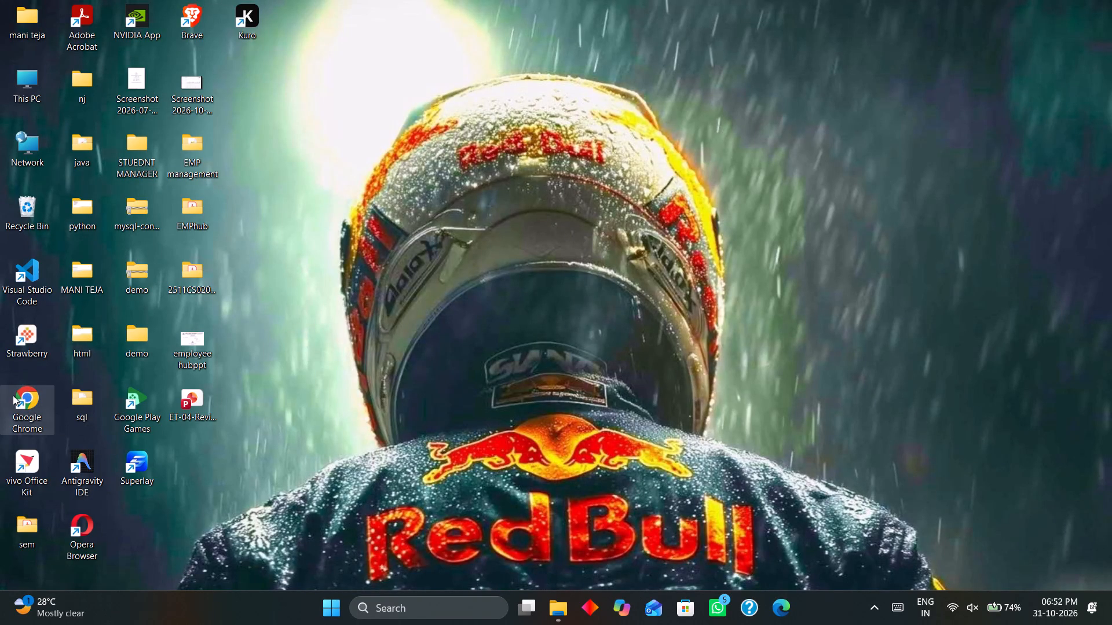
scroll(524, 362, down, 4)
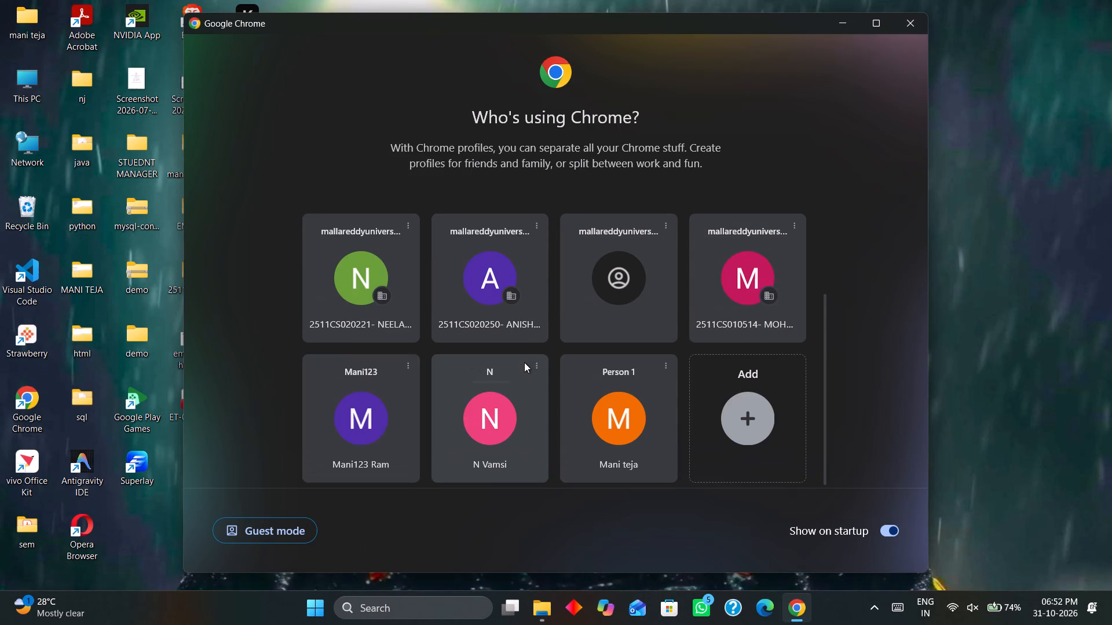
click(623, 454)
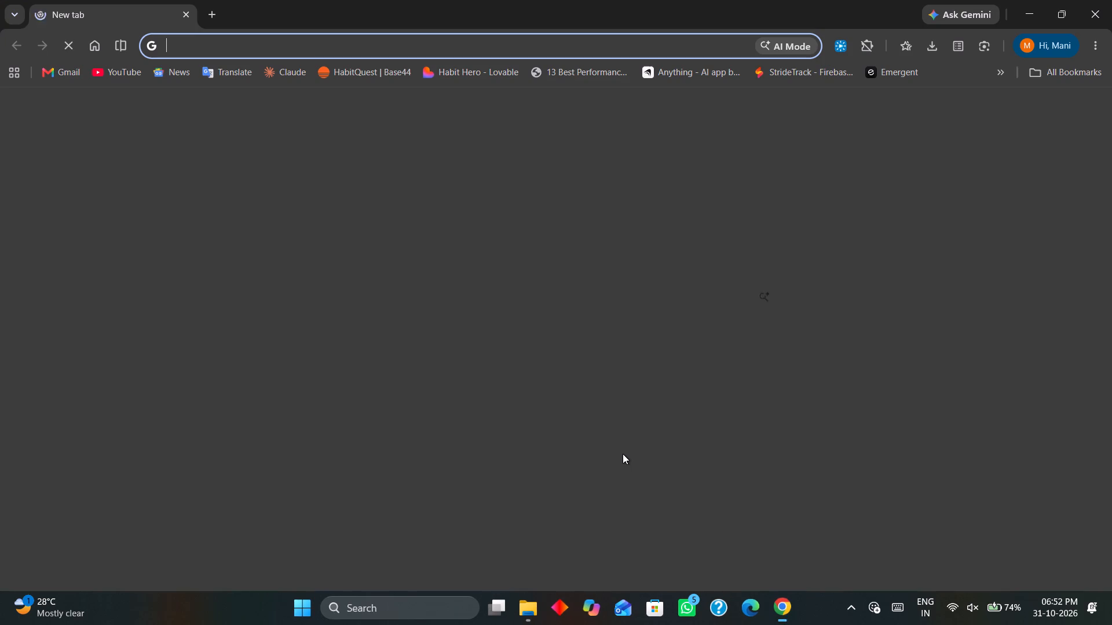
Switch to the Downloads folder and delete the ilovepdf_merged PDF.
click(532, 615)
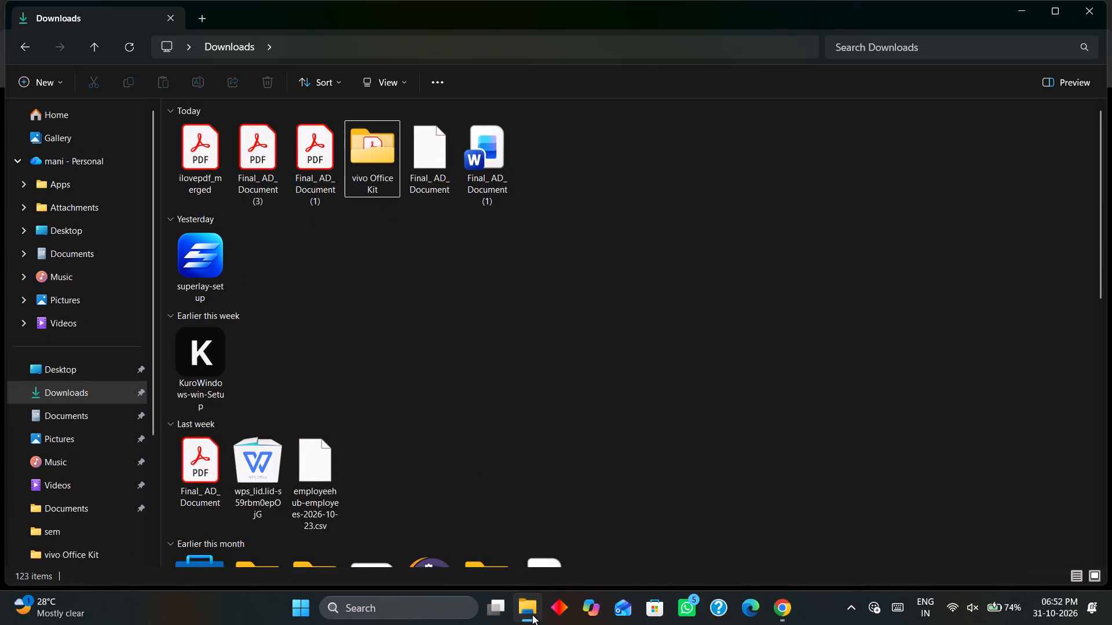
click(266, 197)
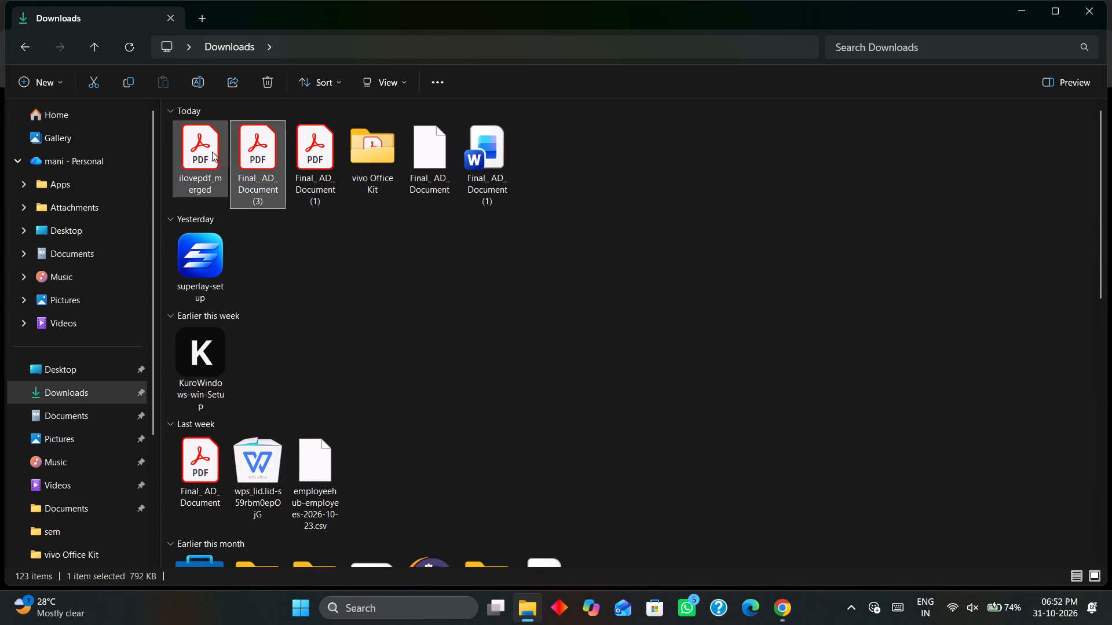
click(206, 153)
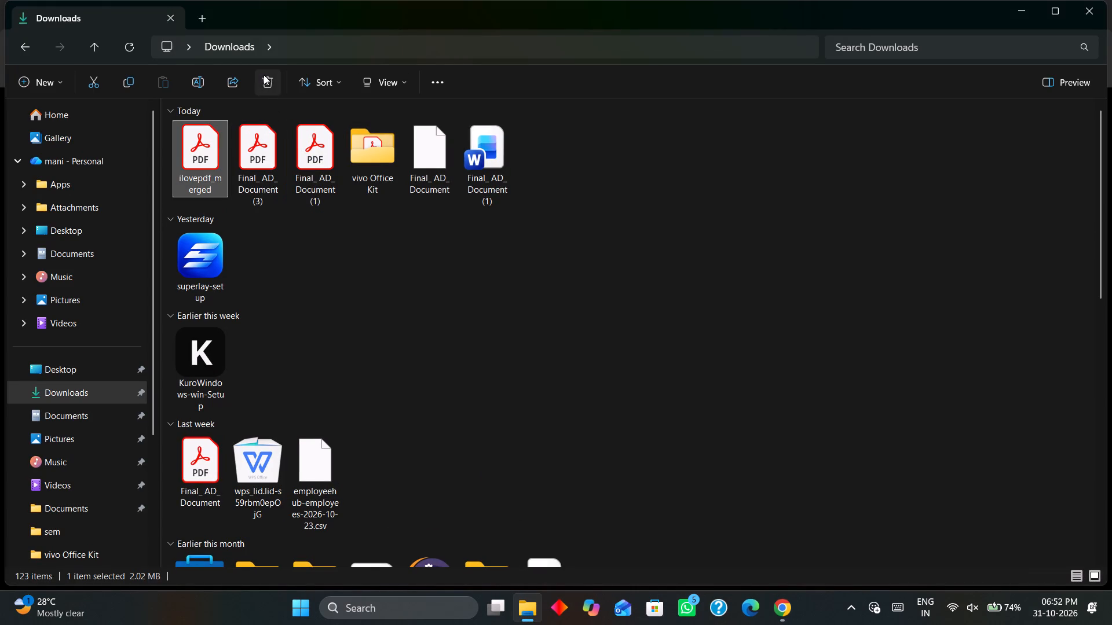
click(264, 75)
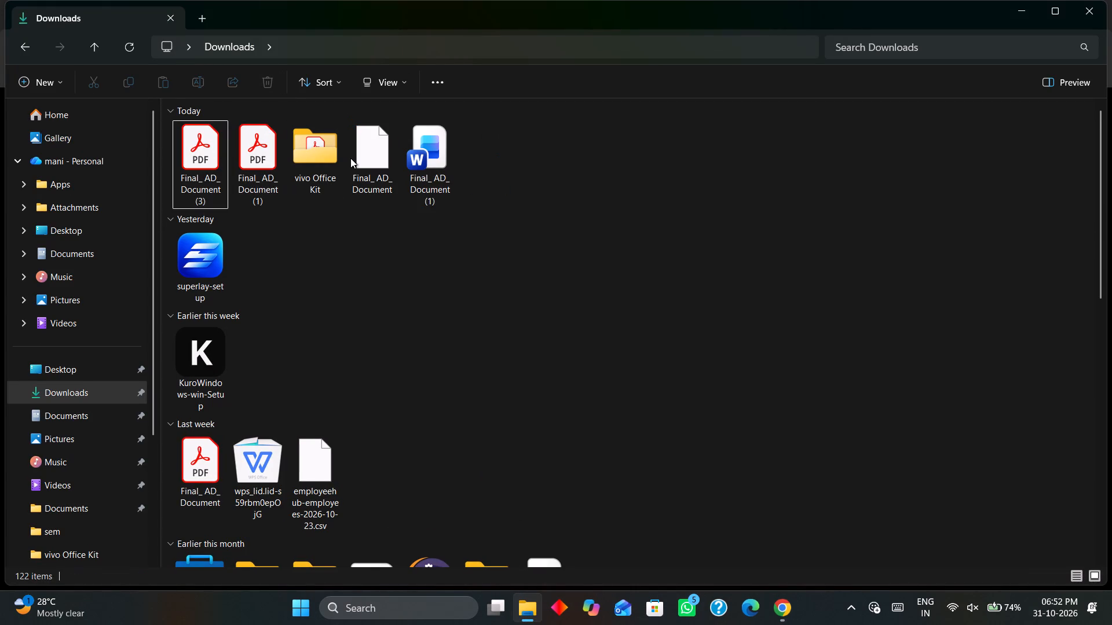
Open Final_ AD_ Document from Downloads, look over its cover, certificate, declaration and acknowledgement pages, and close it.
triple_click(350, 158)
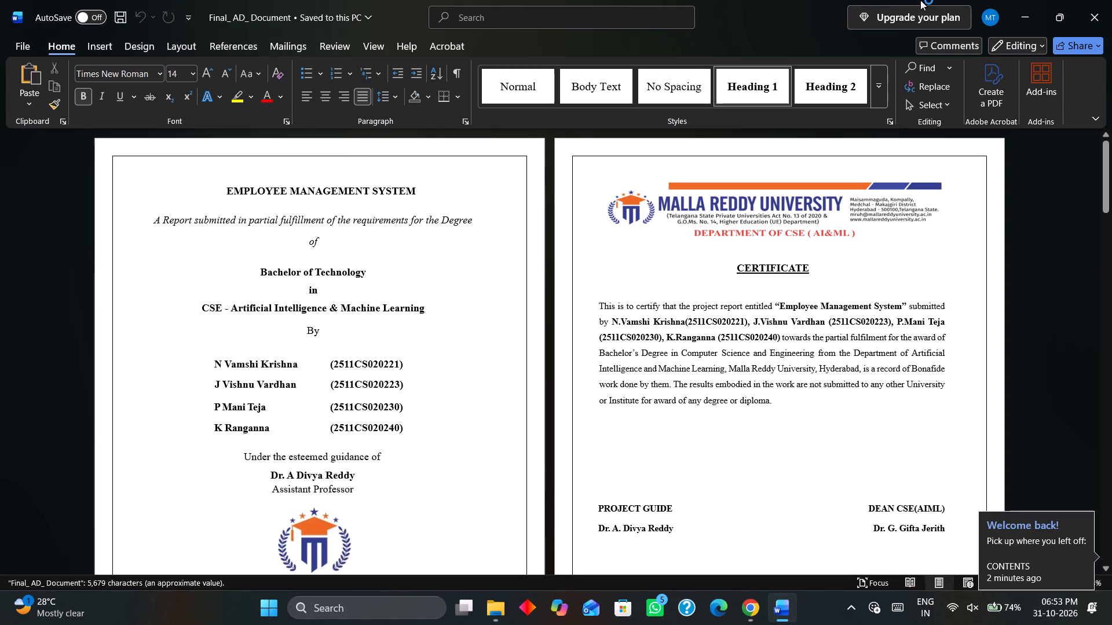
click(1097, 0)
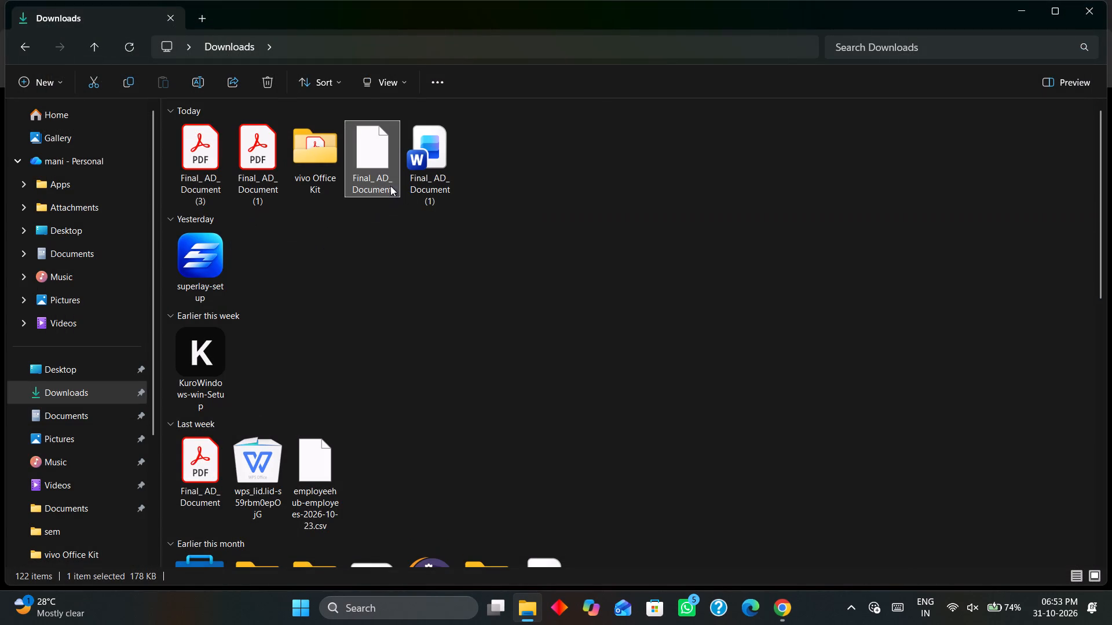
triple_click(380, 157)
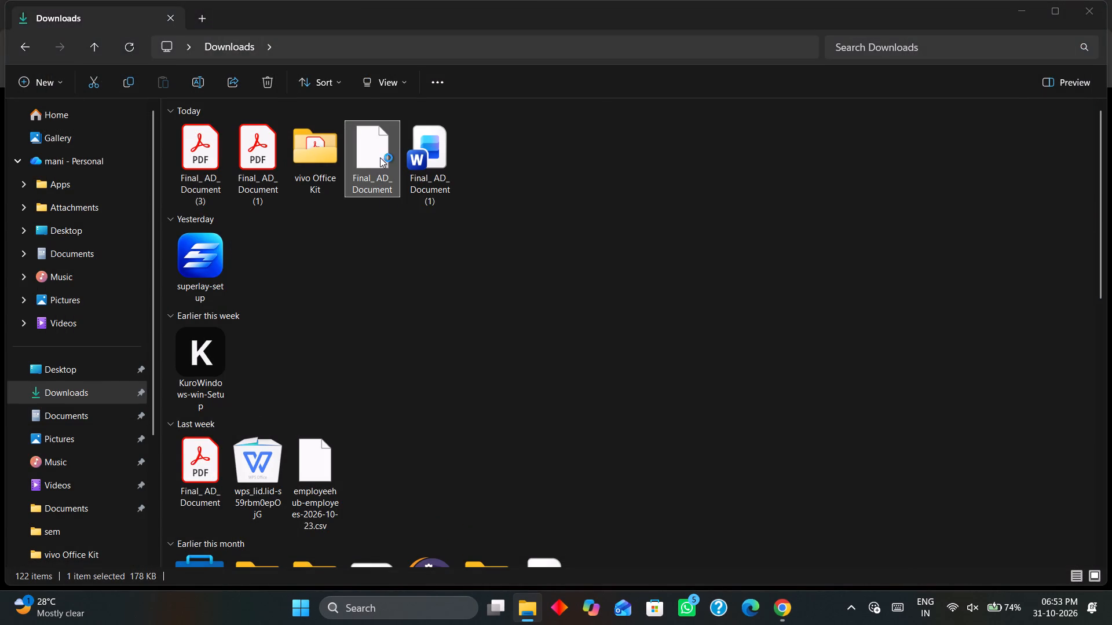
scroll(502, 369, down, 2)
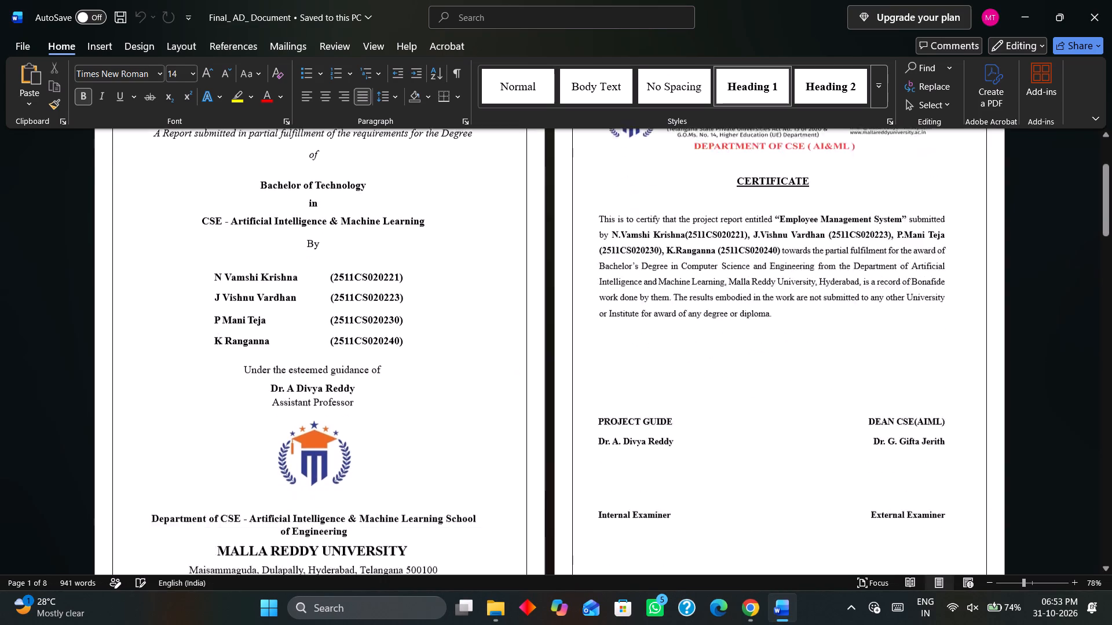
scroll(502, 369, down, 7)
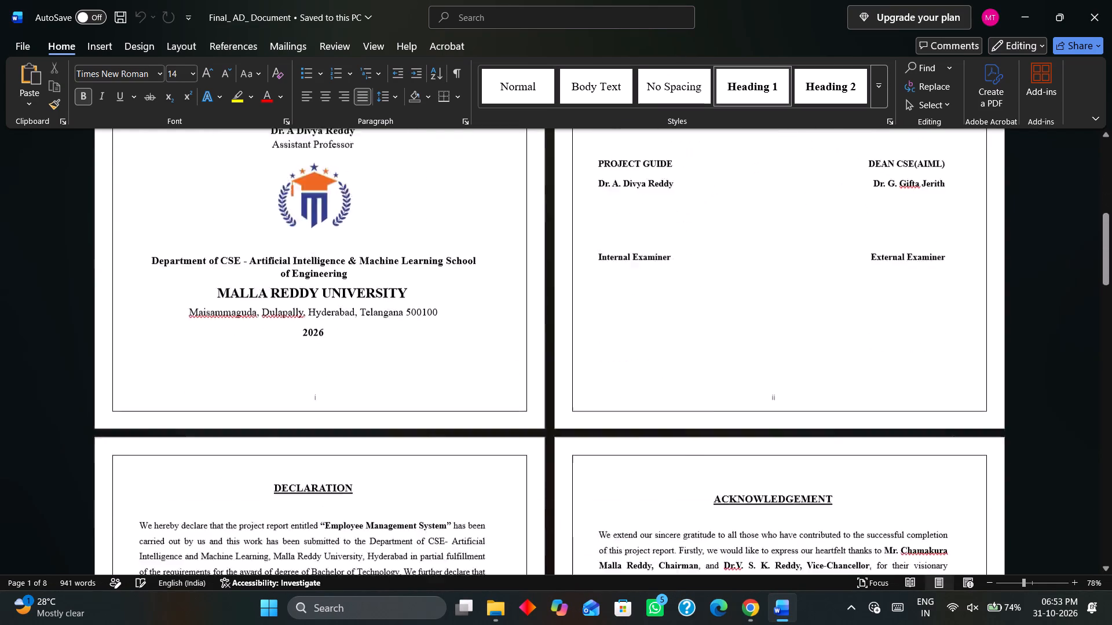
scroll(502, 369, up, 3)
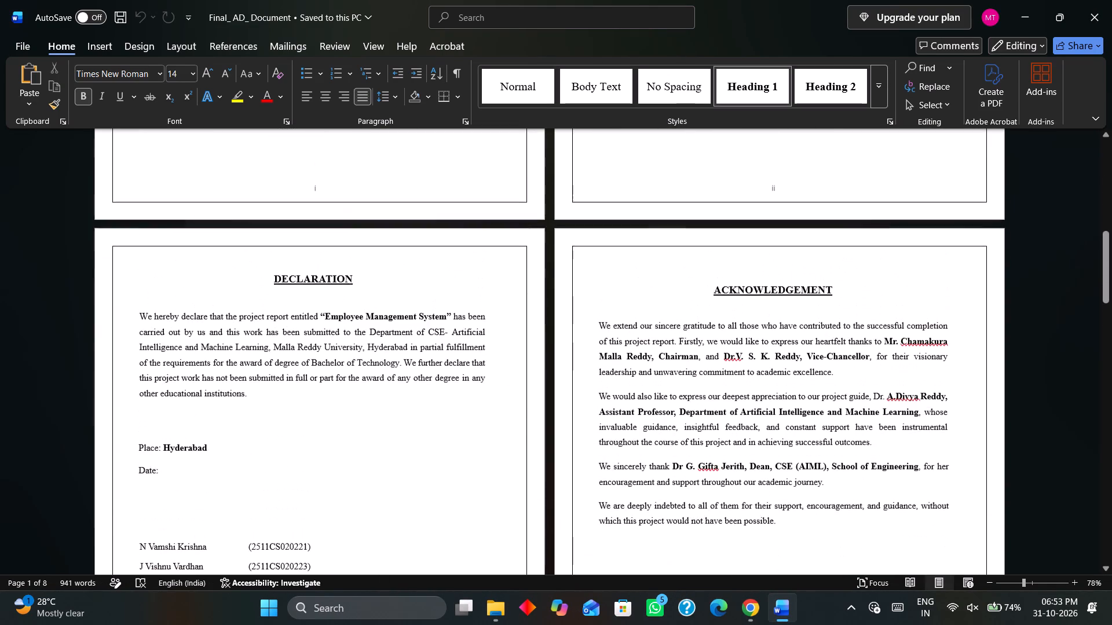
scroll(502, 369, up, 4)
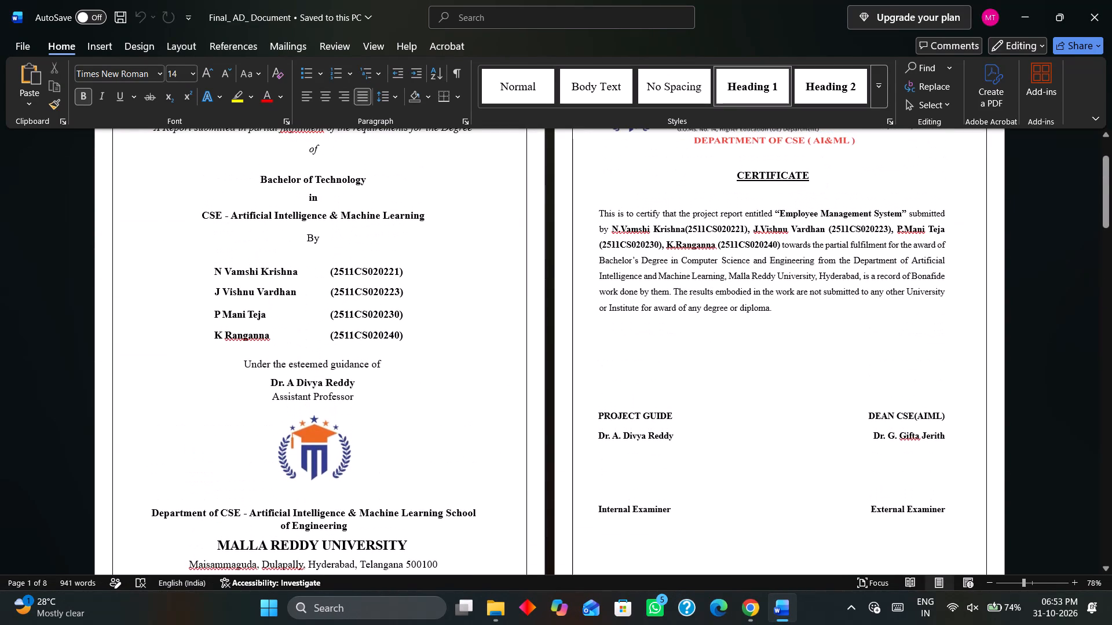
click(1111, 0)
Delete the Final_ AD_ Document (1) and Final_ AD_ Document (3) PDFs from today's files in Downloads.
click(251, 170)
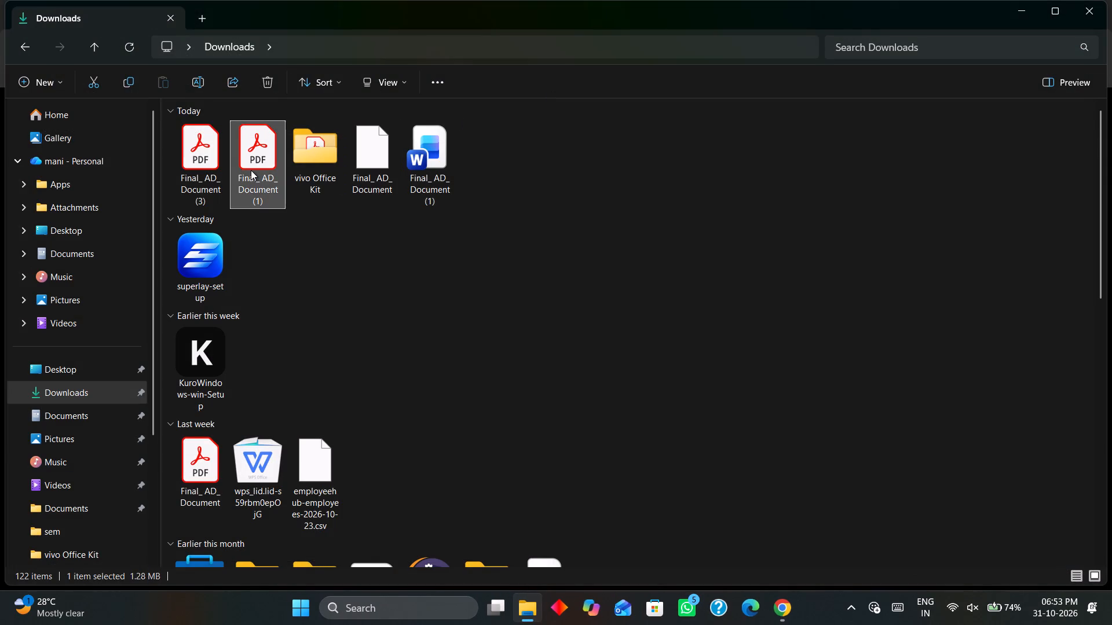
click(272, 84)
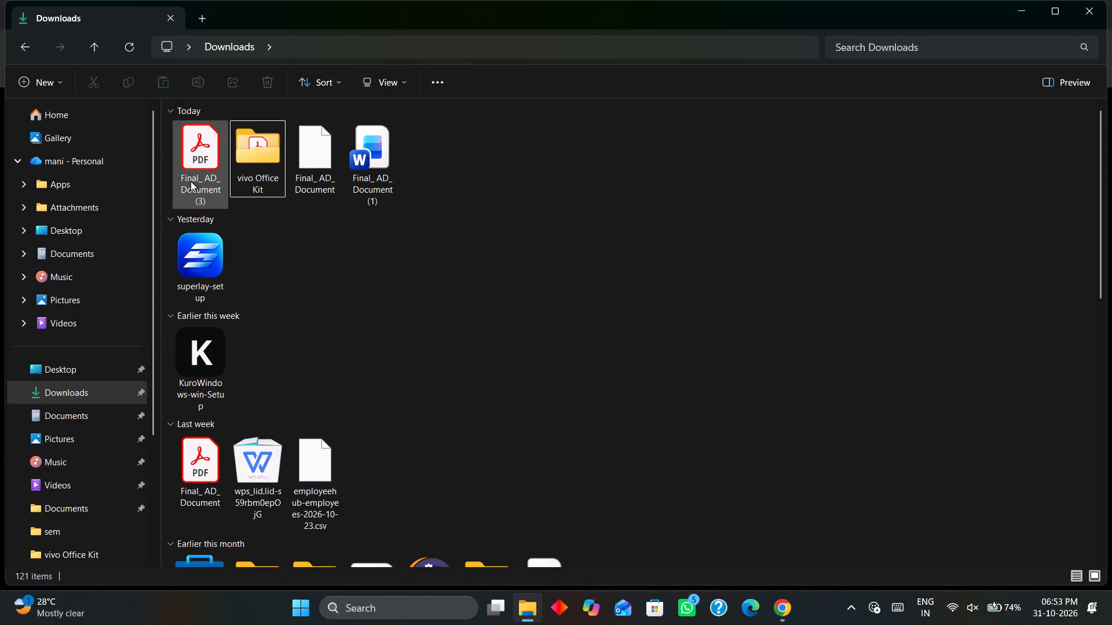
click(190, 183)
click(264, 82)
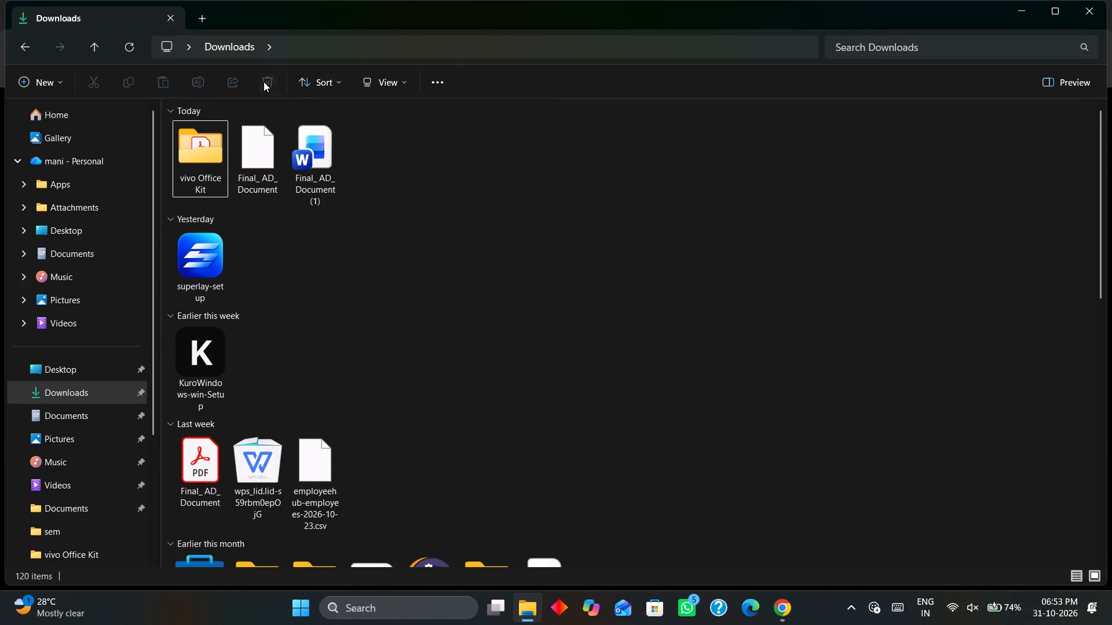
Open Final_ AD_ Document in Word and insert a space after each of the four students' initials in the Certificate paragraph.
triple_click(257, 162)
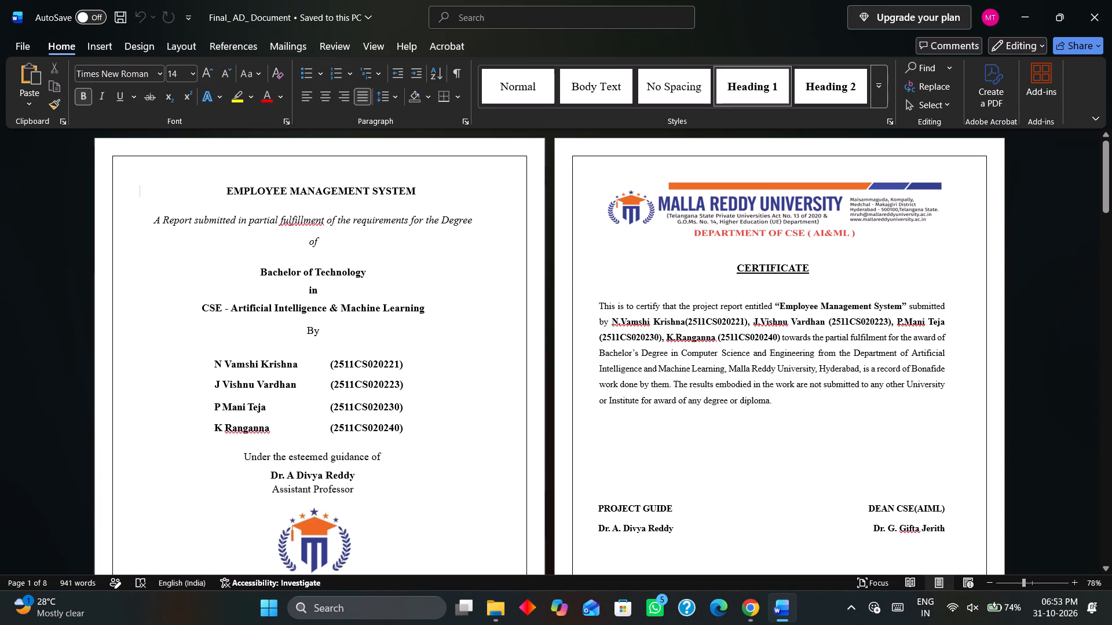
click(763, 322)
key(space)
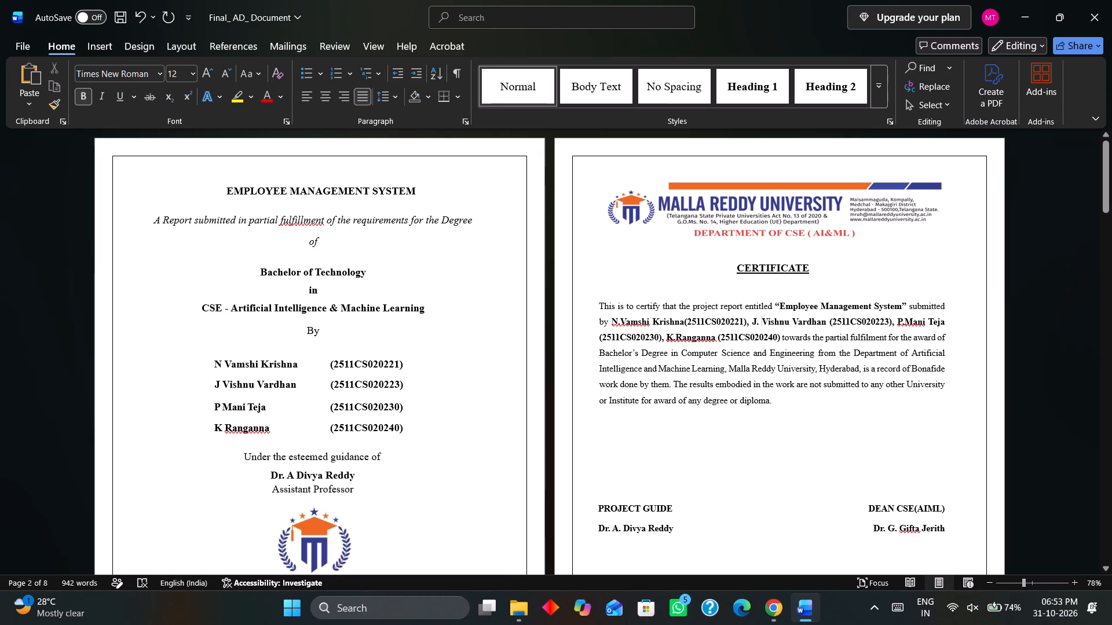
click(905, 324)
key(space)
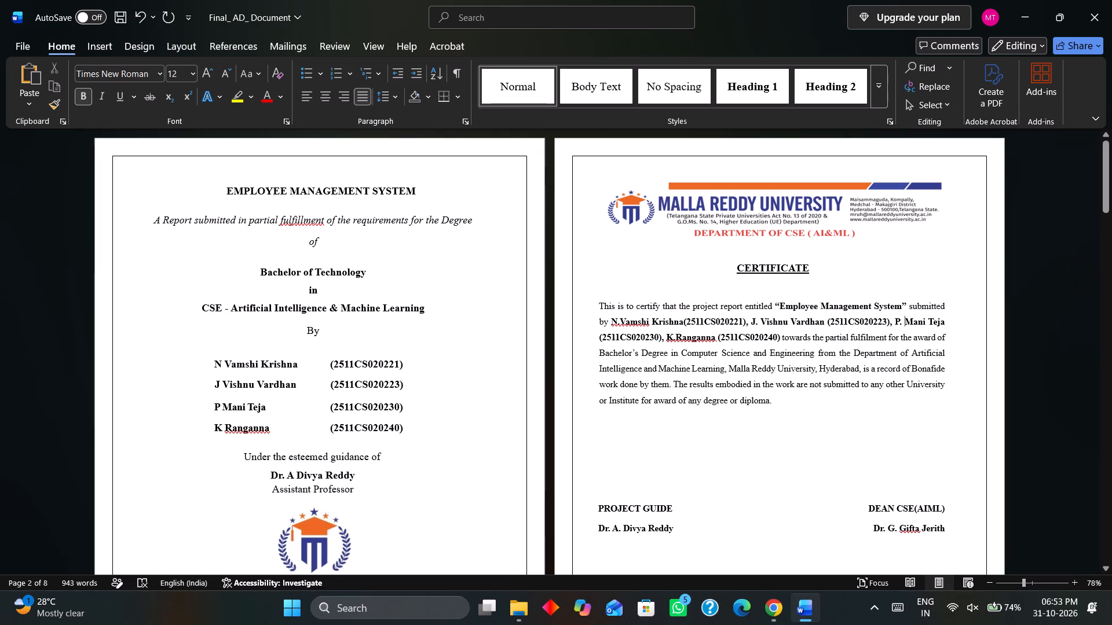
click(619, 323)
key(space)
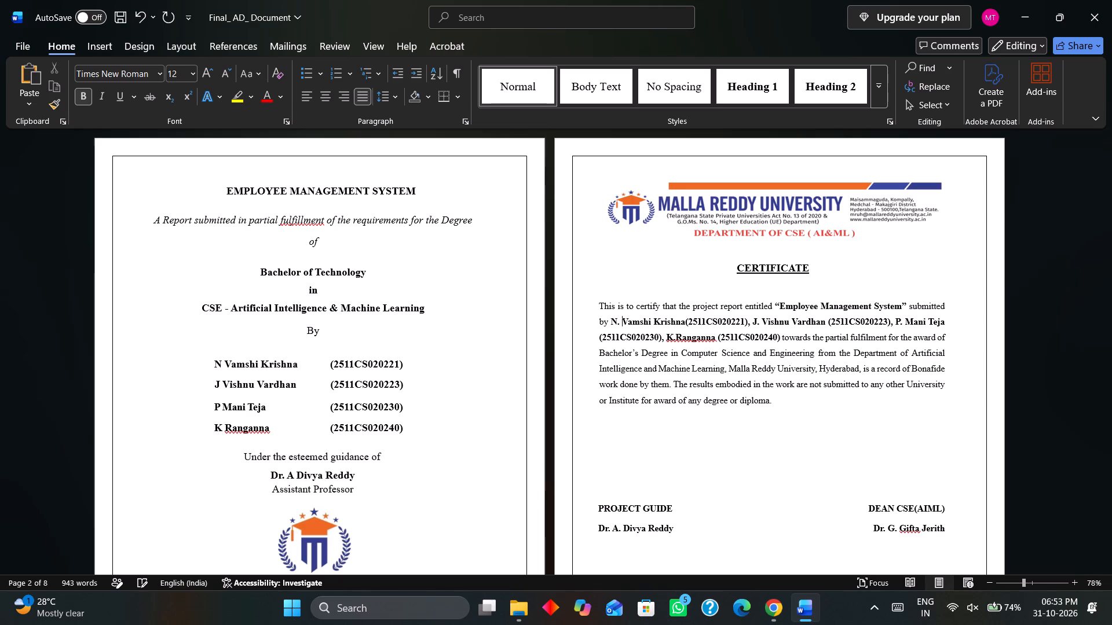
click(676, 338)
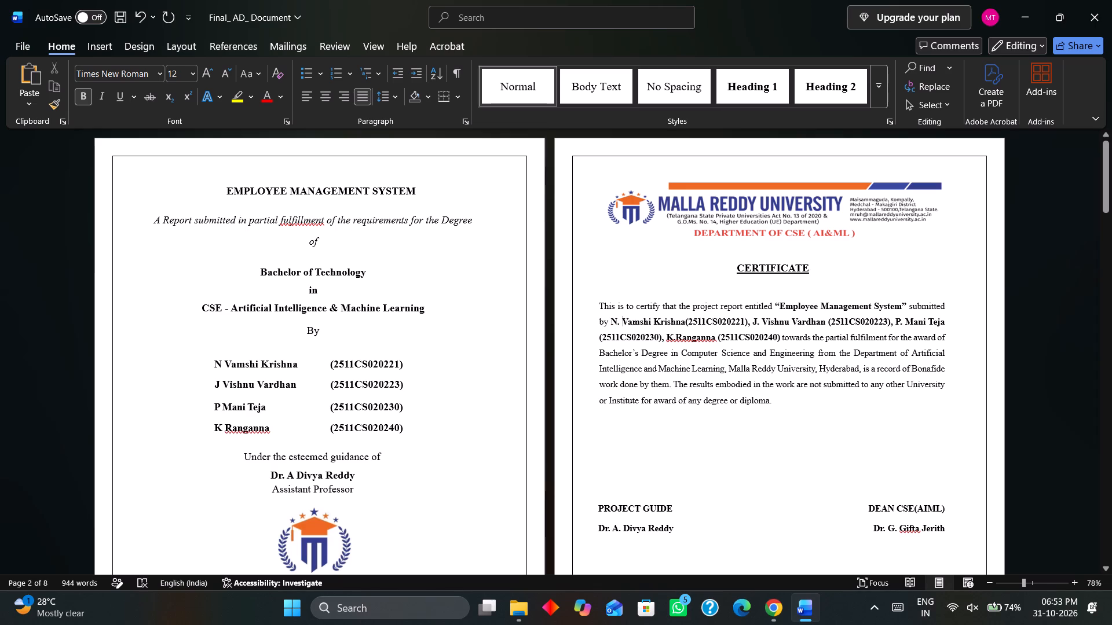
key(space)
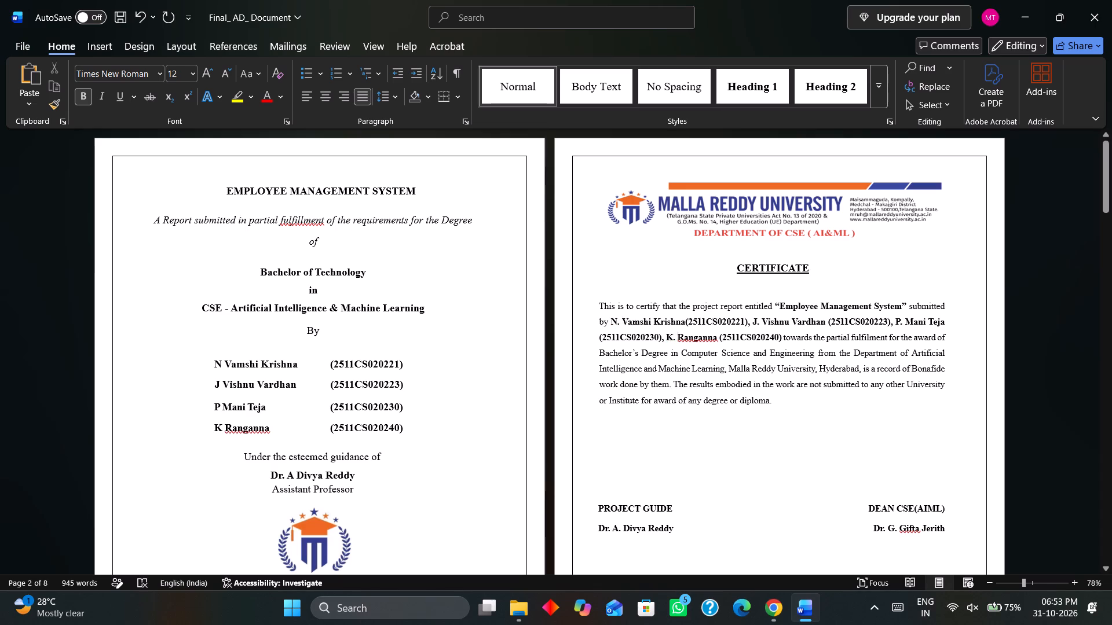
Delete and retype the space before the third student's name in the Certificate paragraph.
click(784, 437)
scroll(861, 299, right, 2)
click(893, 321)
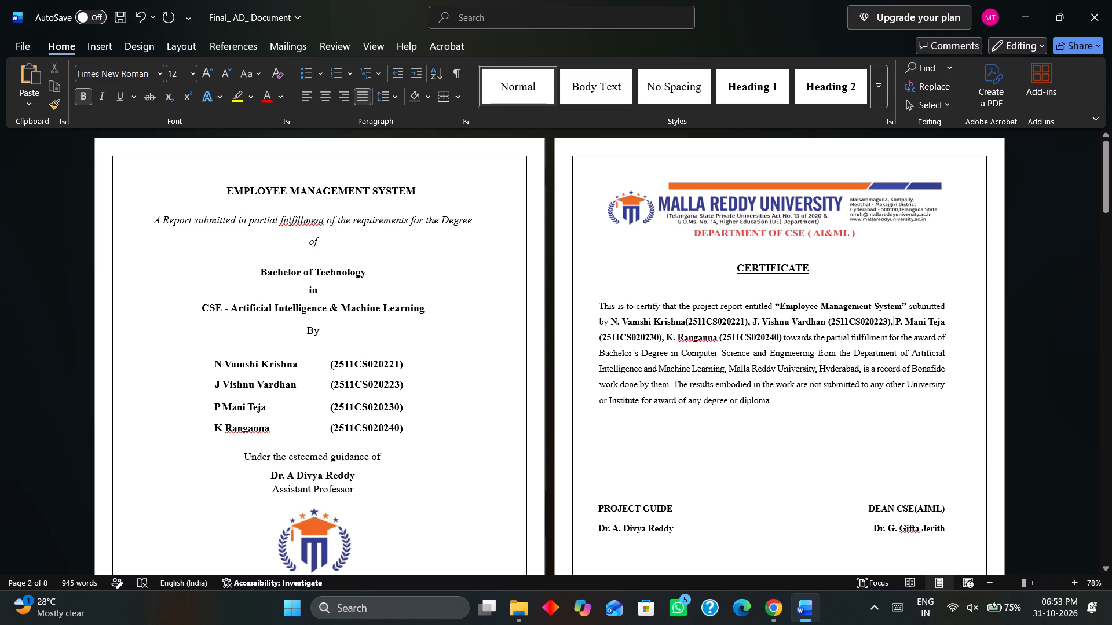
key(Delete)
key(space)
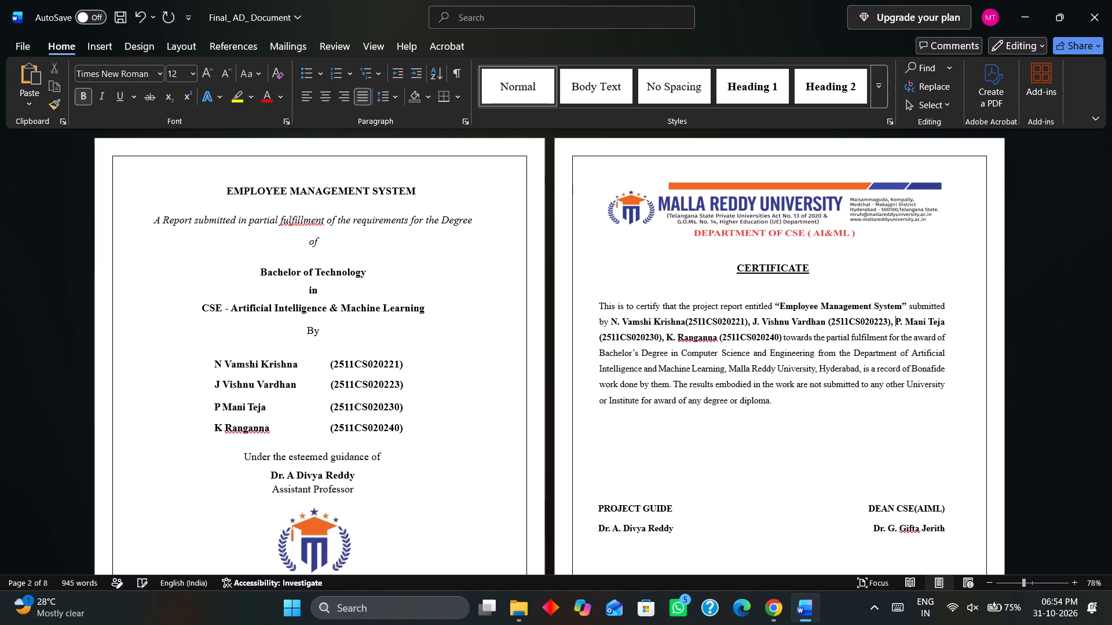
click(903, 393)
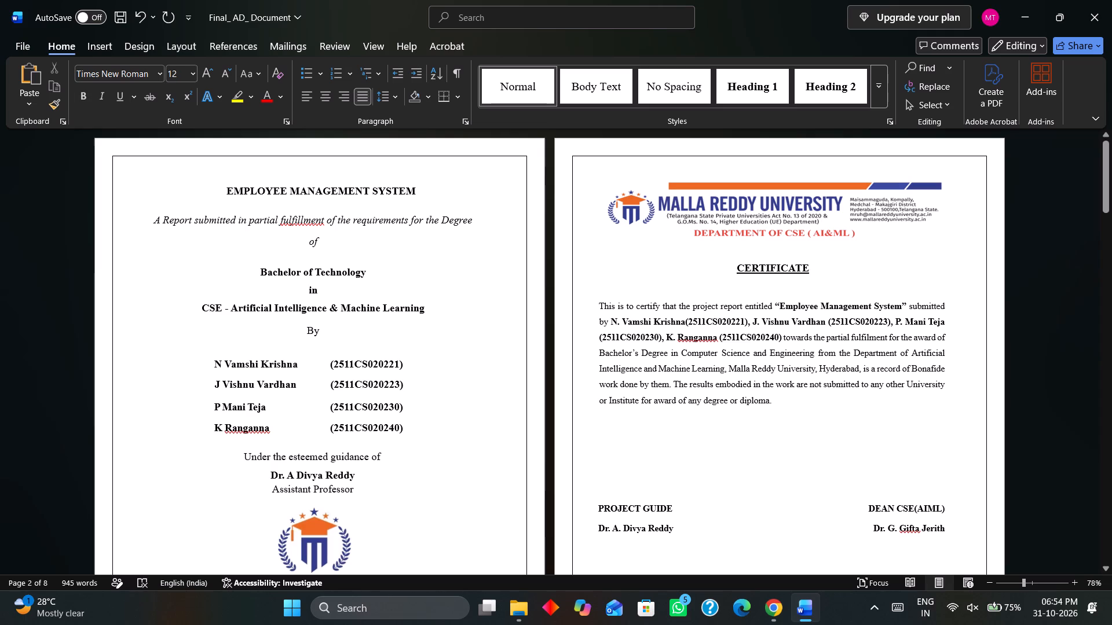
Save Final_ AD_ Document and close it.
key(ctrl+s)
click(1111, 0)
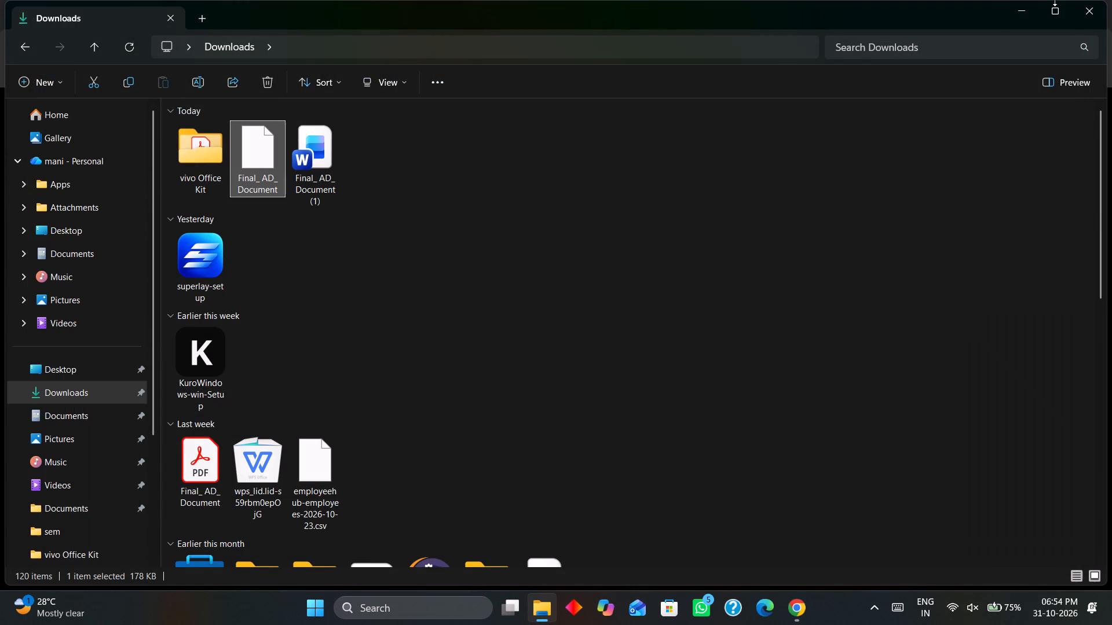
Minimise the Downloads folder, search Google in Chrome for "word to pdf converter" and open iLovePDF's Word to PDF page.
click(1016, 8)
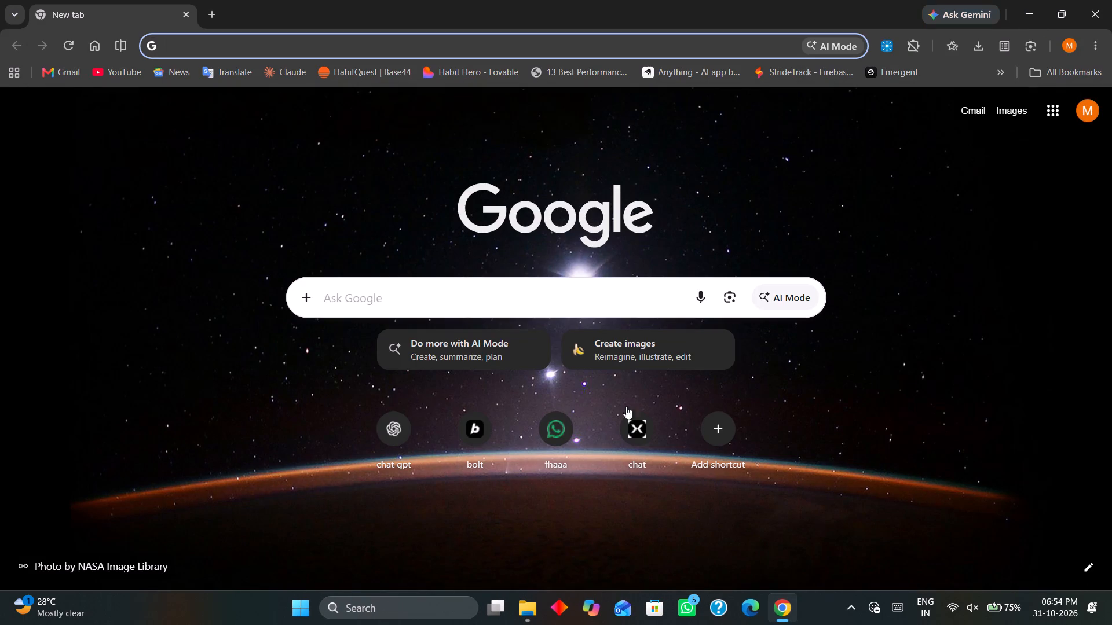
click(328, 45)
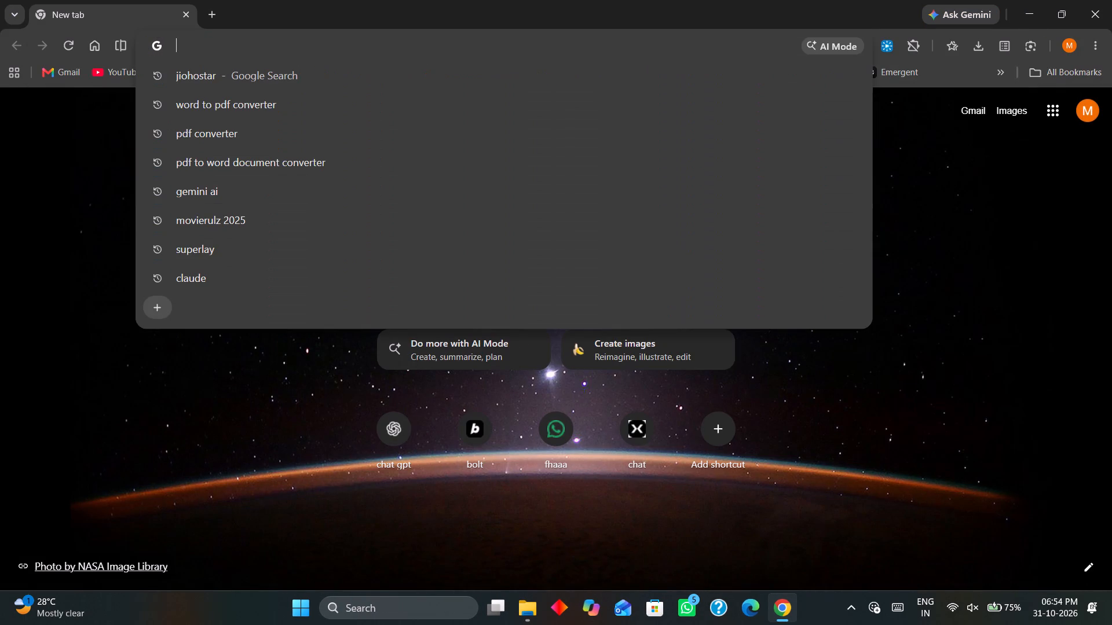
click(201, 103)
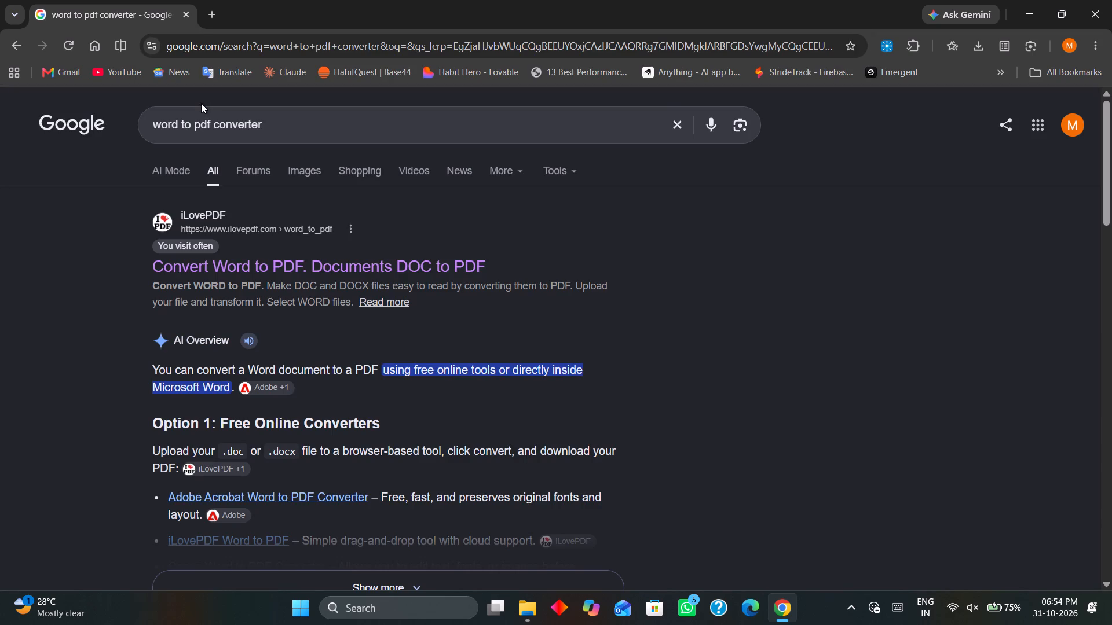
click(204, 259)
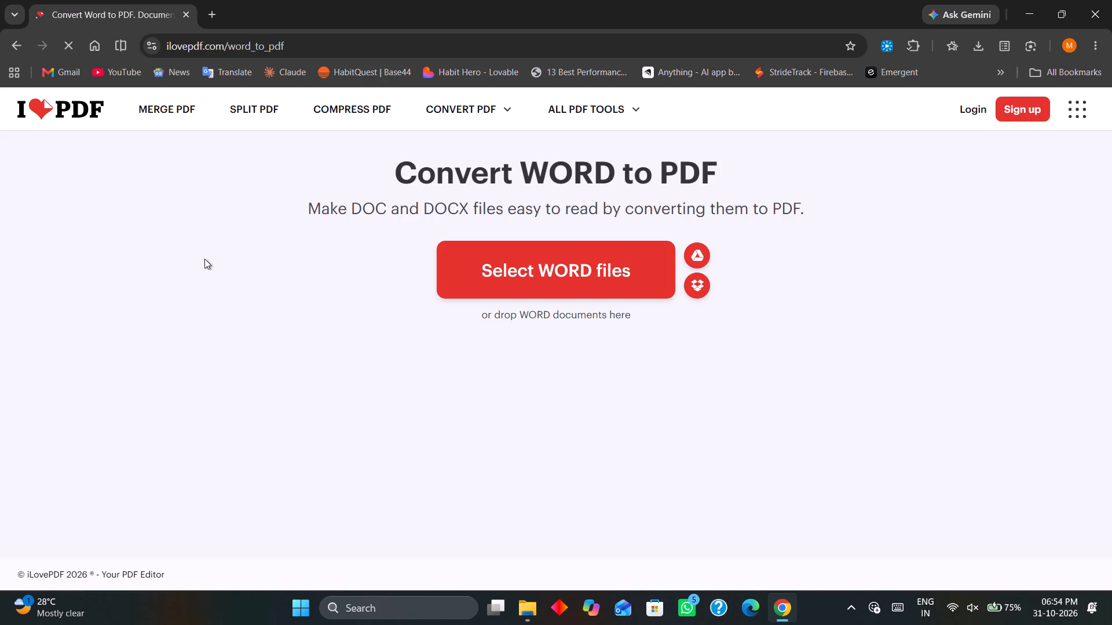
Upload Final_ AD_ Document (1) from Downloads to iLovePDF, convert it to PDF and download the result.
click(469, 267)
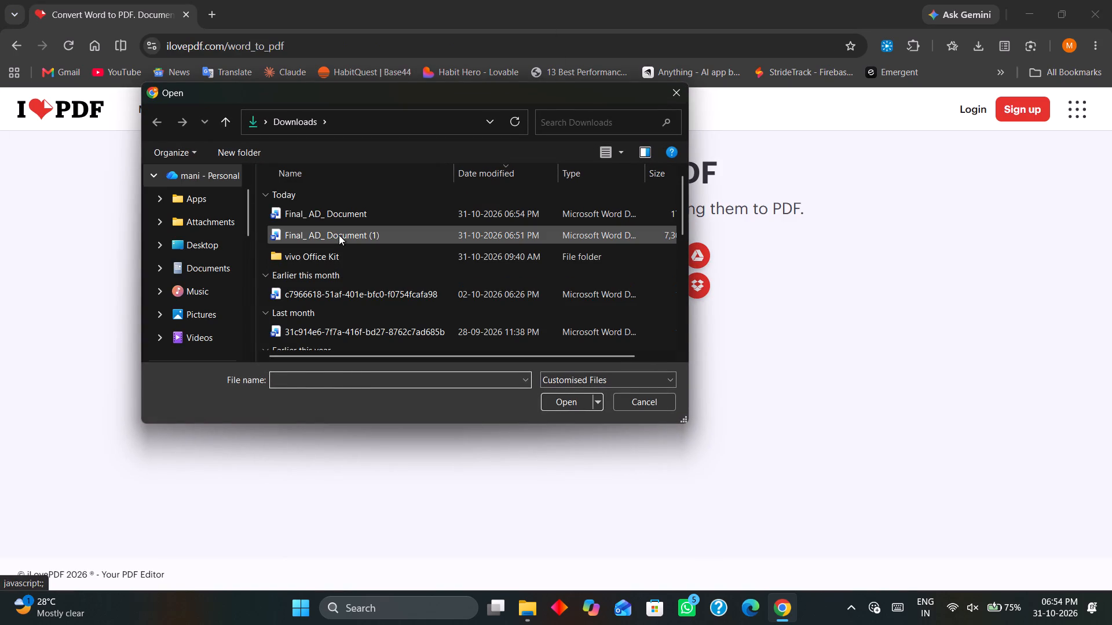
click(339, 235)
click(560, 403)
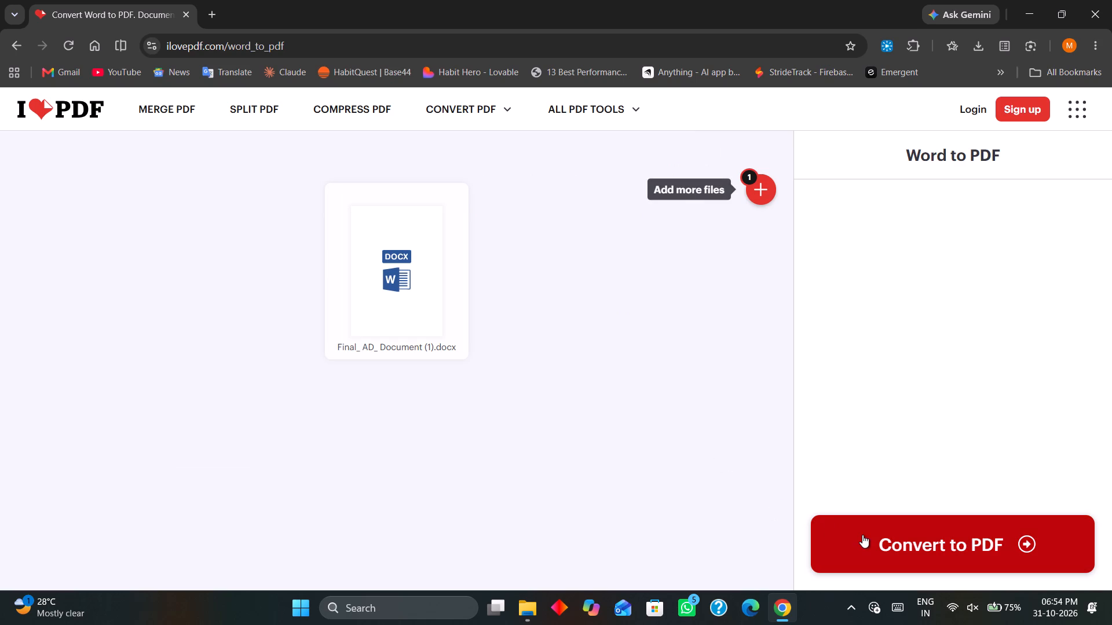
click(865, 536)
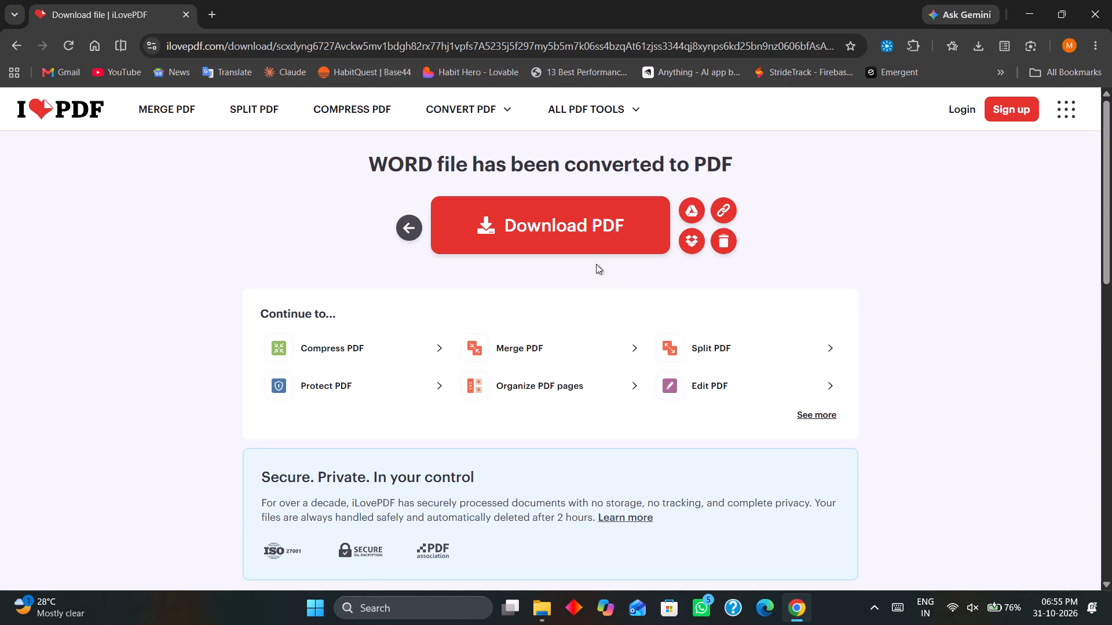
click(591, 227)
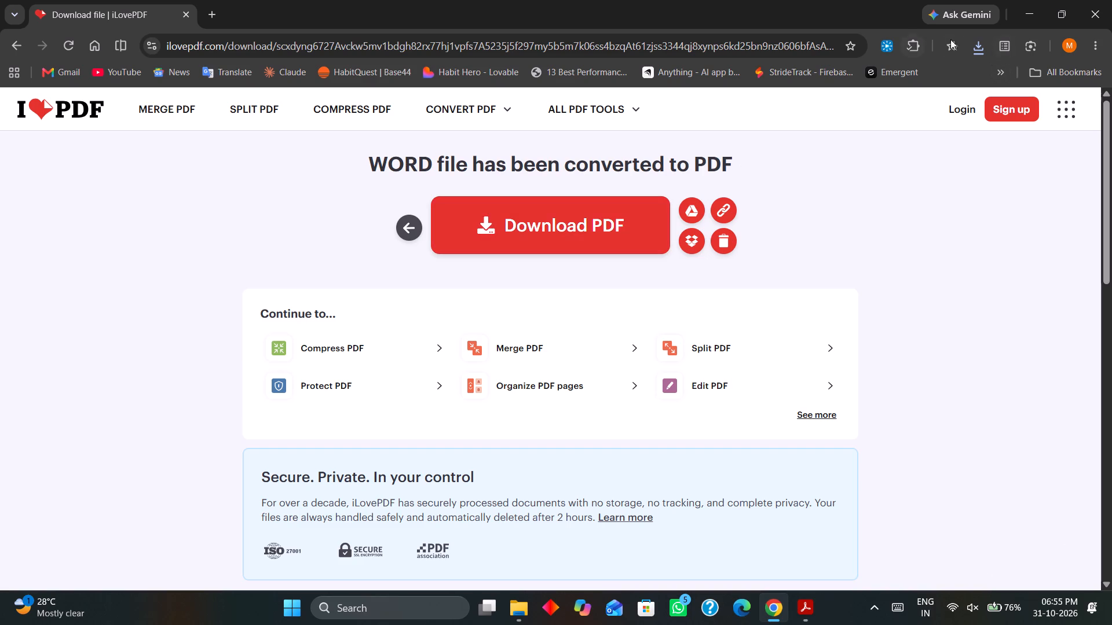
Check the recent downloads and the refreshed Downloads folder for the converted PDF, and close the folder.
click(981, 50)
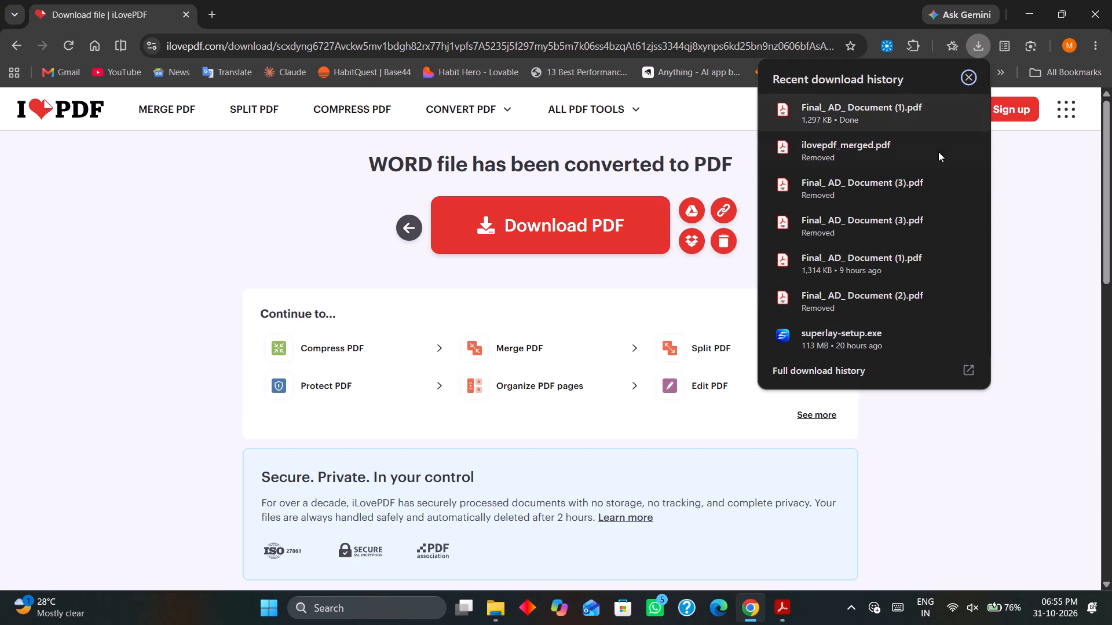
click(961, 78)
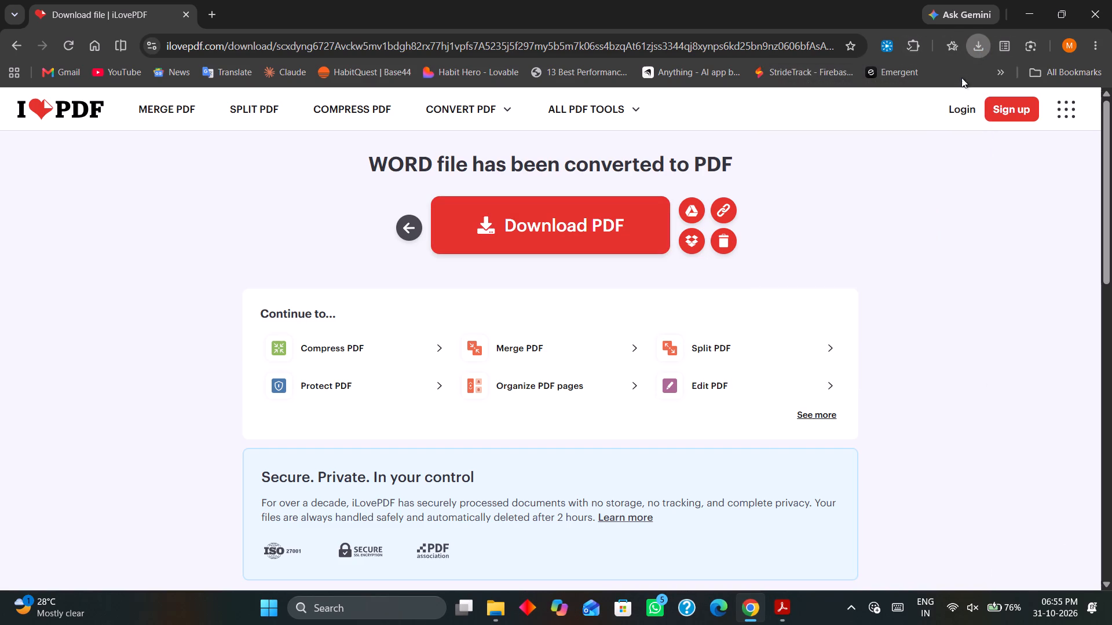
click(492, 622)
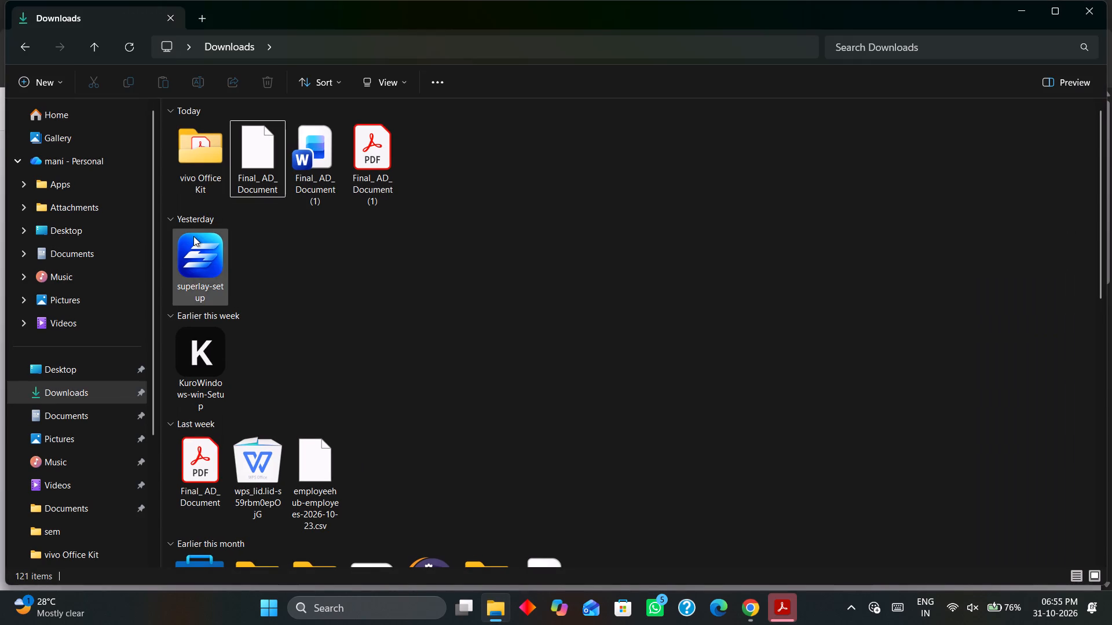
click(125, 46)
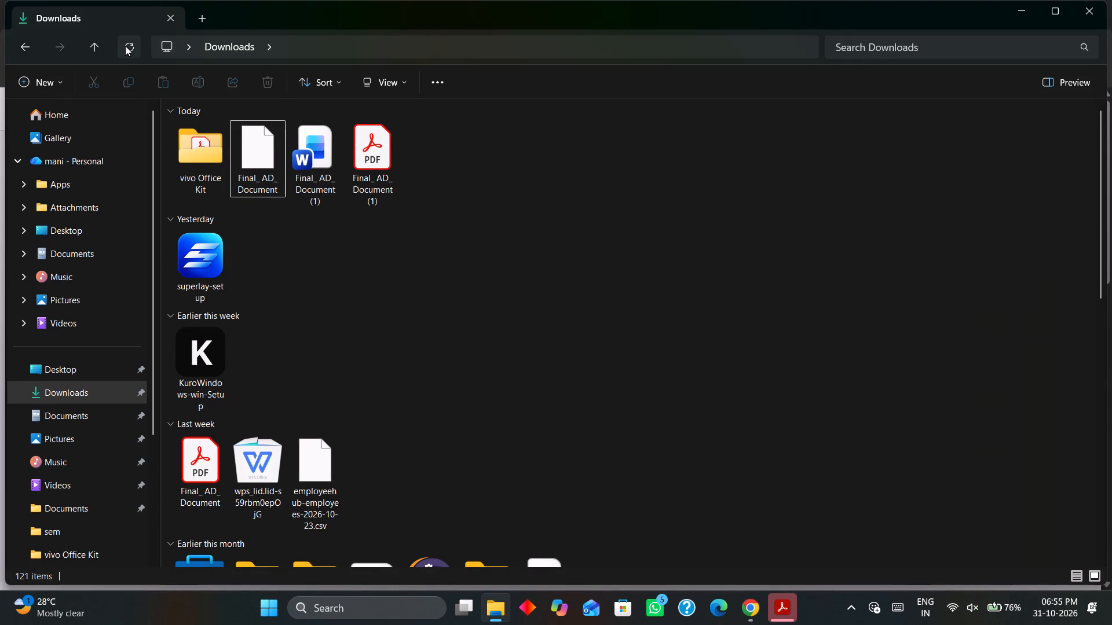
click(125, 46)
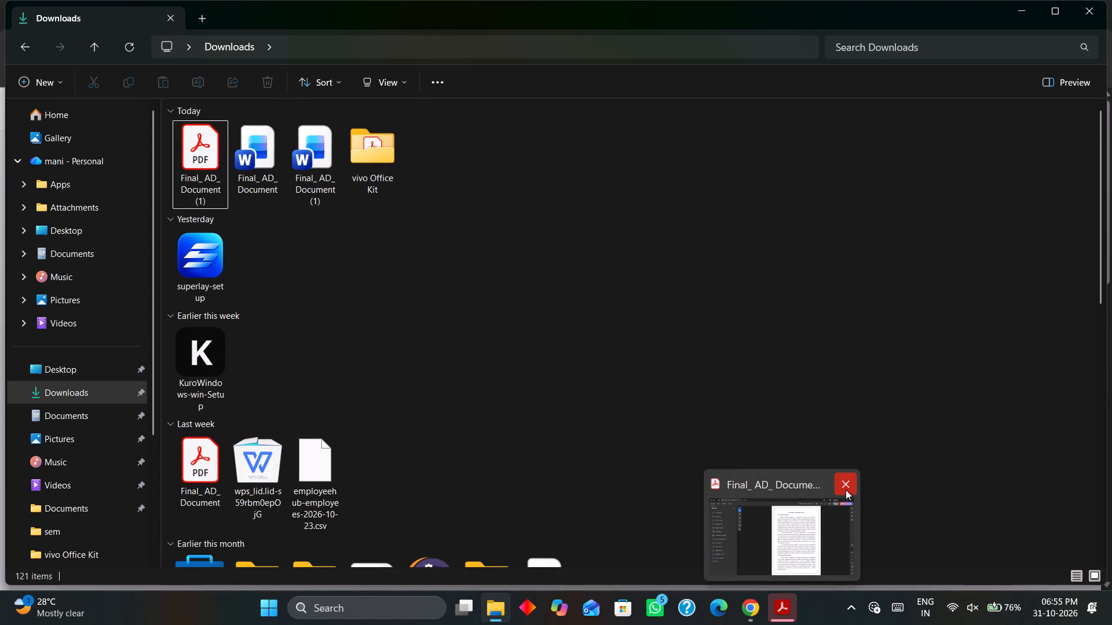
click(846, 490)
click(846, 490)
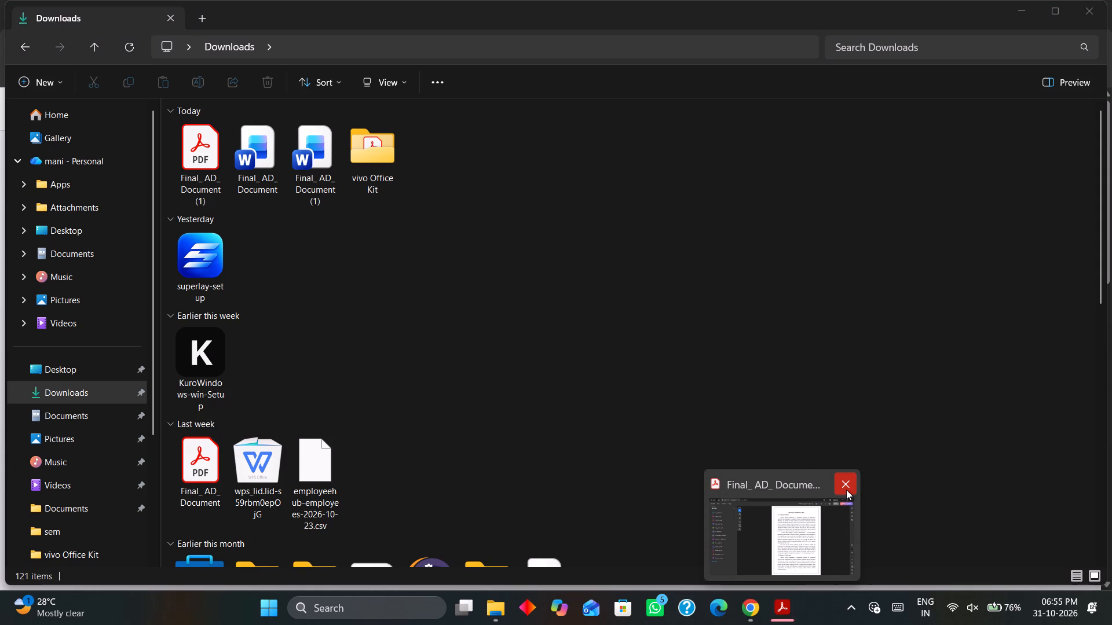
click(1086, 6)
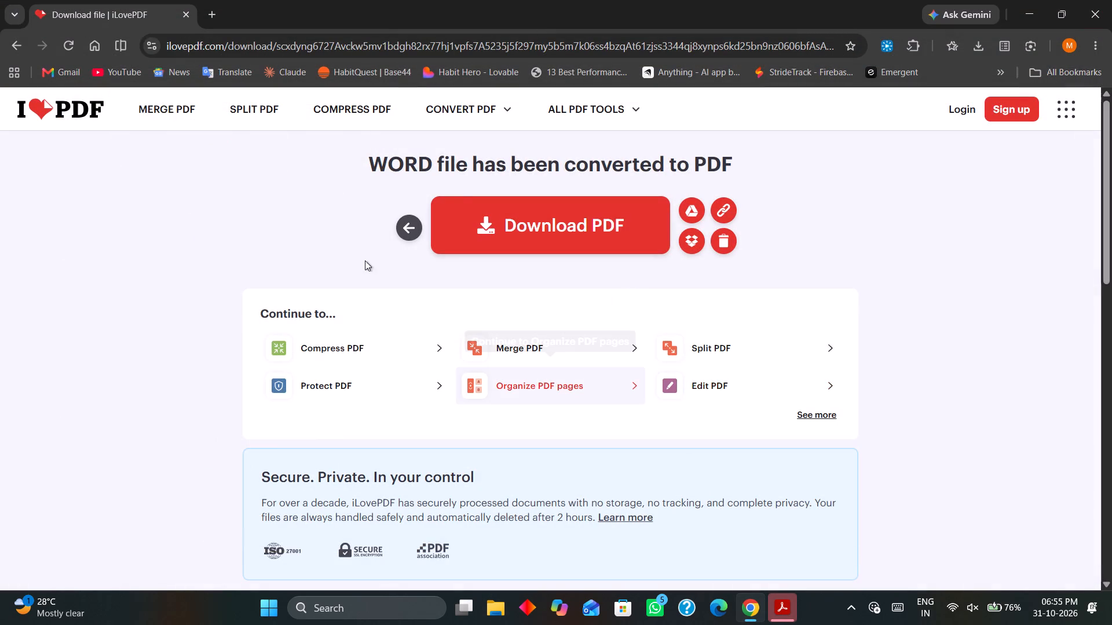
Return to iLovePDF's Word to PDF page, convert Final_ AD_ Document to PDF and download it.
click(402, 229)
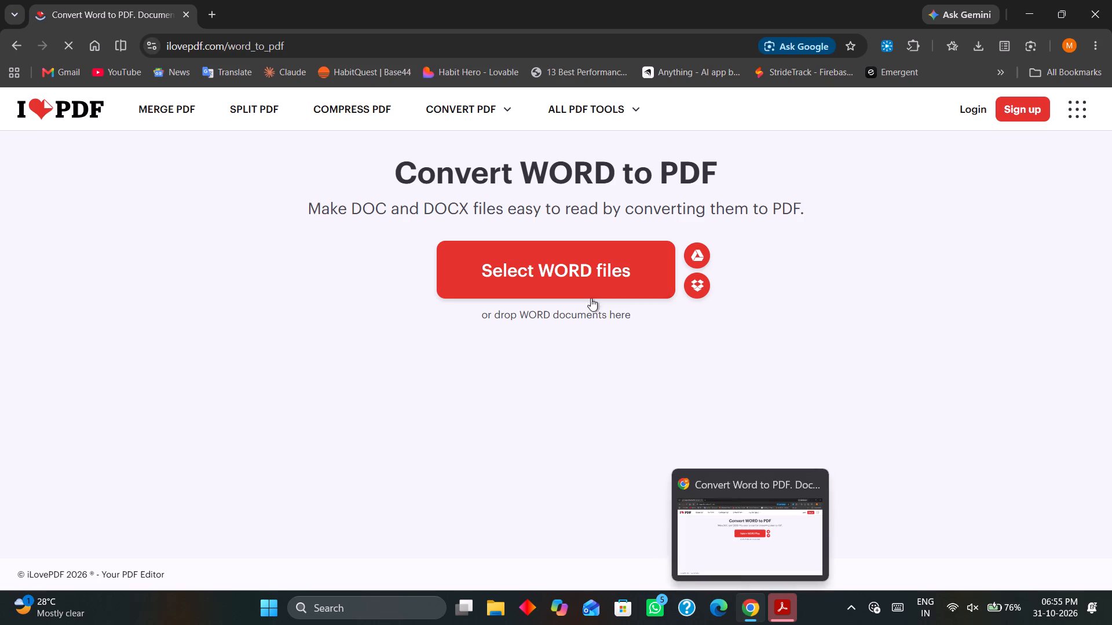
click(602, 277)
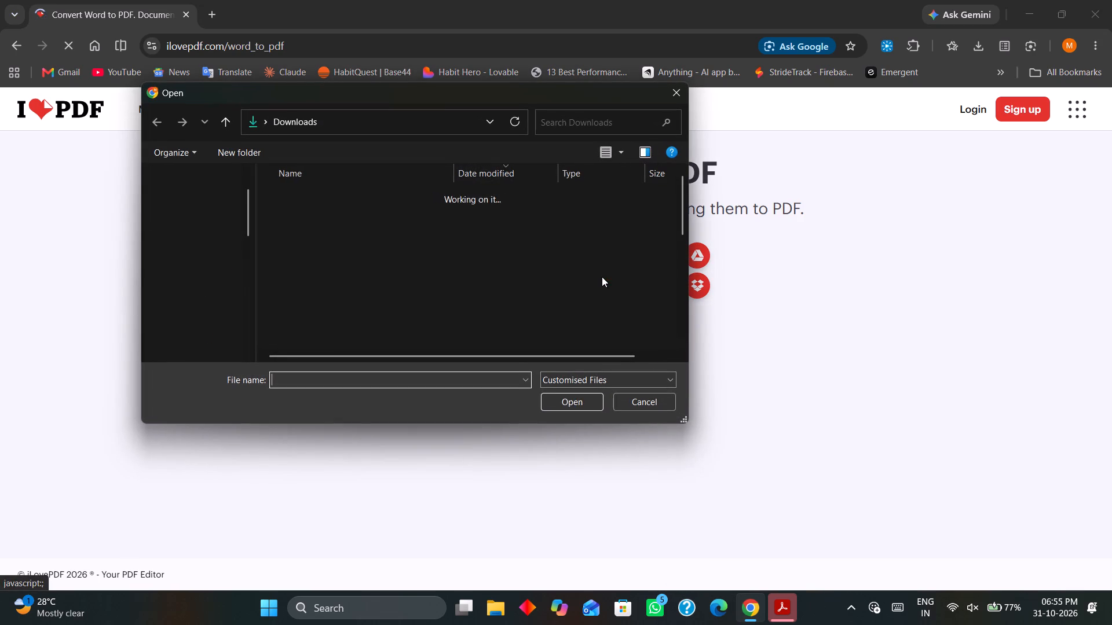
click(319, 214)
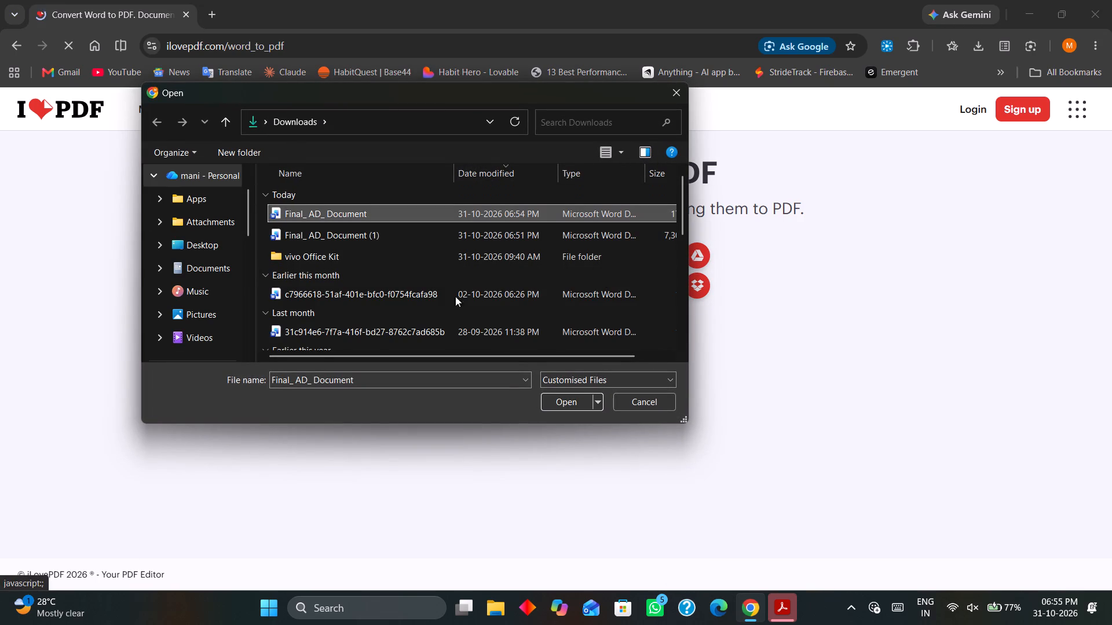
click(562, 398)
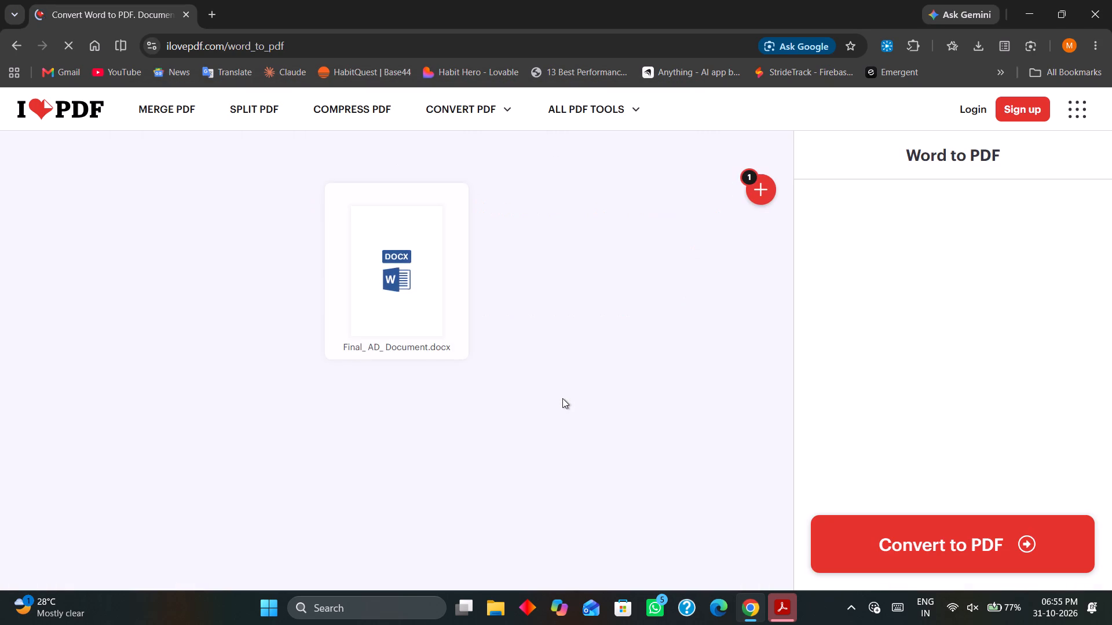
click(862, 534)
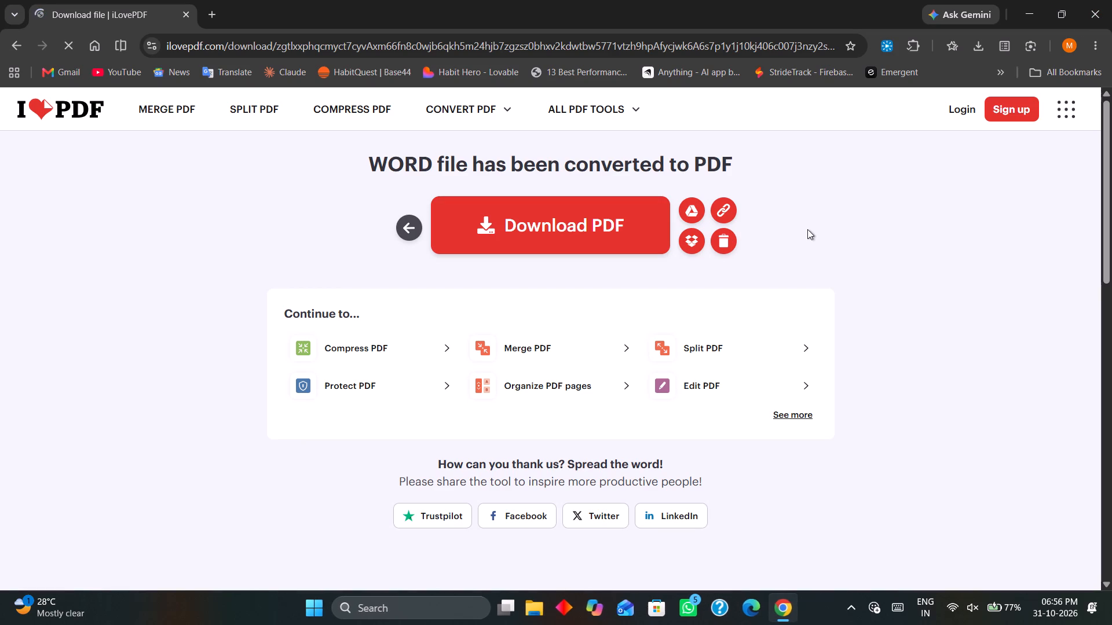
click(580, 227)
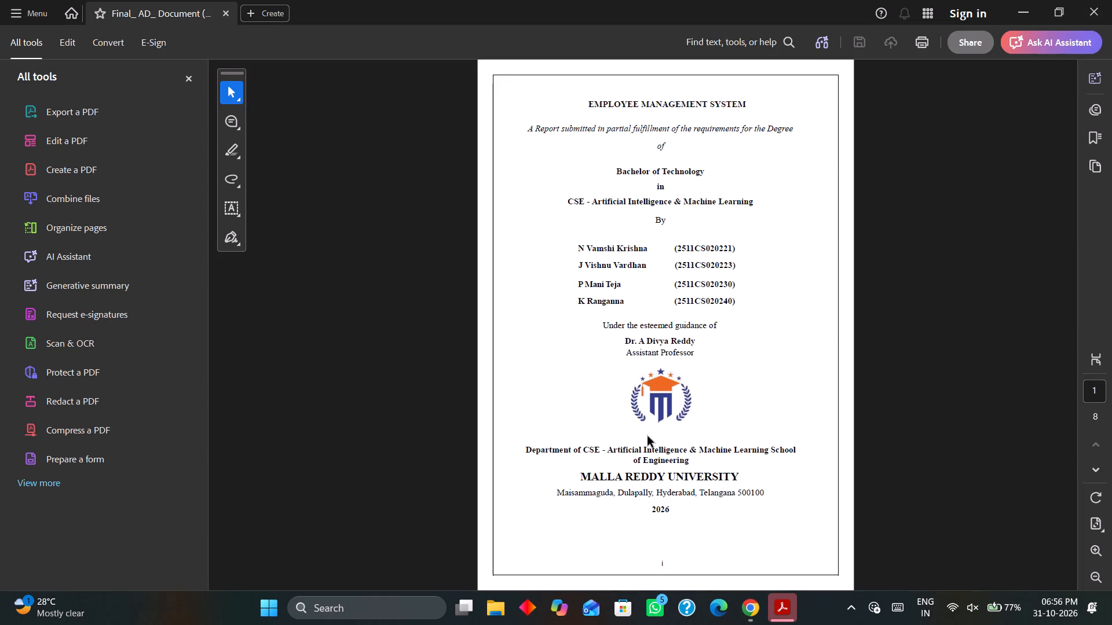
Review all pages of the converted front-matter PDF in Acrobat, through the contents and list of figures, and close it.
click(1096, 366)
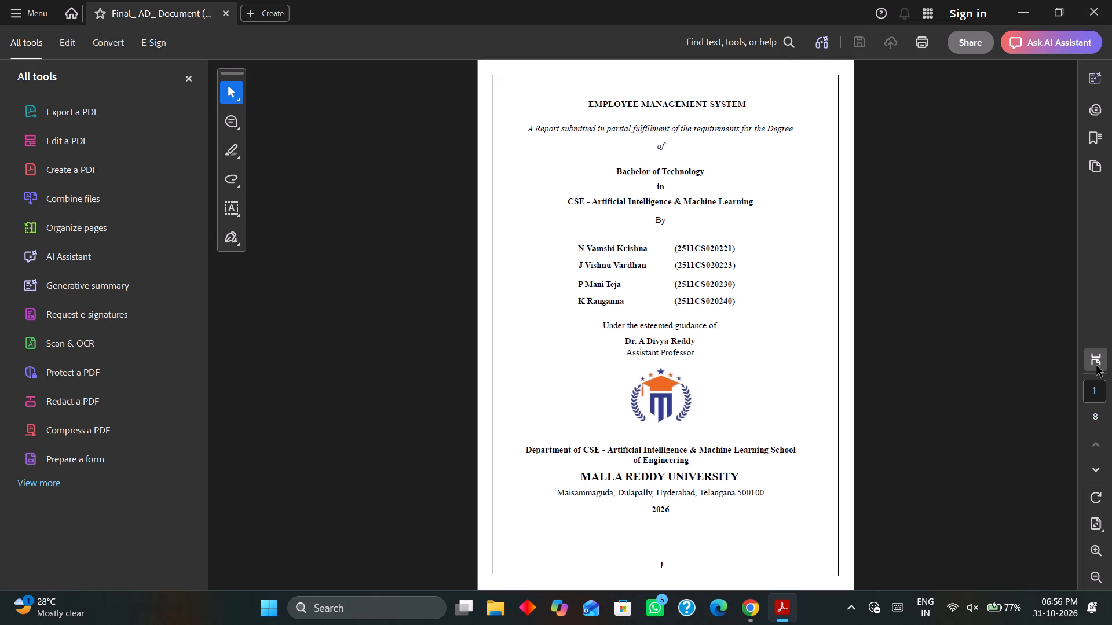
scroll(869, 456, down, 1)
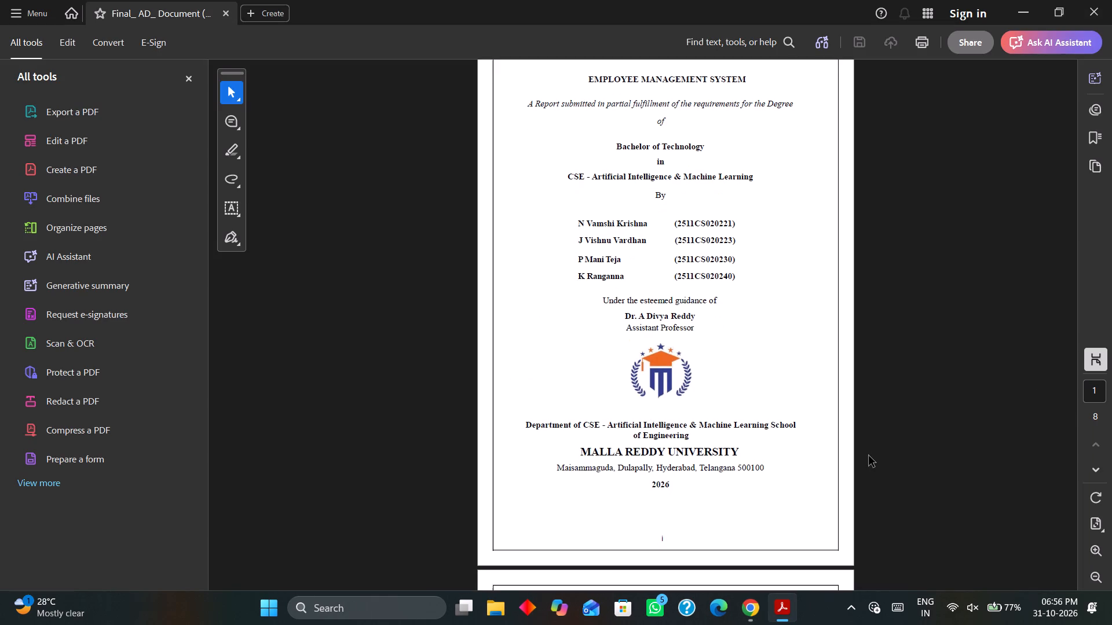
scroll(869, 456, down, 7)
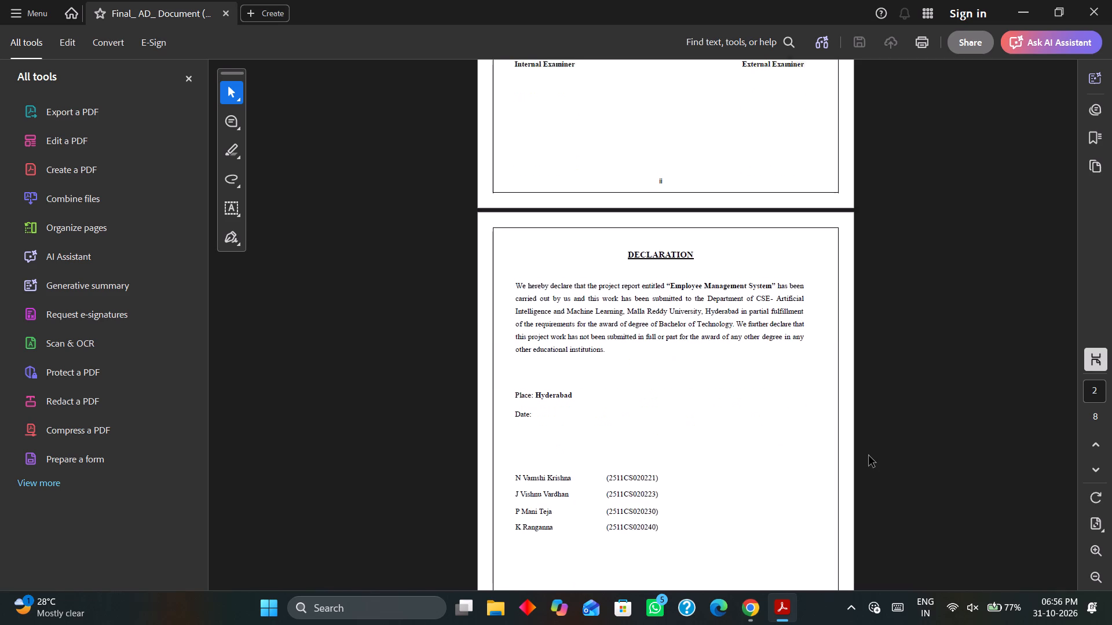
scroll(869, 456, down, 12)
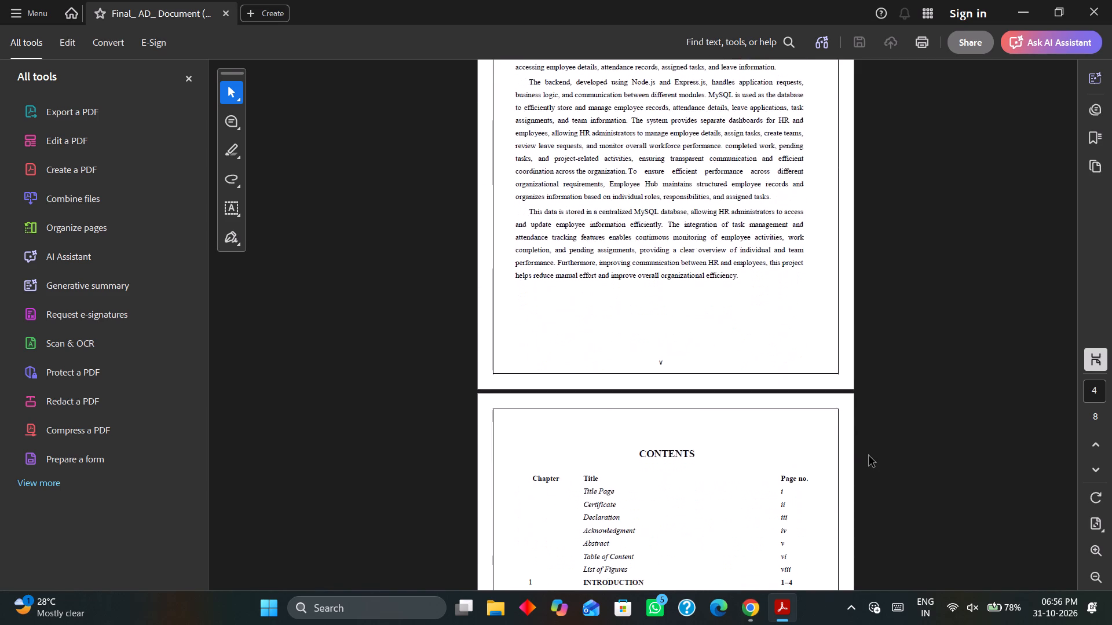
scroll(869, 456, down, 8)
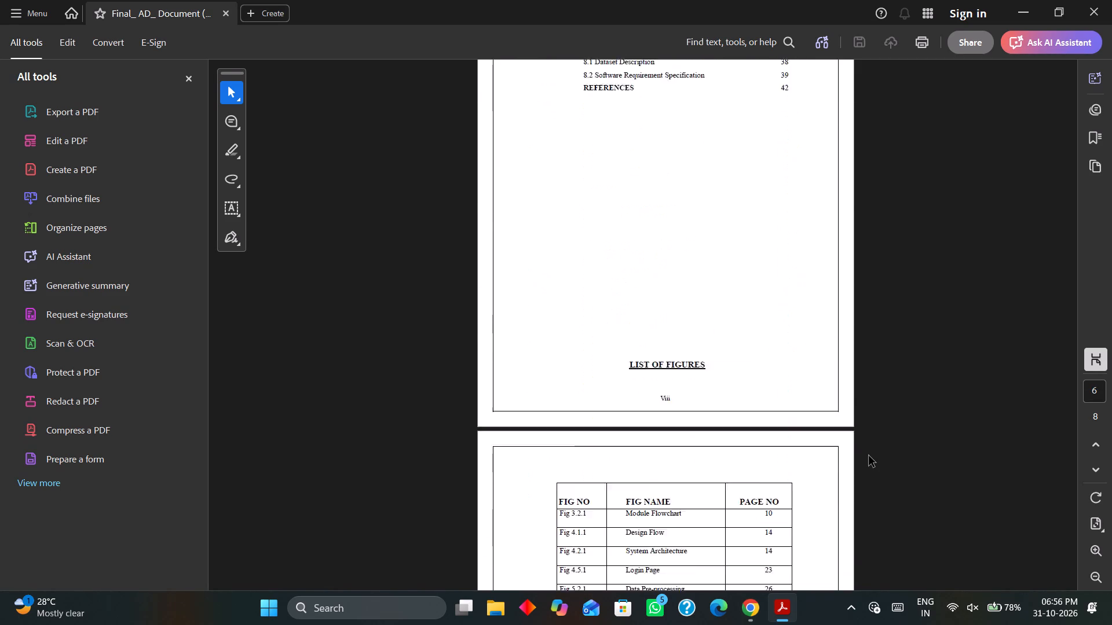
scroll(869, 456, down, 5)
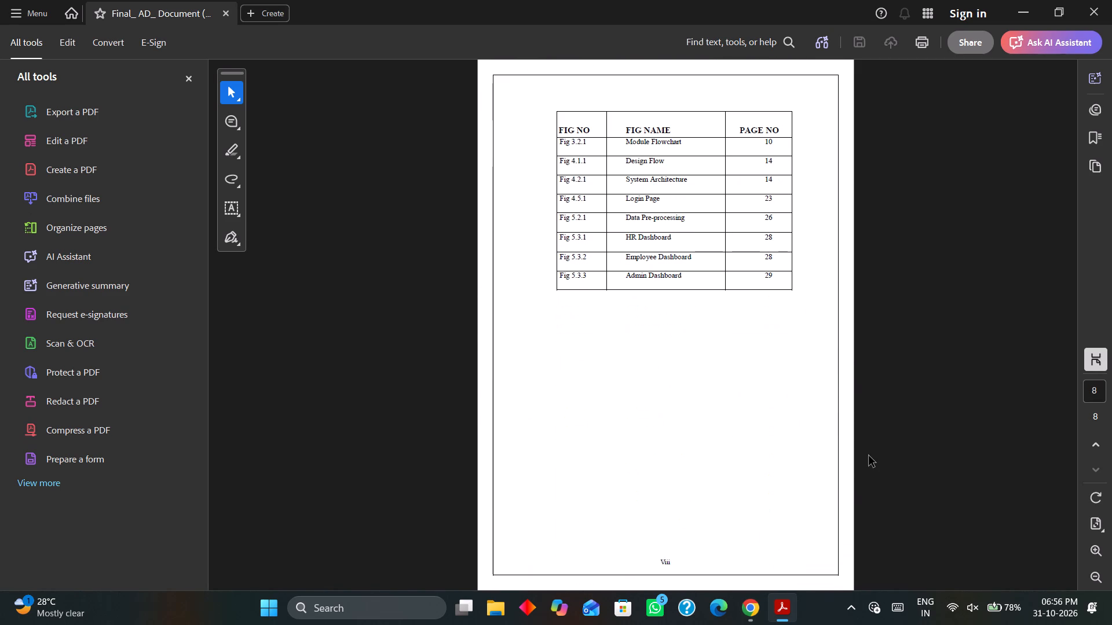
scroll(869, 456, down, 1)
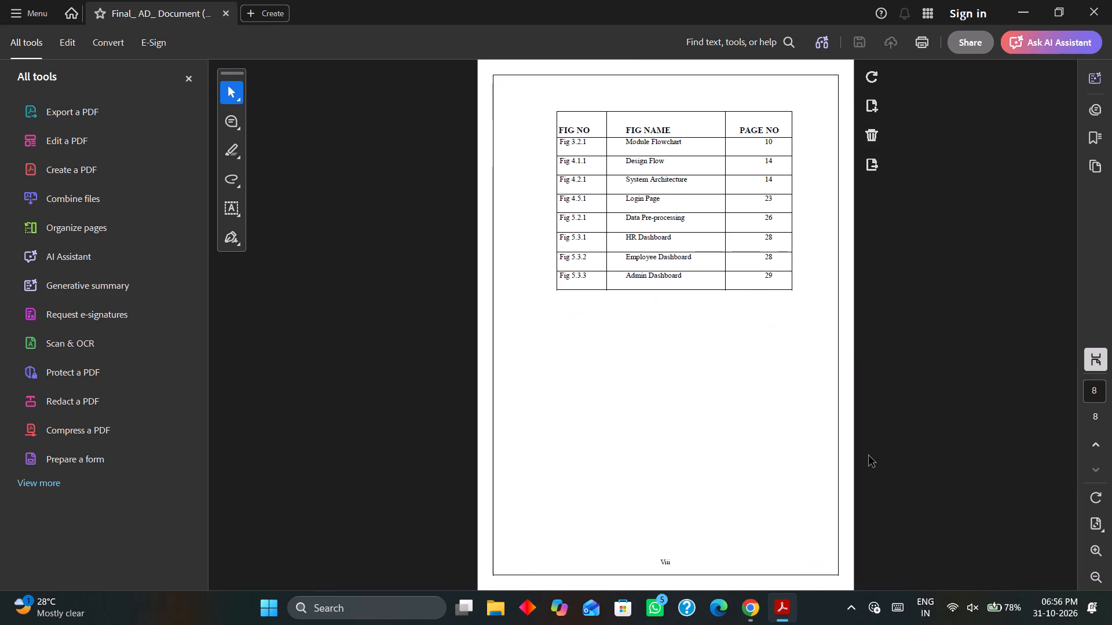
scroll(869, 456, up, 1)
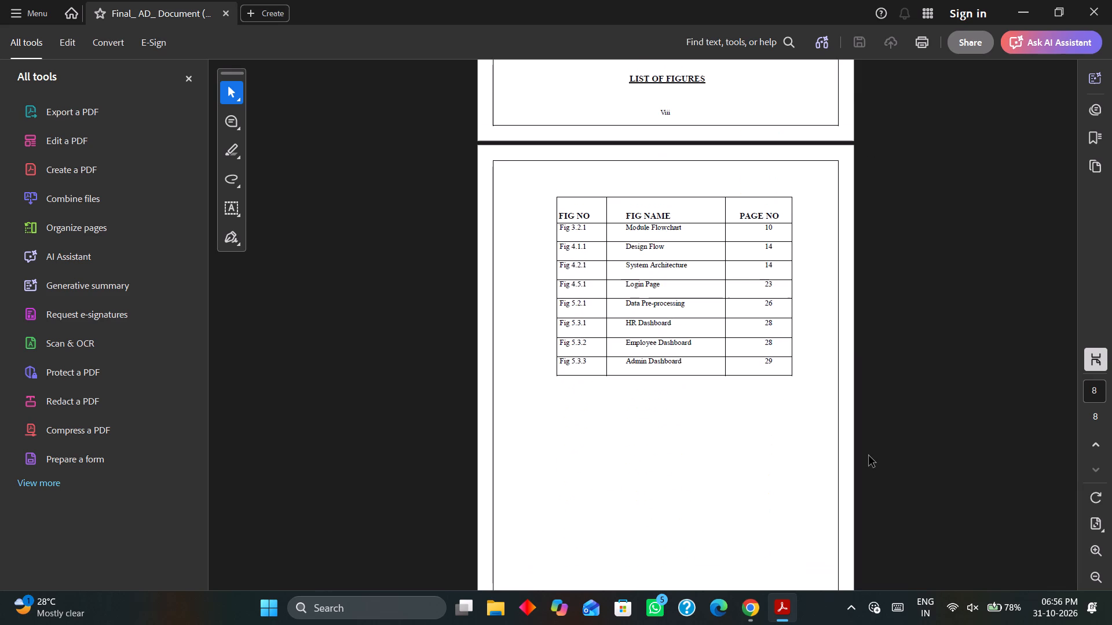
scroll(837, 295, up, 2)
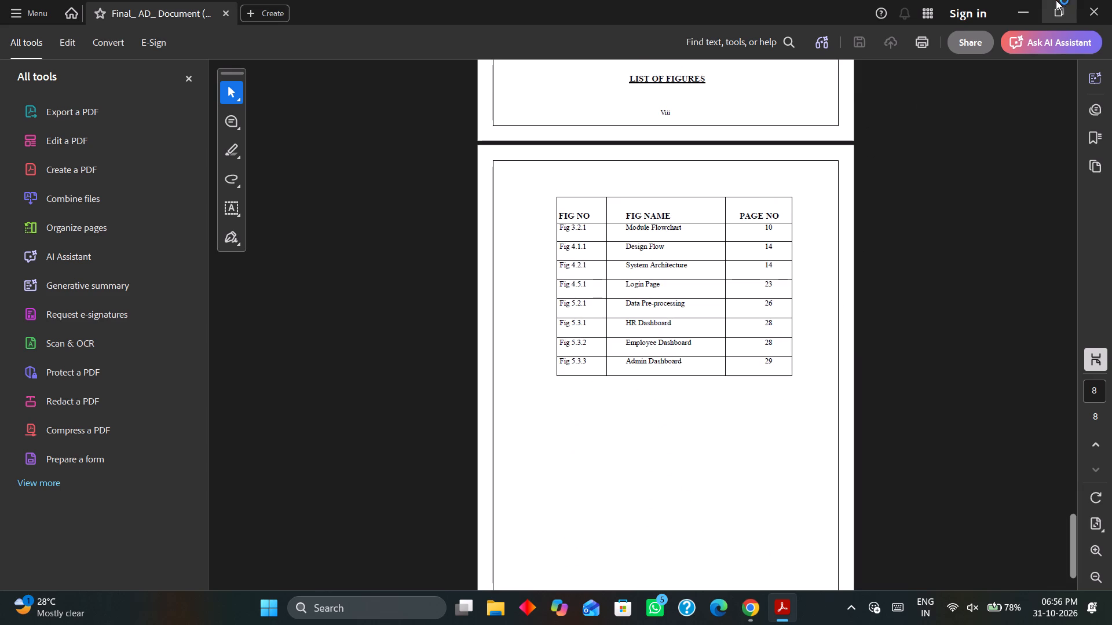
click(1096, 0)
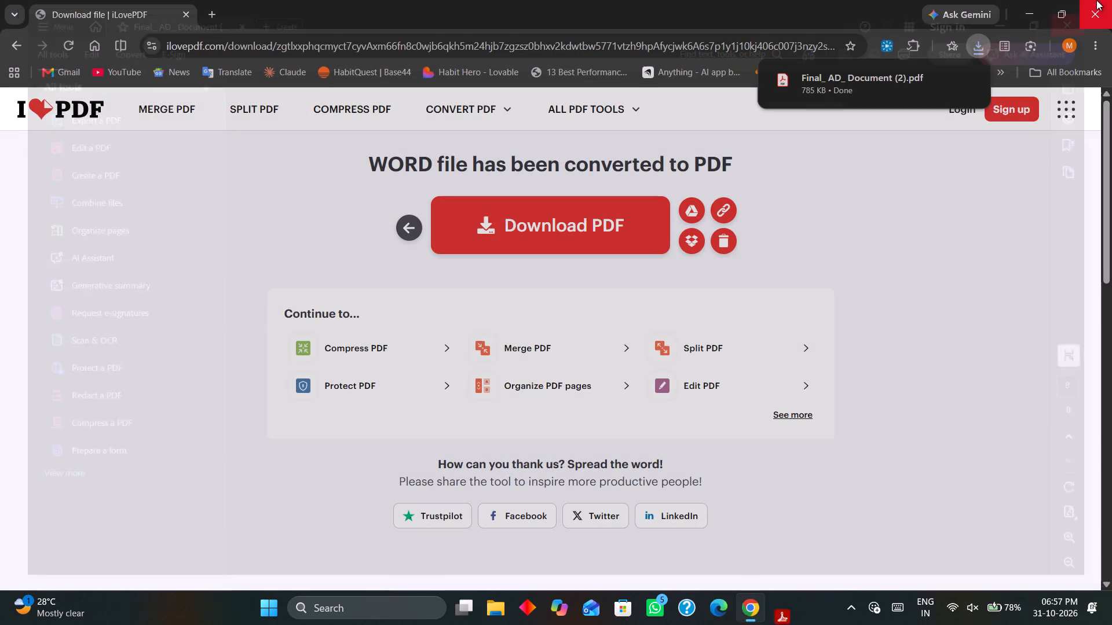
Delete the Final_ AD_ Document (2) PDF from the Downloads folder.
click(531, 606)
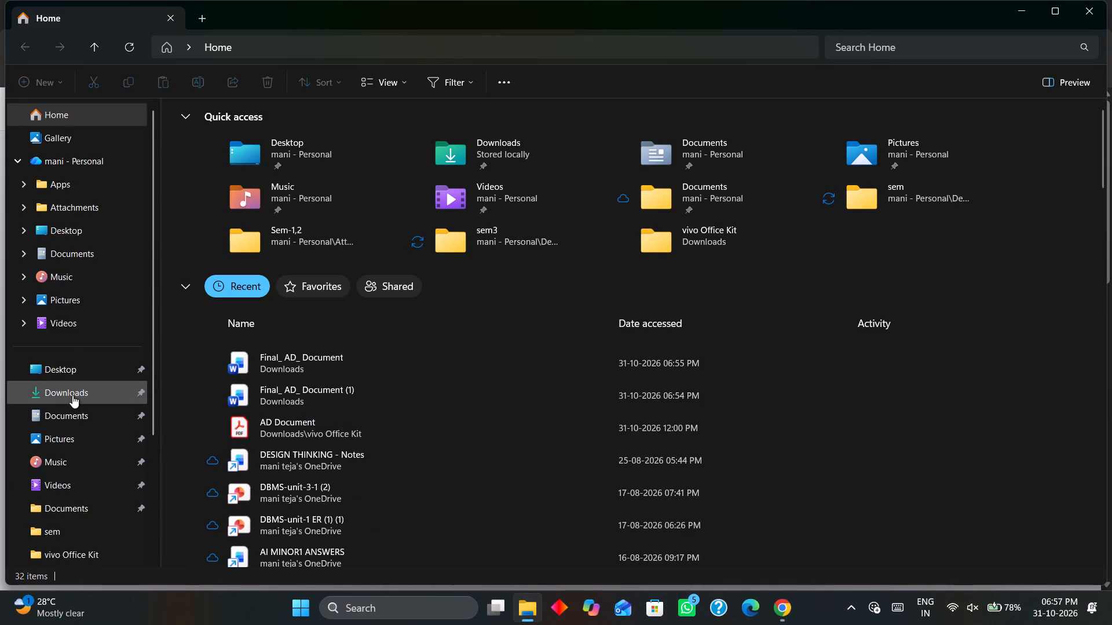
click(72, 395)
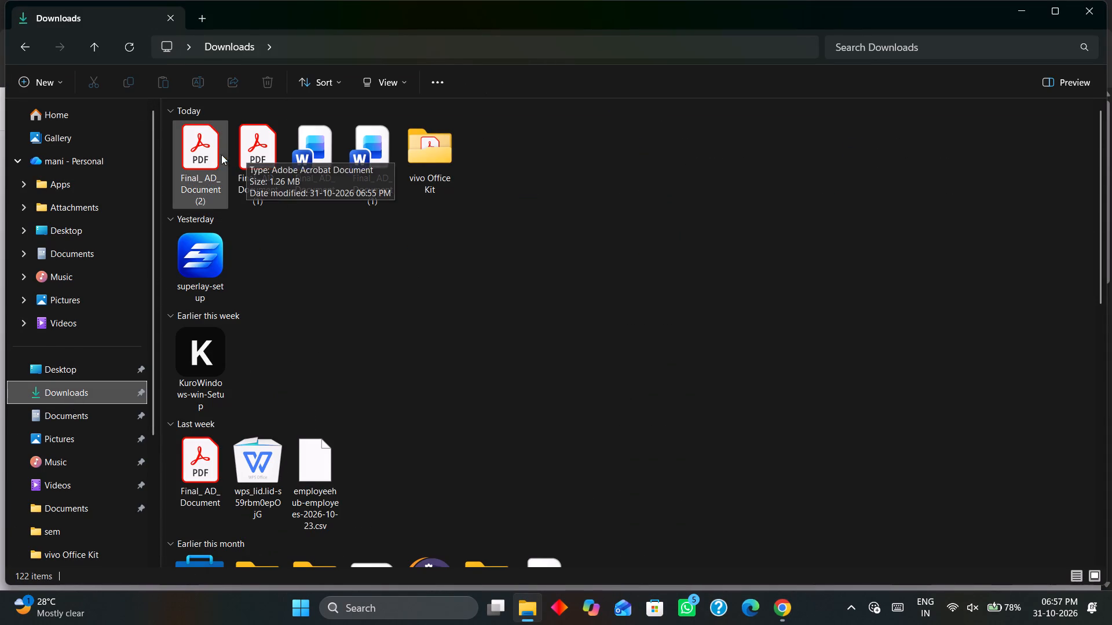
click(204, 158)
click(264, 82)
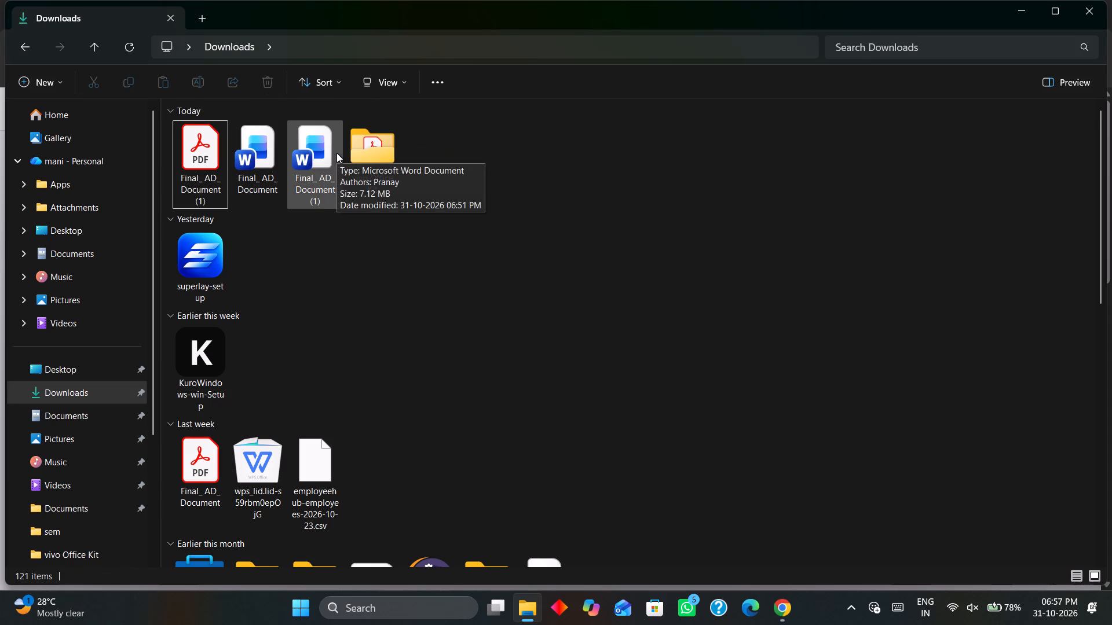
In Final_ AD_ Document, add blank line space below the contents table to move LIST OF FIGURES above the figures table, and save.
triple_click(262, 148)
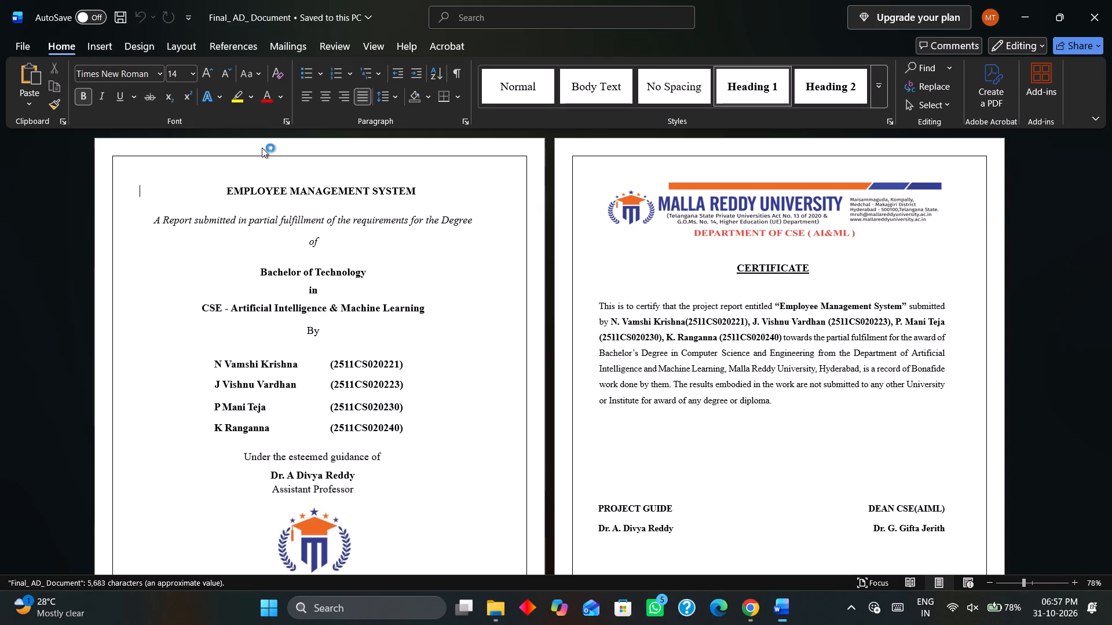
scroll(505, 353, down, 18)
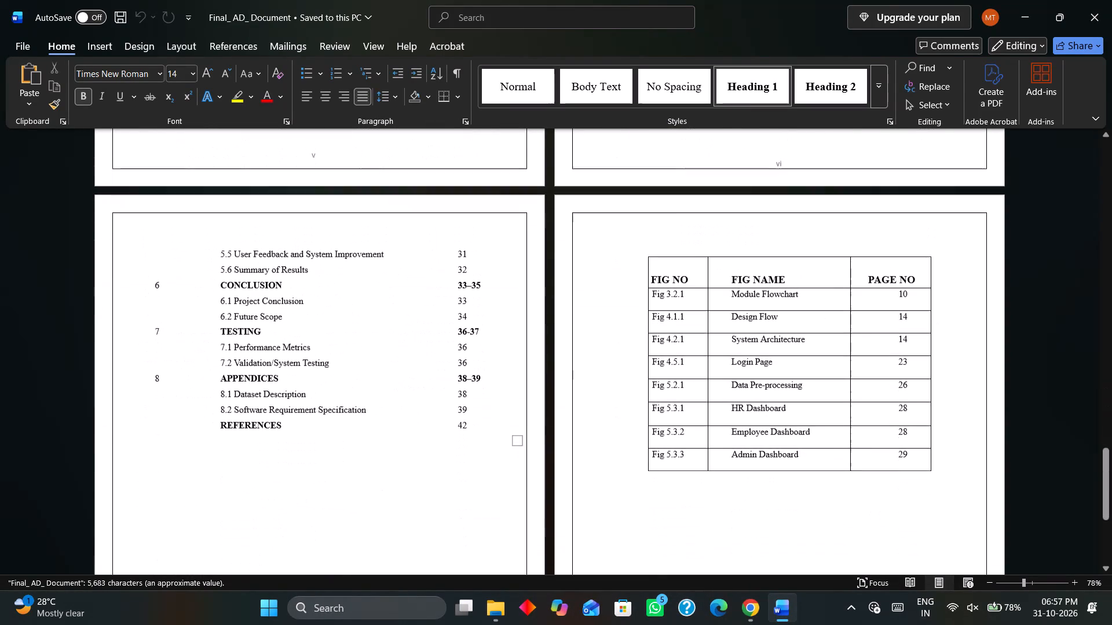
click(390, 421)
click(389, 465)
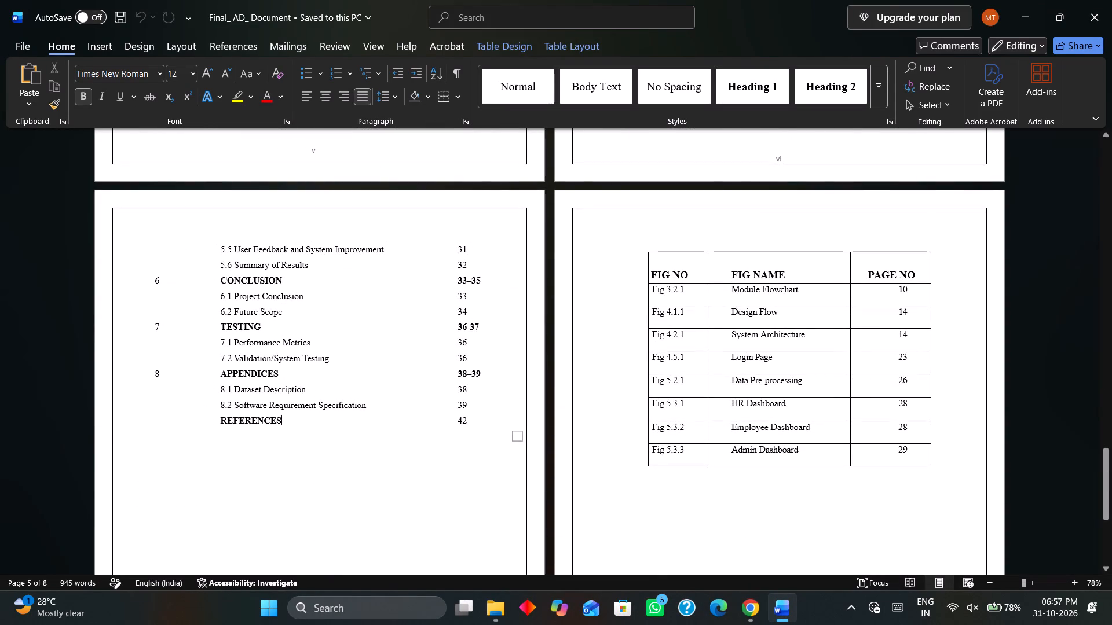
key(Return)
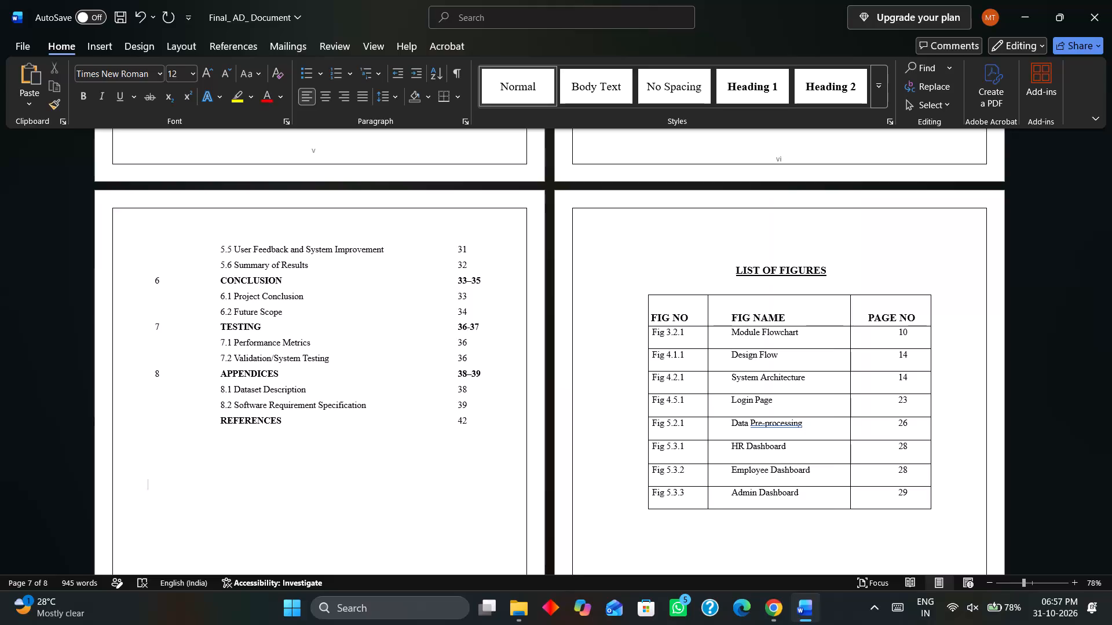
key(ctrl+s)
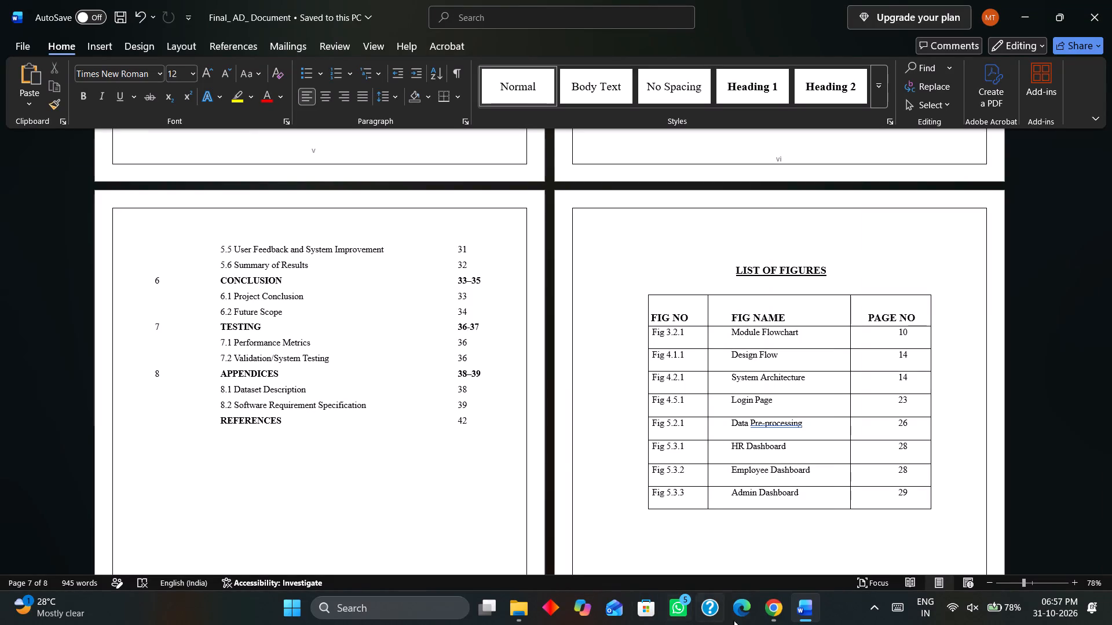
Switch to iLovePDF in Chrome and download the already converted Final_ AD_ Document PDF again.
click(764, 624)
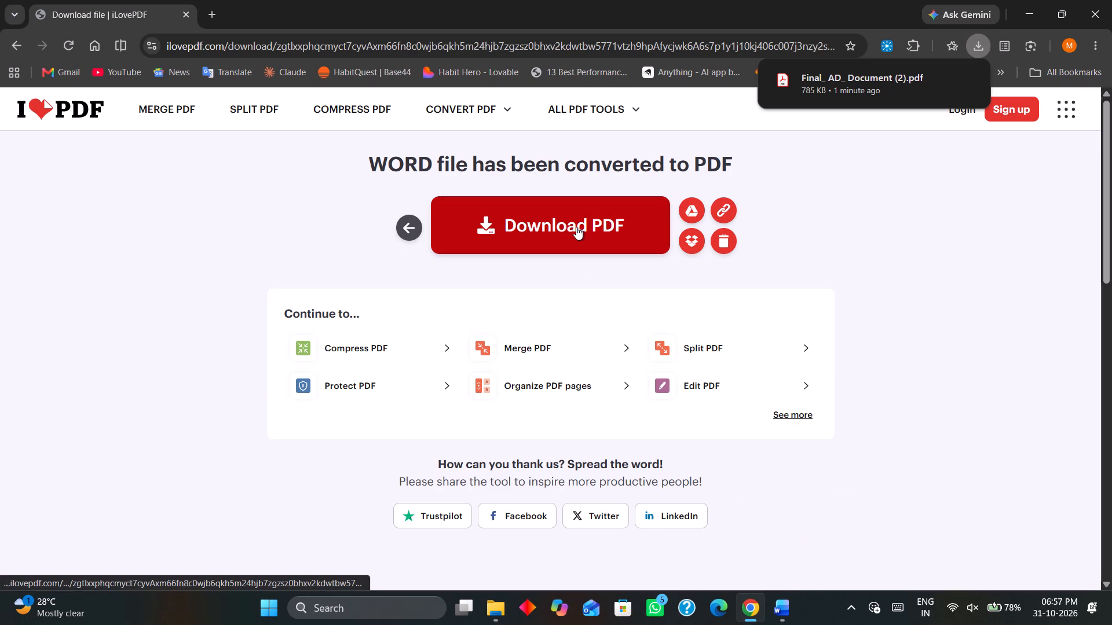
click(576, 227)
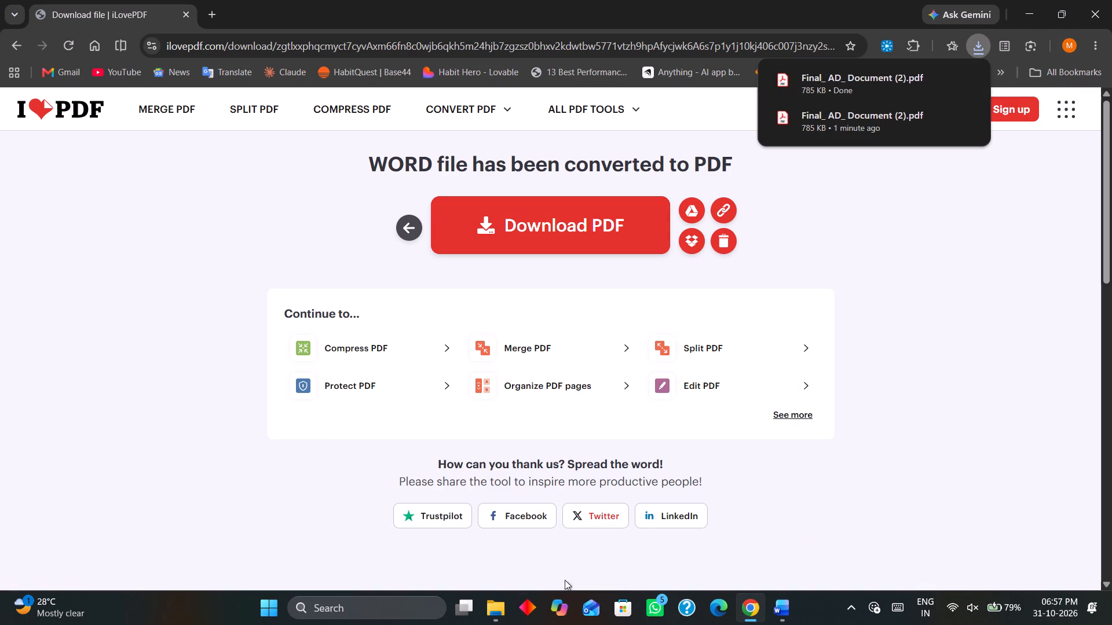
Open the Final_ AD_ Document (2) PDF from Downloads, check where the LIST OF FIGURES heading sits, and close it.
click(500, 610)
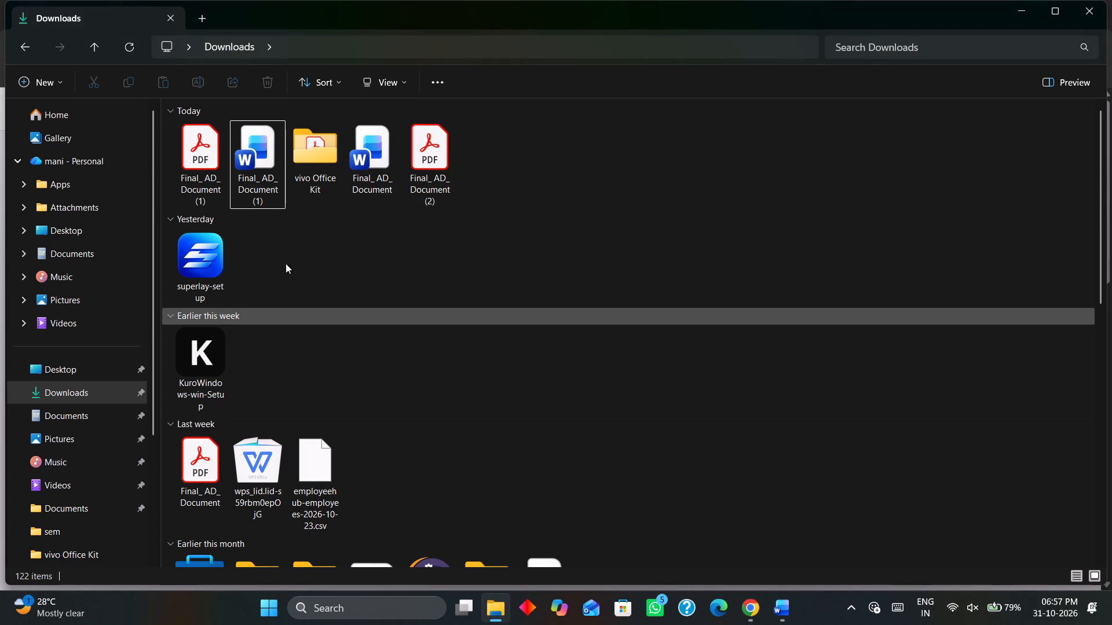
click(201, 170)
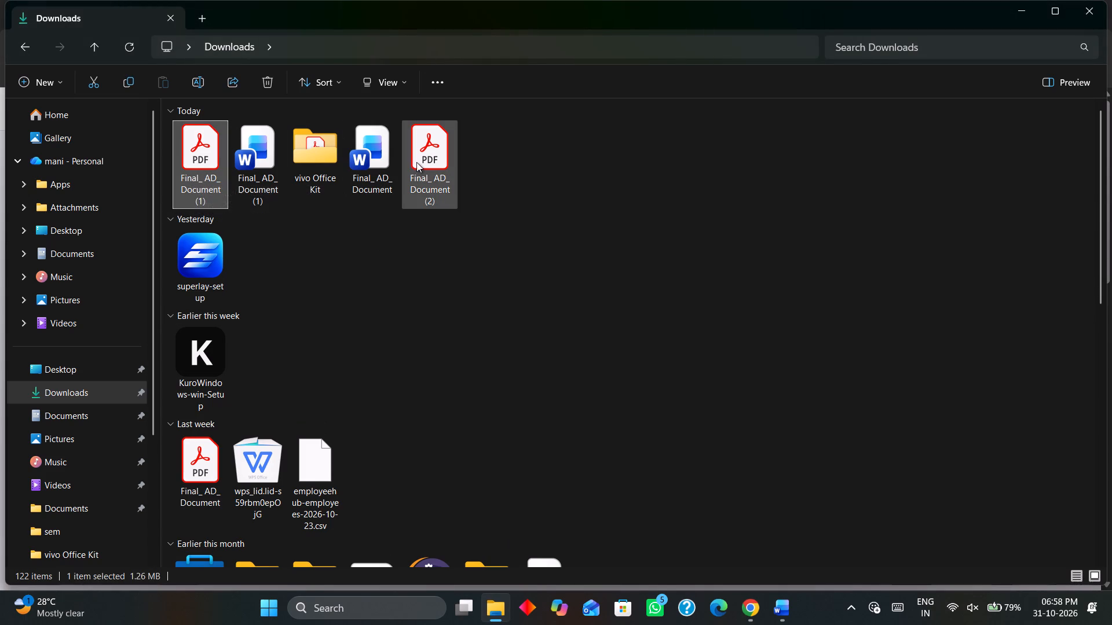
click(509, 322)
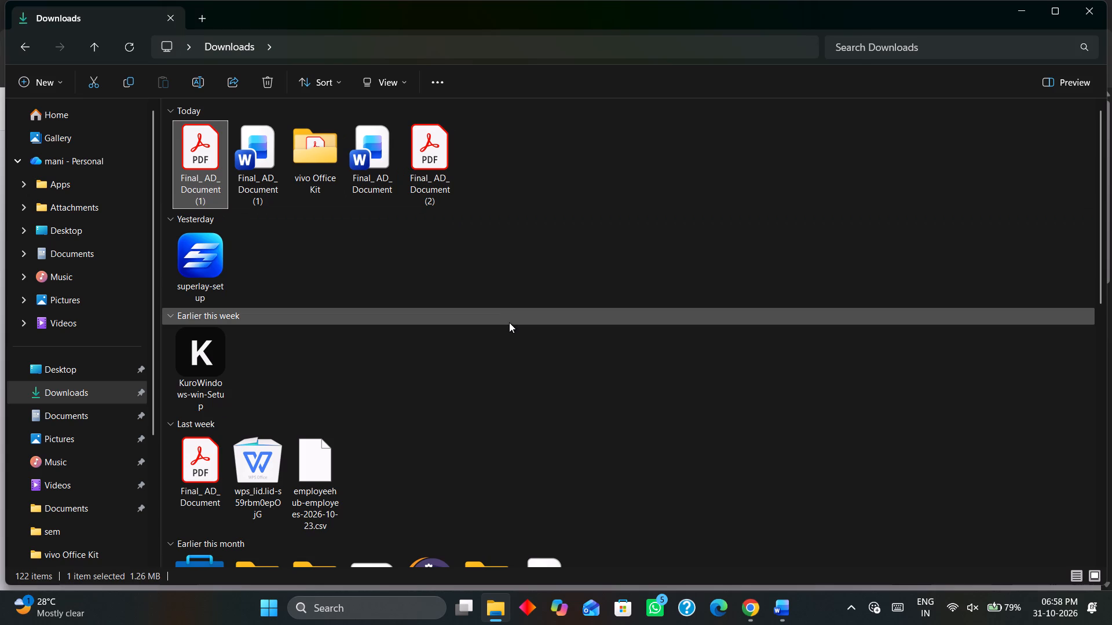
click(432, 171)
triple_click(432, 171)
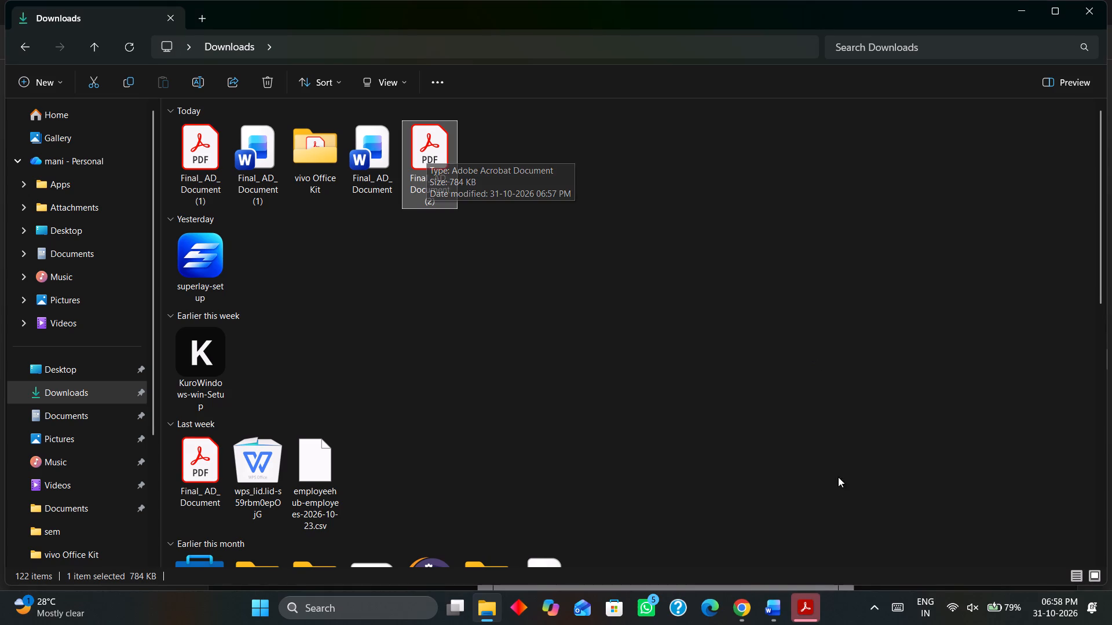
click(809, 612)
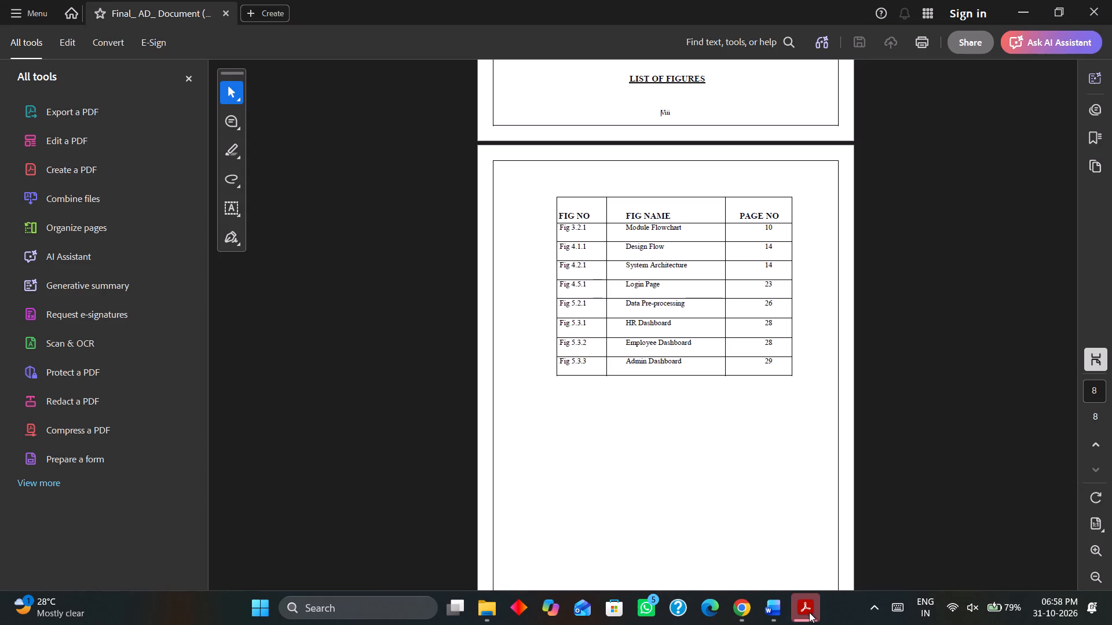
scroll(666, 347, up, 1)
click(1111, 0)
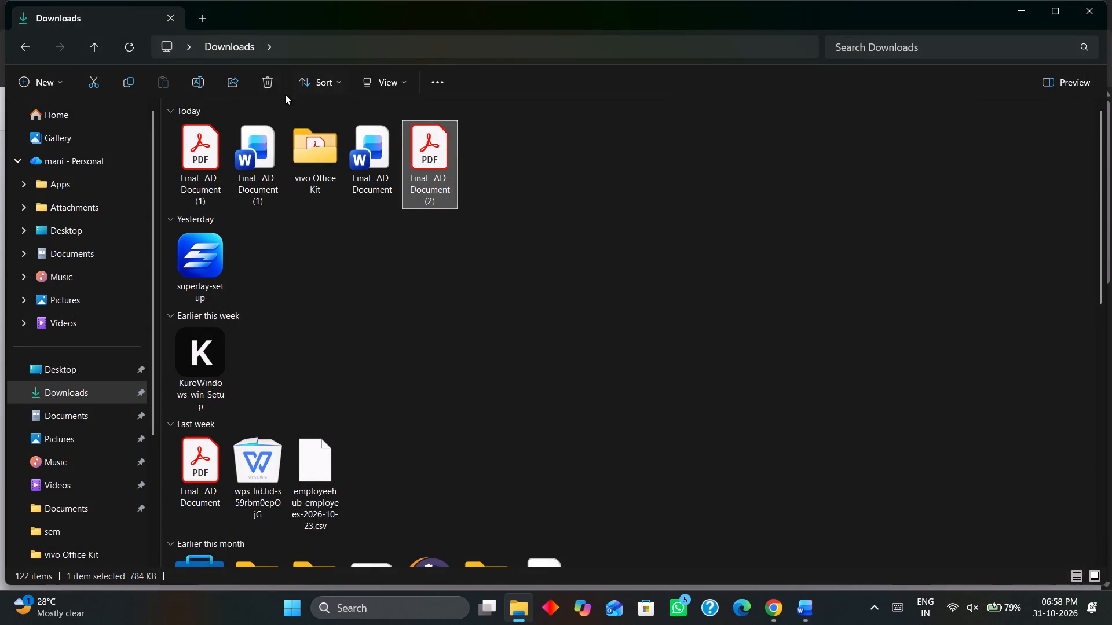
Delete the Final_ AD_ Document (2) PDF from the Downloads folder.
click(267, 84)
Open the Final_ AD_ Document (1) PDF, review its pages from Chapter 1 through the references, and close it.
triple_click(197, 164)
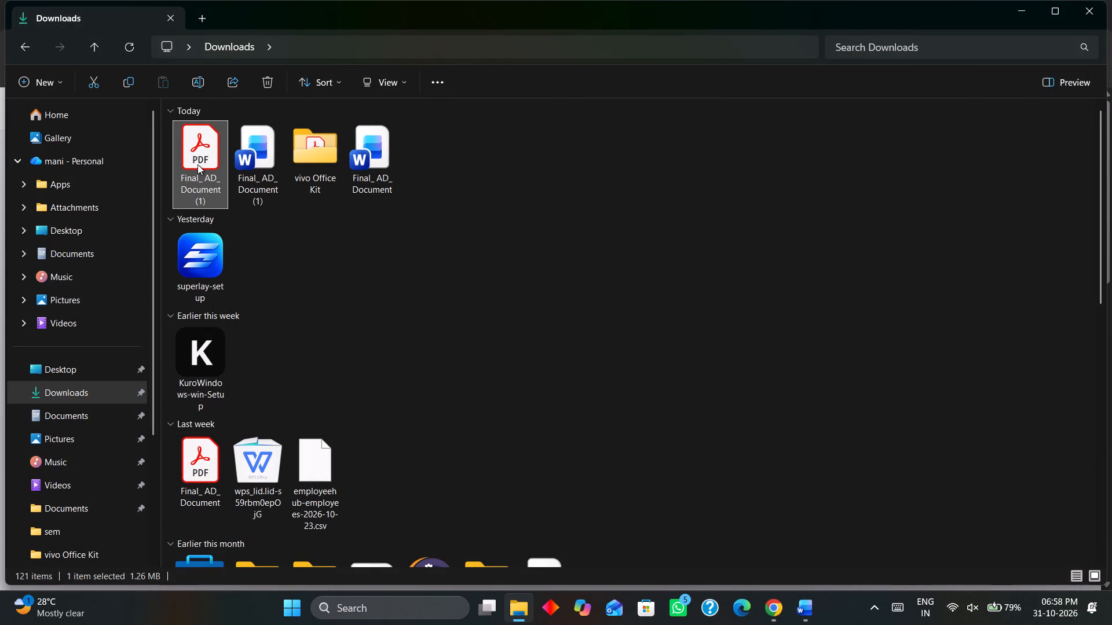
click(202, 146)
click(189, 81)
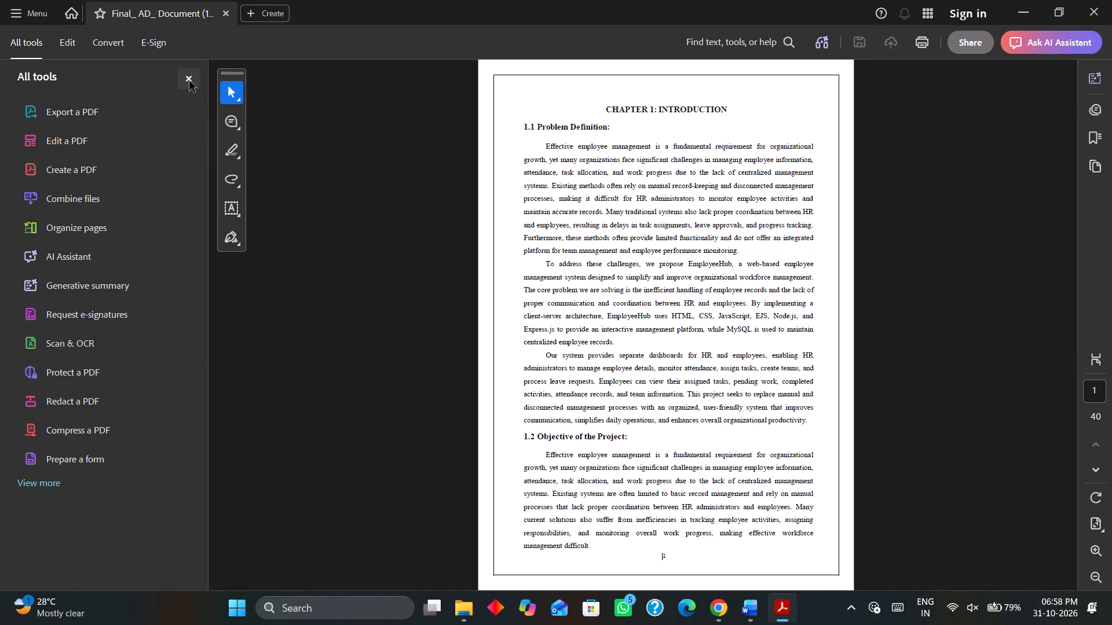
scroll(336, 252, down, 20)
scroll(336, 252, down, 10)
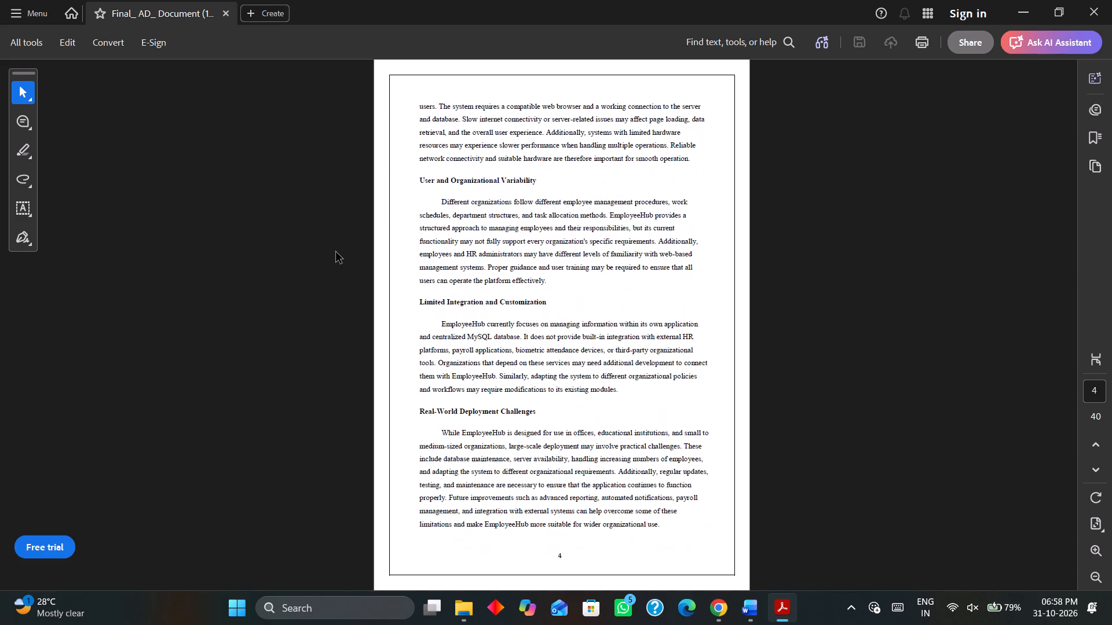
click(1101, 360)
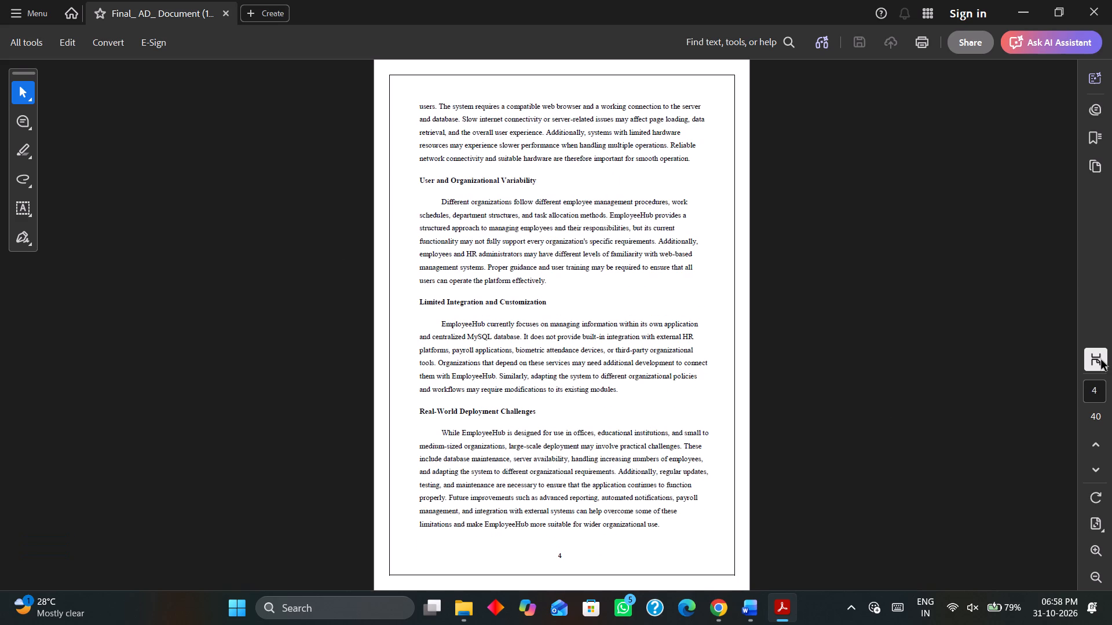
scroll(729, 469, down, 15)
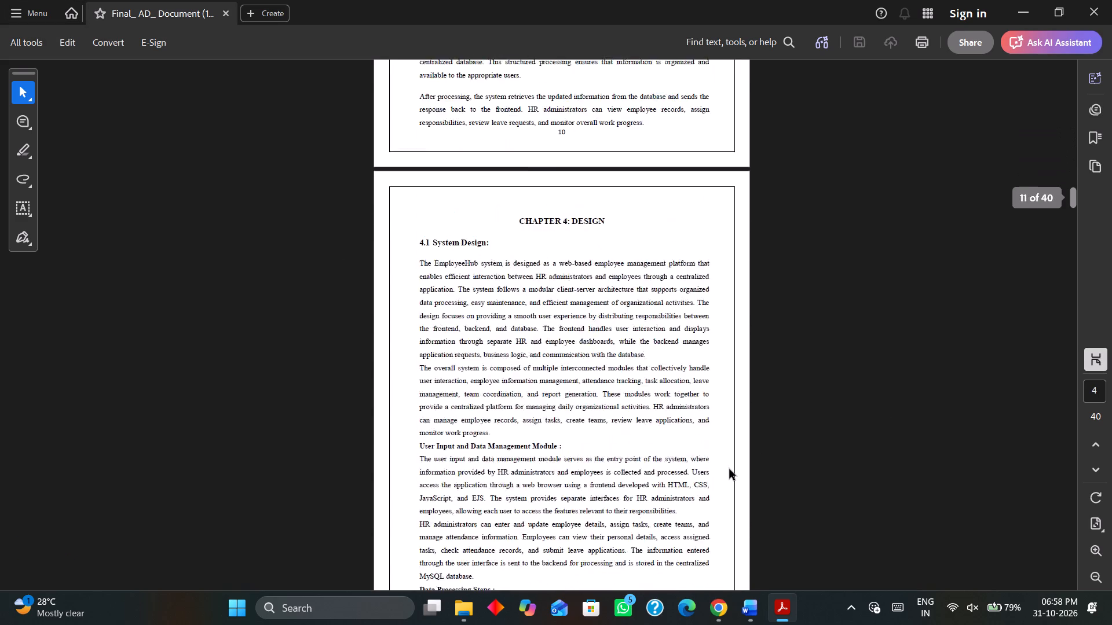
scroll(729, 469, down, 17)
scroll(729, 469, down, 10)
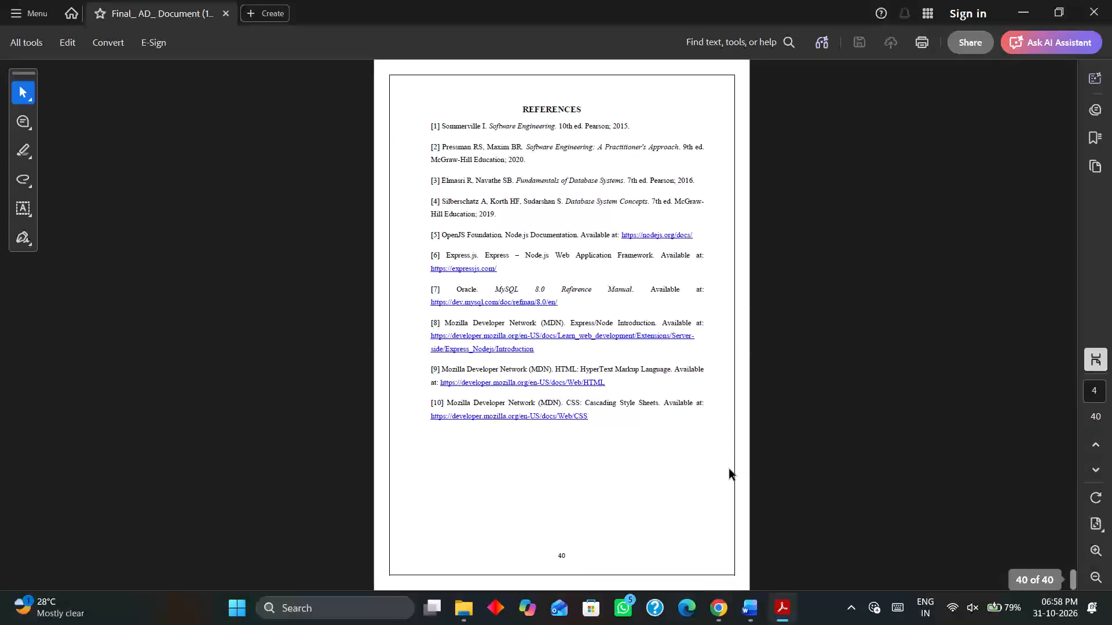
click(1111, 0)
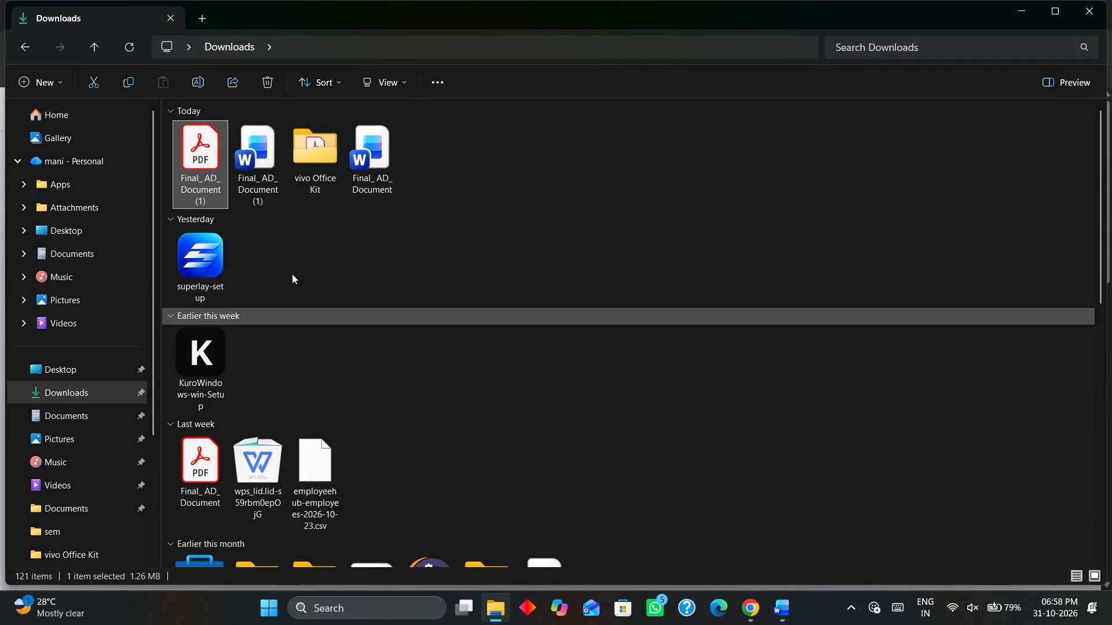
Delete the Final_ AD_ Document (1) PDF from the Downloads folder.
click(270, 91)
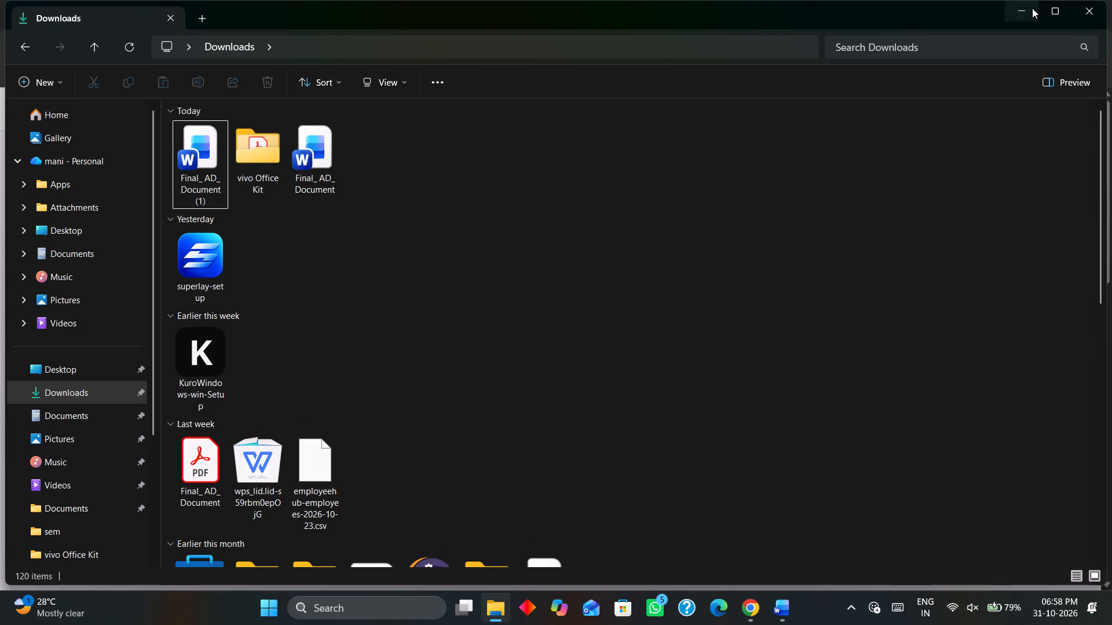
Open the Final_ AD_ Document (1) Word file and review its pages from Chapter 1 through the references.
triple_click(203, 145)
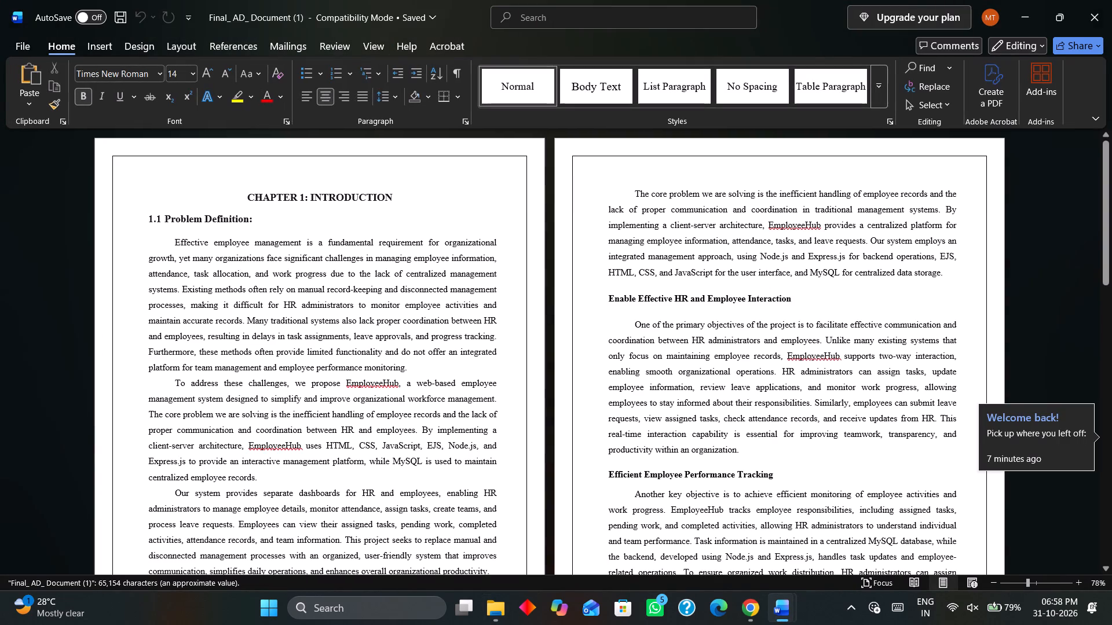
scroll(308, 396, down, 9)
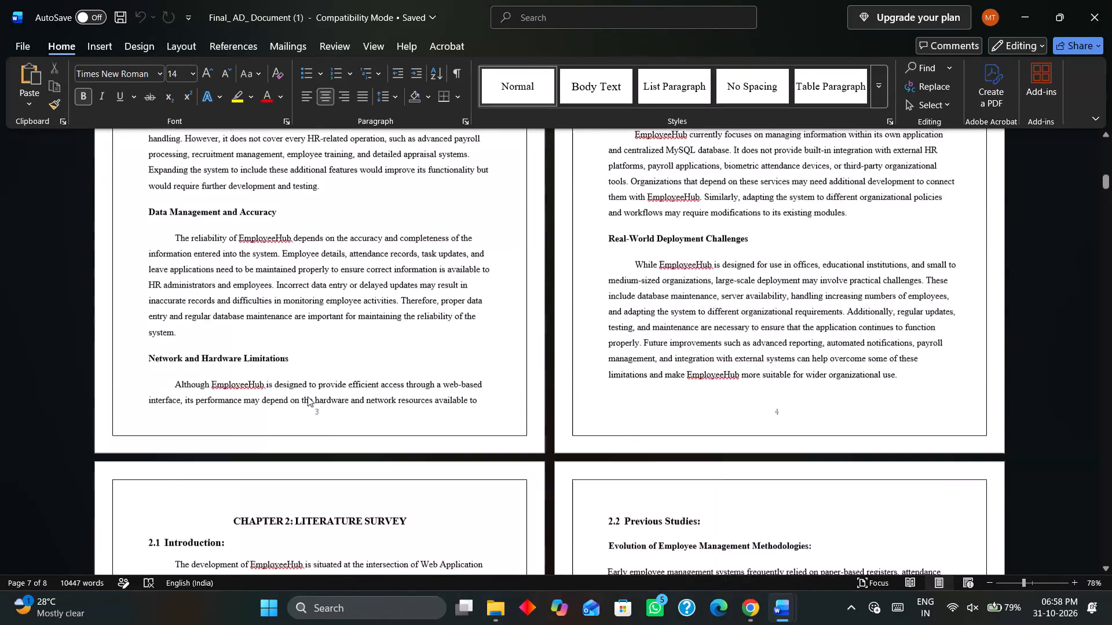
scroll(308, 396, down, 1)
scroll(570, 313, down, 7)
scroll(570, 313, down, 20)
scroll(570, 313, down, 20)
scroll(570, 313, down, 20)
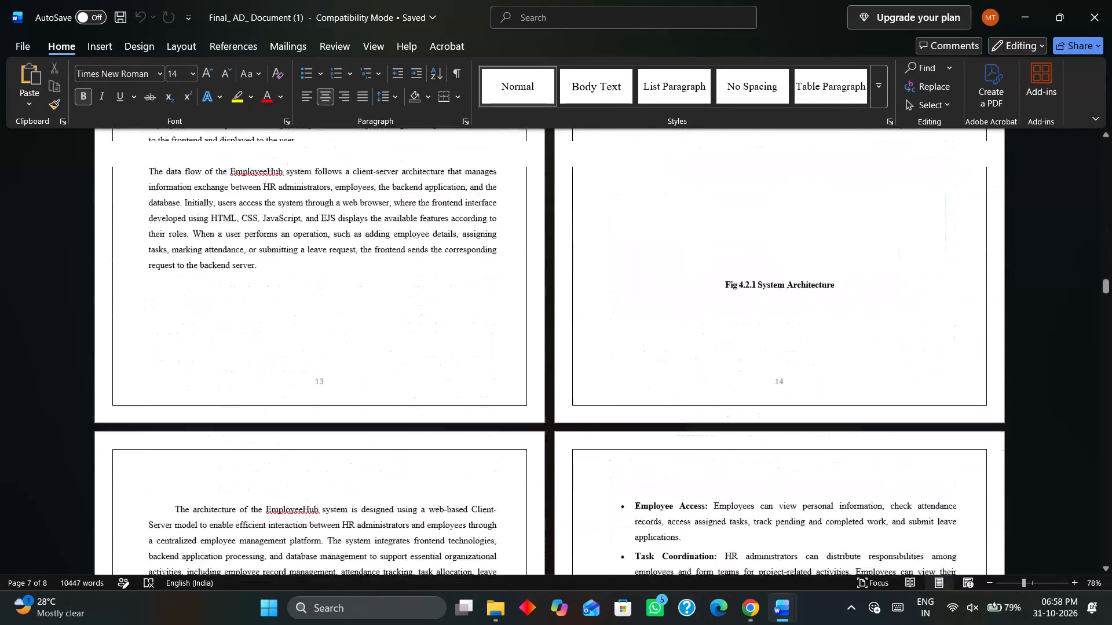
scroll(542, 432, down, 9)
click(542, 432)
click(475, 497)
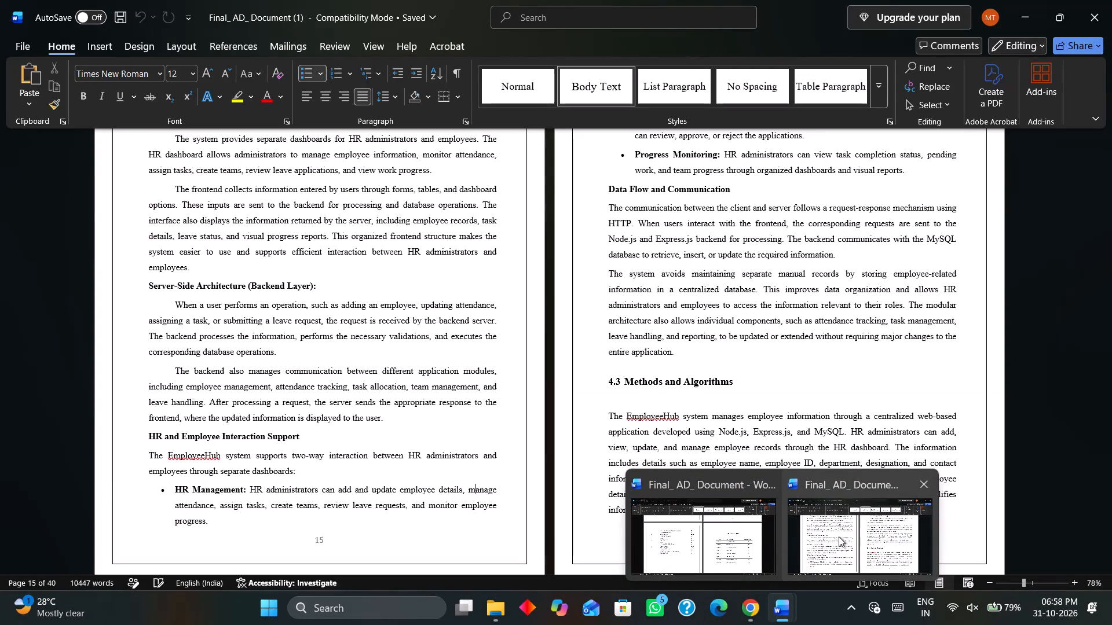
click(800, 528)
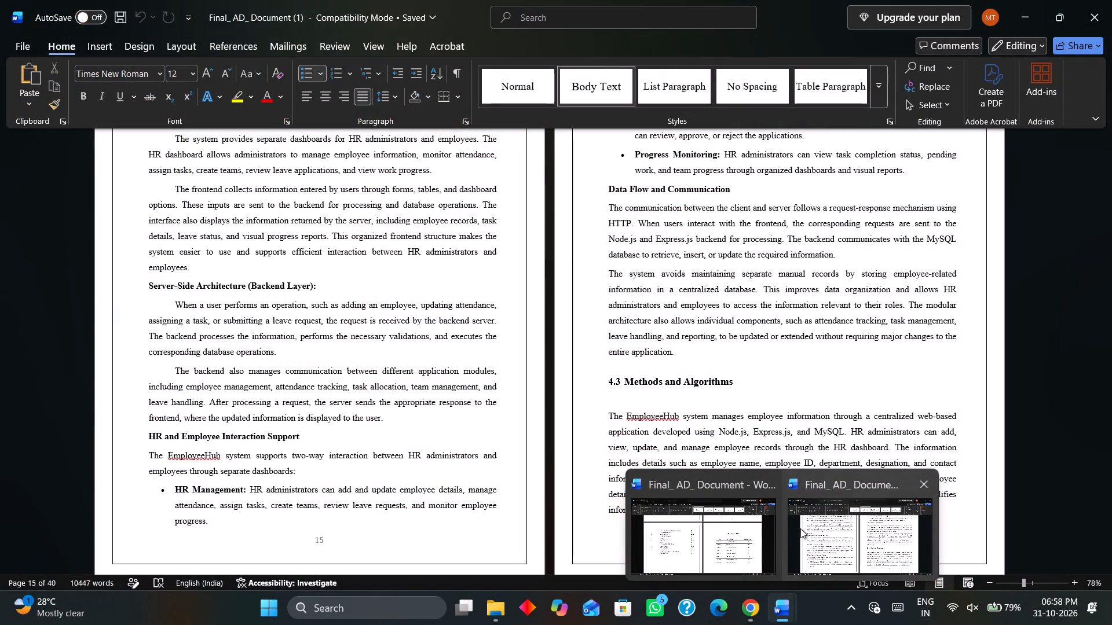
scroll(623, 378, down, 17)
scroll(623, 378, up, 5)
scroll(623, 378, down, 20)
scroll(623, 378, down, 20)
scroll(623, 378, down, 20)
scroll(623, 378, up, 7)
scroll(623, 378, down, 20)
scroll(623, 378, down, 2)
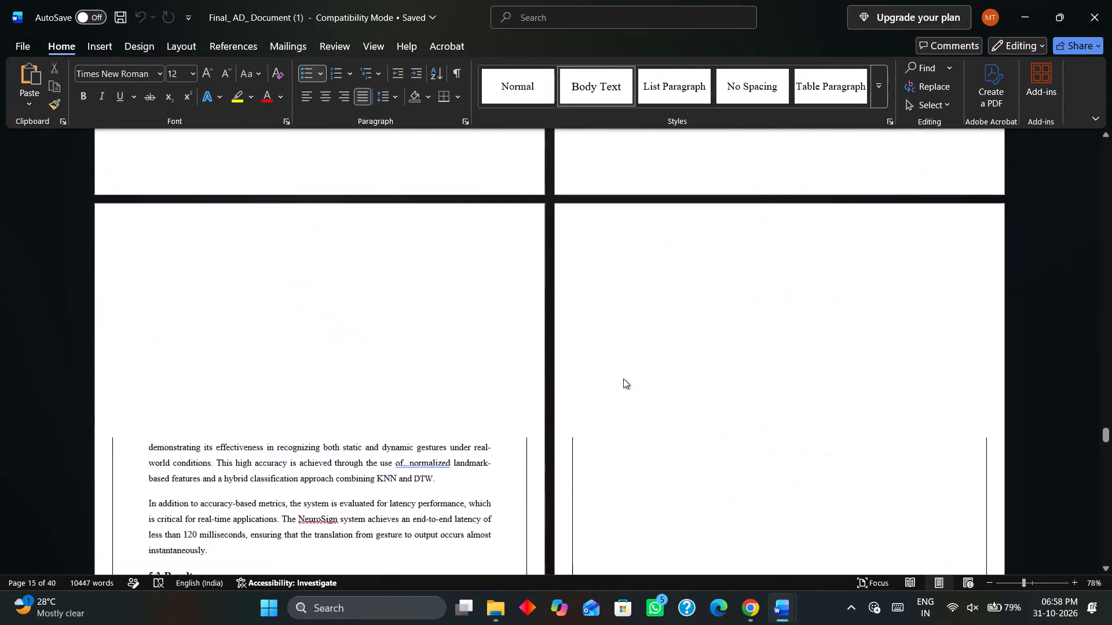
scroll(623, 378, down, 20)
scroll(623, 378, down, 20)
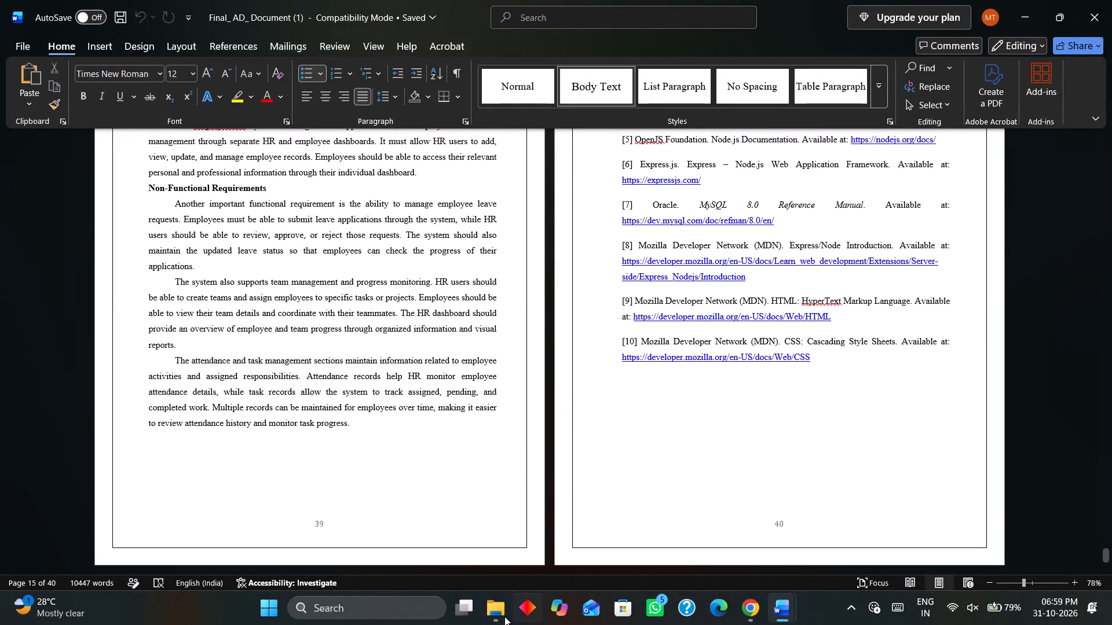
Return to iLovePDF's Word to PDF page in Chrome and load Final_ AD_ Document (1) from Downloads.
click(739, 614)
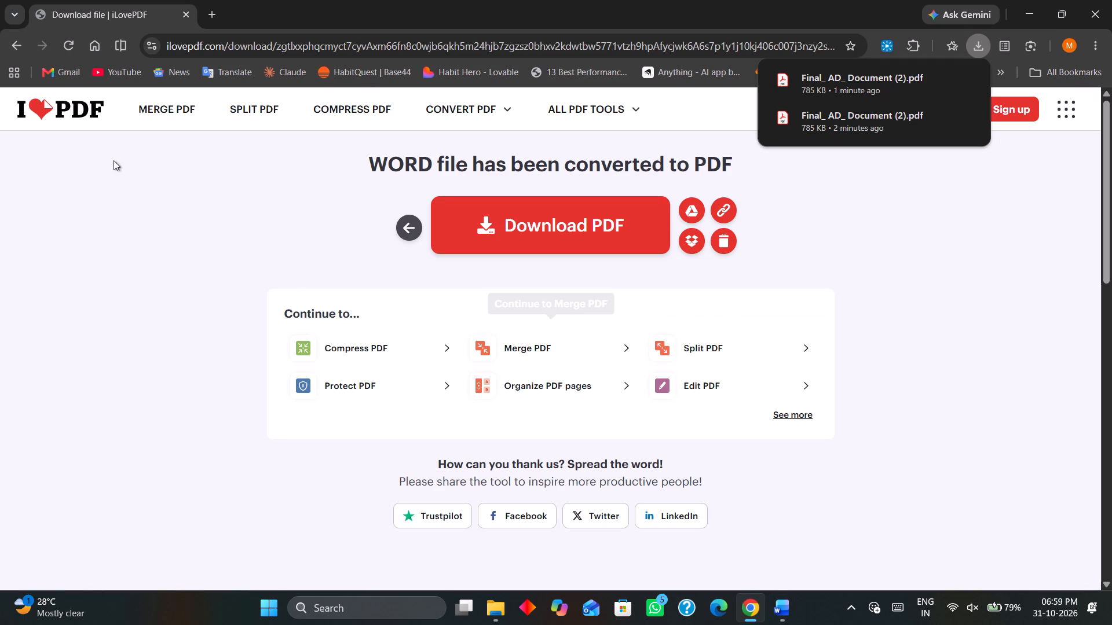
click(397, 229)
click(493, 257)
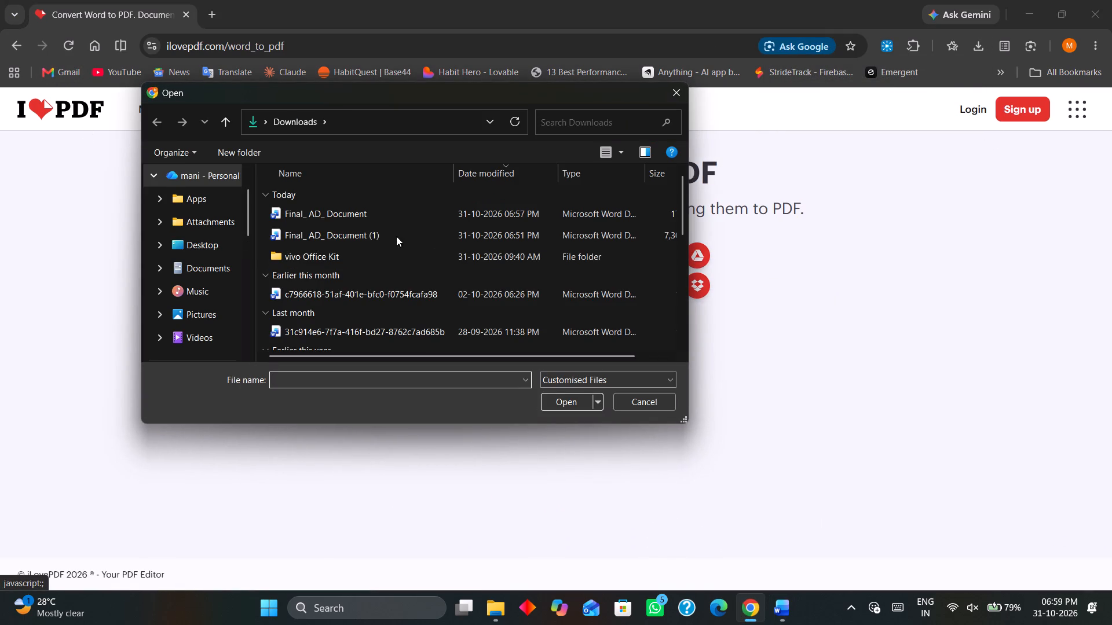
click(385, 234)
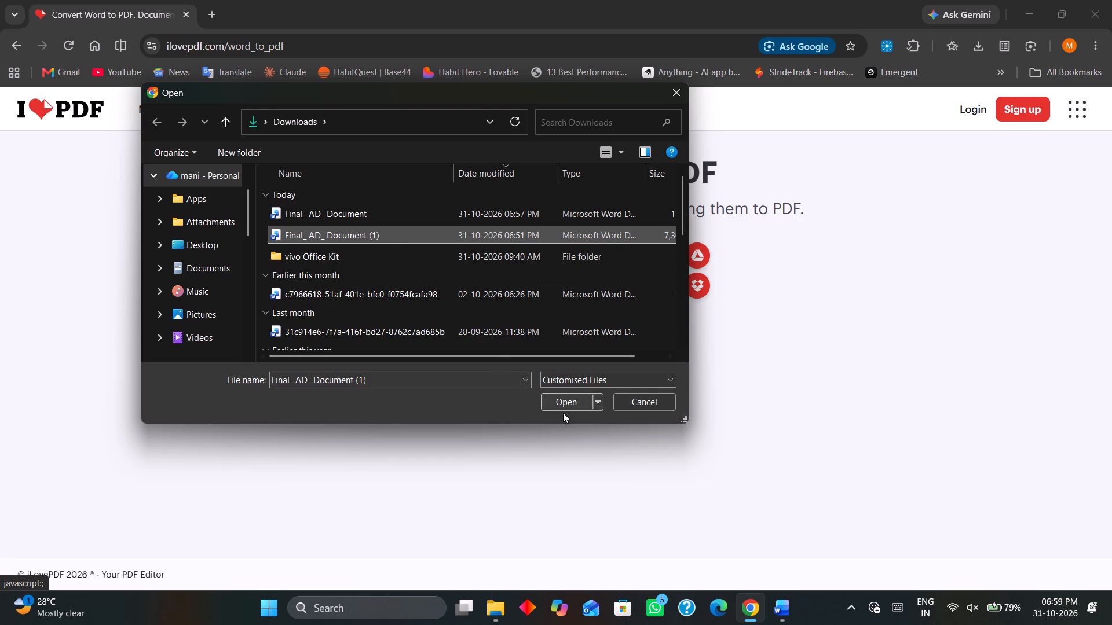
click(562, 398)
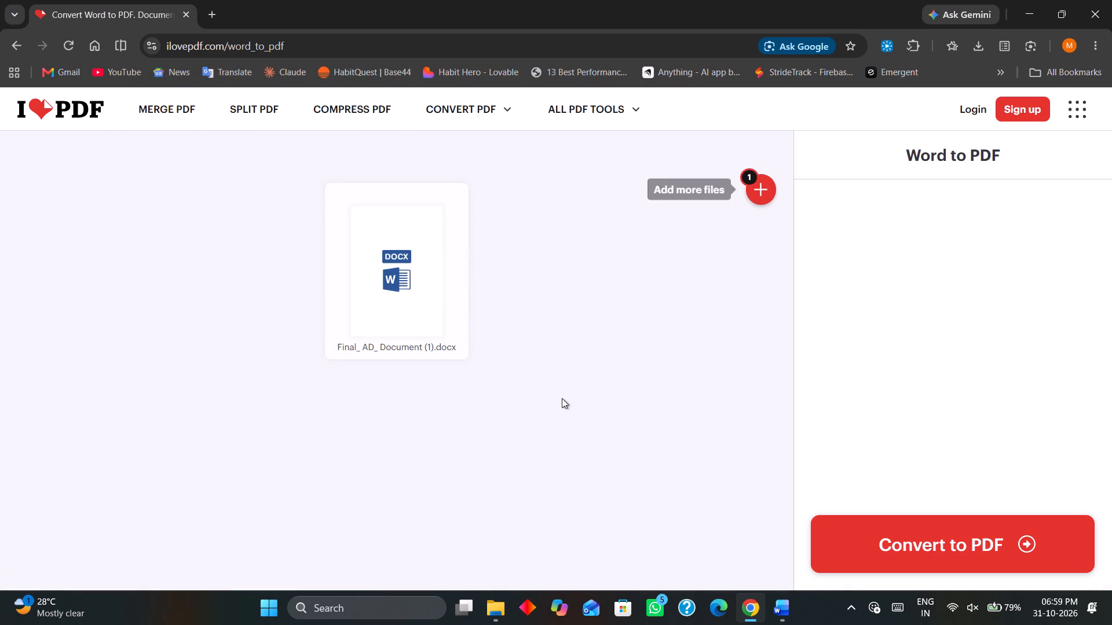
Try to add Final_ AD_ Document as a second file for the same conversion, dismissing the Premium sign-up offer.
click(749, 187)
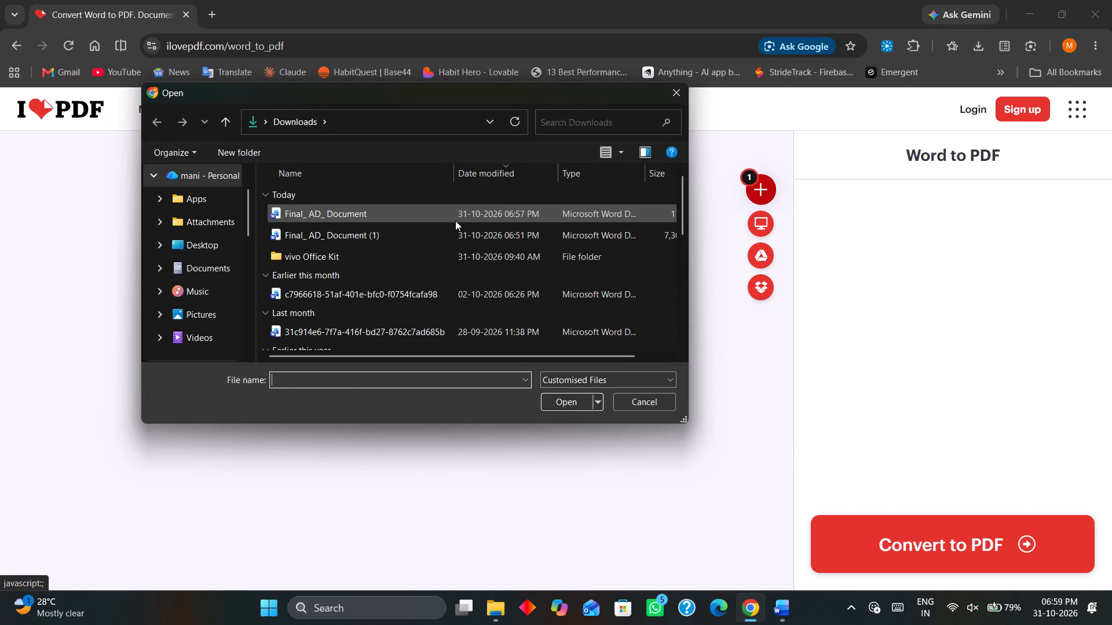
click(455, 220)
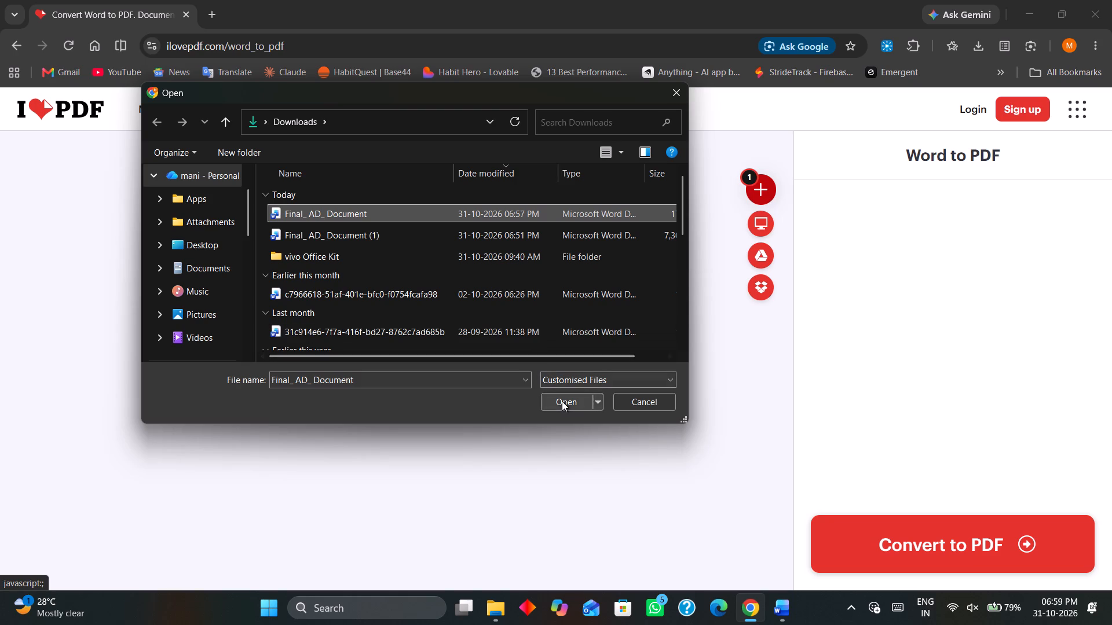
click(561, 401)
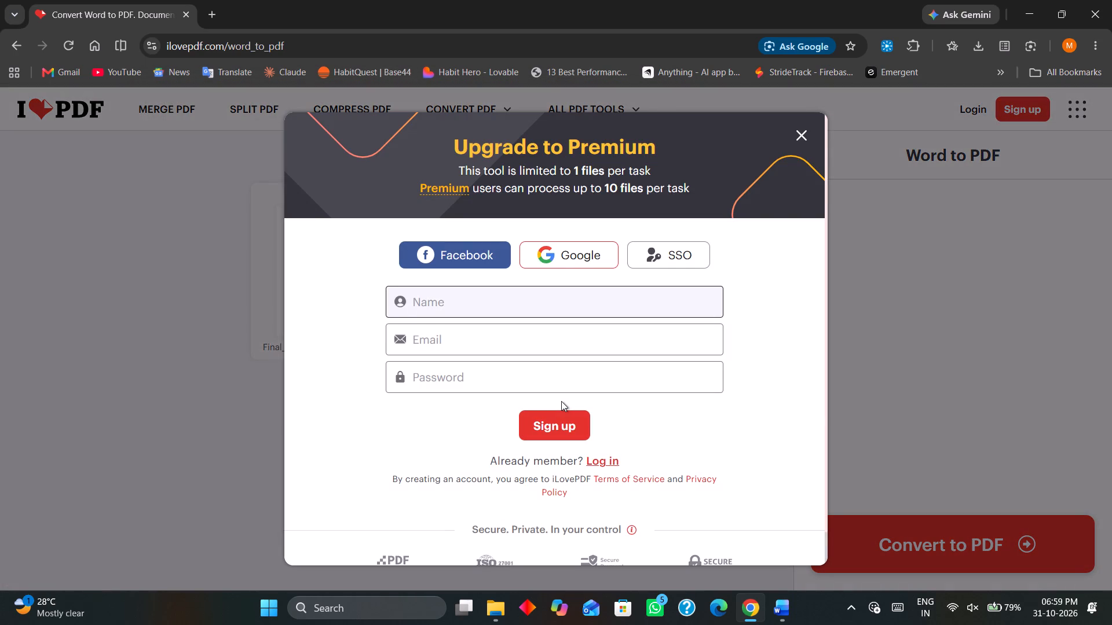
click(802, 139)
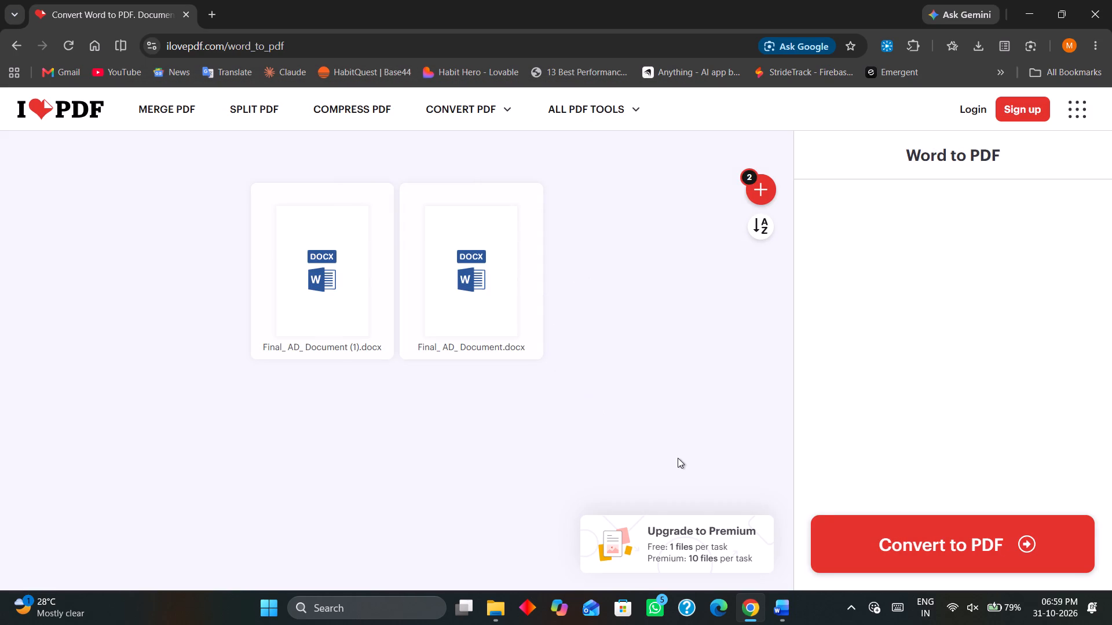
Run the Word to PDF conversion, continuing for free with one file.
click(858, 530)
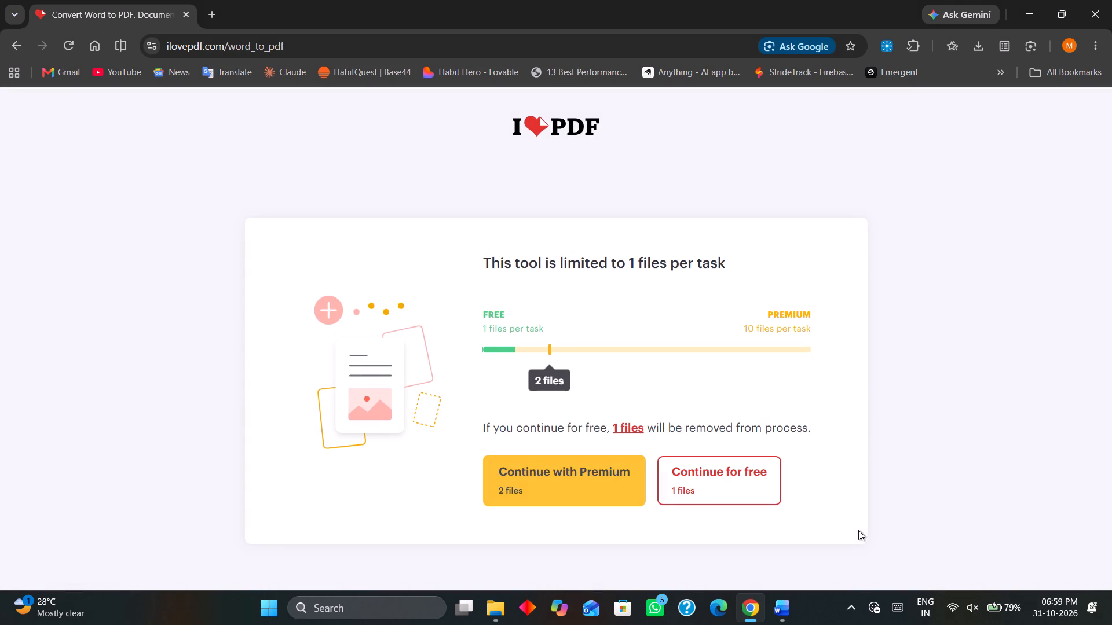
click(550, 354)
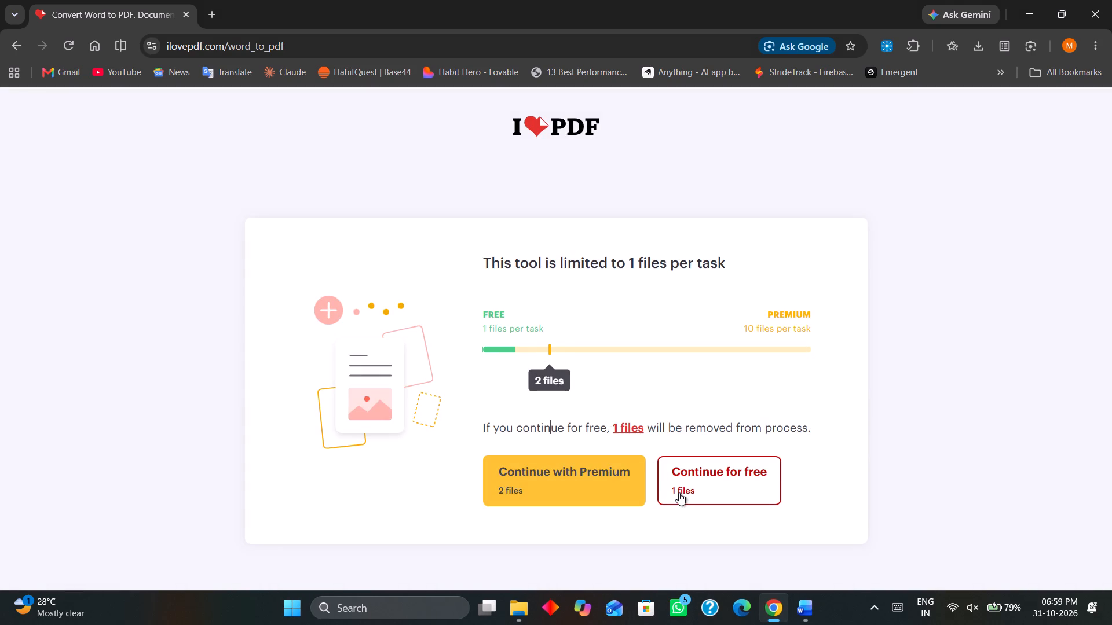
scroll(664, 514, down, 2)
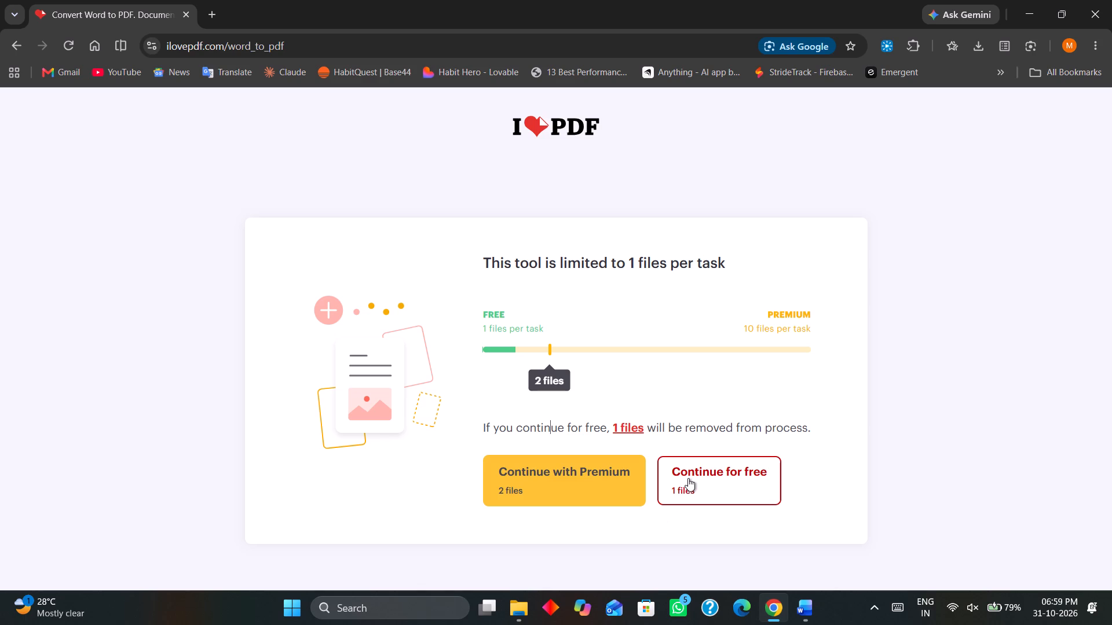
click(688, 478)
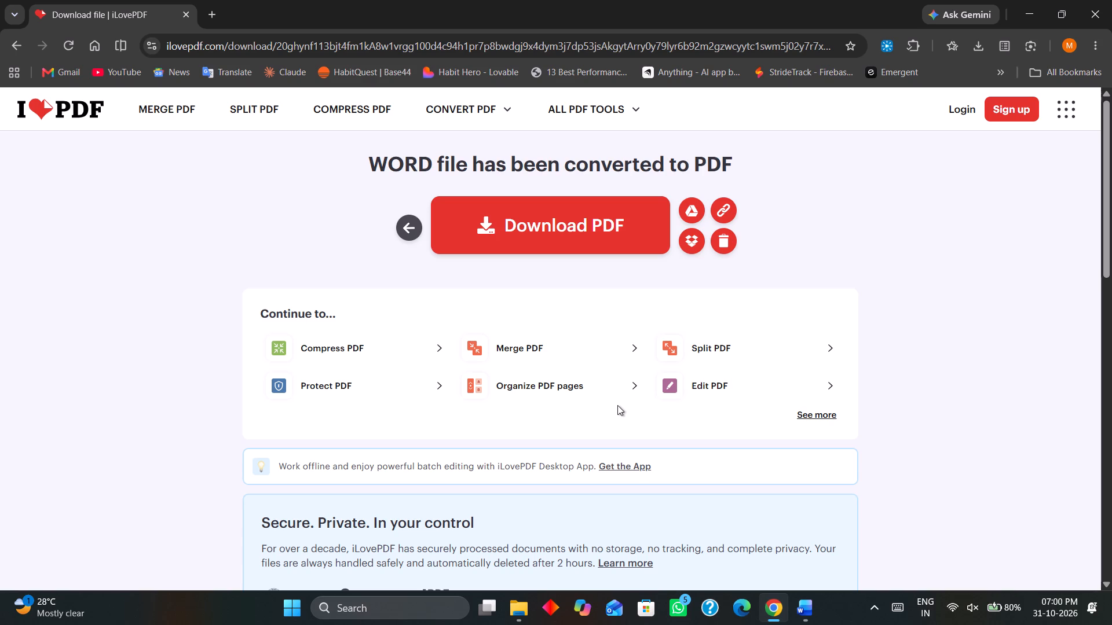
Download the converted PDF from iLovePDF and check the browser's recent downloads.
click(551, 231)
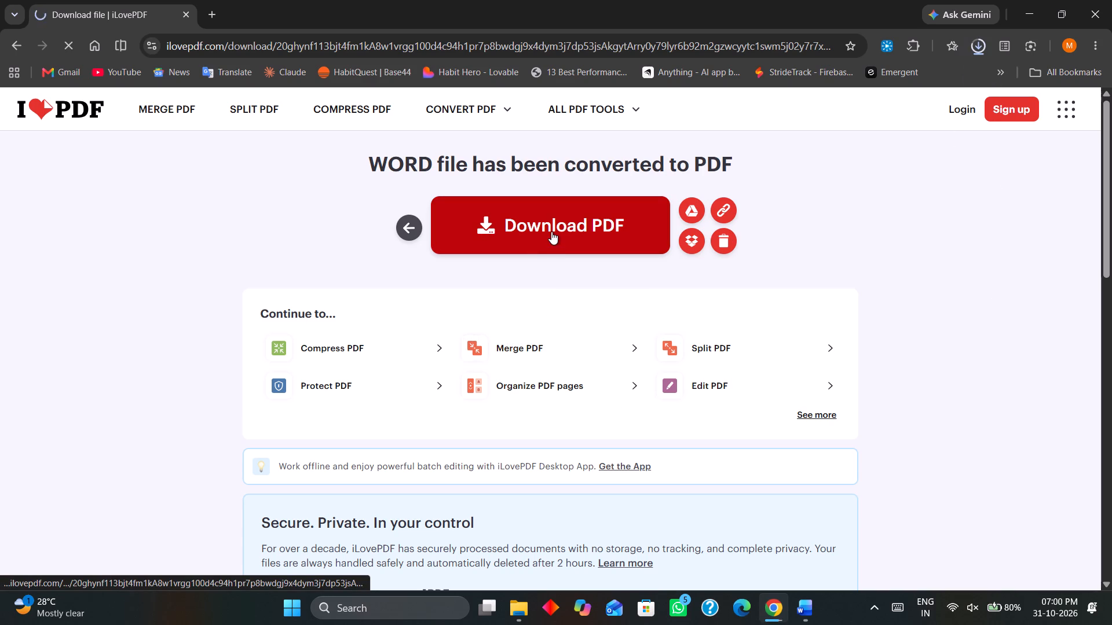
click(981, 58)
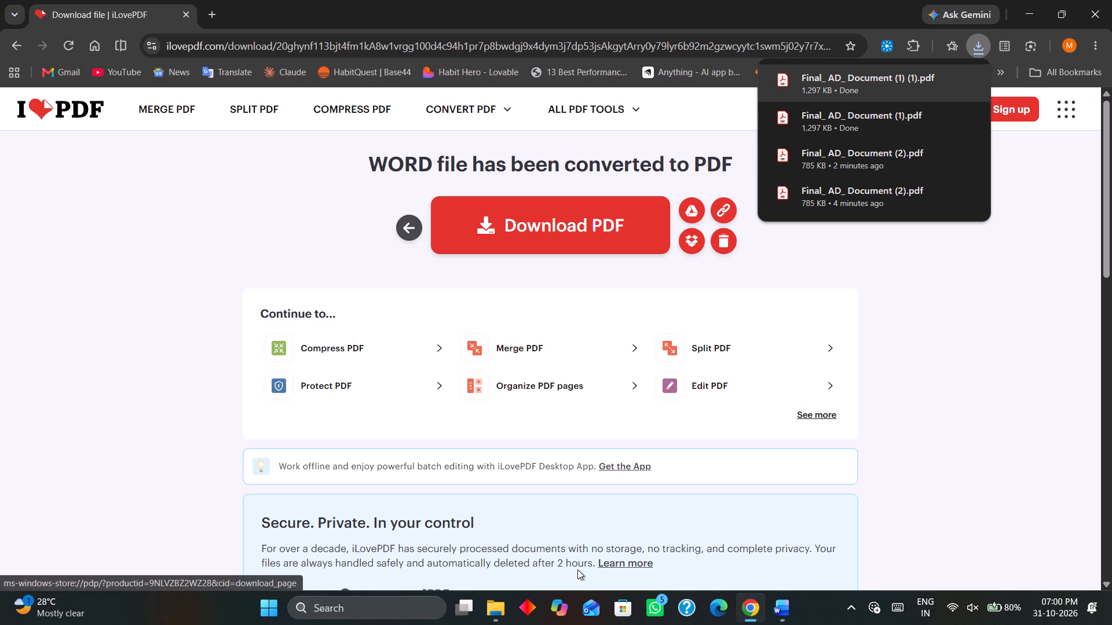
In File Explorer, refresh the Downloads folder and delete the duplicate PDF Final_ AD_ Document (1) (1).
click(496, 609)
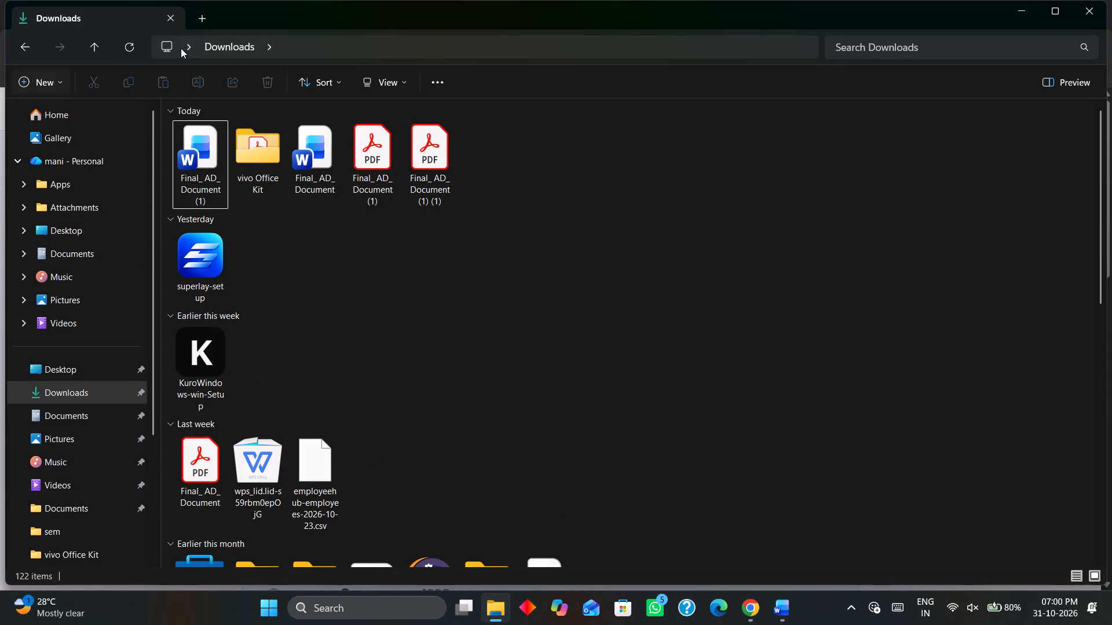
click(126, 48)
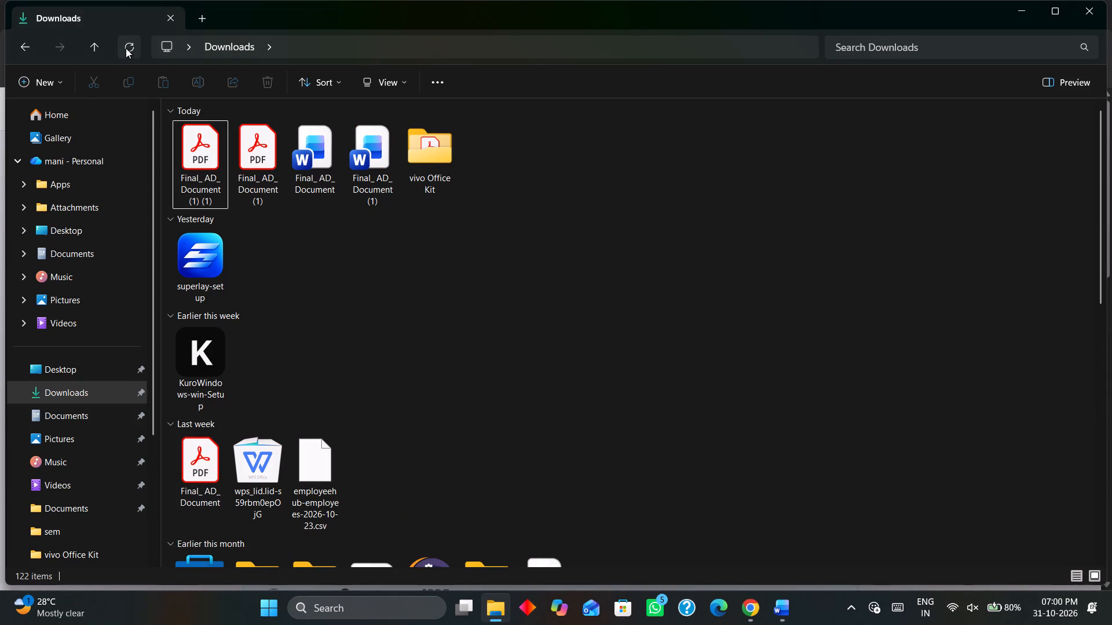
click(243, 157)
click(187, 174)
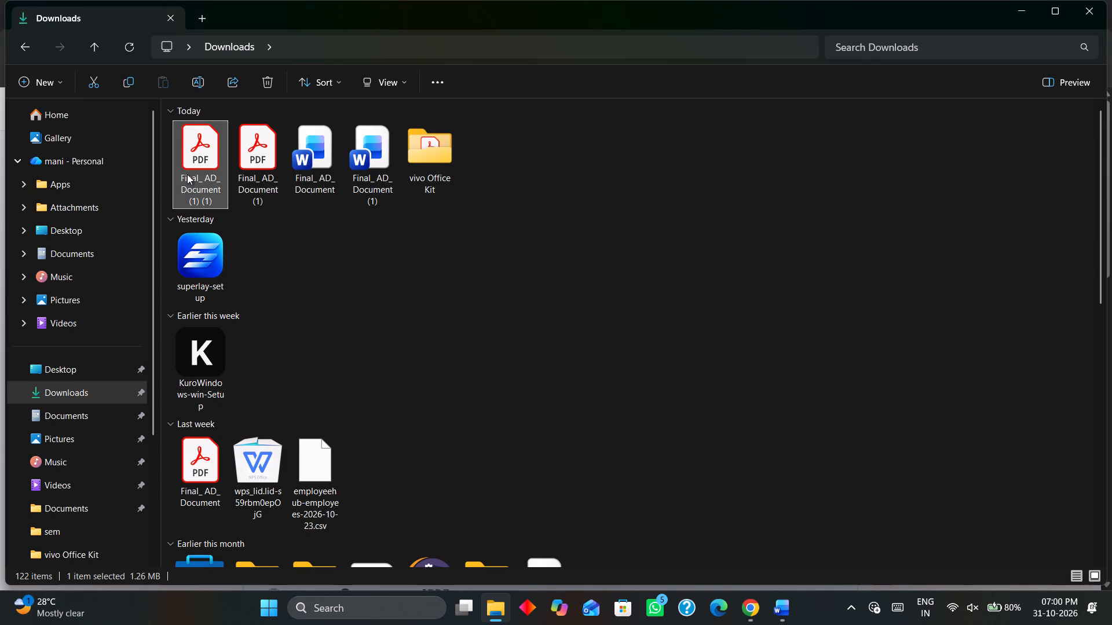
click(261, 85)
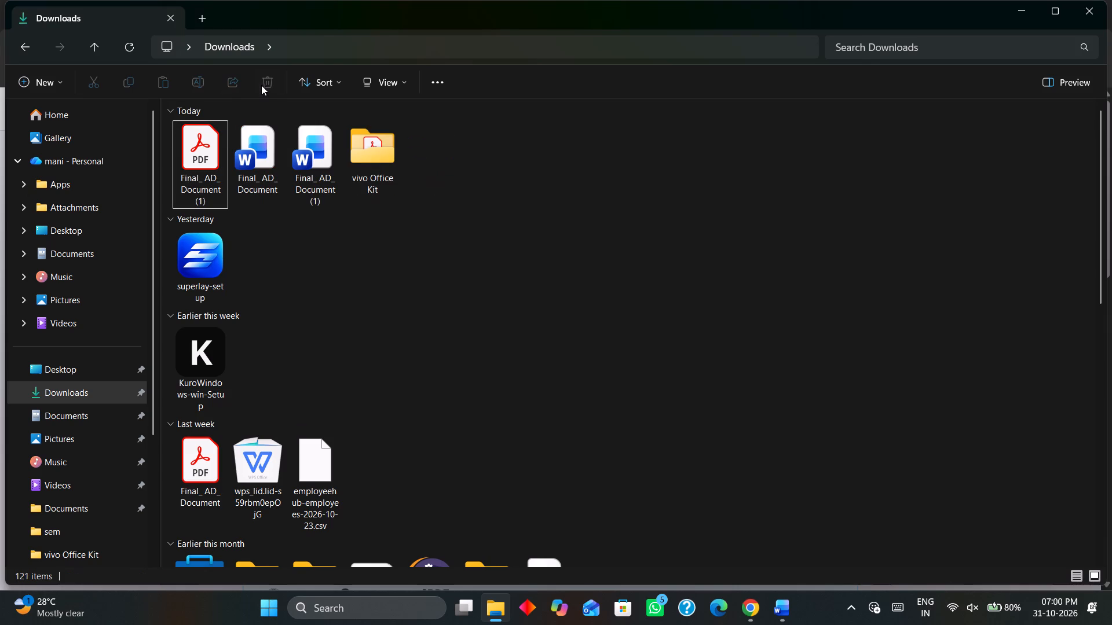
Open the Final_ AD_ Document (1) PDF in Acrobat and review its pages from Chapter 1 through the references.
triple_click(210, 159)
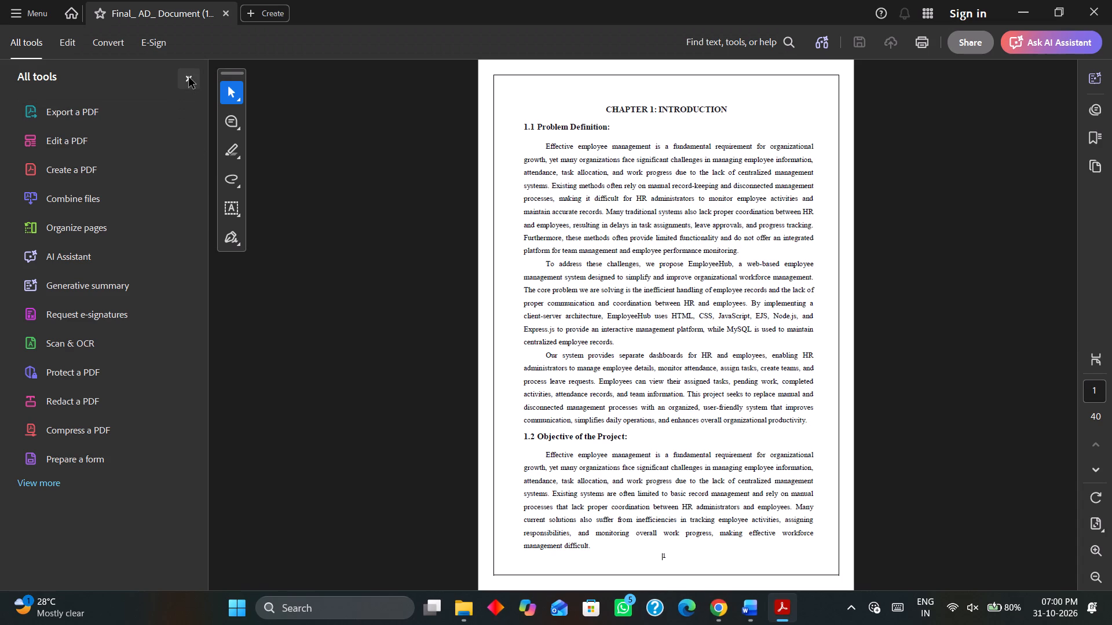
click(189, 78)
scroll(489, 304, up, 3)
scroll(489, 304, down, 20)
scroll(489, 304, down, 7)
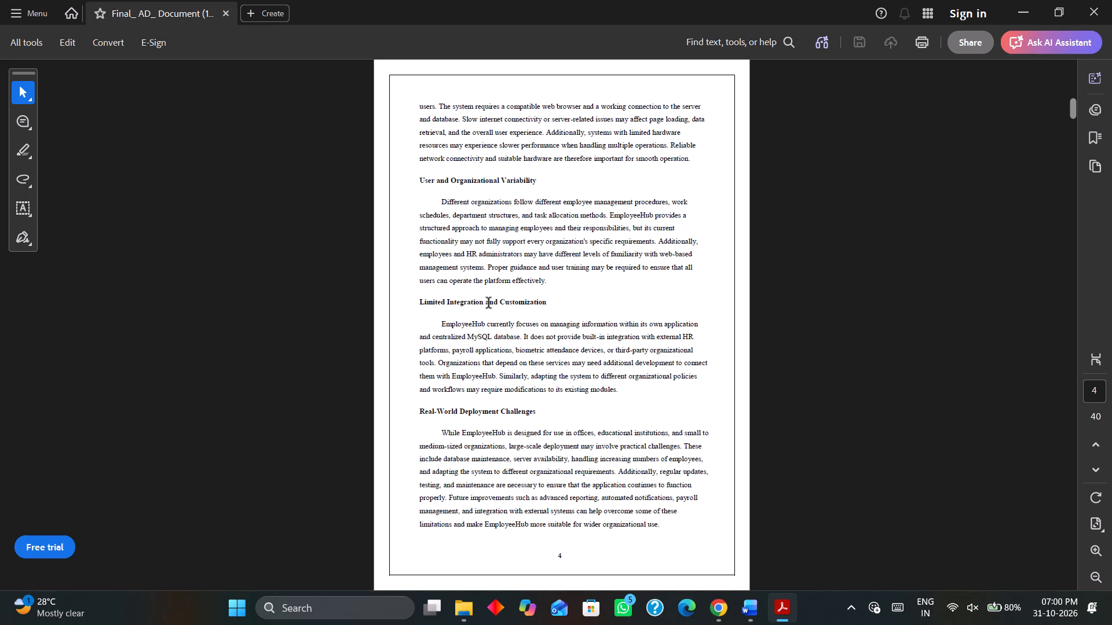
scroll(588, 398, down, 20)
scroll(588, 398, down, 20)
scroll(588, 398, down, 17)
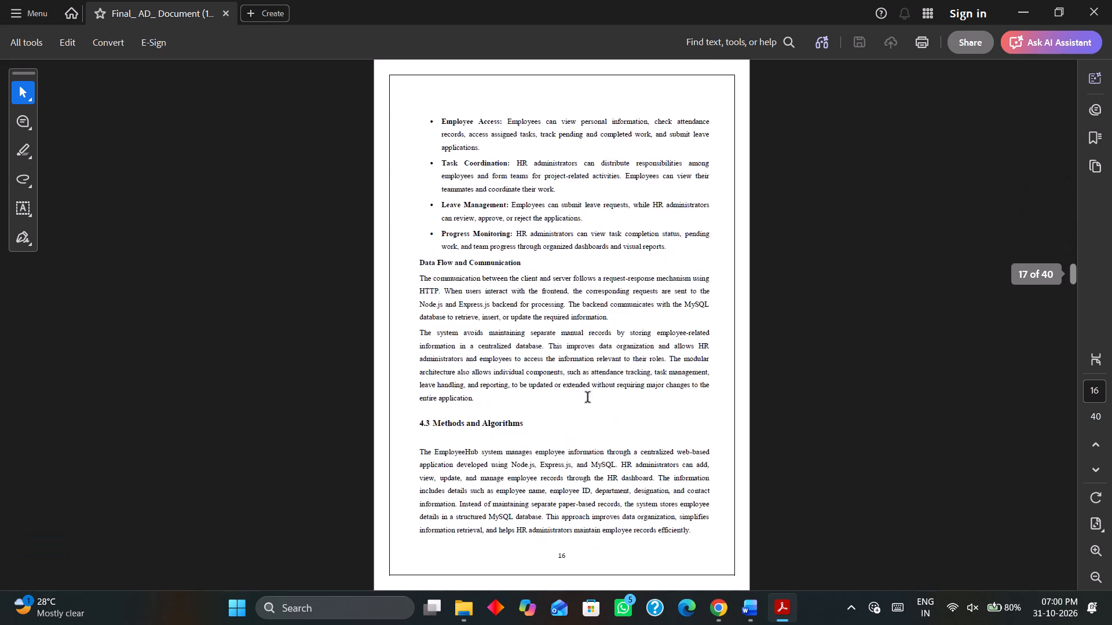
scroll(588, 398, down, 2)
click(1089, 354)
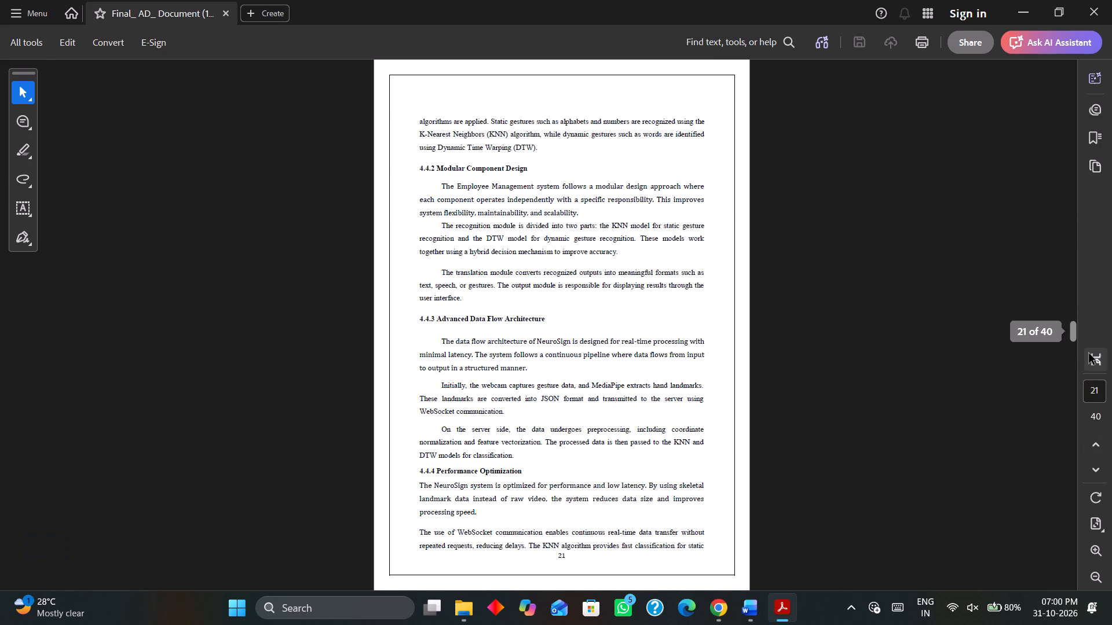
scroll(732, 404, down, 13)
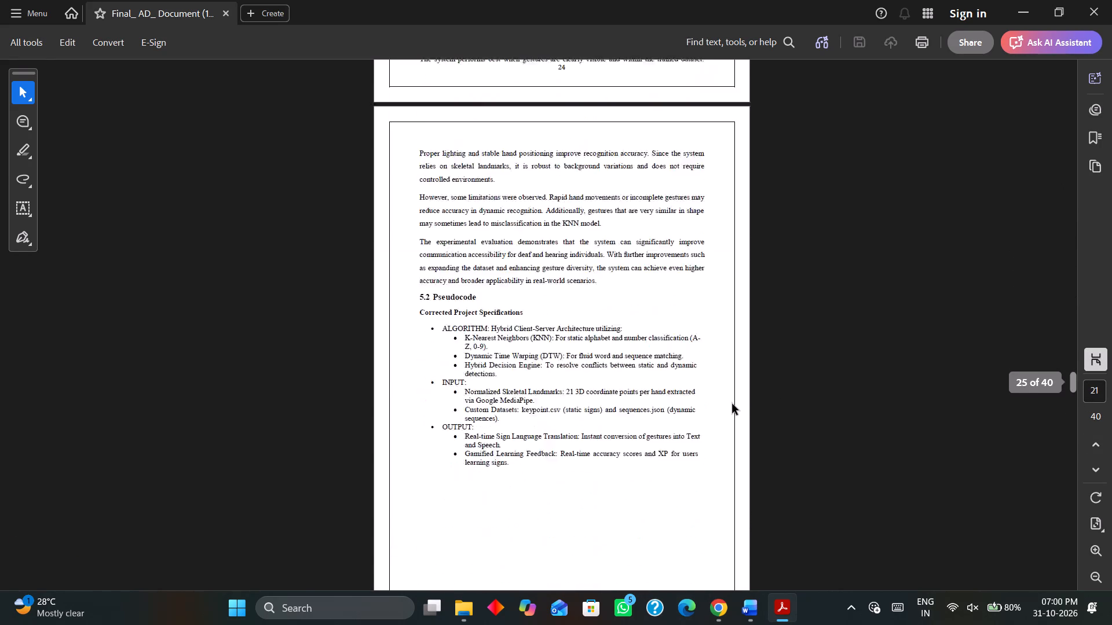
scroll(732, 404, down, 15)
scroll(732, 404, down, 8)
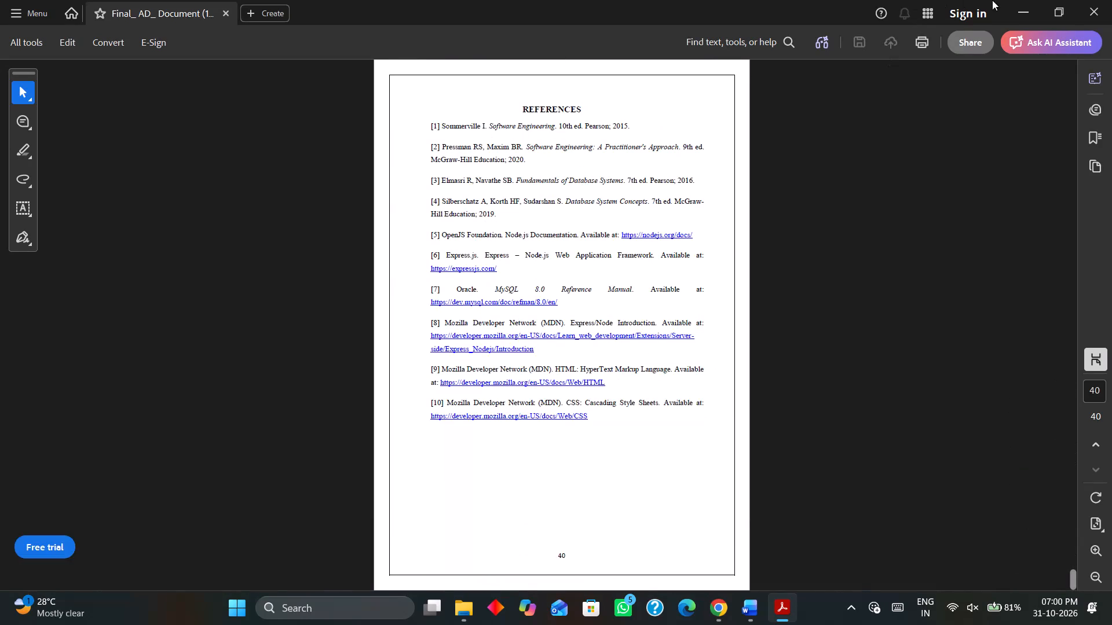
click(1034, 7)
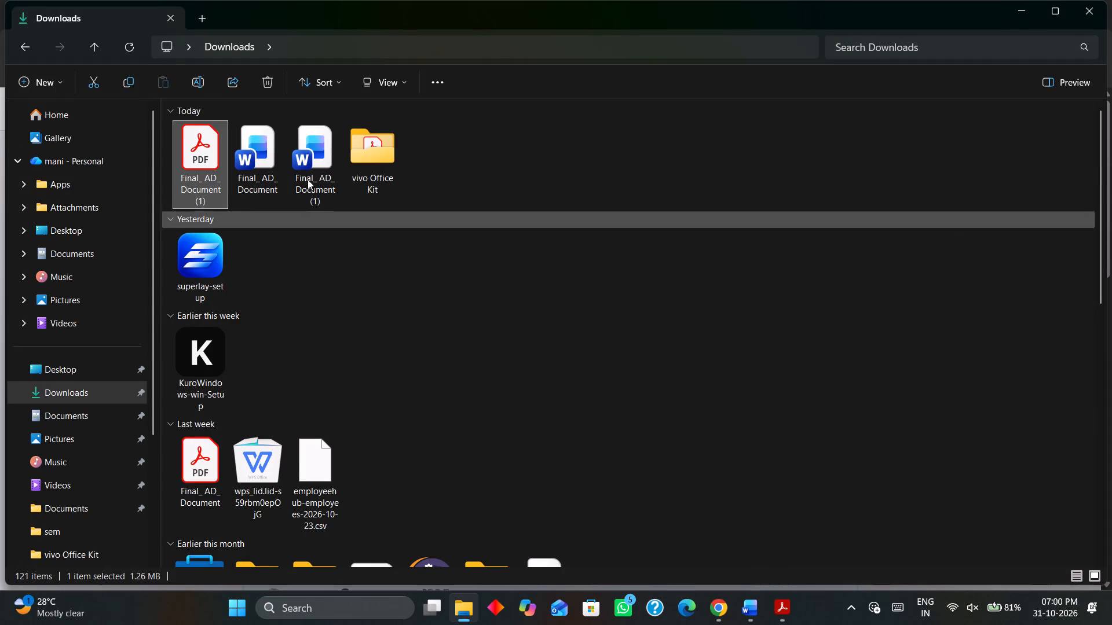
Return to iLovePDF's Word to PDF page in Chrome and load the Final_ AD_ Document Word file from Downloads.
click(724, 619)
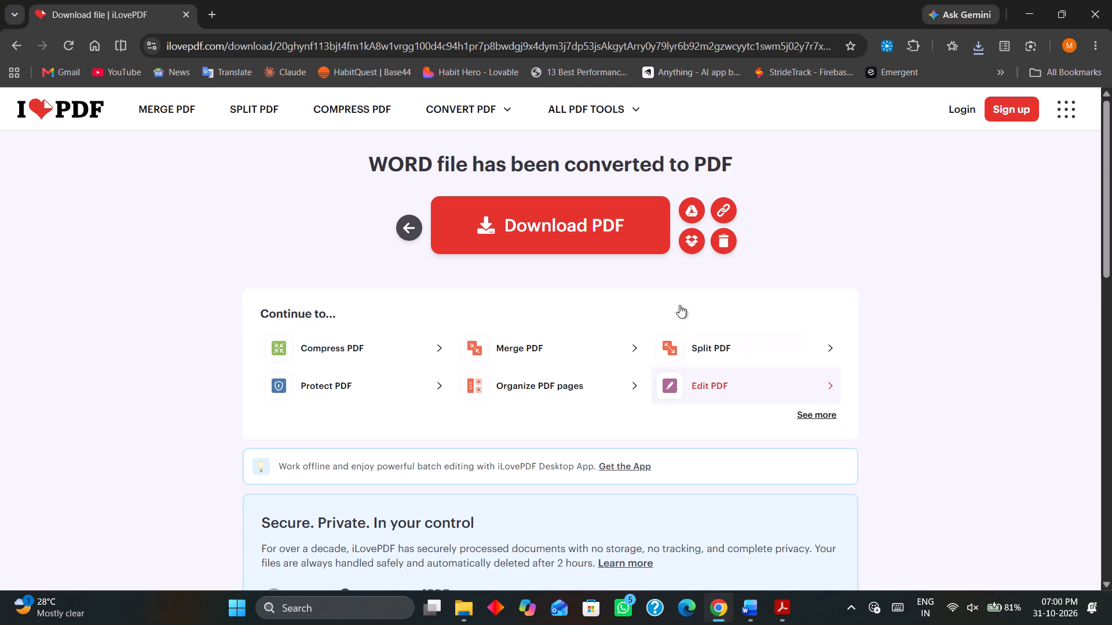
click(408, 238)
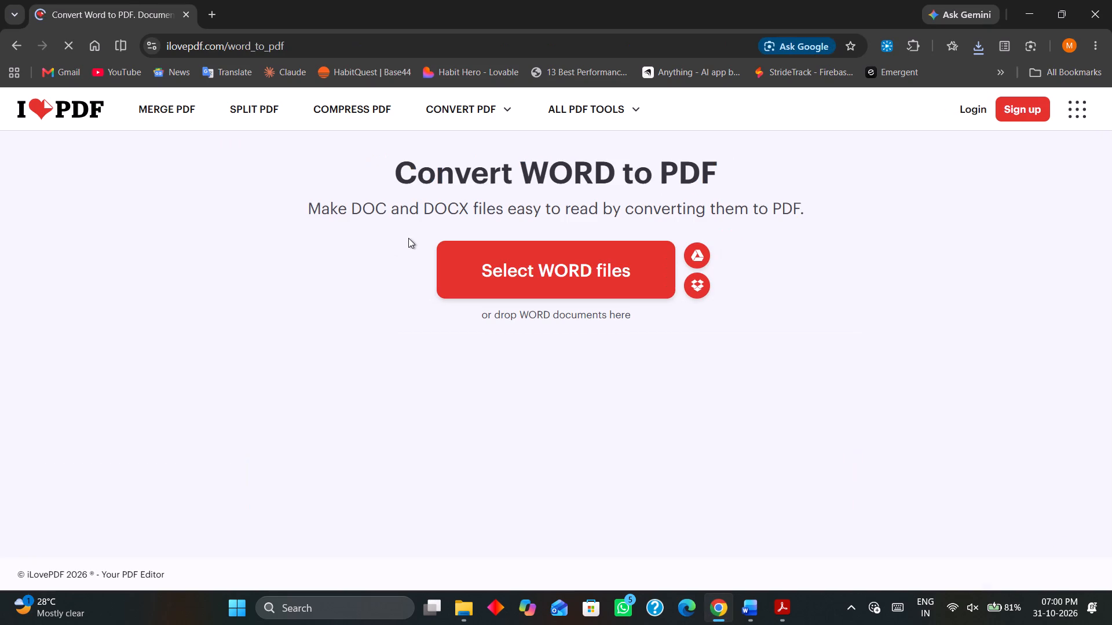
click(486, 273)
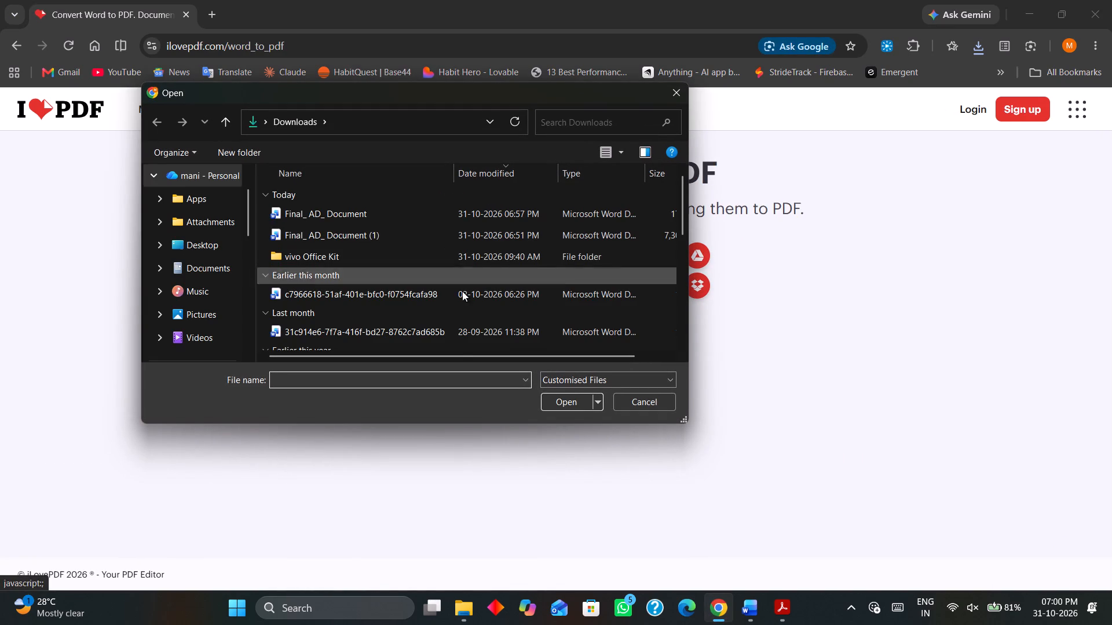
drag(453, 356, 551, 357)
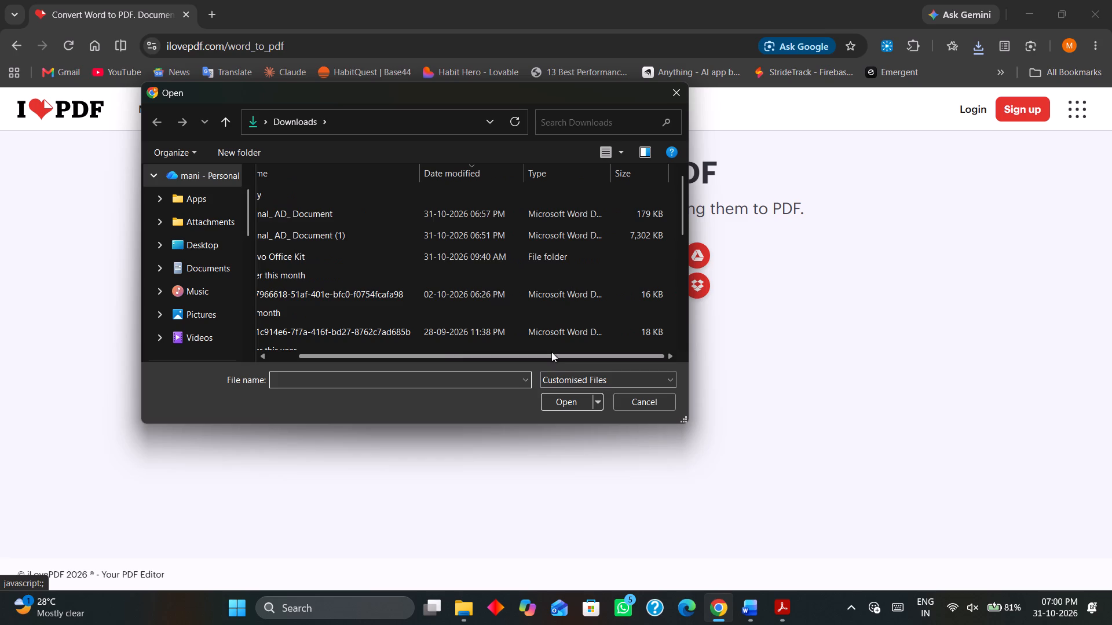
click(538, 204)
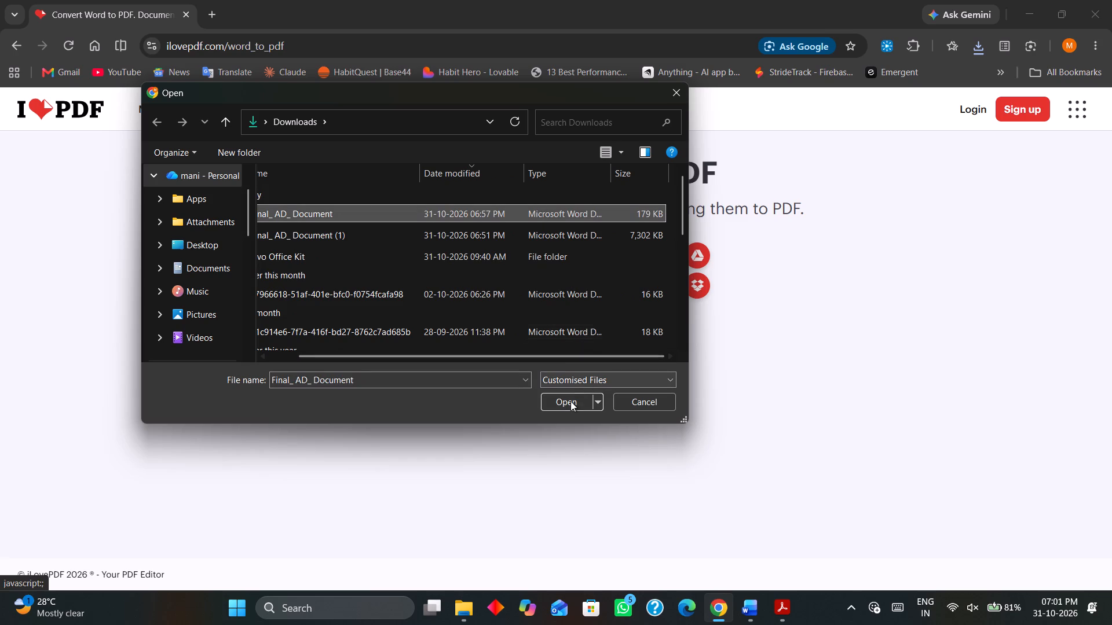
click(569, 402)
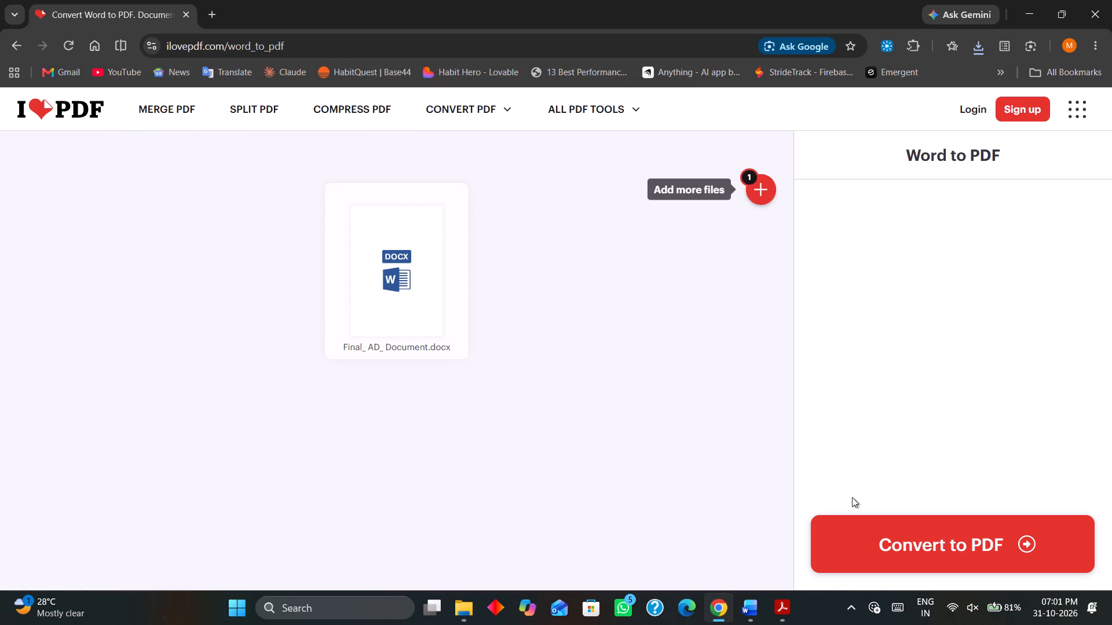
click(917, 554)
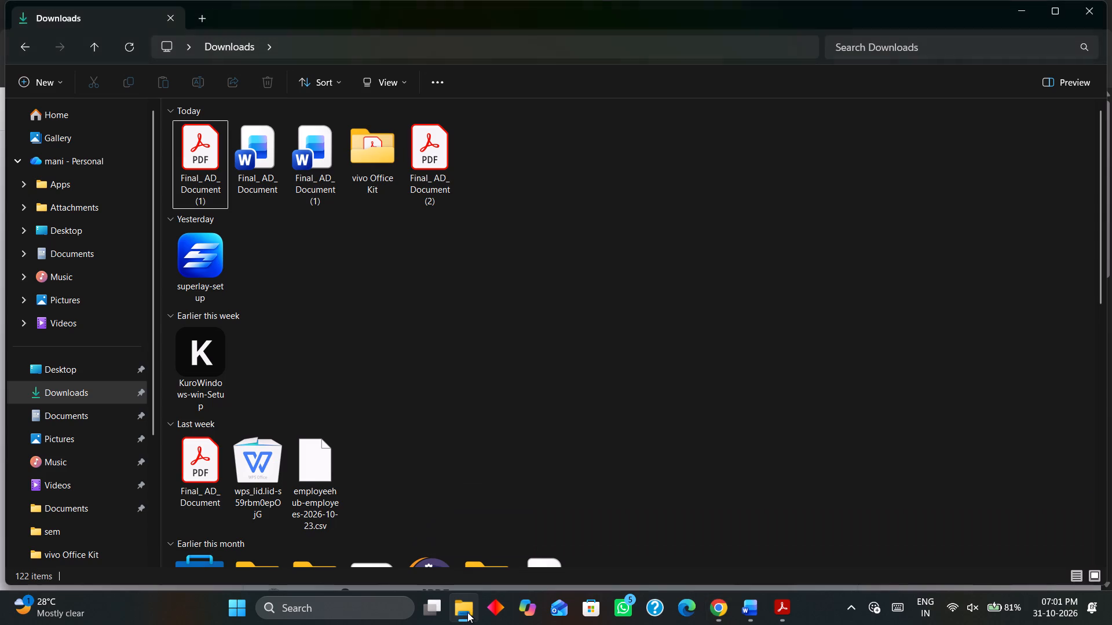
click(122, 50)
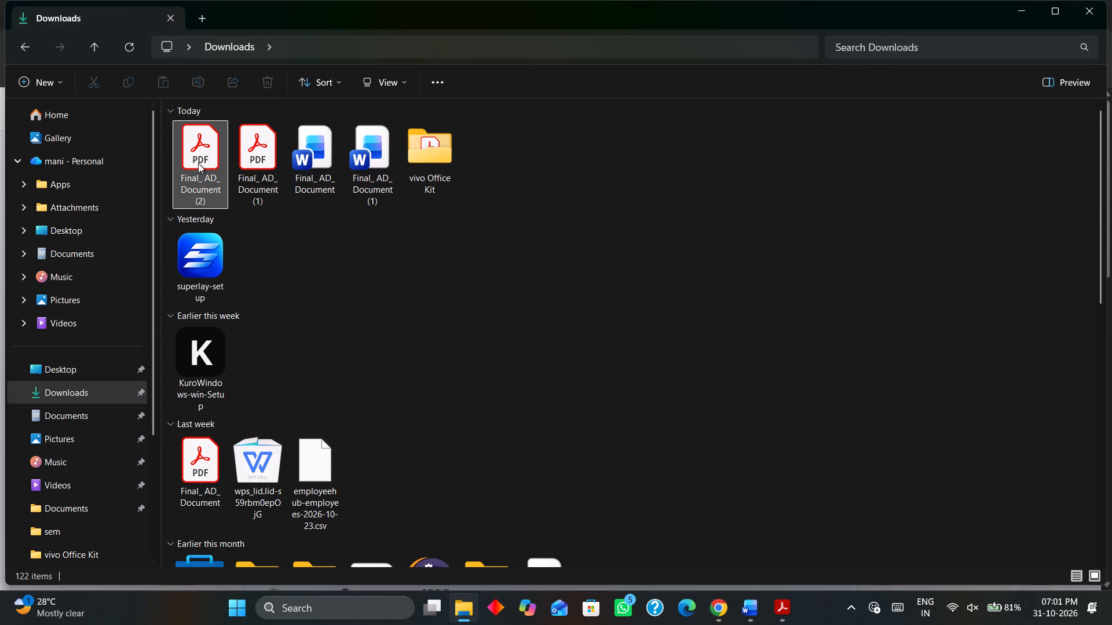
triple_click(198, 163)
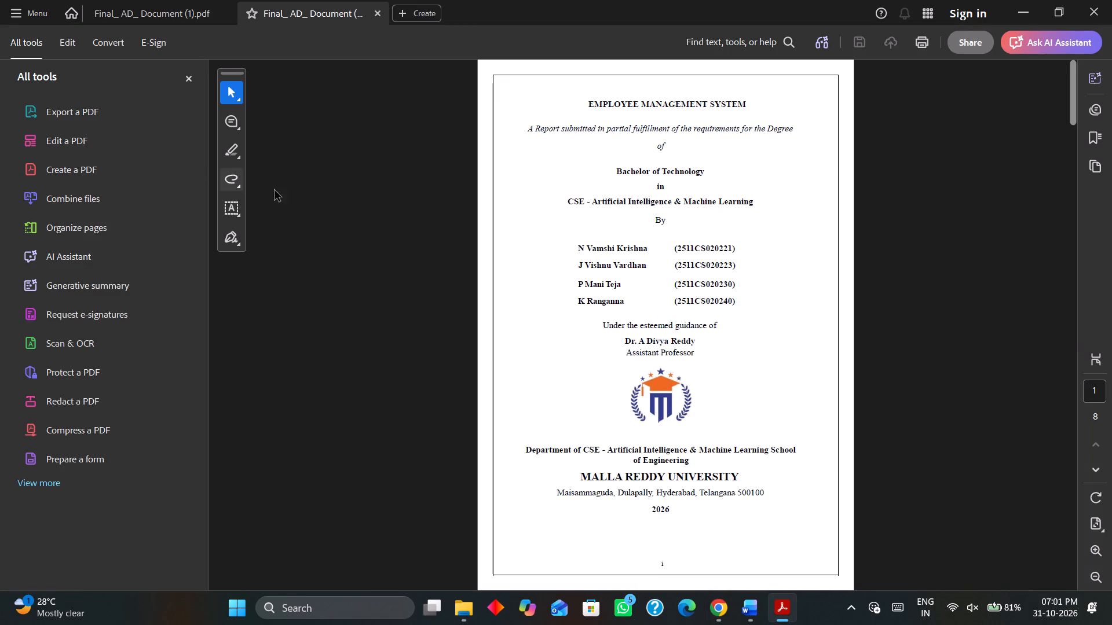
scroll(499, 418, down, 1)
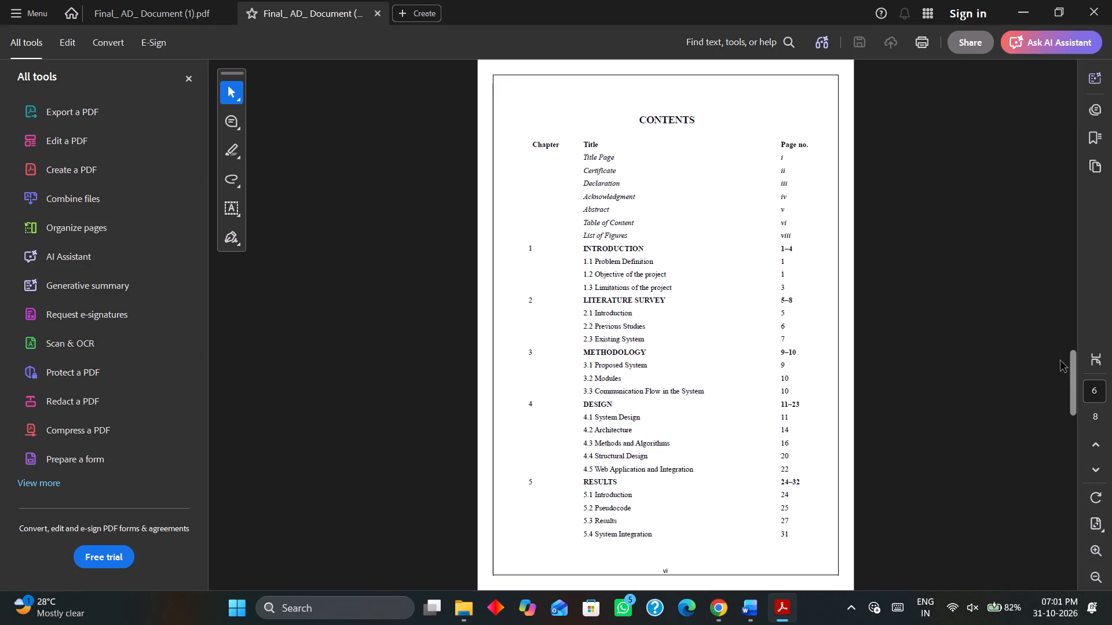
click(1098, 365)
scroll(763, 453, down, 3)
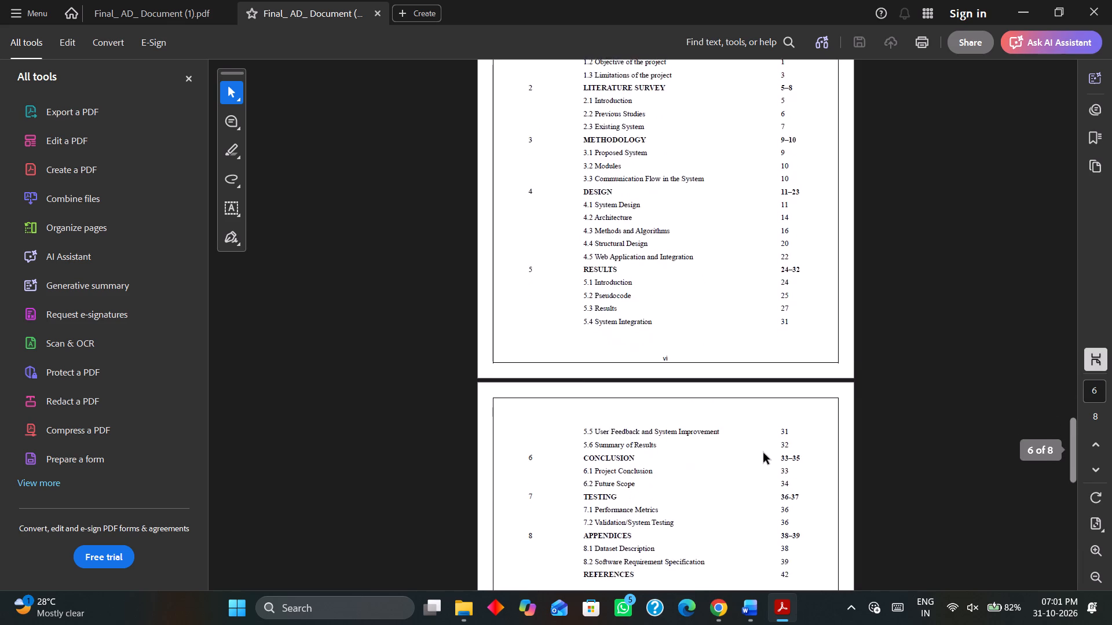
scroll(763, 453, down, 3)
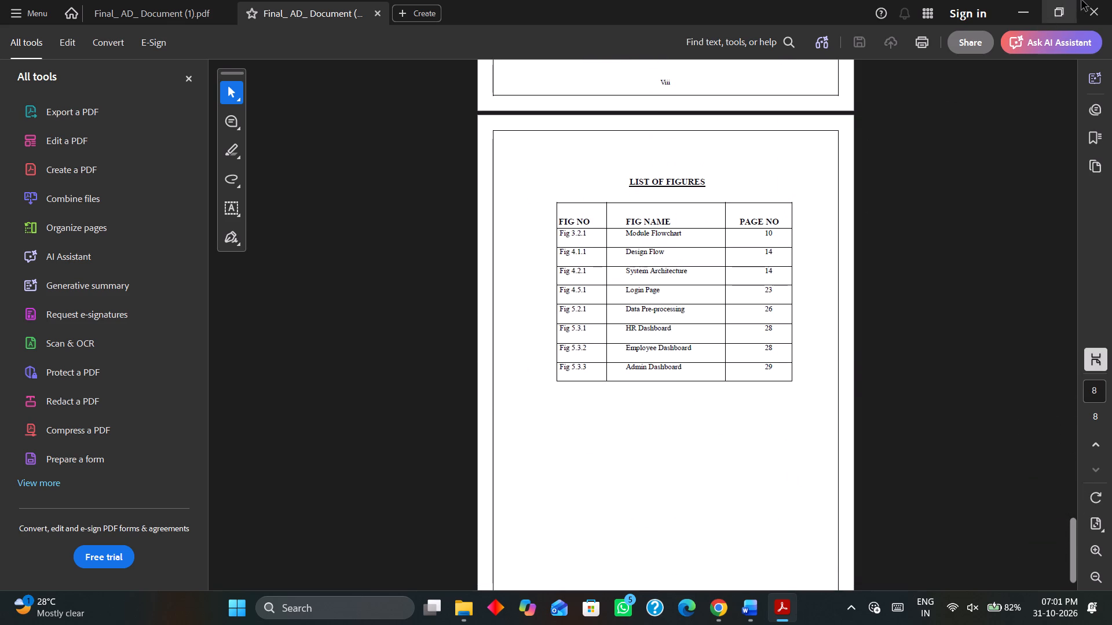
Close Acrobat with the reviewed PDFs and close the Downloads folder window.
click(1088, 0)
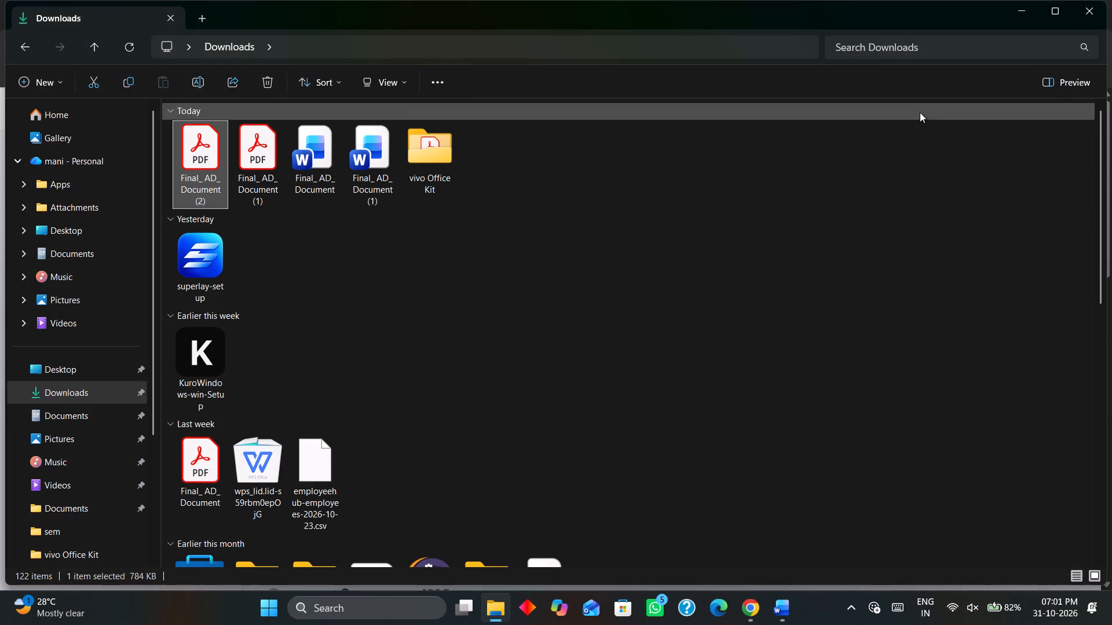
click(1082, 13)
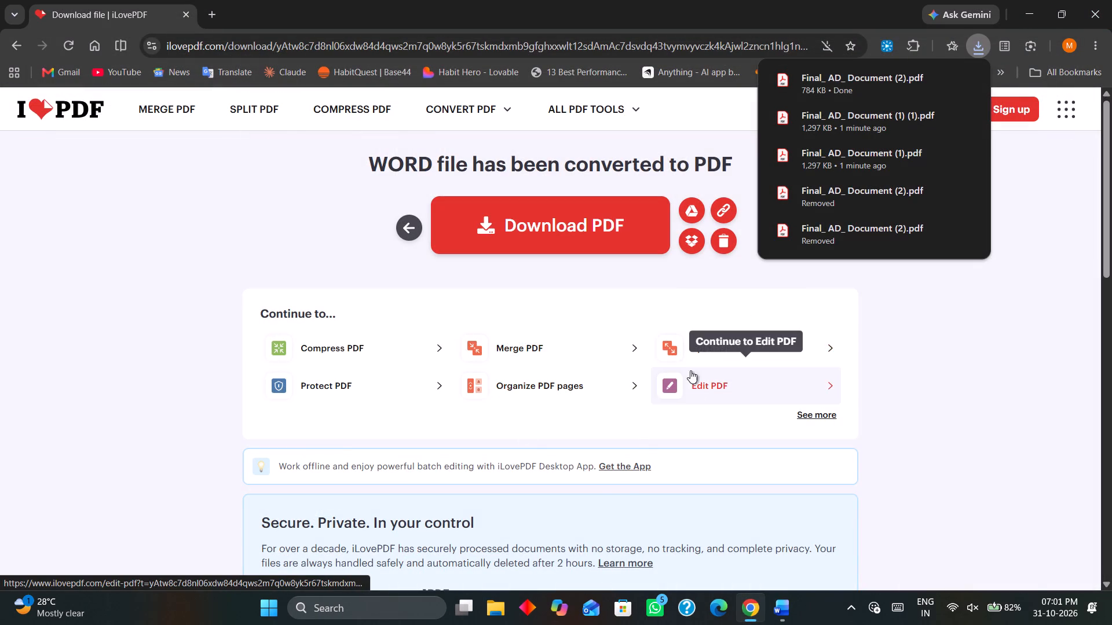
Return to the iLovePDF download page in Chrome and open a new browser tab.
click(750, 614)
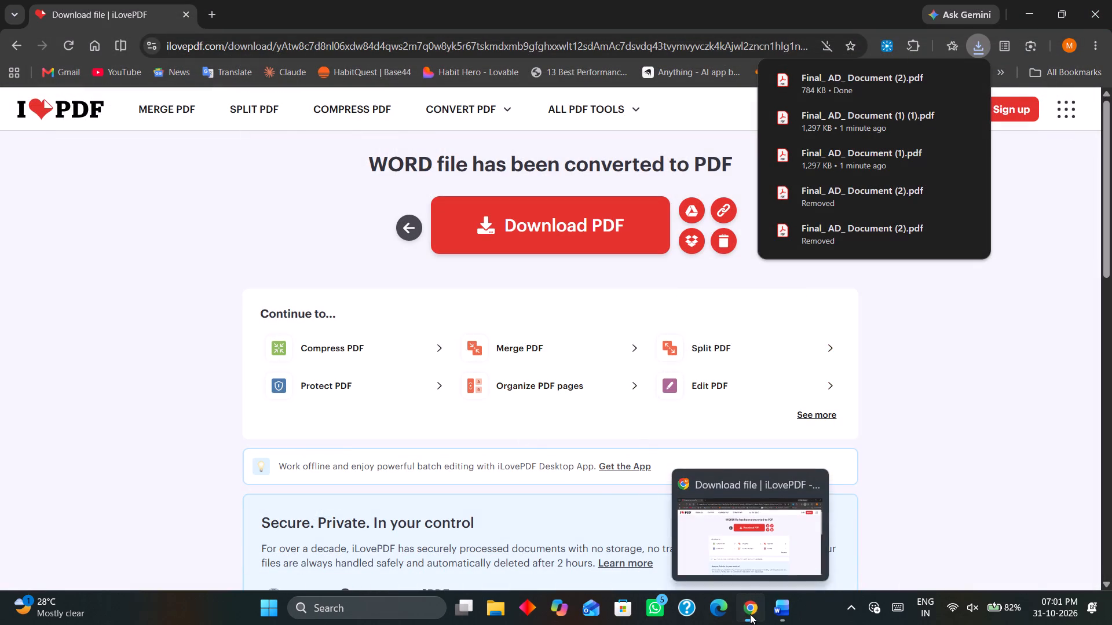
click(750, 614)
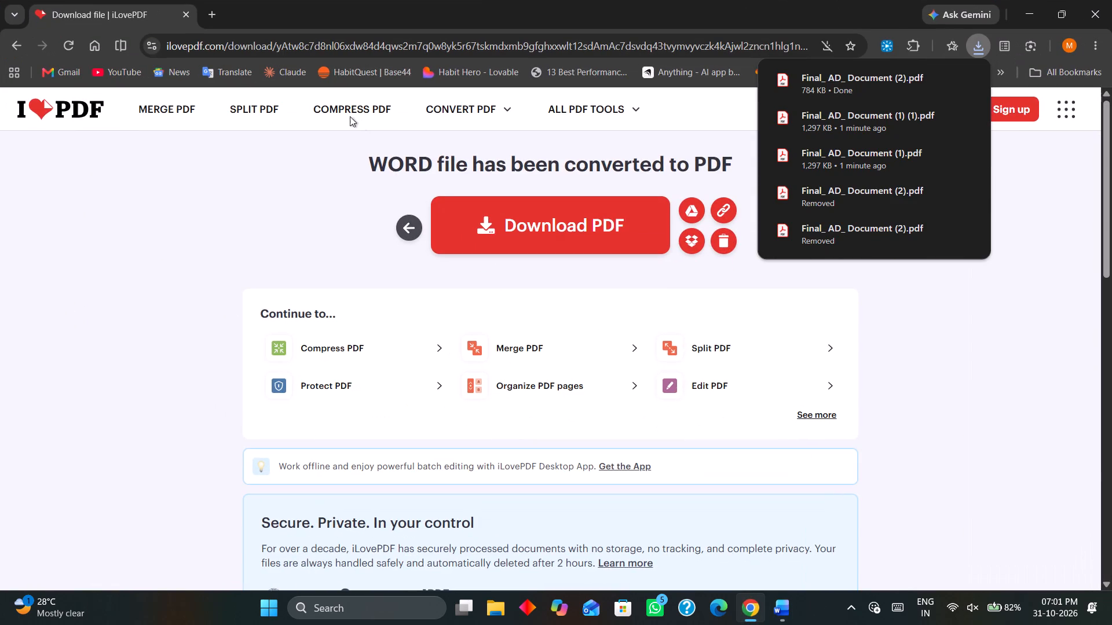
click(211, 9)
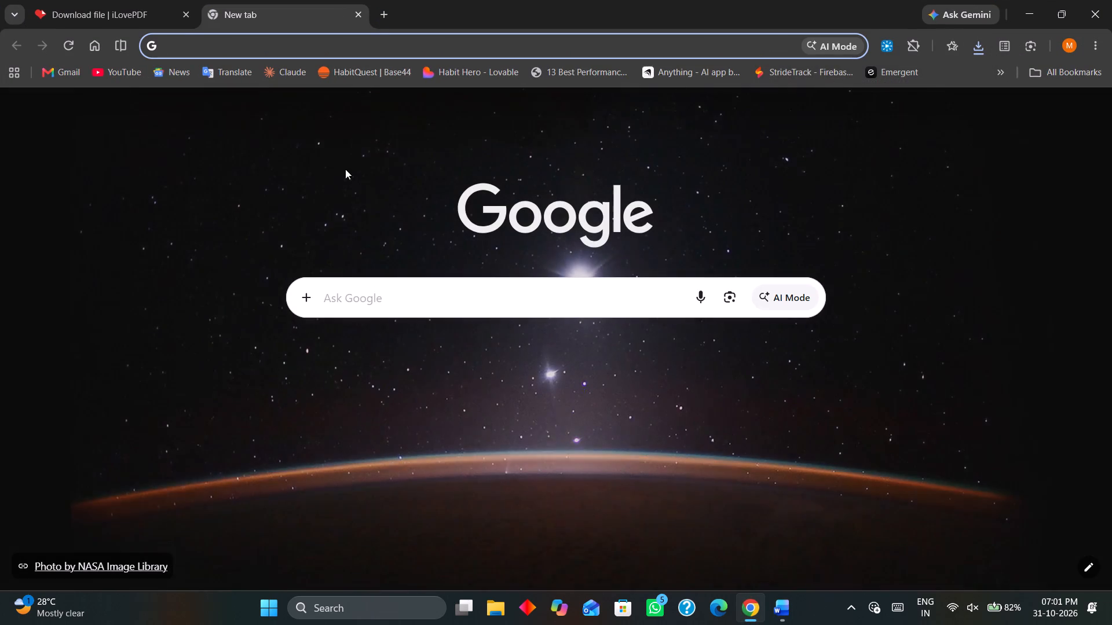
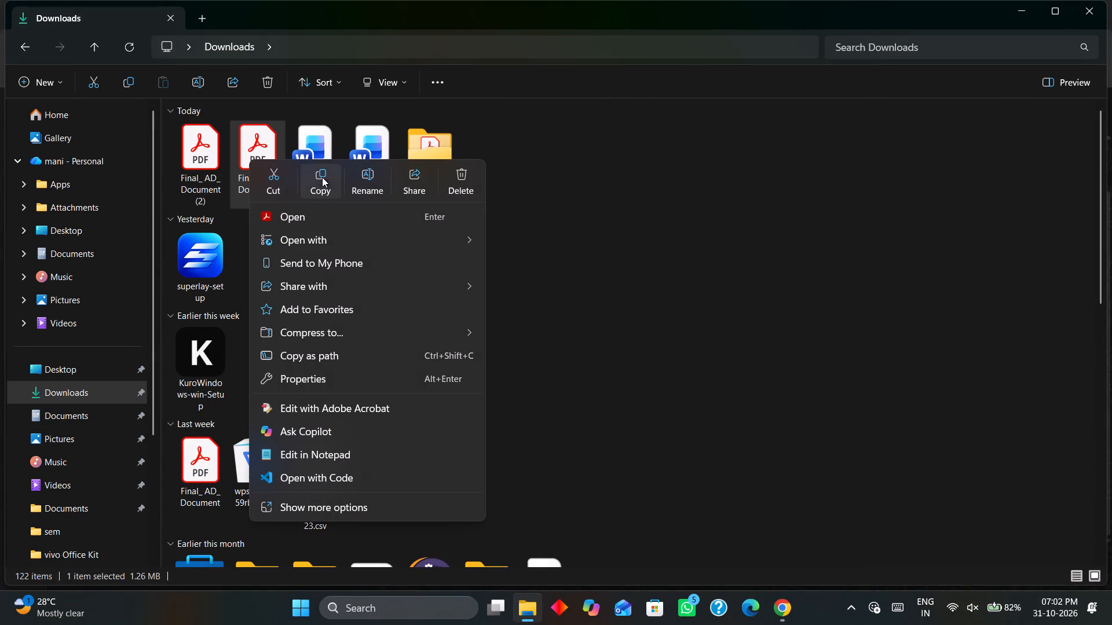
Copy the Final_ AD_ Document (1) PDF from the Downloads folder to the clipboard.
click(320, 176)
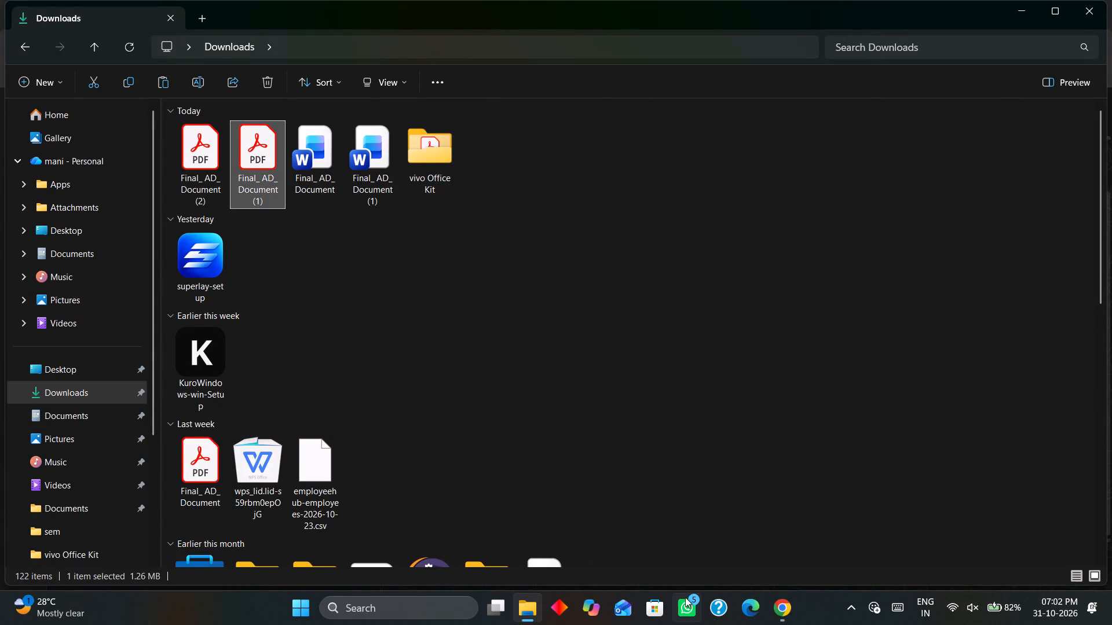
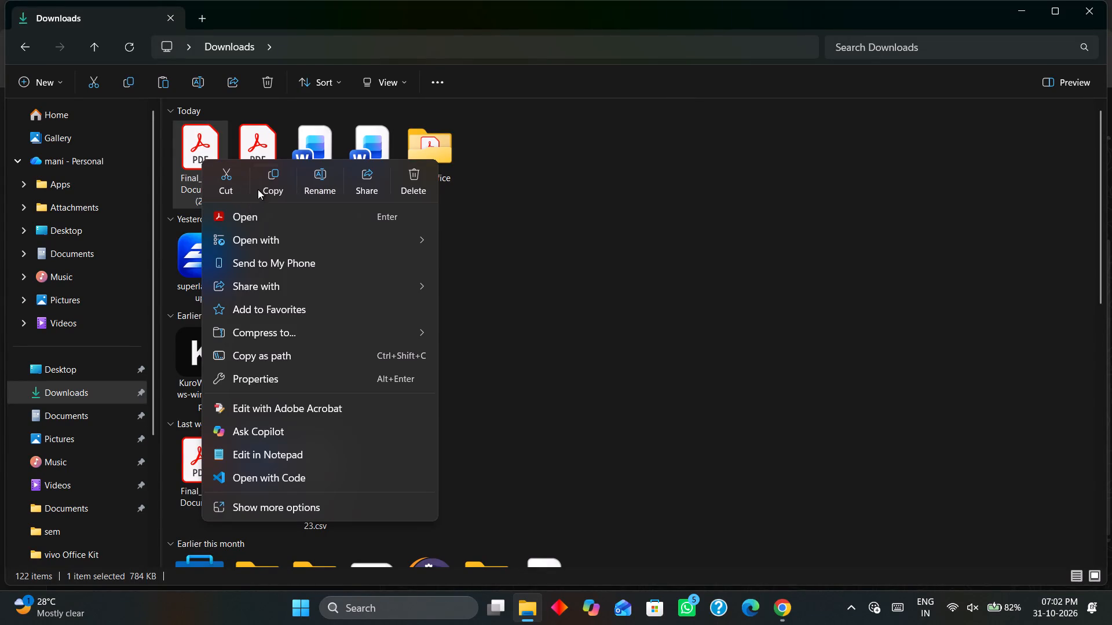
Copy the Final_ AD_ Document (2) PDF file in the Downloads folder.
click(264, 182)
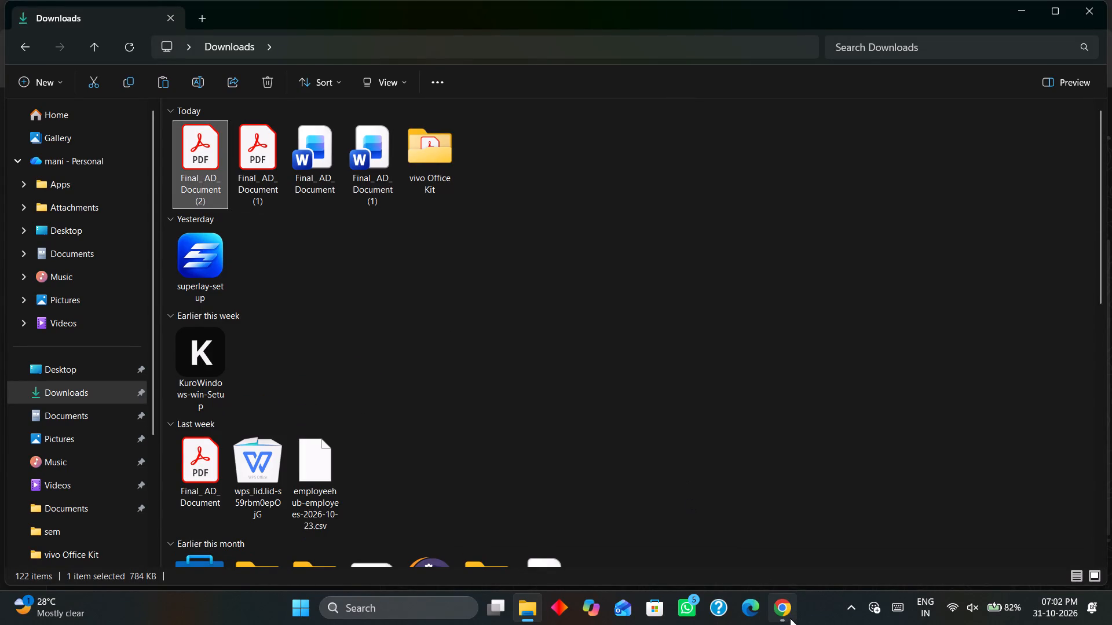